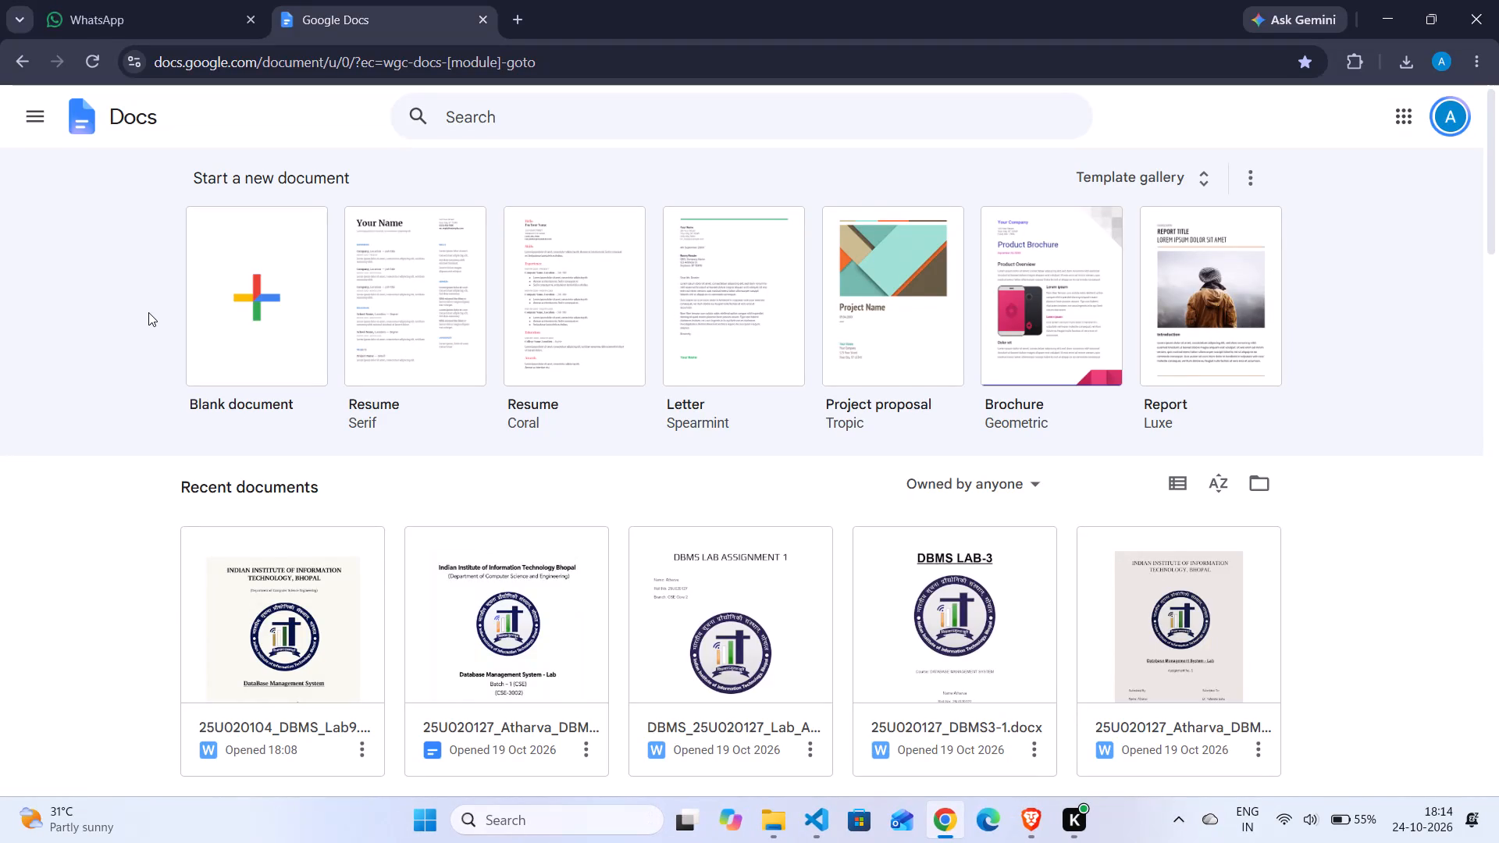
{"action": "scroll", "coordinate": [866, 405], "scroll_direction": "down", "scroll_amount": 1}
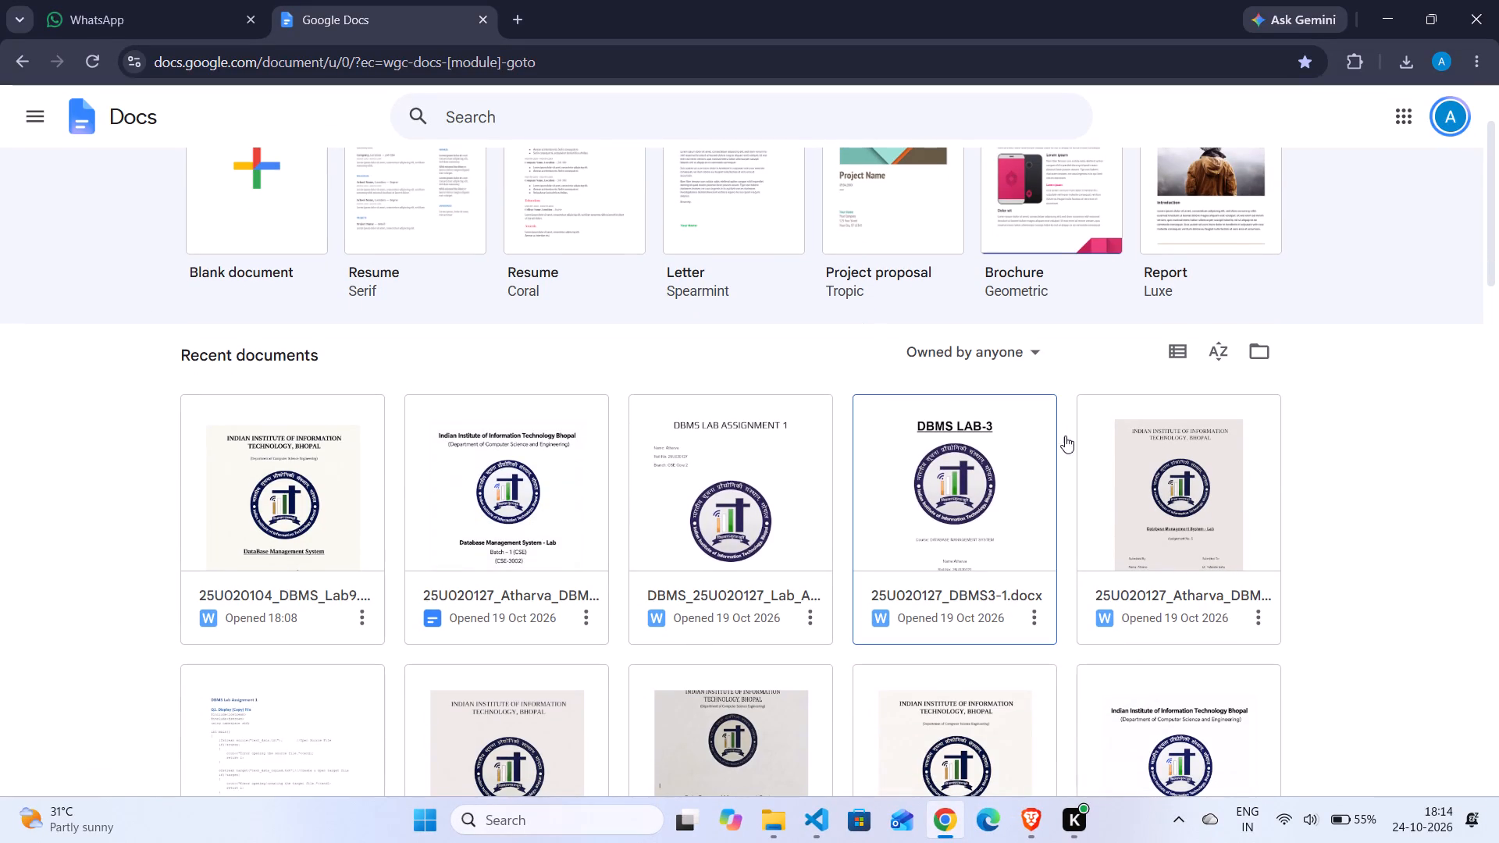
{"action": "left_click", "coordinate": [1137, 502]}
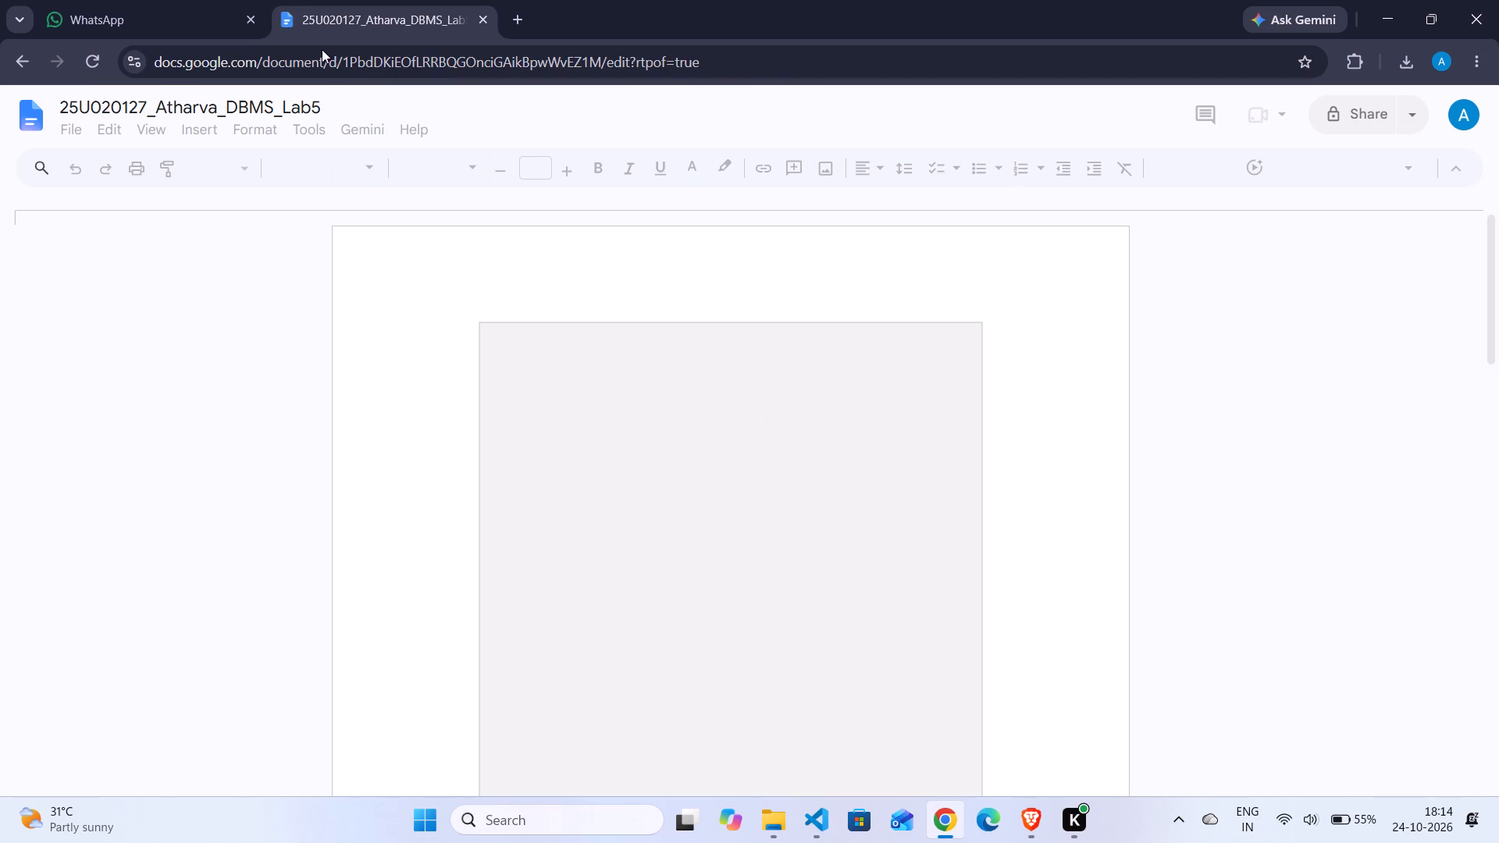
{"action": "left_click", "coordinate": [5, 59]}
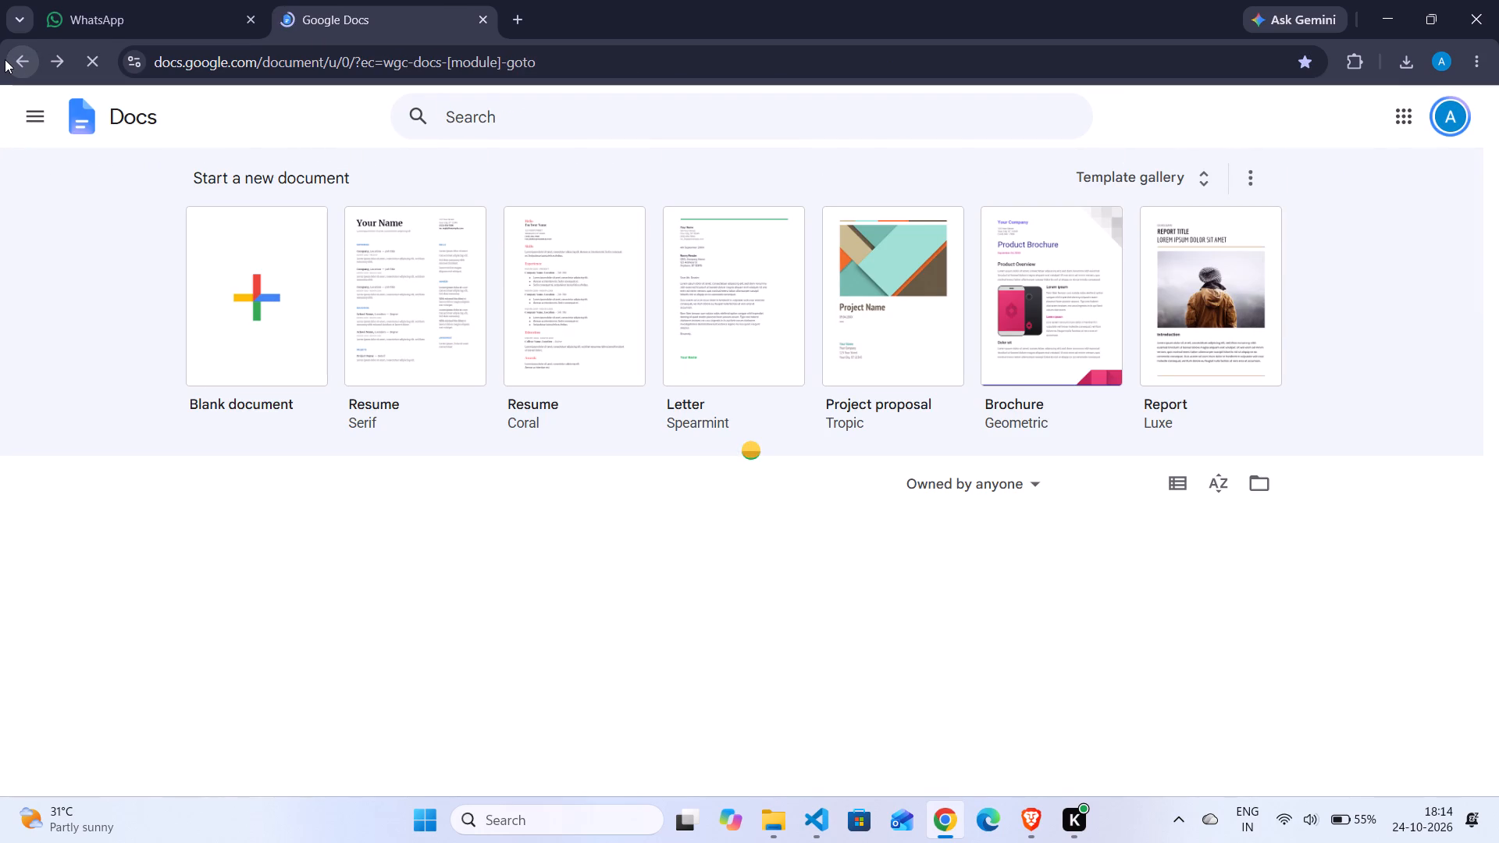
Show the recent documents as a list and open the combined DBMS Lab Assignments document.
{"action": "left_click", "coordinate": [1177, 334]}
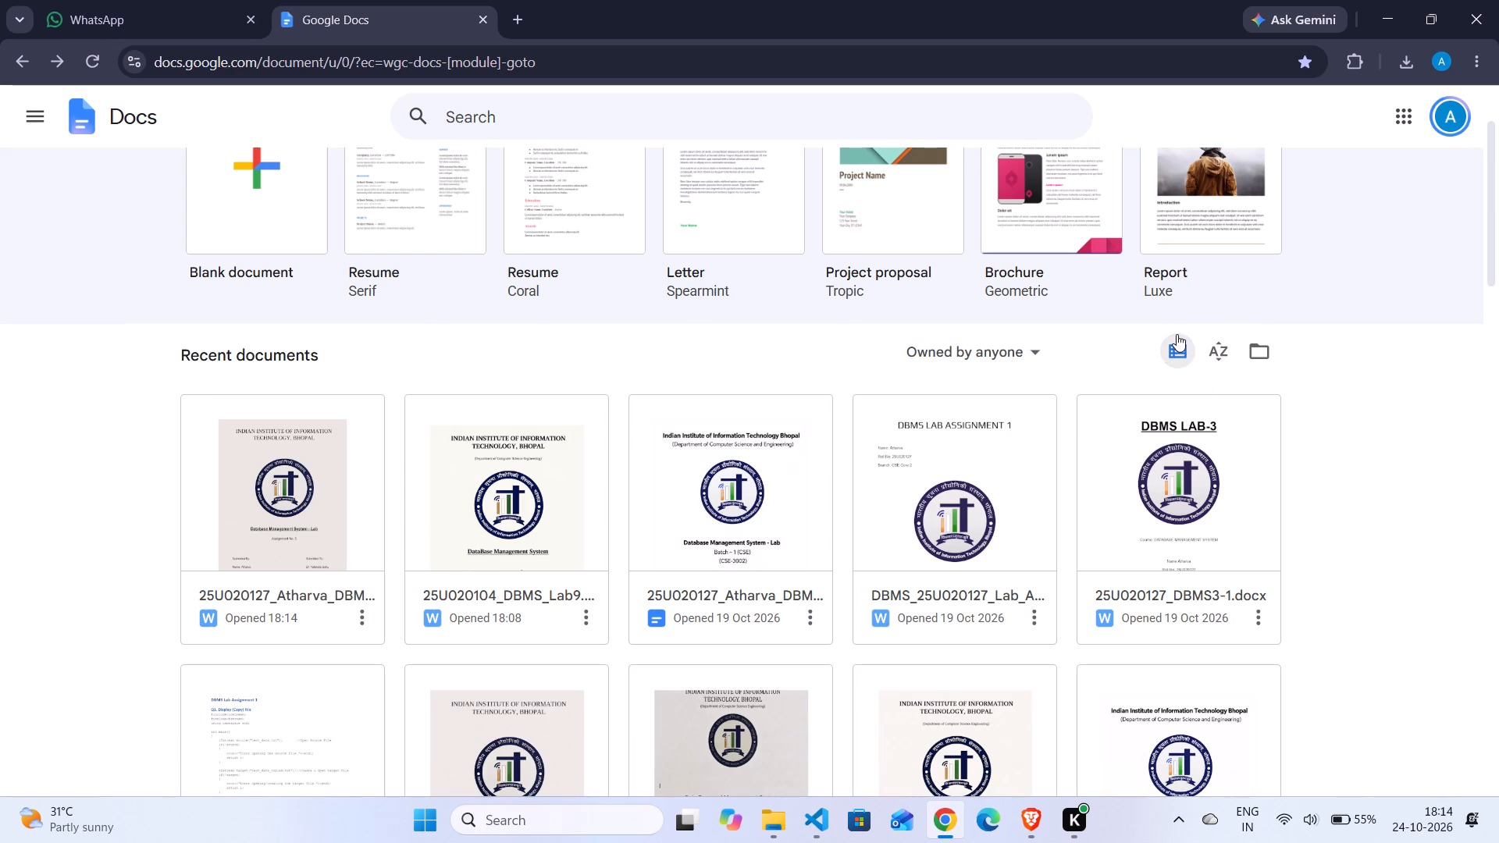
{"action": "scroll", "coordinate": [803, 556], "scroll_direction": "down", "scroll_amount": 1}
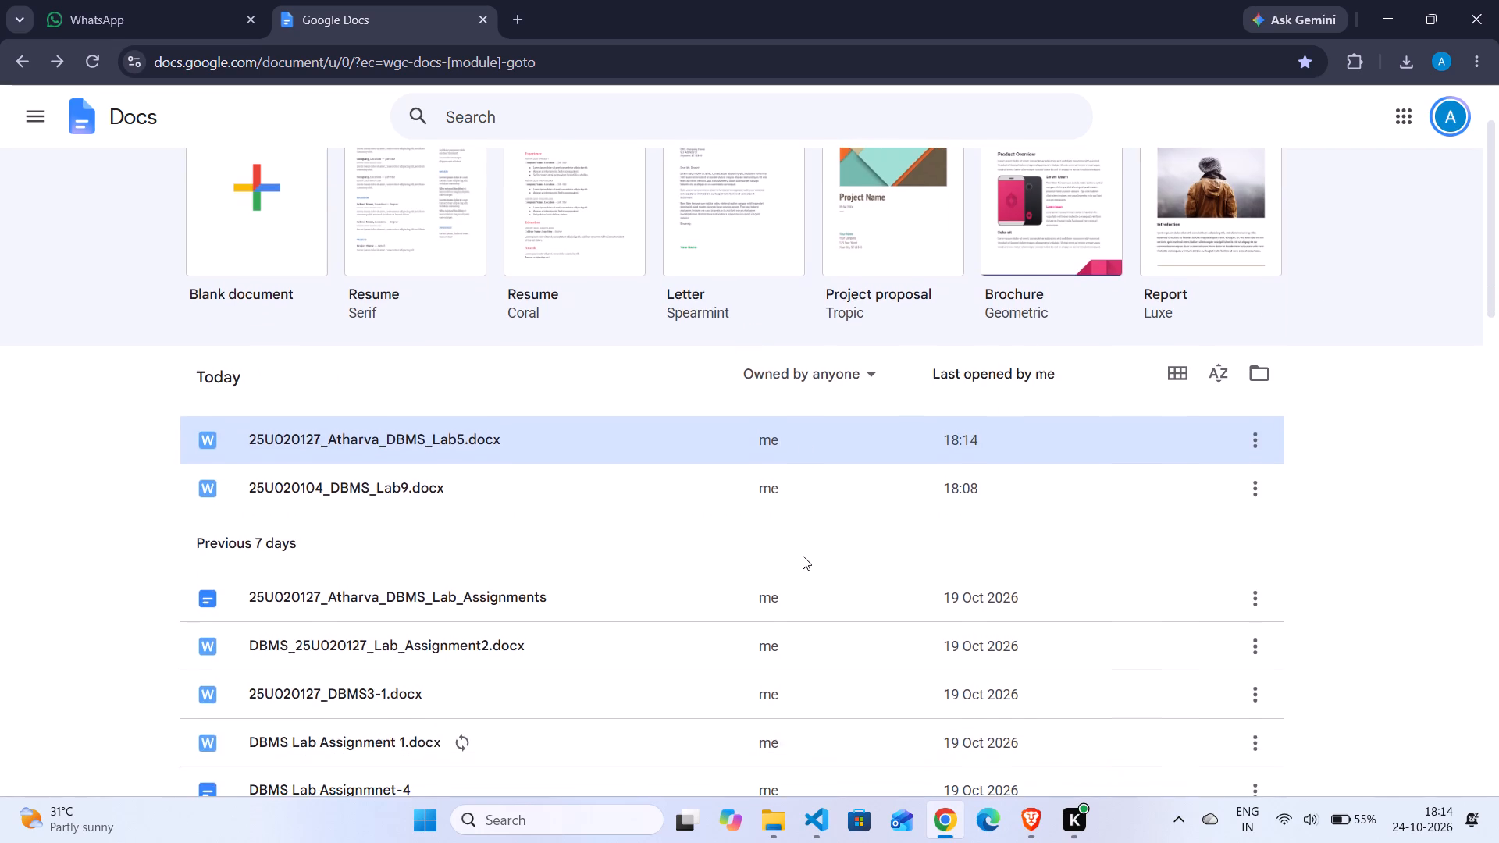
{"action": "scroll", "coordinate": [803, 556], "scroll_direction": "down", "scroll_amount": 1}
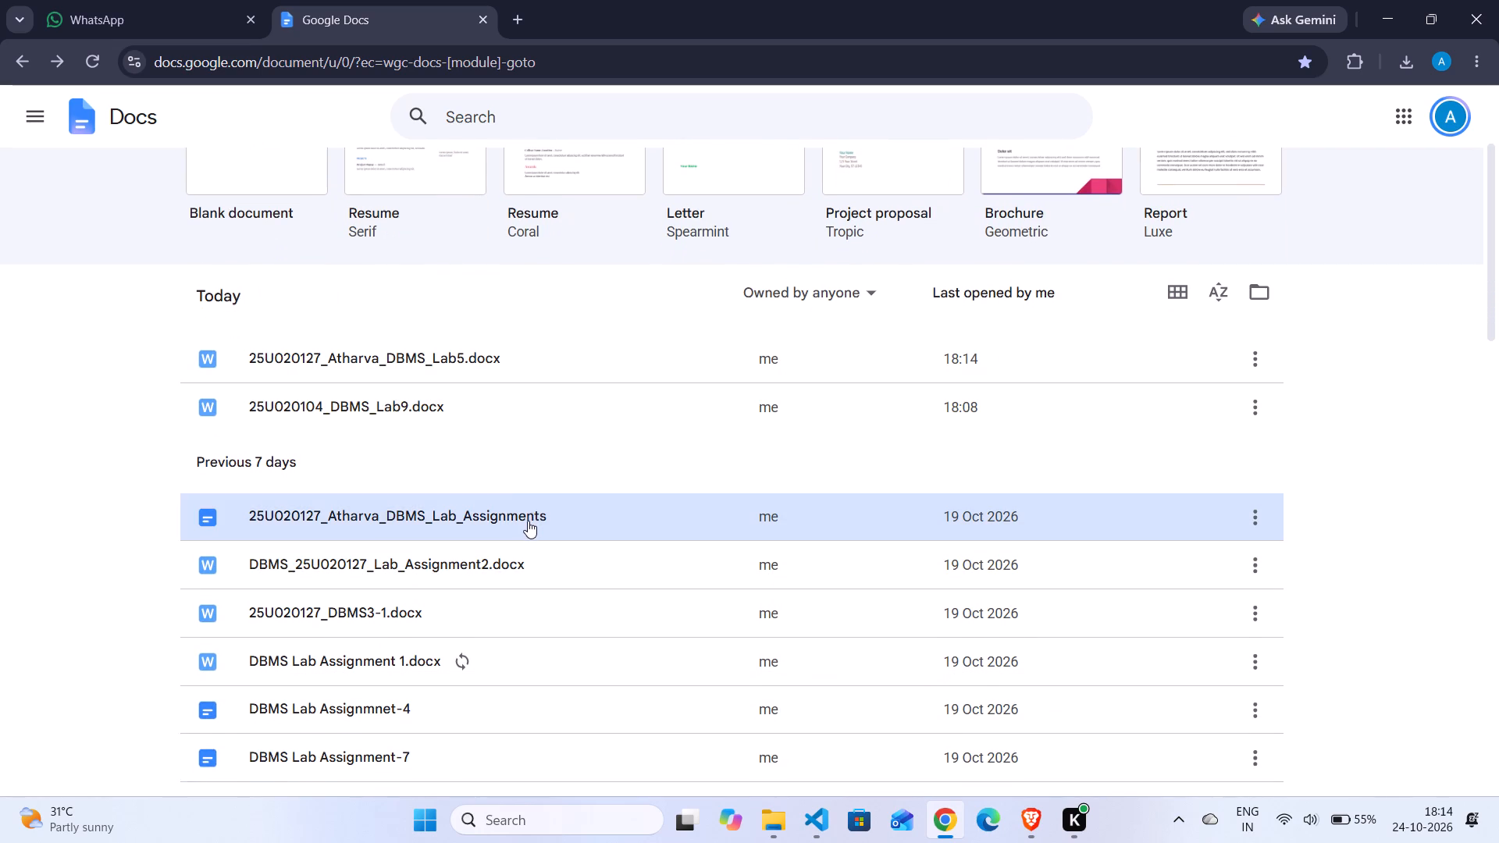
{"action": "left_click", "coordinate": [528, 512]}
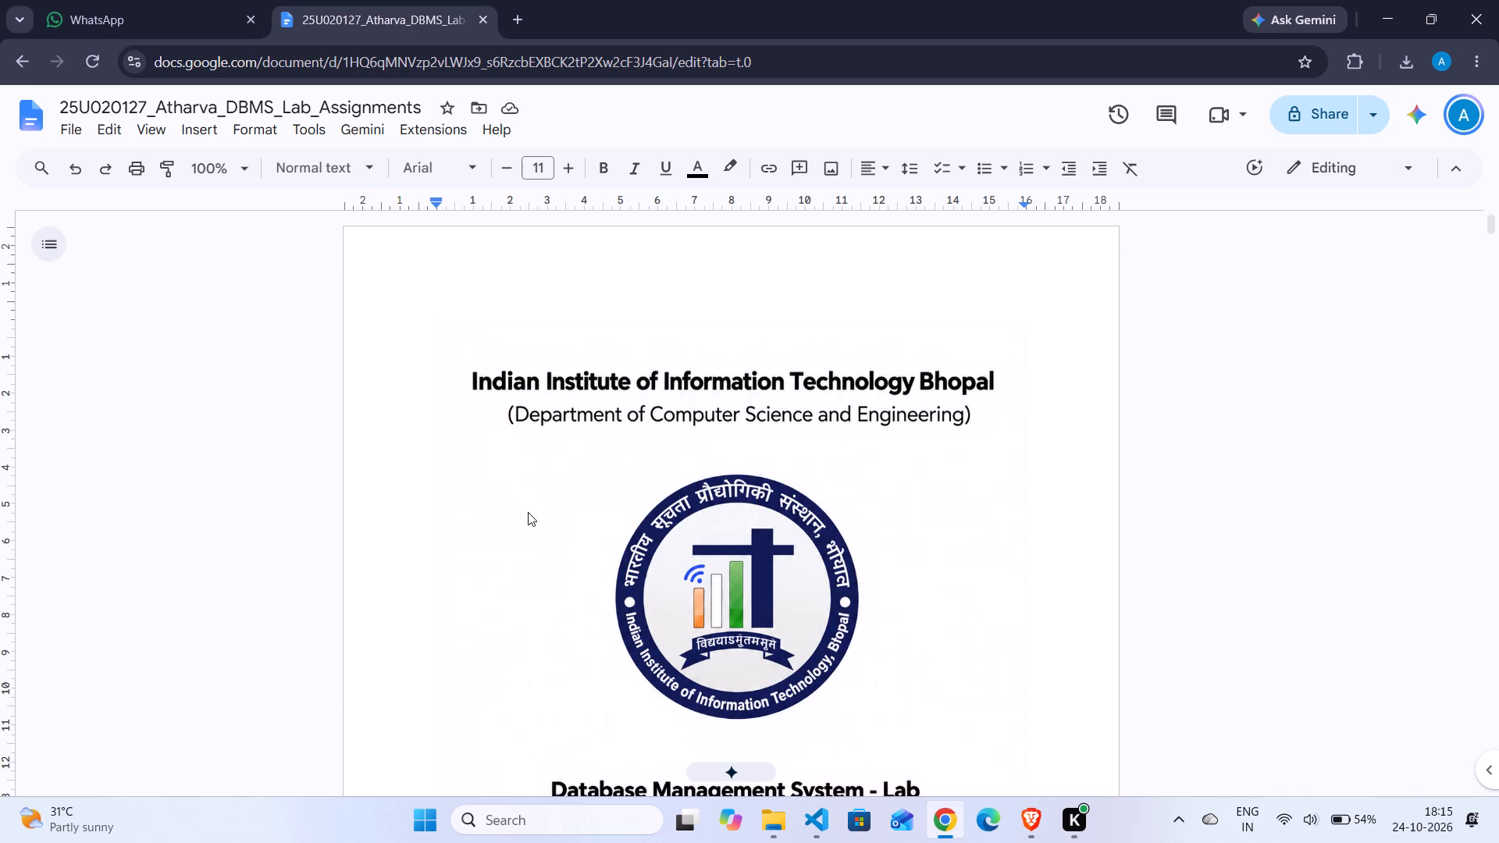
Examine the cover page and the Index table listing the assignments, their names and page ranges.
{"action": "scroll", "coordinate": [528, 512], "scroll_direction": "down", "scroll_amount": 2}
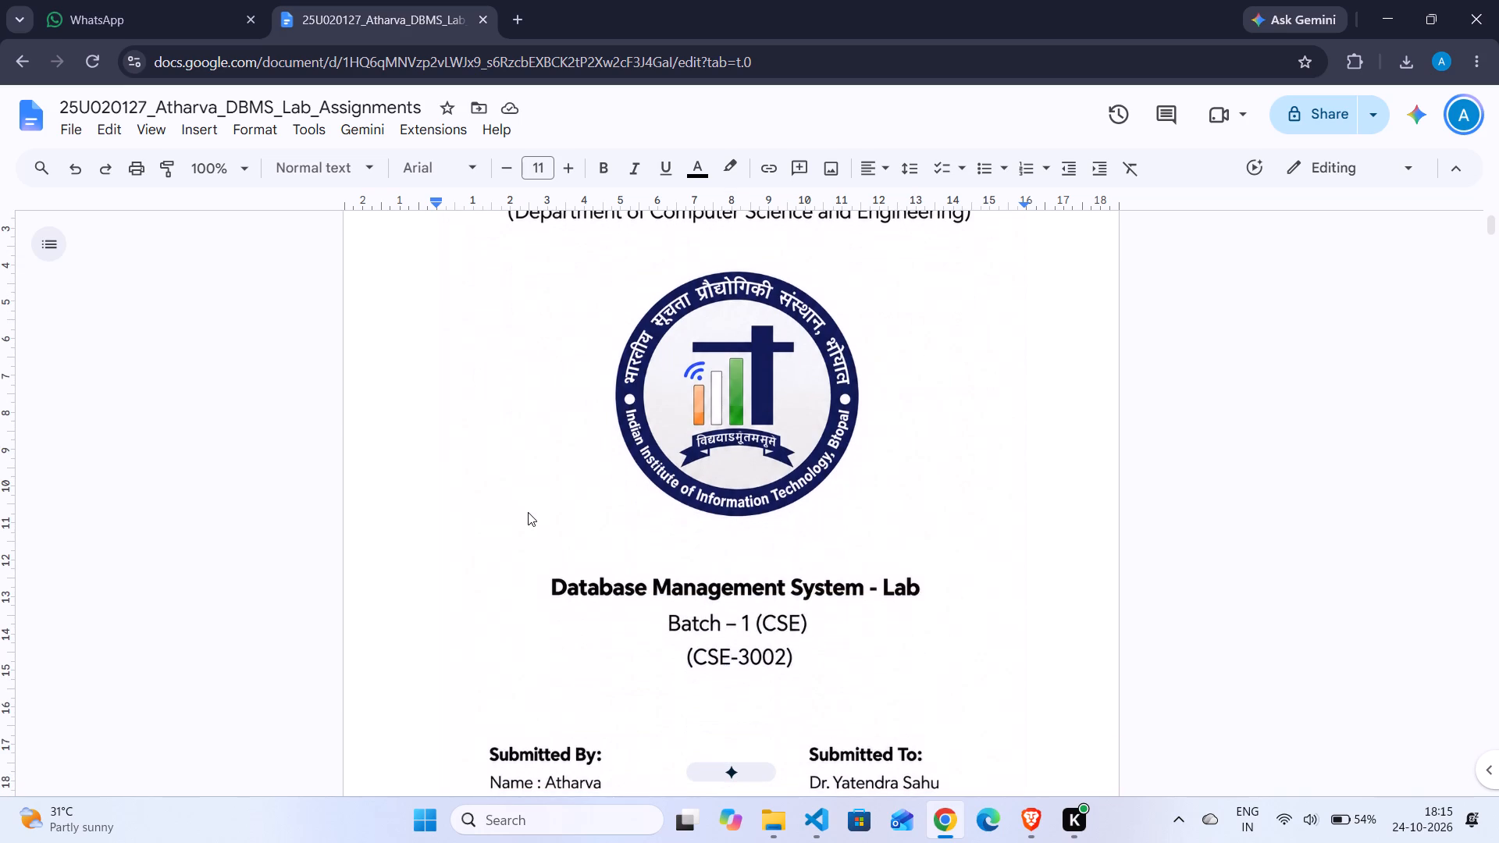
{"action": "scroll", "coordinate": [528, 512], "scroll_direction": "down", "scroll_amount": 5}
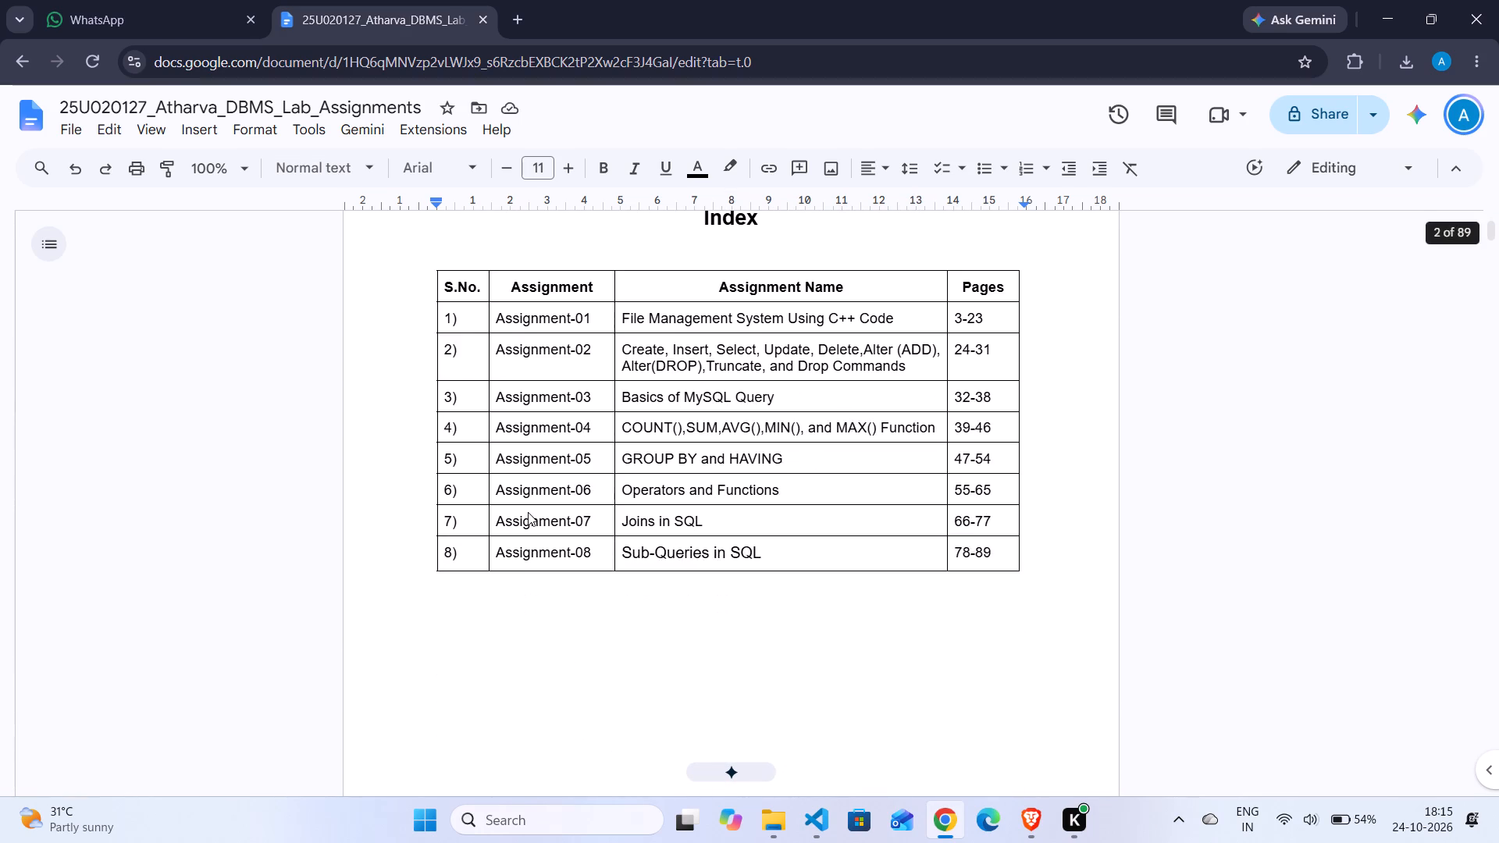
{"action": "scroll", "coordinate": [528, 512], "scroll_direction": "down", "scroll_amount": 6}
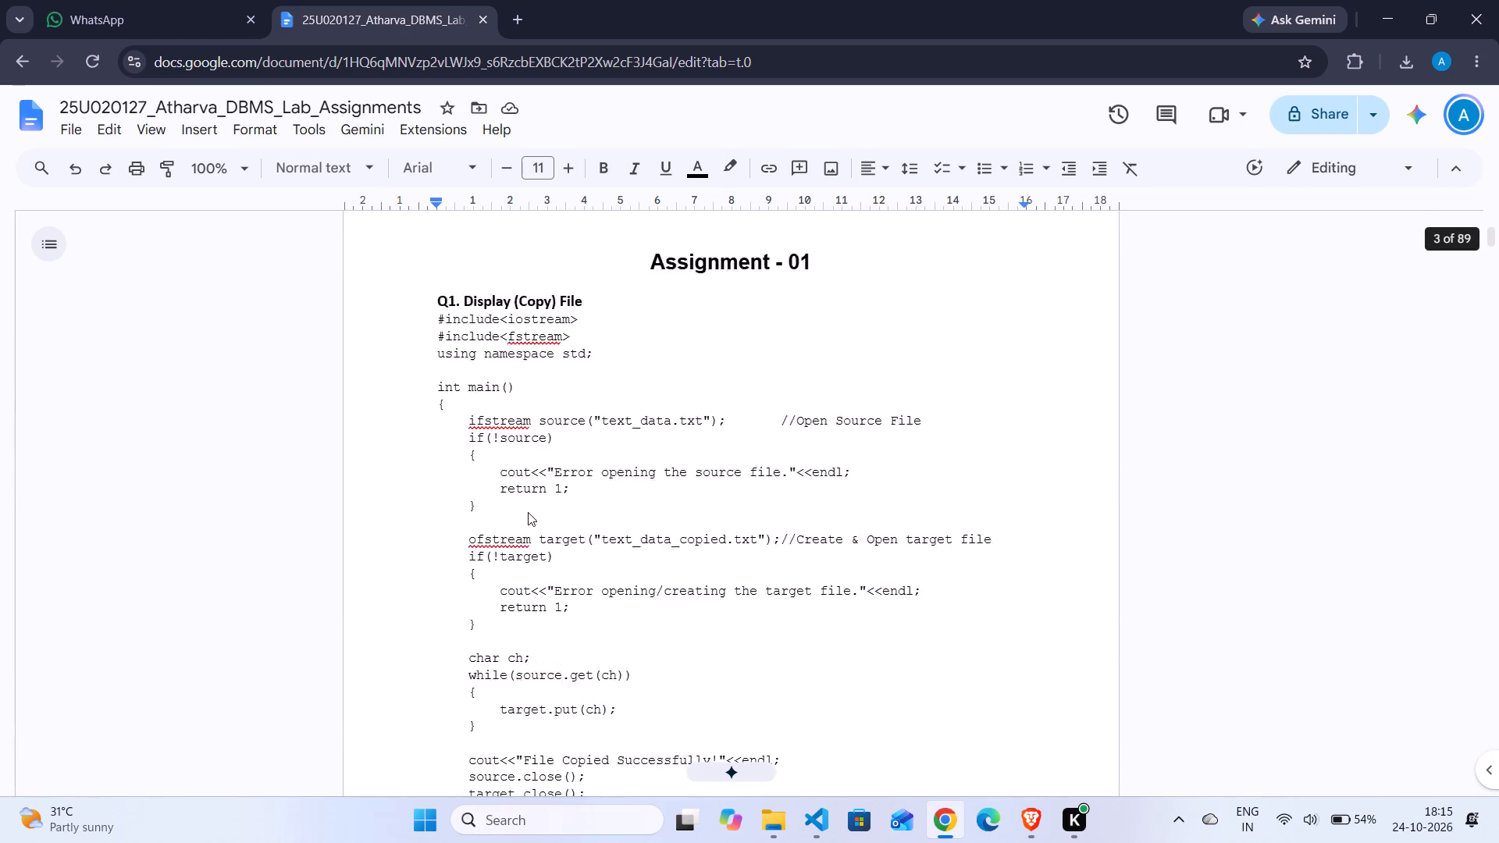
{"action": "scroll", "coordinate": [528, 512], "scroll_direction": "down", "scroll_amount": 4}
{"action": "scroll", "coordinate": [528, 512], "scroll_direction": "up", "scroll_amount": 6}
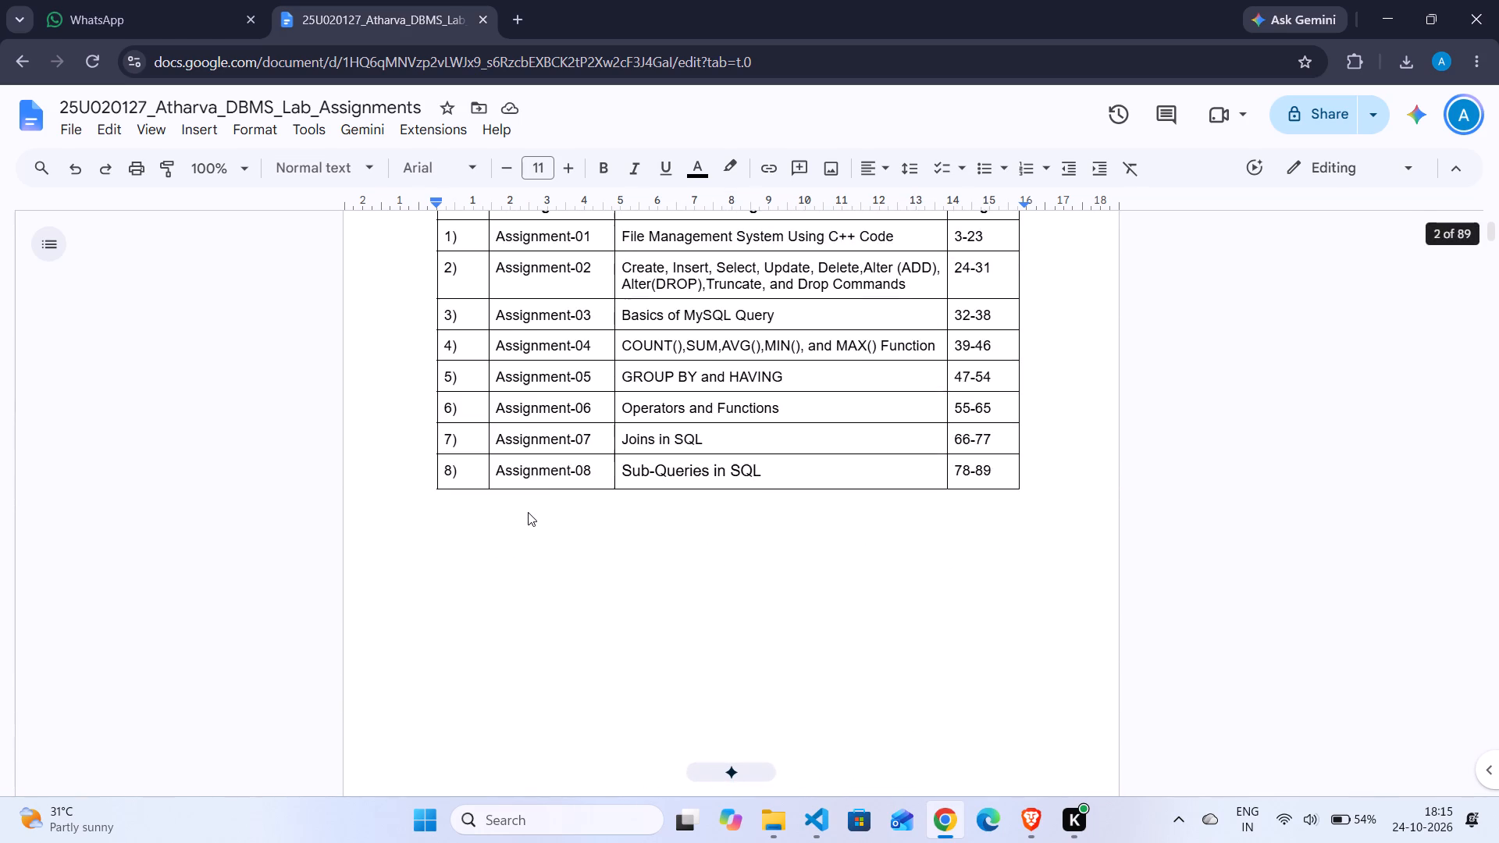
{"action": "scroll", "coordinate": [528, 512], "scroll_direction": "up", "scroll_amount": 3}
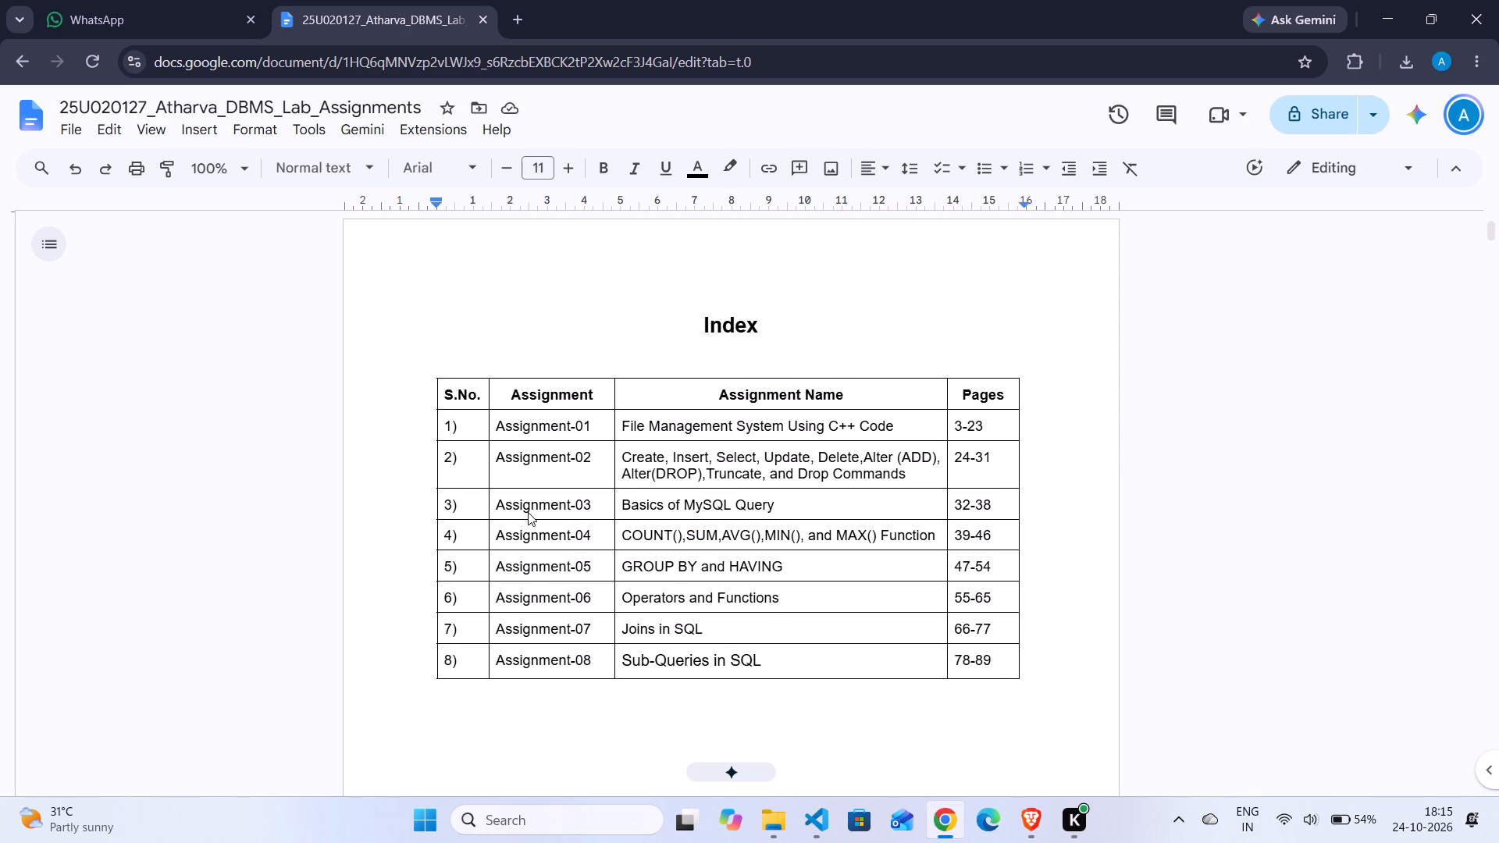
Review the C++ file-management code pages of Assignment - 01 for layout problems.
{"action": "scroll", "coordinate": [528, 512], "scroll_direction": "down", "scroll_amount": 6}
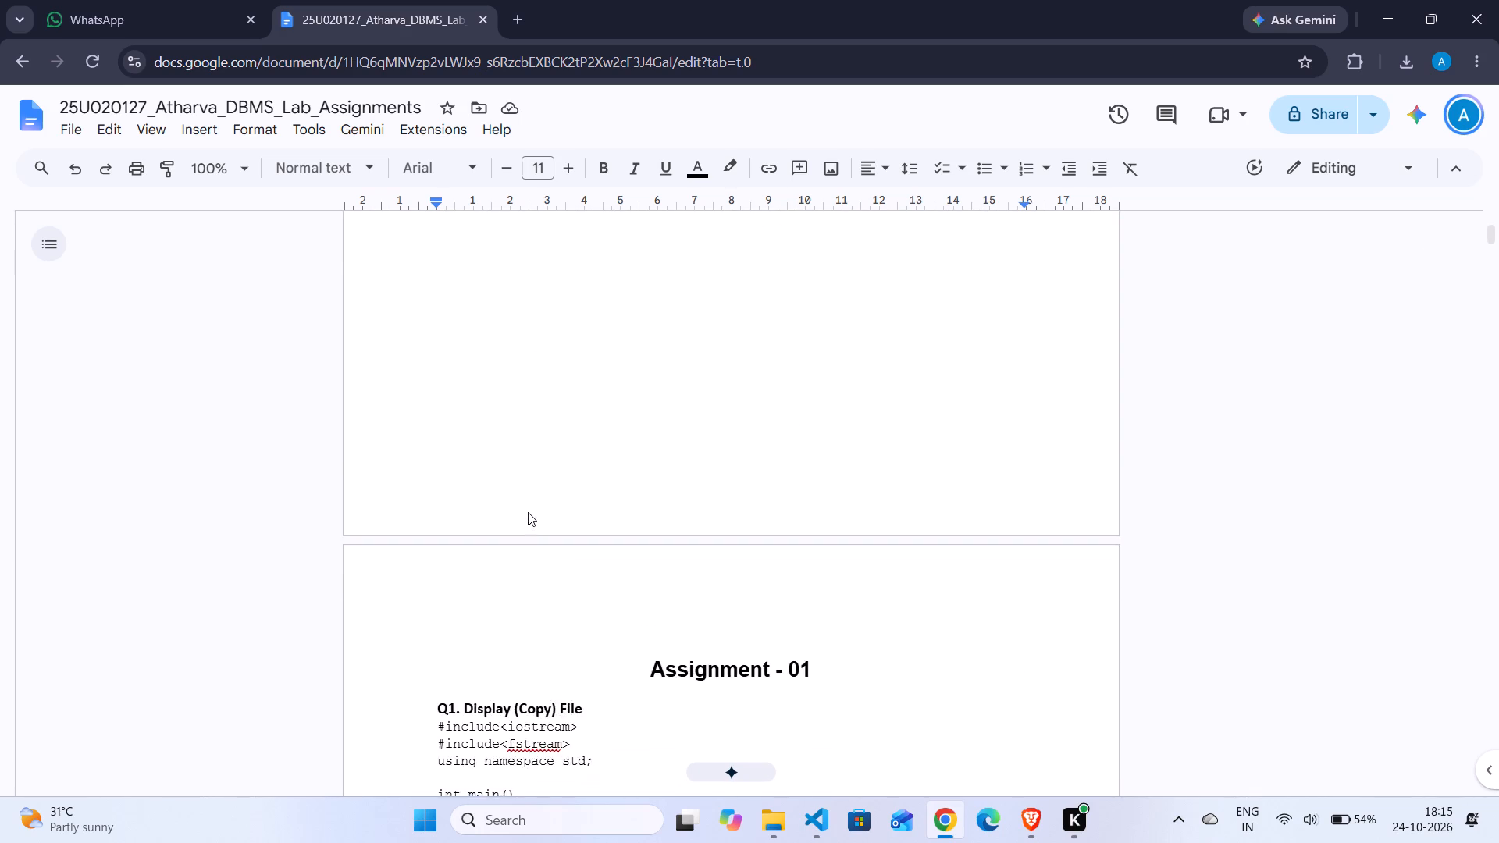
{"action": "scroll", "coordinate": [528, 512], "scroll_direction": "down", "scroll_amount": 8}
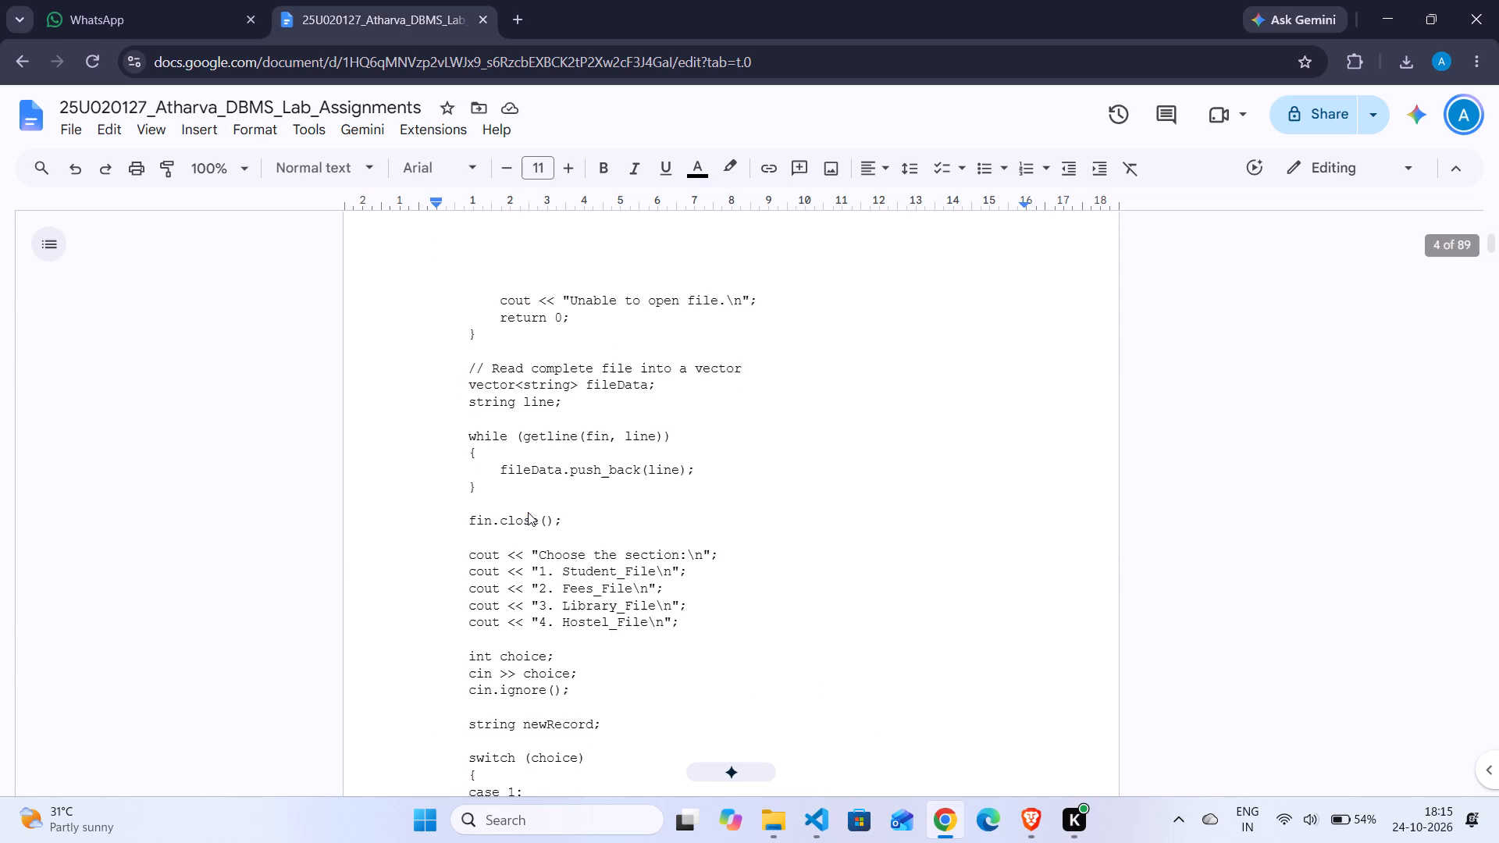
{"action": "scroll", "coordinate": [528, 512], "scroll_direction": "down", "scroll_amount": 17}
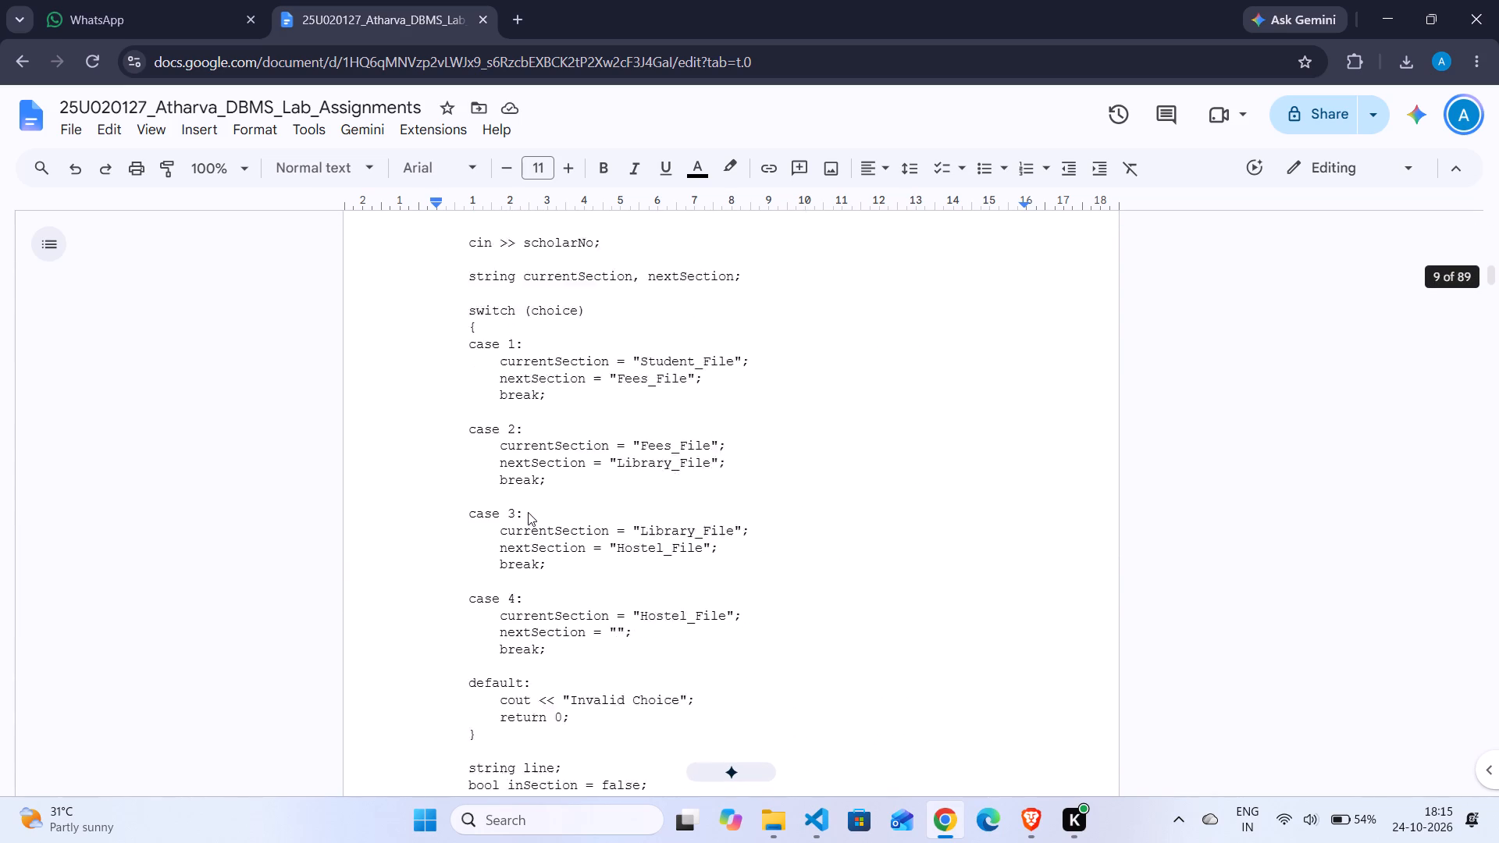
{"action": "scroll", "coordinate": [528, 512], "scroll_direction": "down", "scroll_amount": 18}
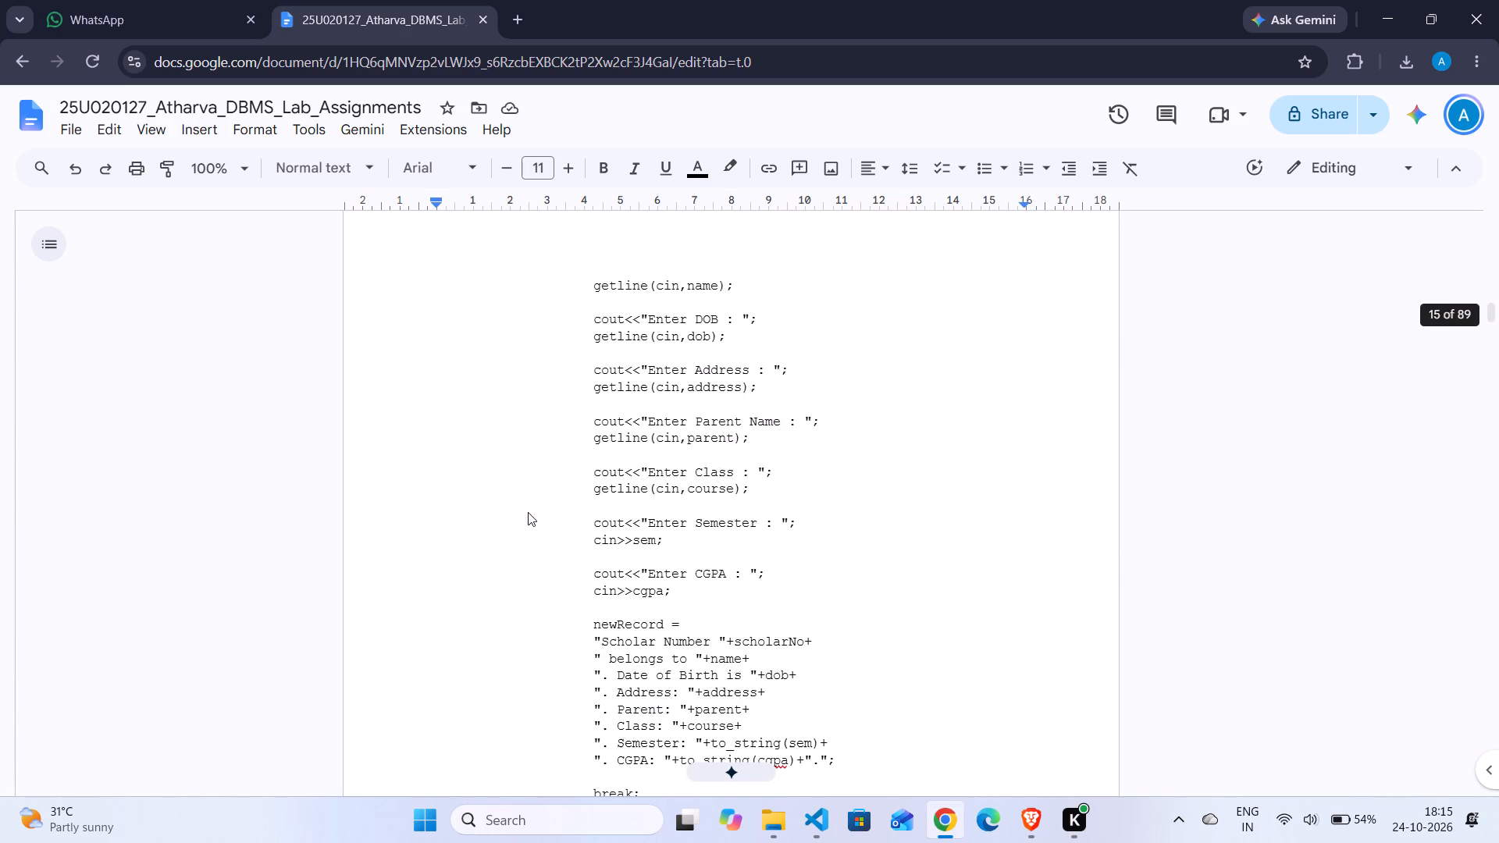
{"action": "scroll", "coordinate": [528, 512], "scroll_direction": "down", "scroll_amount": 16}
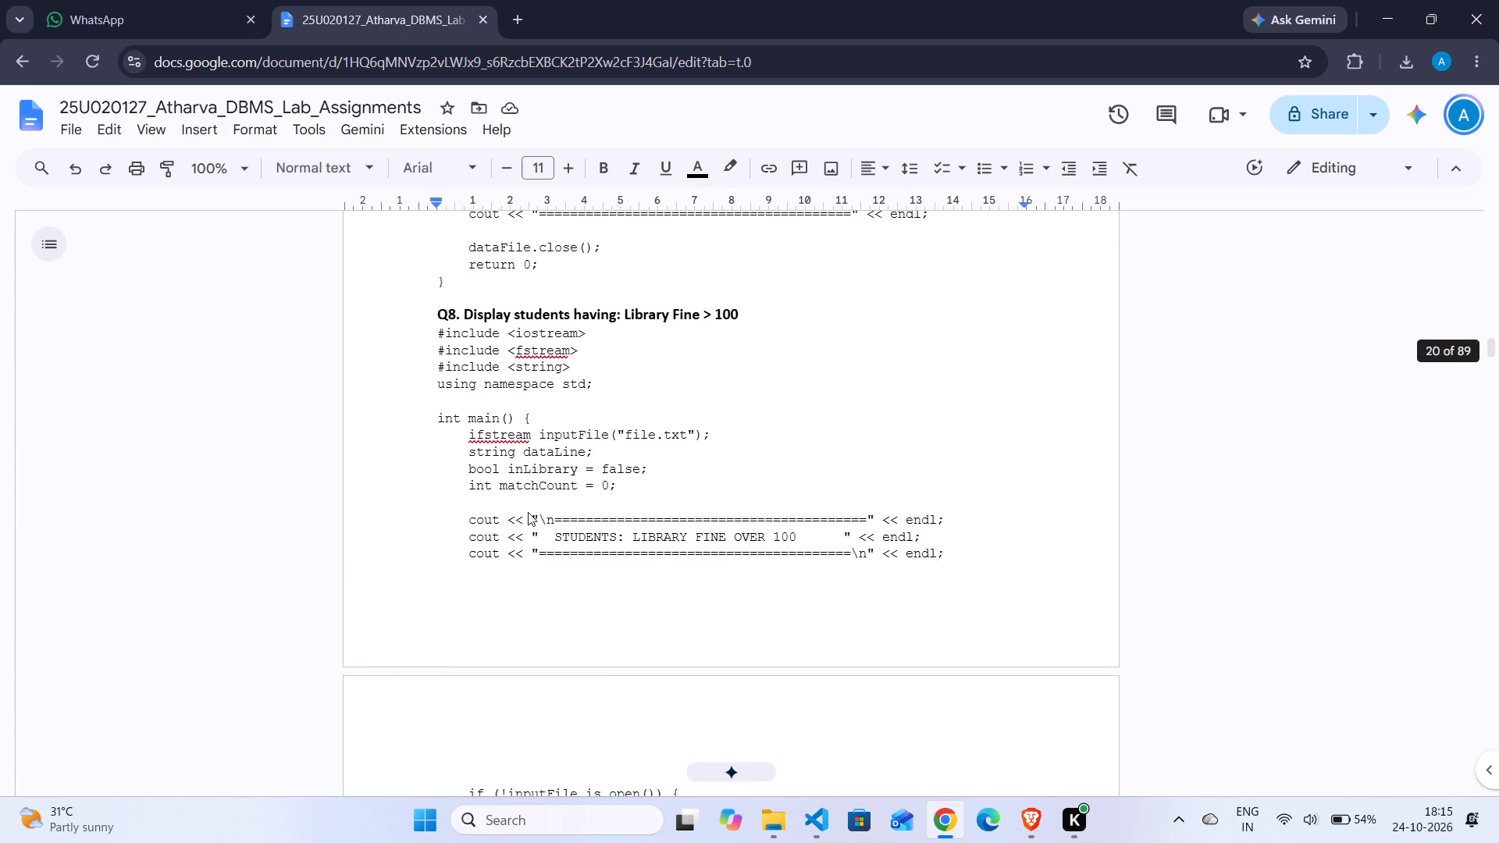
{"action": "scroll", "coordinate": [528, 512], "scroll_direction": "down", "scroll_amount": 6}
Review the Assignment 02 pages, from the table schemas through the SQL create, select and update commands.
{"action": "scroll", "coordinate": [528, 512], "scroll_direction": "up", "scroll_amount": 3}
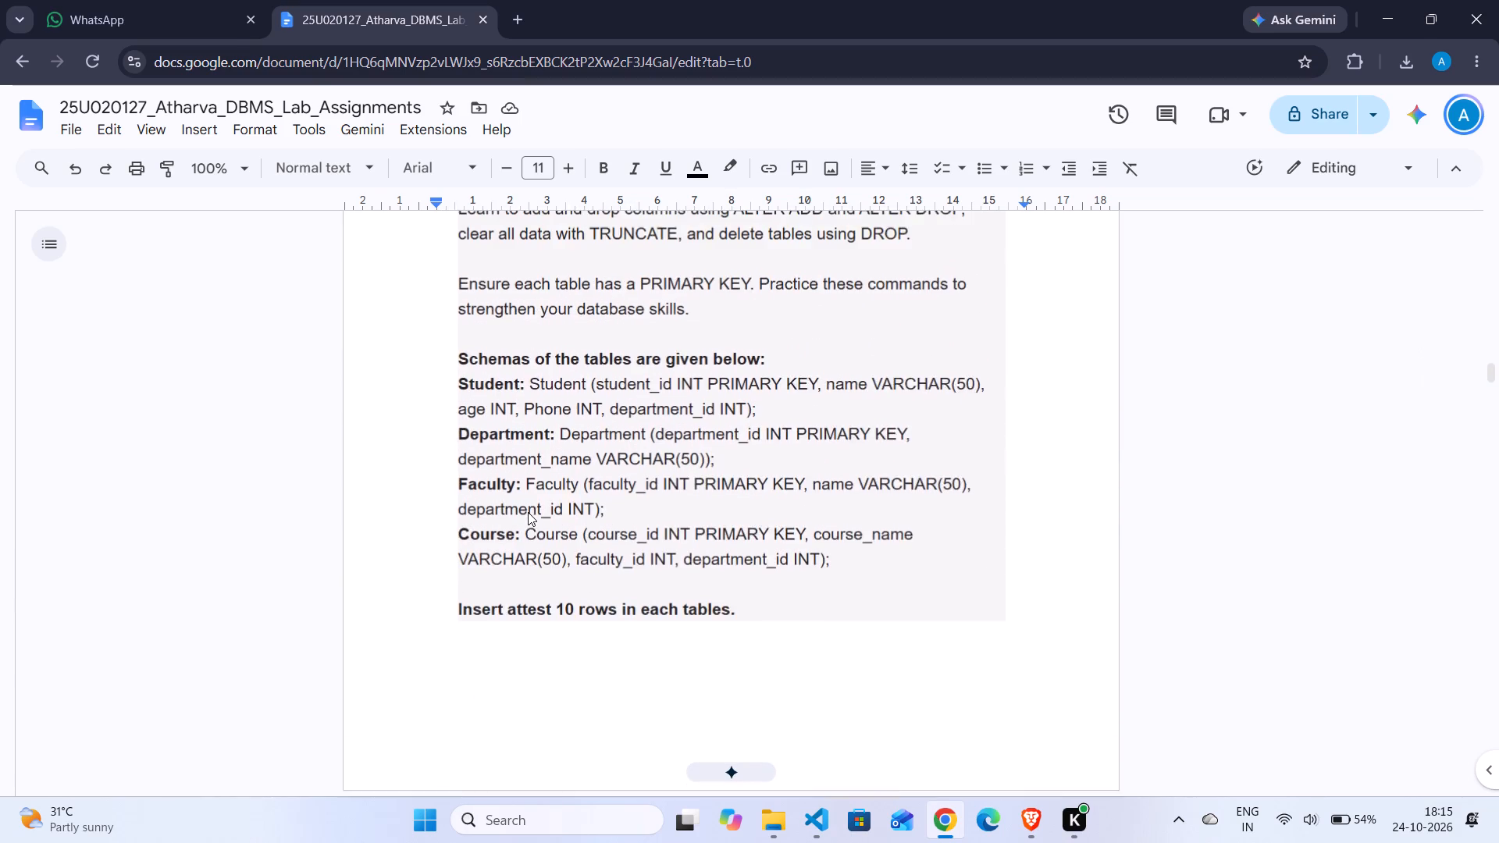
{"action": "scroll", "coordinate": [528, 512], "scroll_direction": "up", "scroll_amount": 1}
{"action": "scroll", "coordinate": [528, 512], "scroll_direction": "down", "scroll_amount": 7}
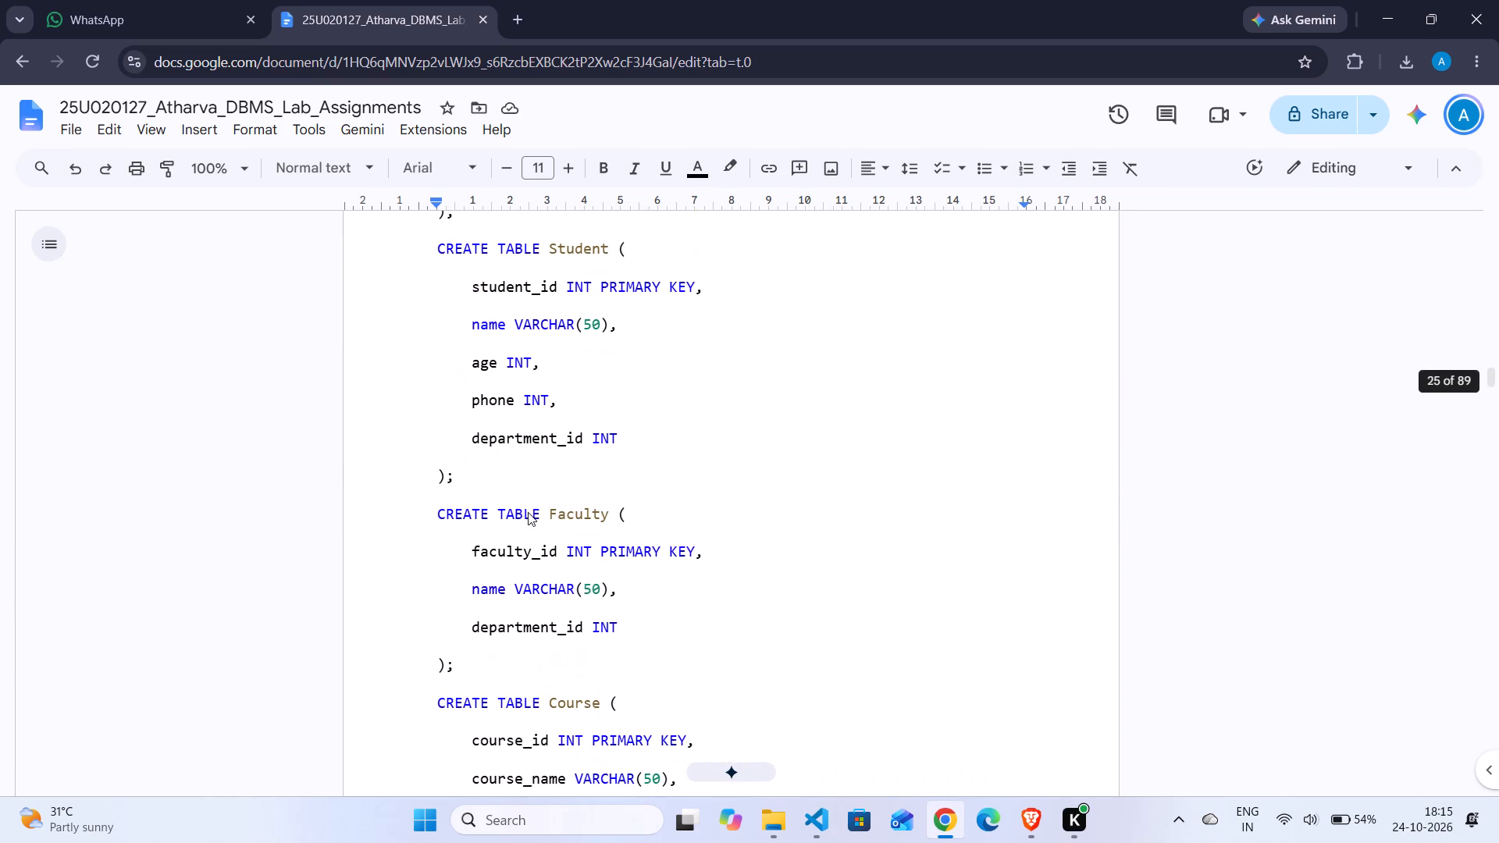
{"action": "scroll", "coordinate": [528, 512], "scroll_direction": "down", "scroll_amount": 13}
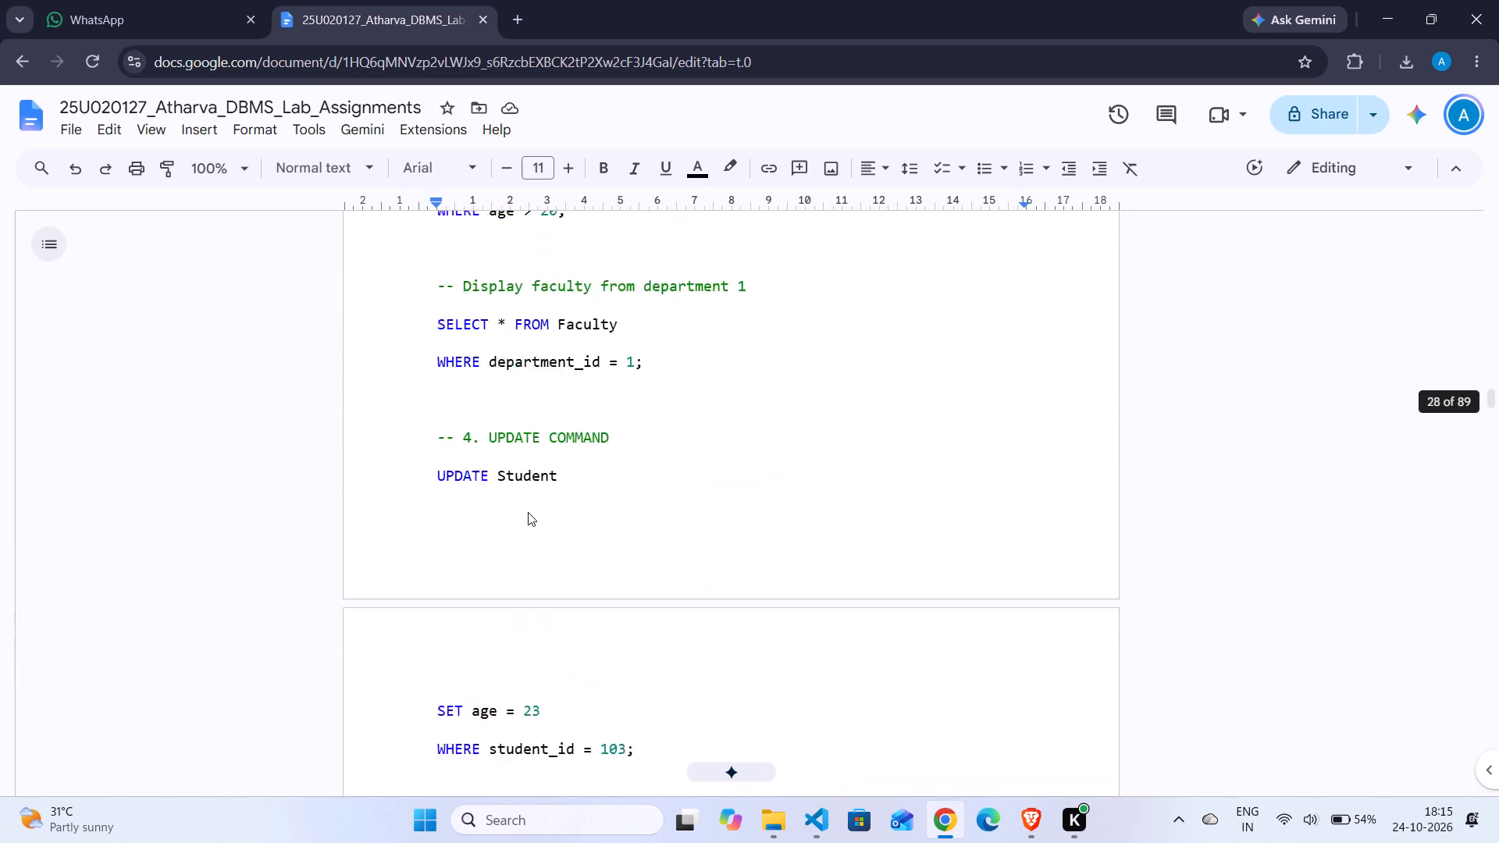
{"action": "scroll", "coordinate": [528, 512], "scroll_direction": "down", "scroll_amount": 11}
Review the Assignment 03 pages, from the Authors table code to the Part 2 output and its reason text.
{"action": "scroll", "coordinate": [528, 512], "scroll_direction": "right", "scroll_amount": 1}
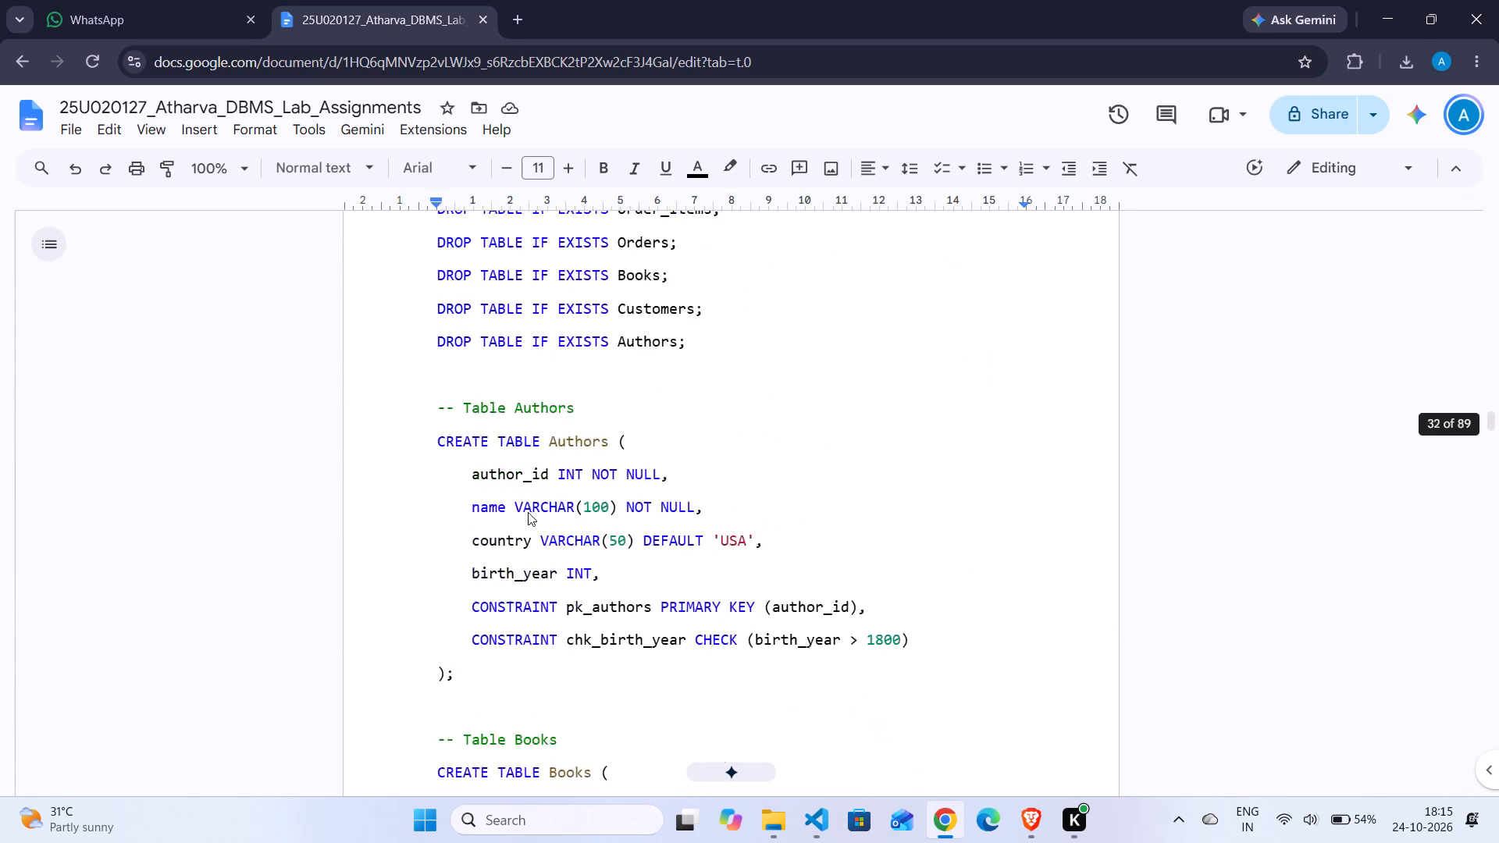
{"action": "scroll", "coordinate": [528, 512], "scroll_direction": "right", "scroll_amount": 2}
{"action": "scroll", "coordinate": [528, 512], "scroll_direction": "up", "scroll_amount": 1}
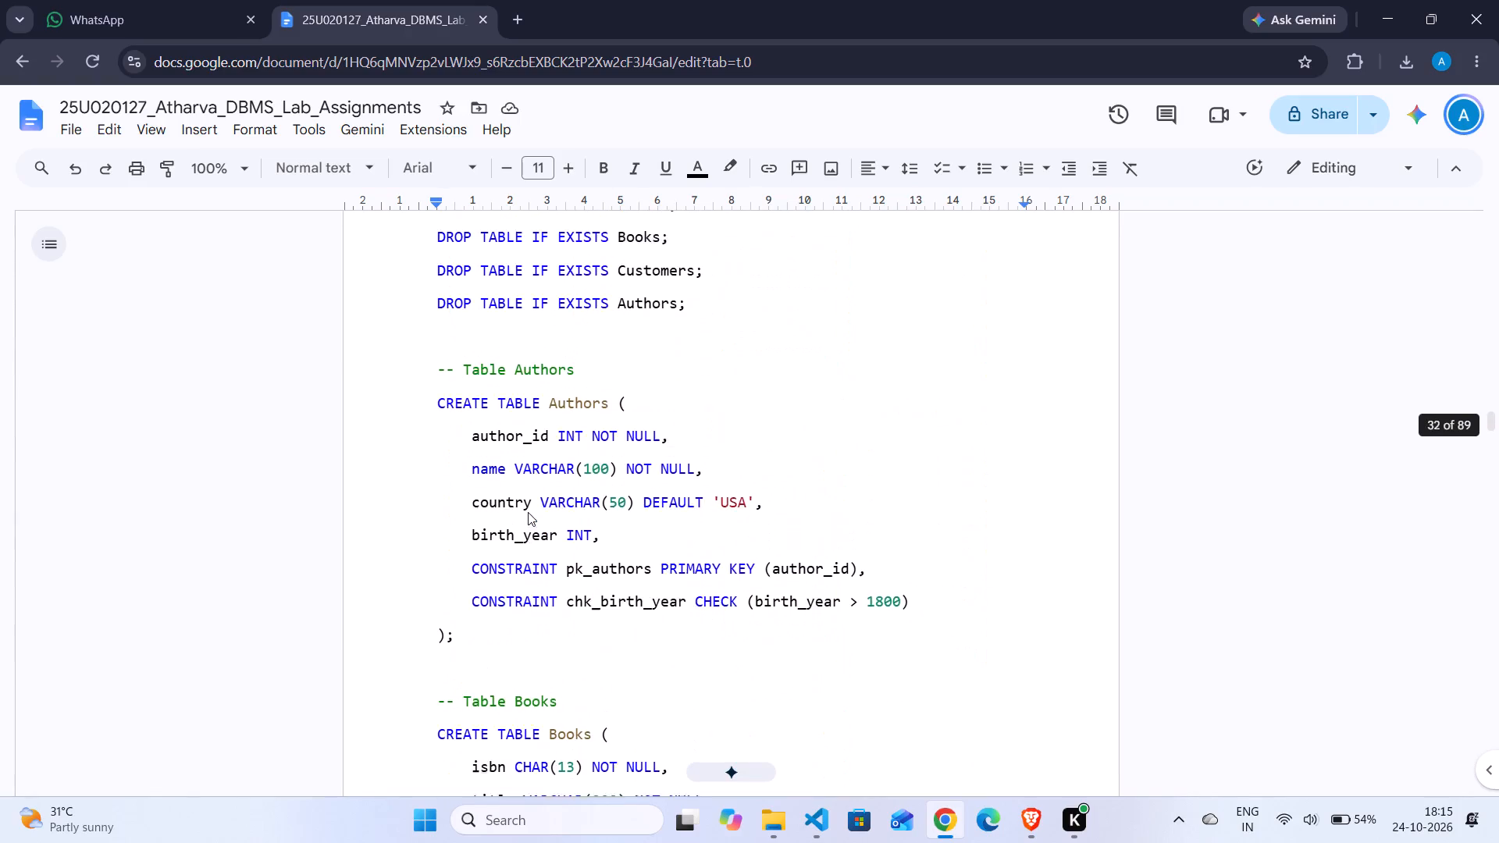
{"action": "scroll", "coordinate": [528, 512], "scroll_direction": "up", "scroll_amount": 2}
{"action": "scroll", "coordinate": [528, 512], "scroll_direction": "down", "scroll_amount": 6}
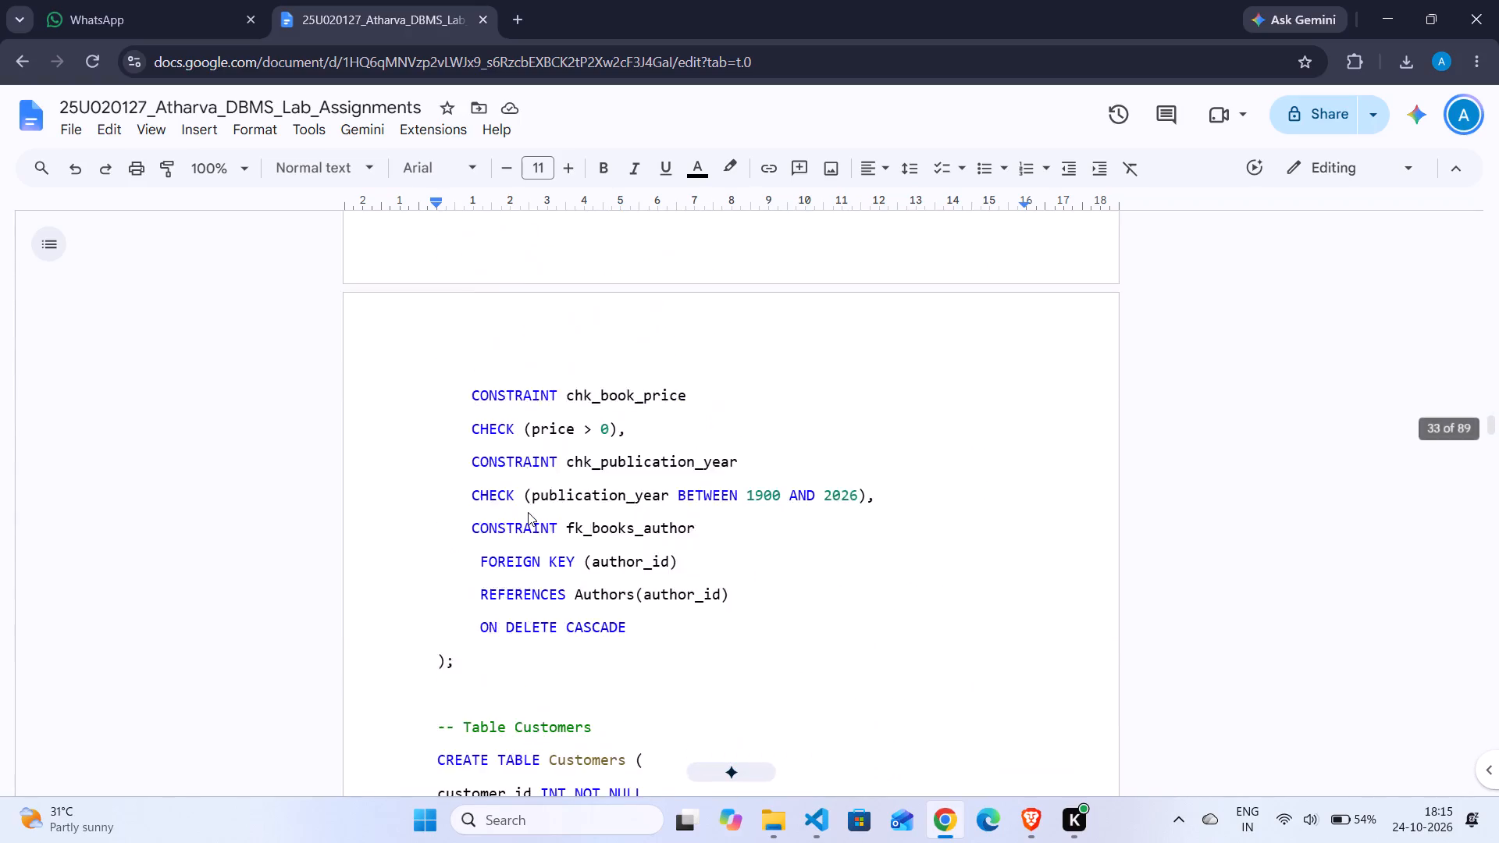
{"action": "scroll", "coordinate": [528, 512], "scroll_direction": "down", "scroll_amount": 8}
{"action": "scroll", "coordinate": [528, 512], "scroll_direction": "up", "scroll_amount": 2}
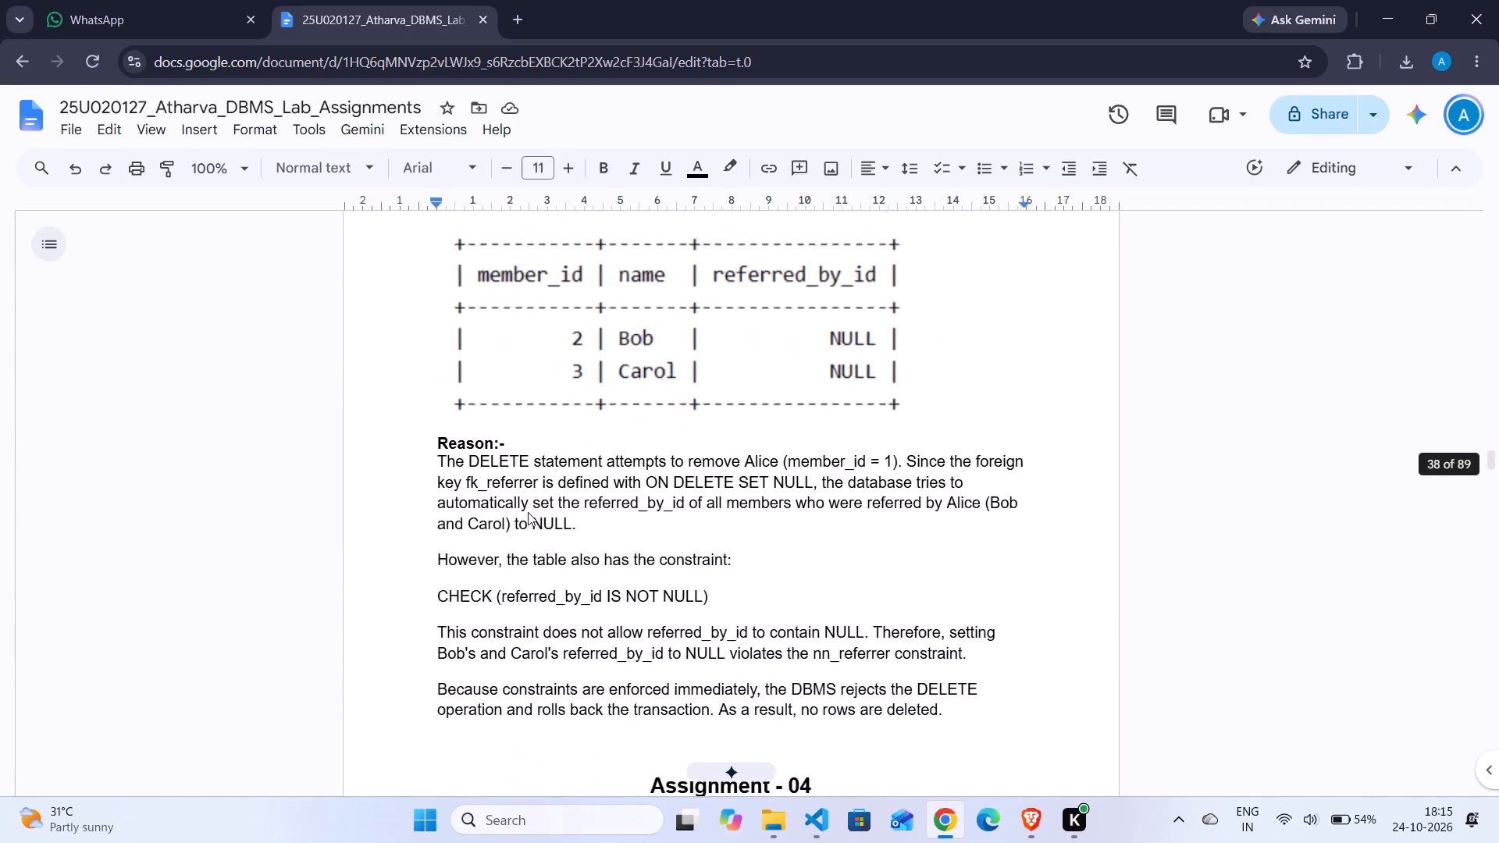
{"action": "scroll", "coordinate": [528, 512], "scroll_direction": "up", "scroll_amount": 10}
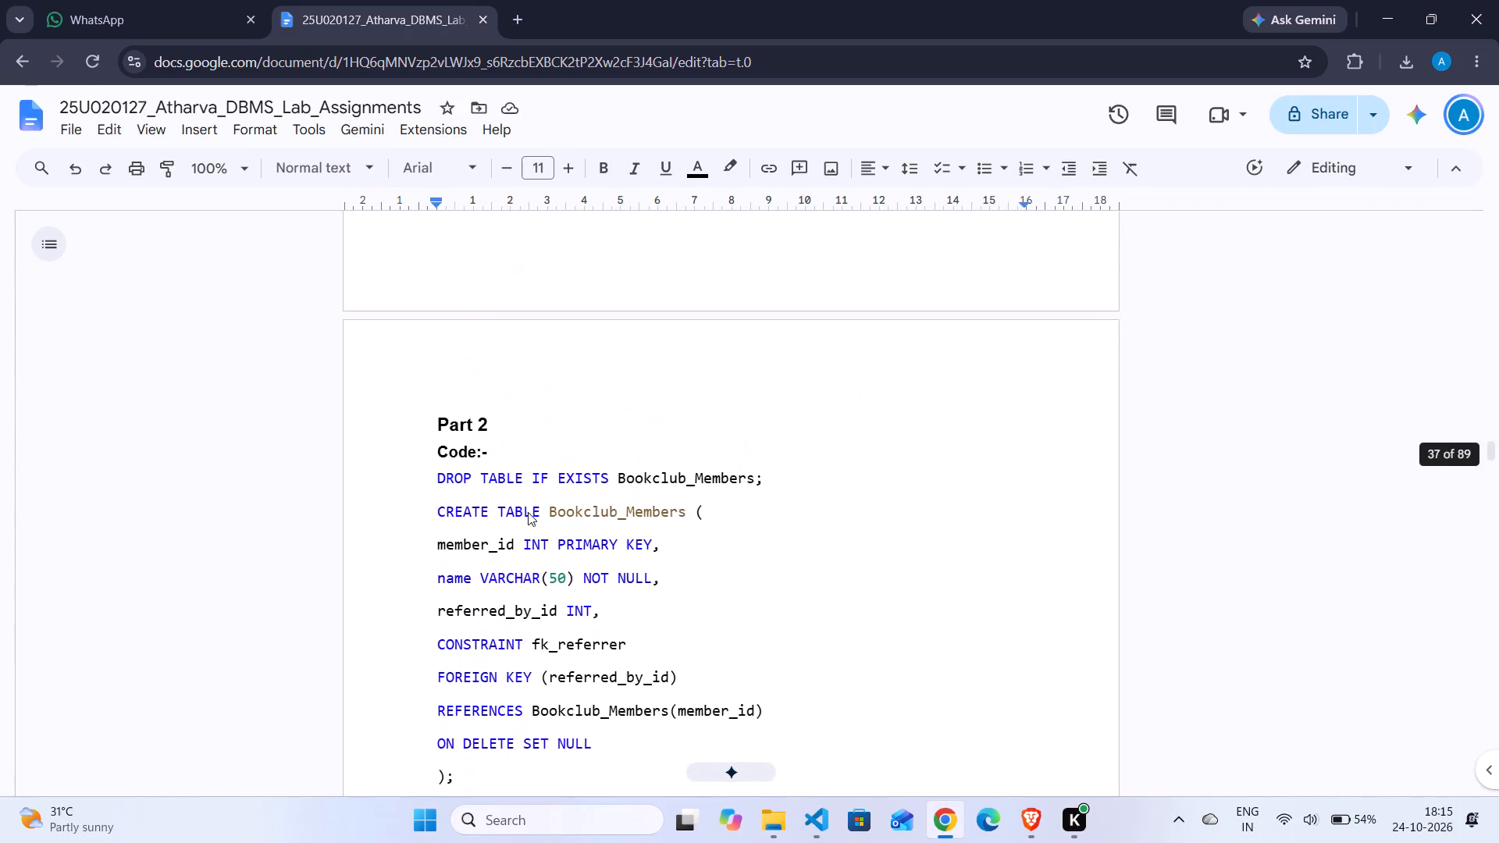
{"action": "scroll", "coordinate": [528, 512], "scroll_direction": "down", "scroll_amount": 7}
Insert two line breaks before the "Assignment - 04" heading so it moves onto the page with its Database Setup section.
{"action": "scroll", "coordinate": [528, 512], "scroll_direction": "up", "scroll_amount": 2}
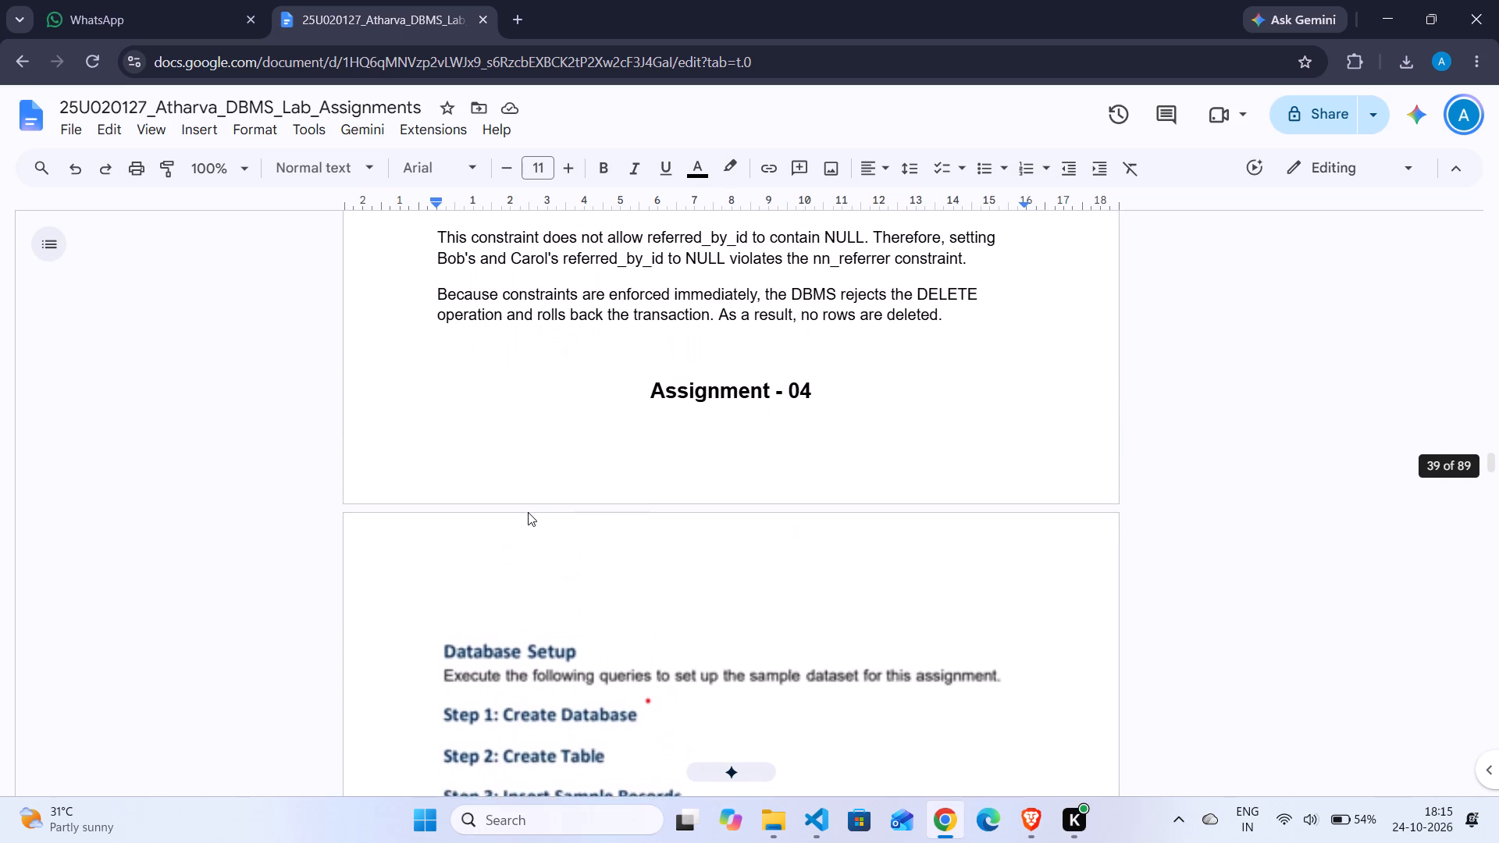
{"action": "scroll", "coordinate": [625, 377], "scroll_direction": "up", "scroll_amount": 4}
{"action": "scroll", "coordinate": [625, 377], "scroll_direction": "down", "scroll_amount": 1}
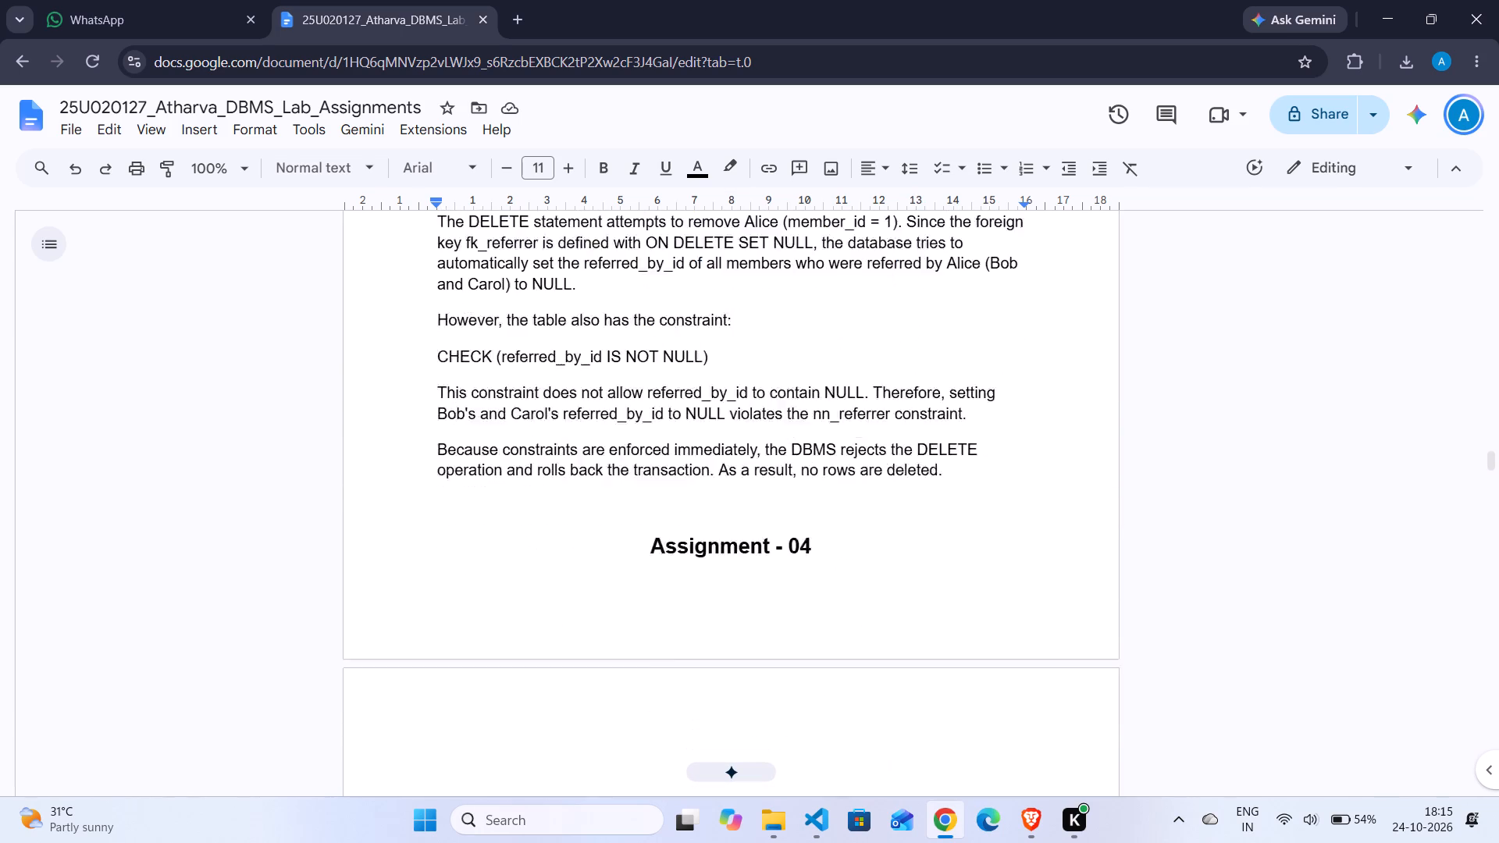
{"action": "scroll", "coordinate": [625, 377], "scroll_direction": "down", "scroll_amount": 1}
{"action": "left_click", "coordinate": [636, 348]}
{"action": "key", "text": "Return"}
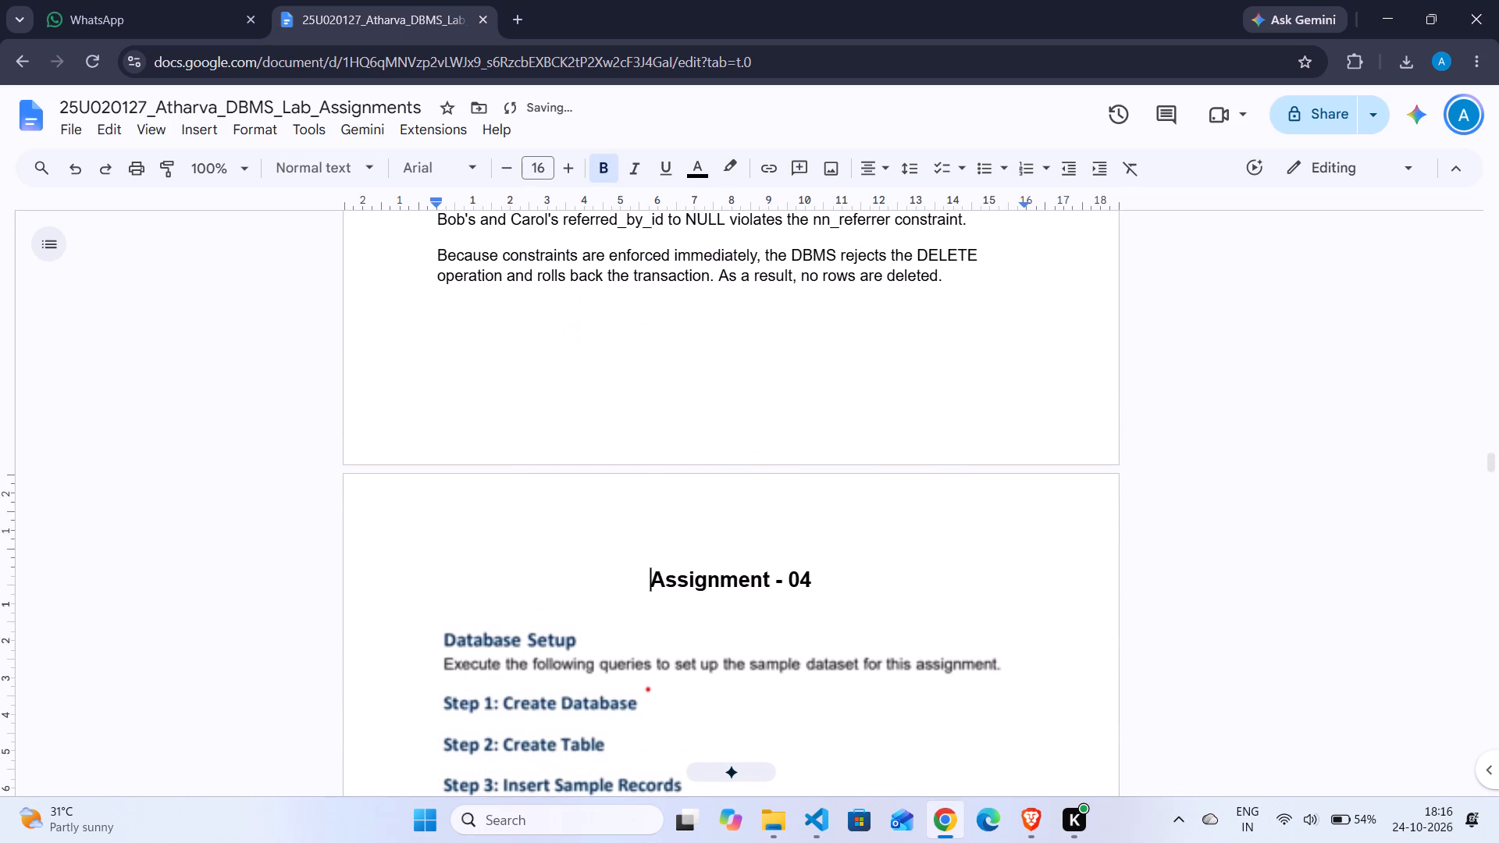
{"action": "key", "text": "Return"}
Delete the extra blank lines above the "Code:-" heading in Assignment 04, and add one line break before it.
{"action": "scroll", "coordinate": [636, 348], "scroll_direction": "down", "scroll_amount": 1}
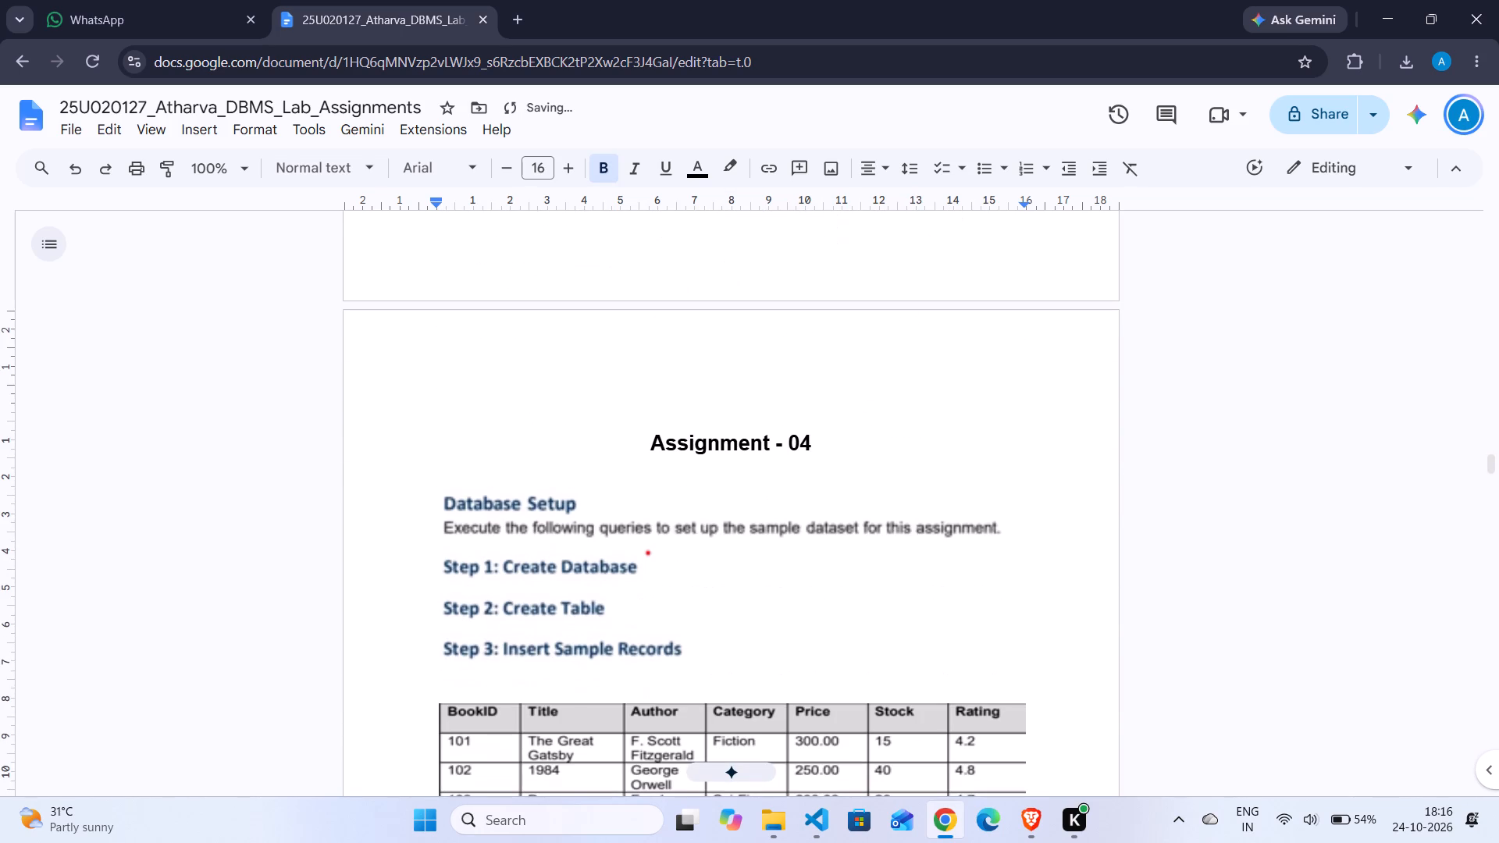
{"action": "scroll", "coordinate": [1312, 511], "scroll_direction": "down", "scroll_amount": 3}
{"action": "scroll", "coordinate": [1312, 511], "scroll_direction": "up", "scroll_amount": 8}
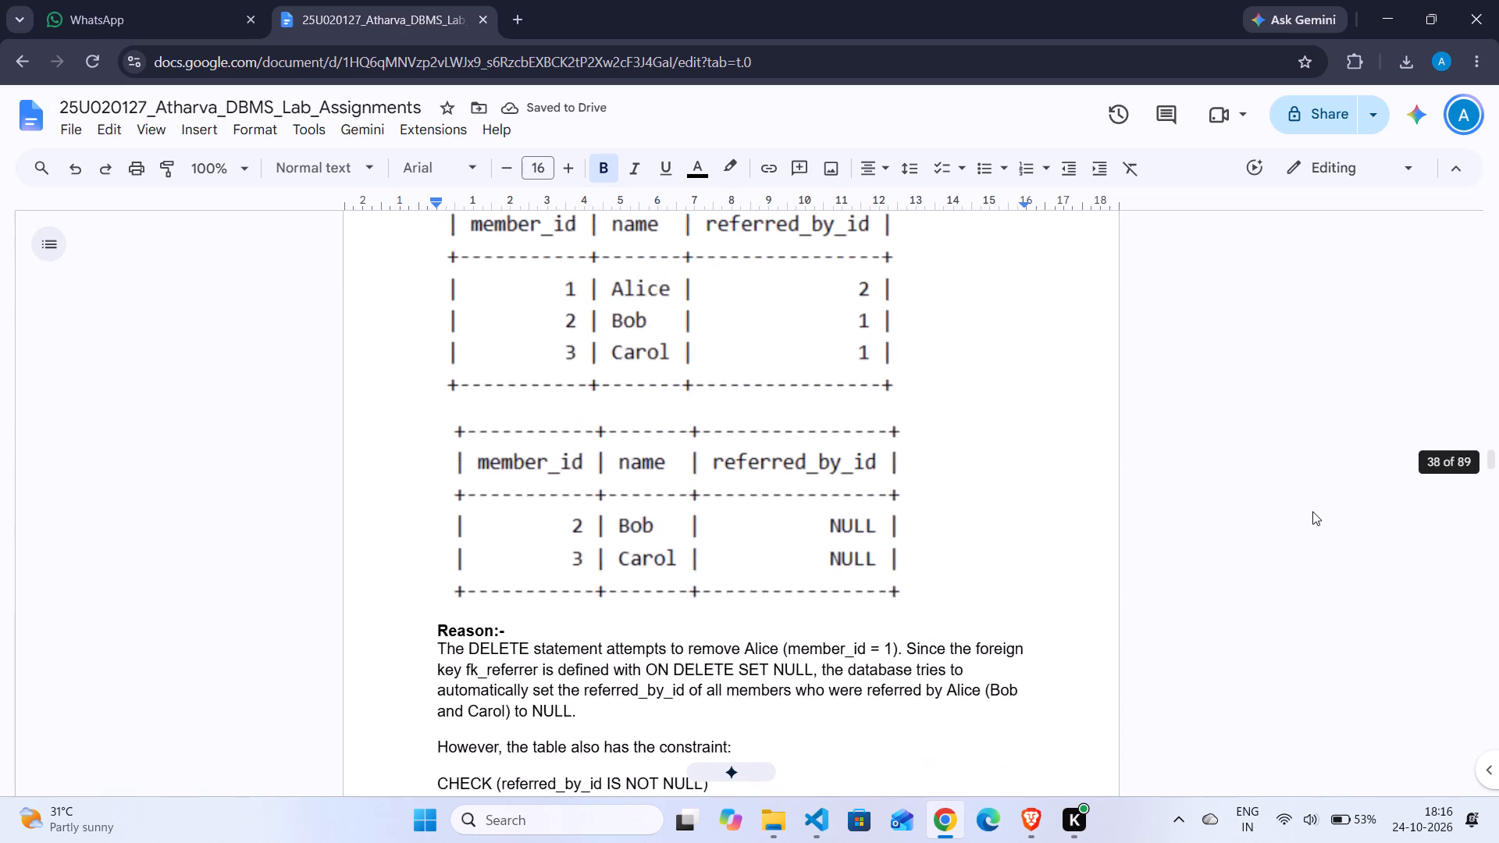
{"action": "scroll", "coordinate": [1312, 511], "scroll_direction": "down", "scroll_amount": 13}
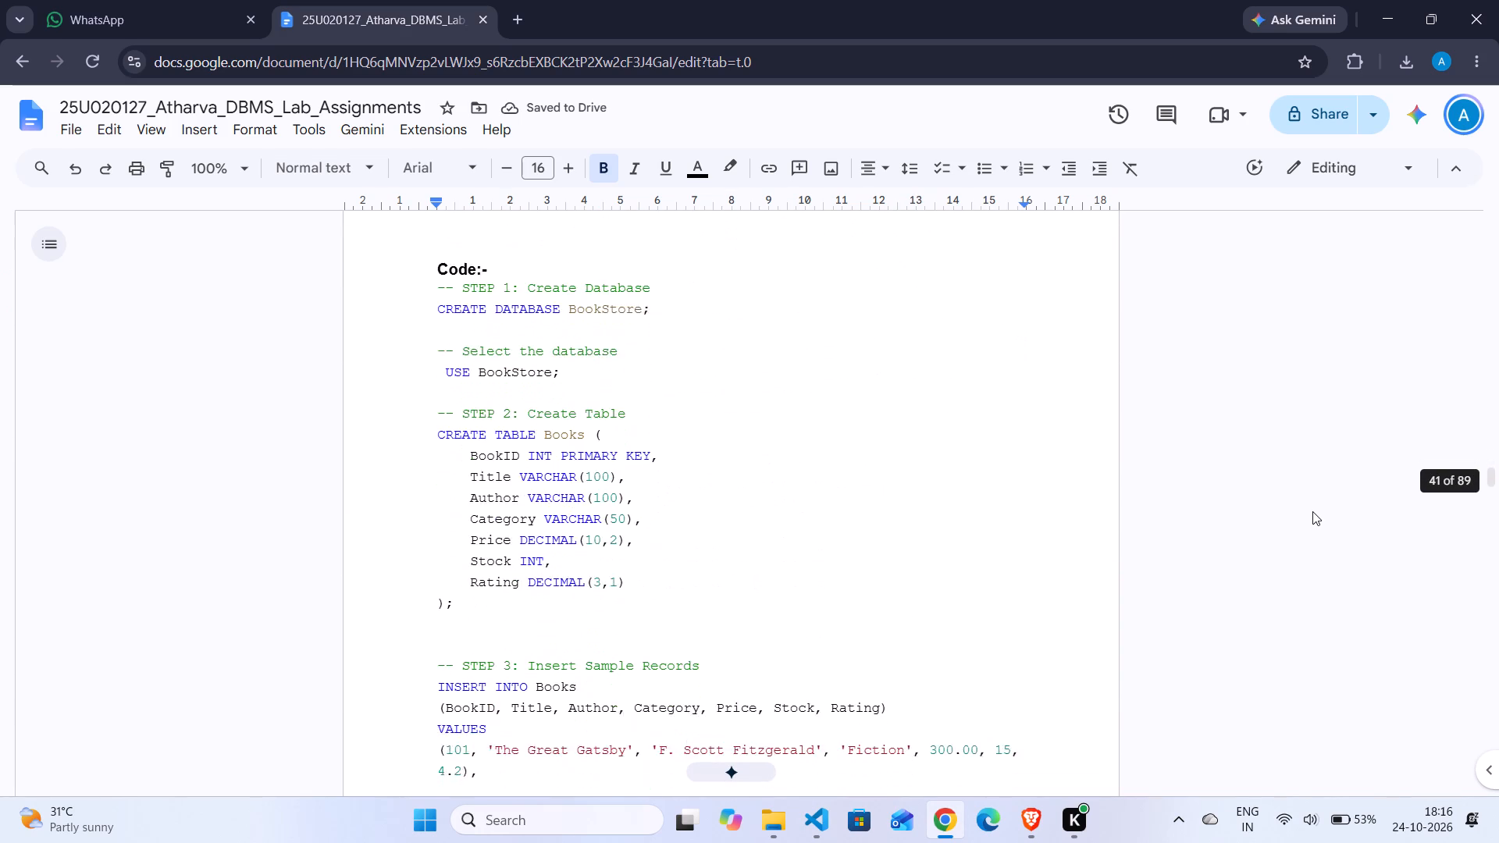
{"action": "scroll", "coordinate": [1312, 511], "scroll_direction": "up", "scroll_amount": 3}
{"action": "scroll", "coordinate": [1312, 511], "scroll_direction": "left", "scroll_amount": 1}
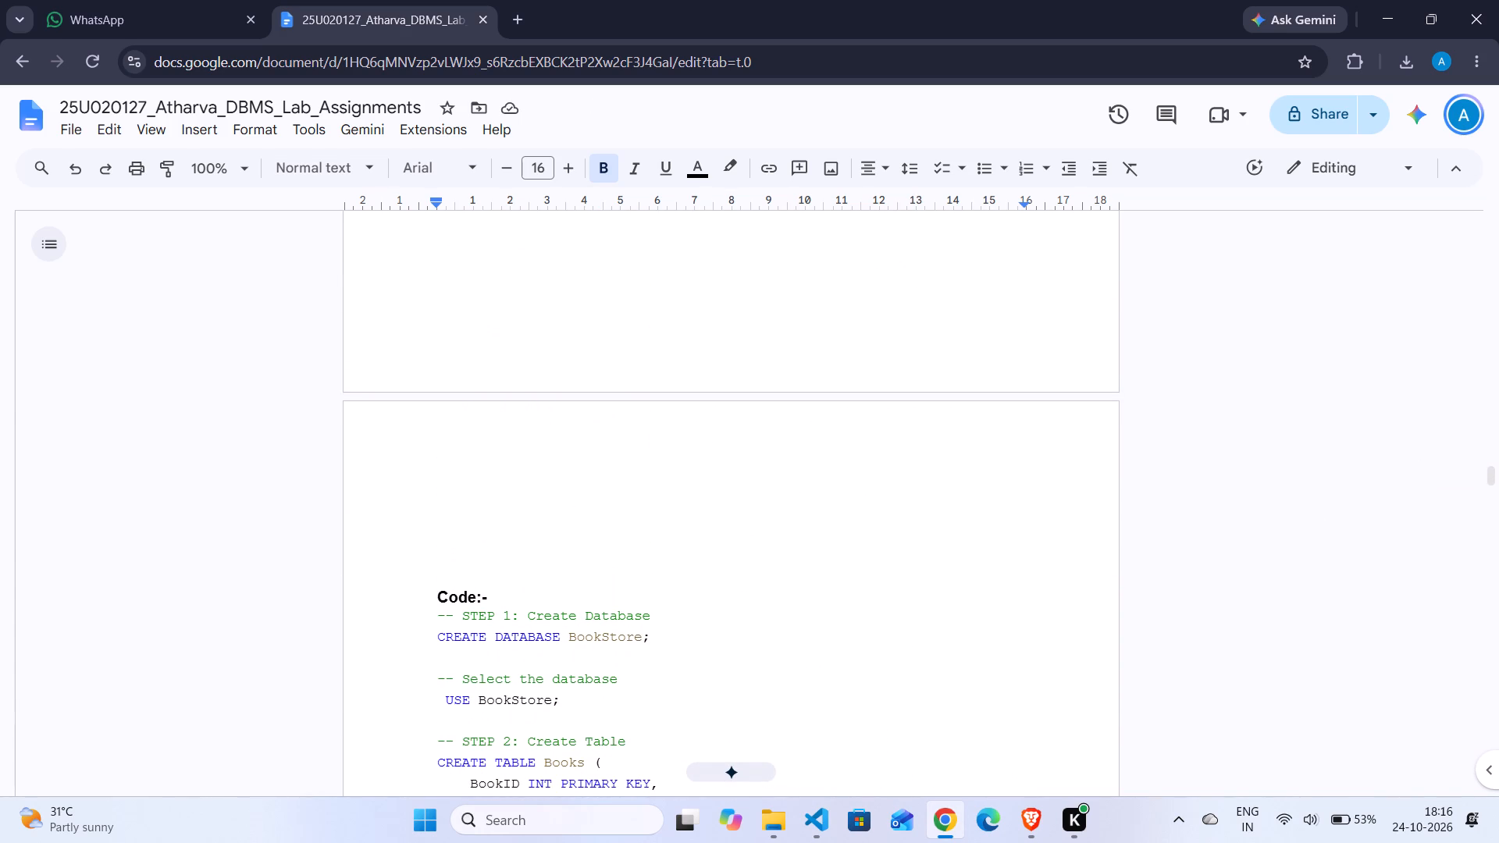
{"action": "left_click", "coordinate": [675, 560]}
{"action": "key", "text": "BackSpace"}
{"action": "key", "text": "BackSpace"}
{"action": "key", "text": "BackSpace"}
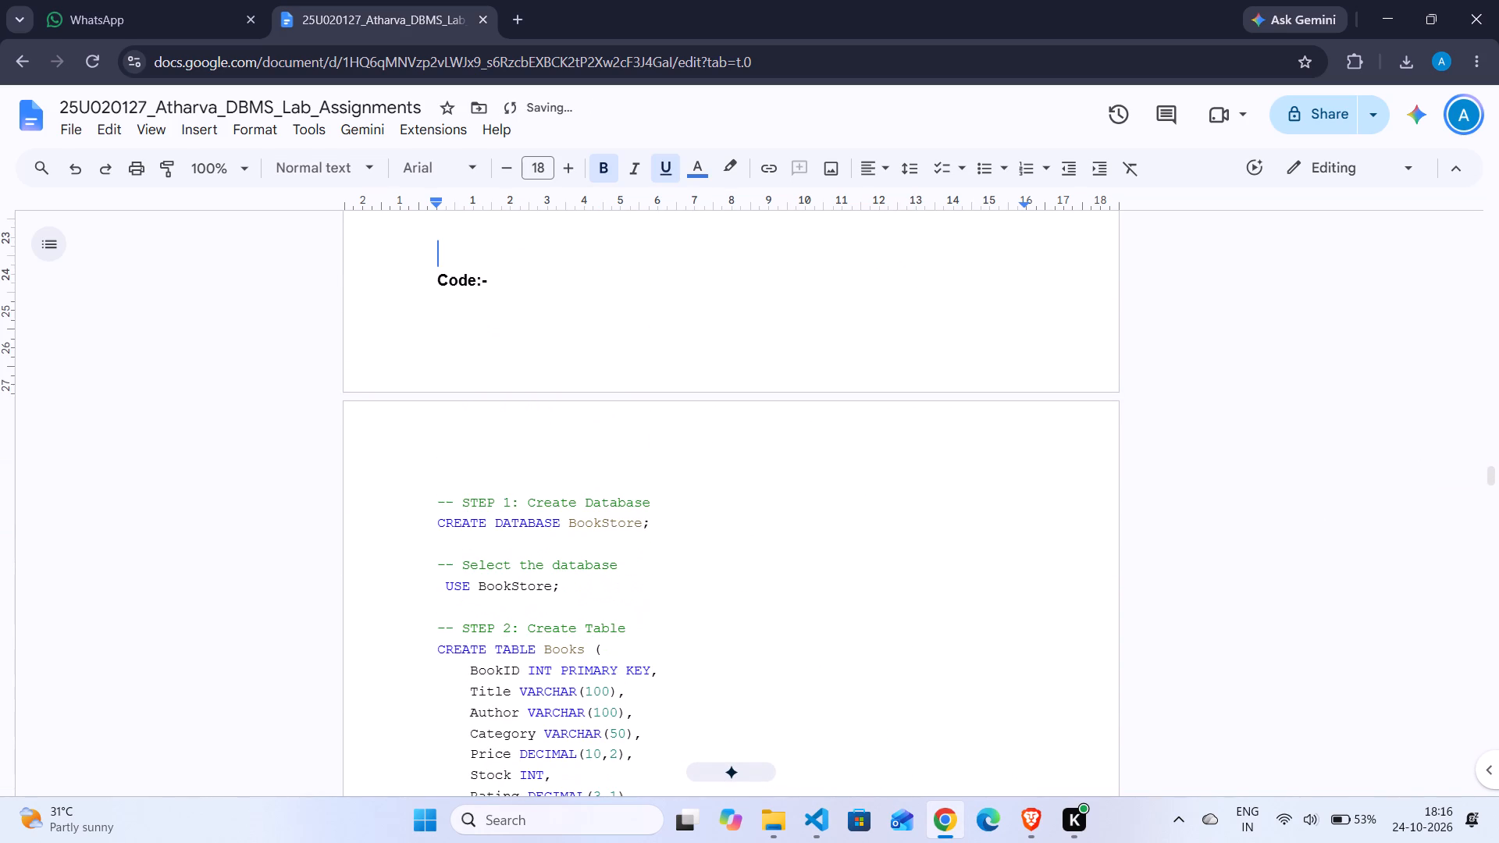
{"action": "key", "text": "Return"}
Review the Assignment 04 pages around the "Code:-" heading, from the task questions to the aggregate function queries.
{"action": "scroll", "coordinate": [675, 560], "scroll_direction": "up", "scroll_amount": 5}
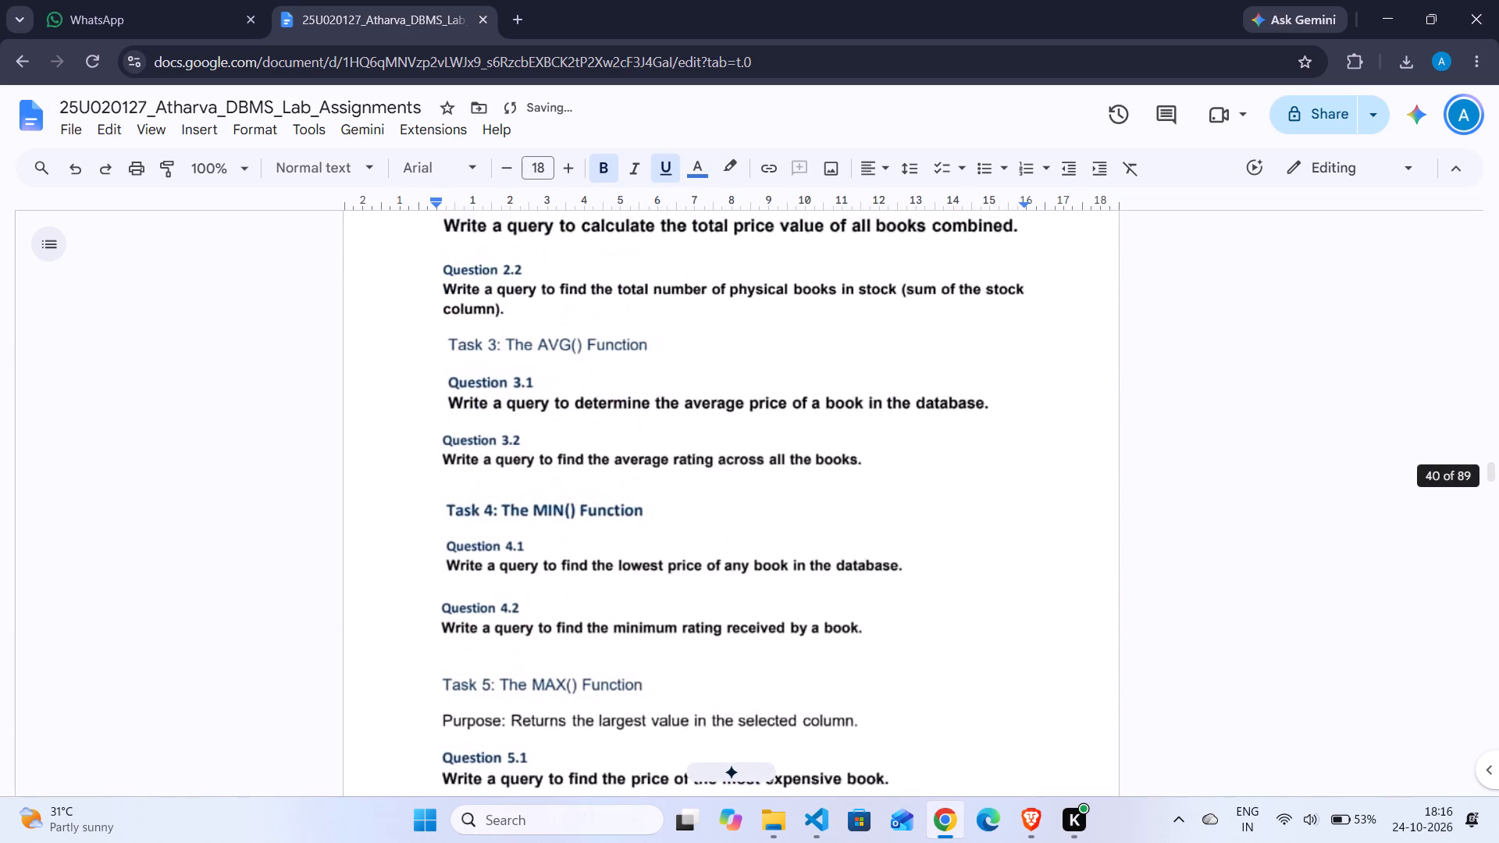
{"action": "scroll", "coordinate": [675, 560], "scroll_direction": "down", "scroll_amount": 13}
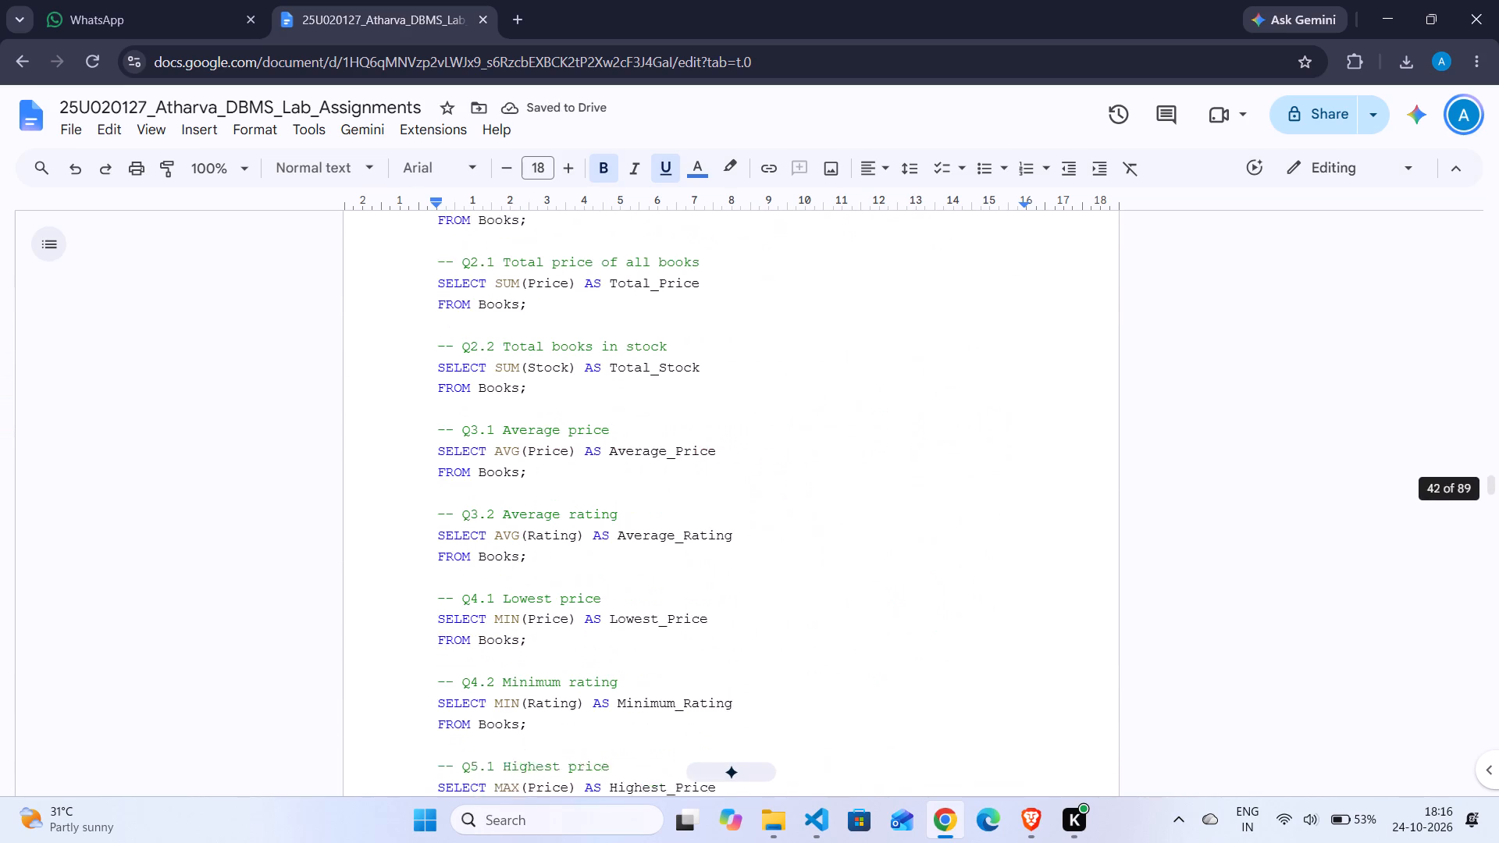
{"action": "scroll", "coordinate": [675, 560], "scroll_direction": "down", "scroll_amount": 3}
{"action": "scroll", "coordinate": [675, 560], "scroll_direction": "up", "scroll_amount": 1}
{"action": "scroll", "coordinate": [675, 560], "scroll_direction": "down", "scroll_amount": 4}
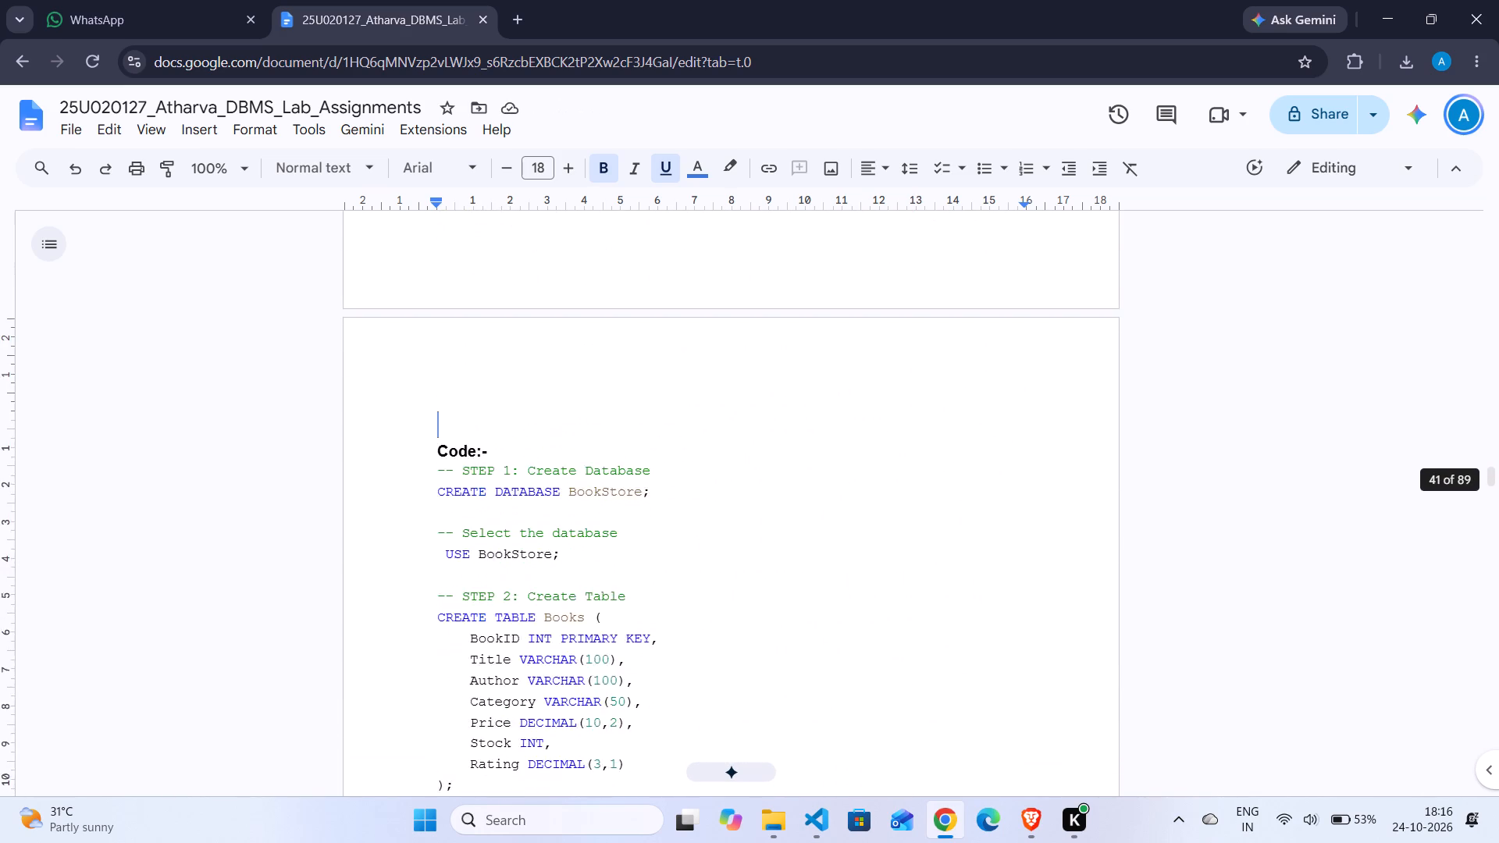
{"action": "scroll", "coordinate": [675, 560], "scroll_direction": "down", "scroll_amount": 2}
{"action": "scroll", "coordinate": [675, 560], "scroll_direction": "up", "scroll_amount": 3}
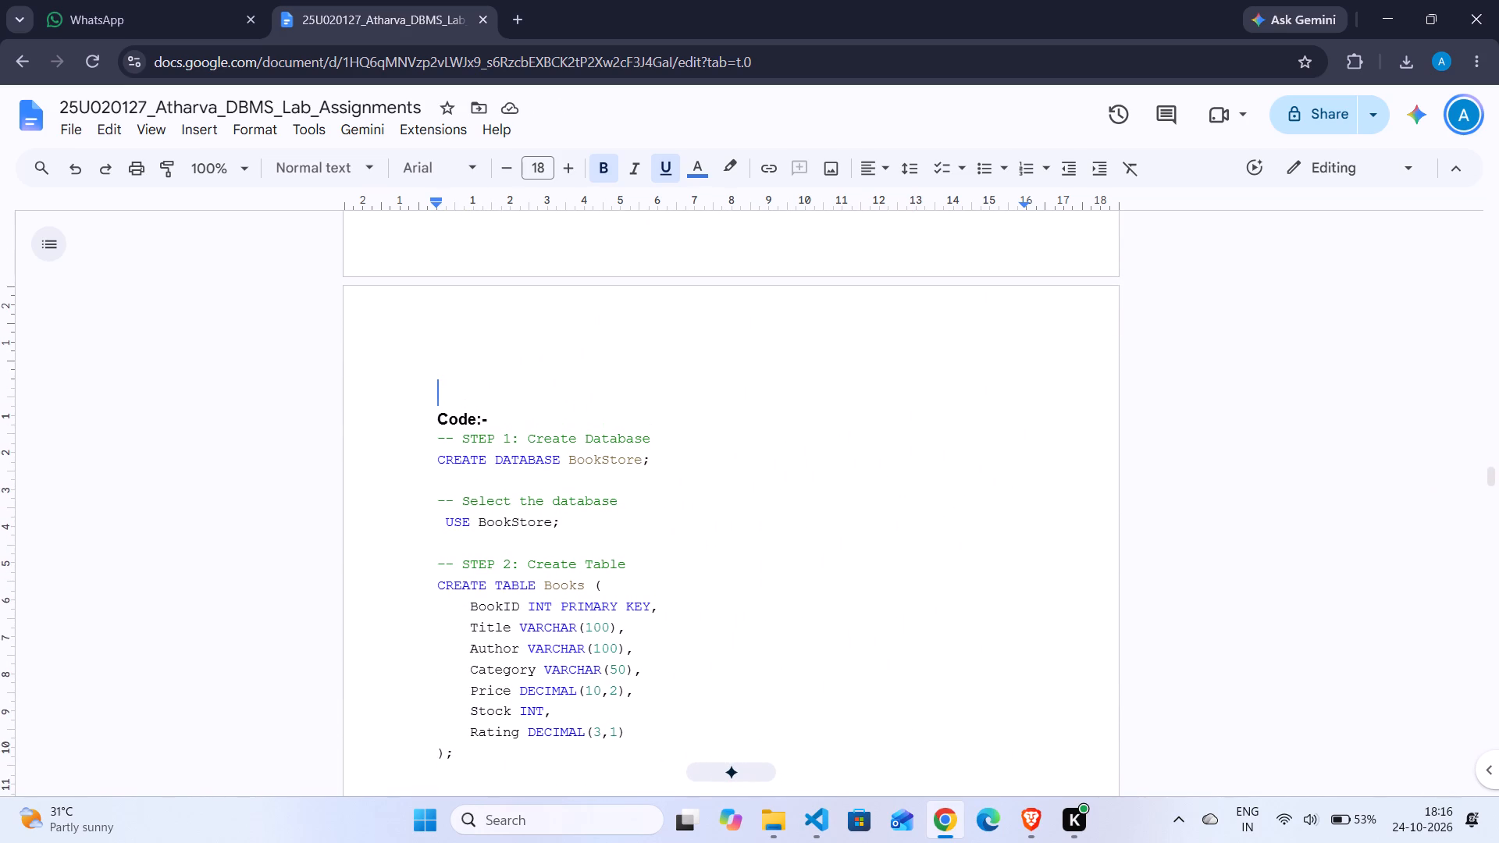
Re-create the blank line above the "Code:-" heading in Assignment 04 and set its font size to 11.
{"action": "key", "text": "BackSpace"}
{"action": "key", "text": "Return"}
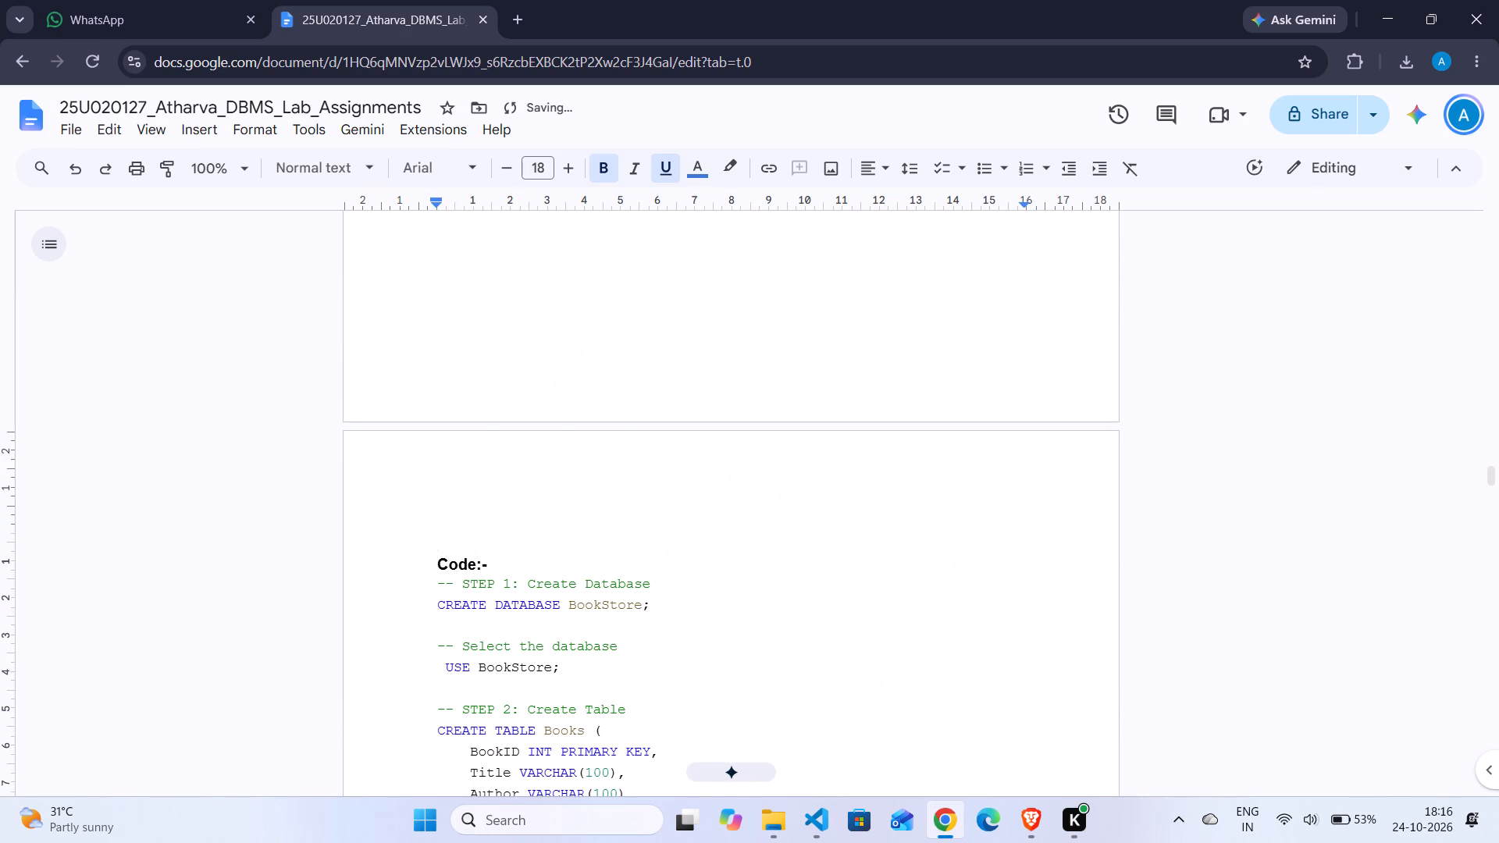
{"action": "left_click", "coordinate": [543, 158]}
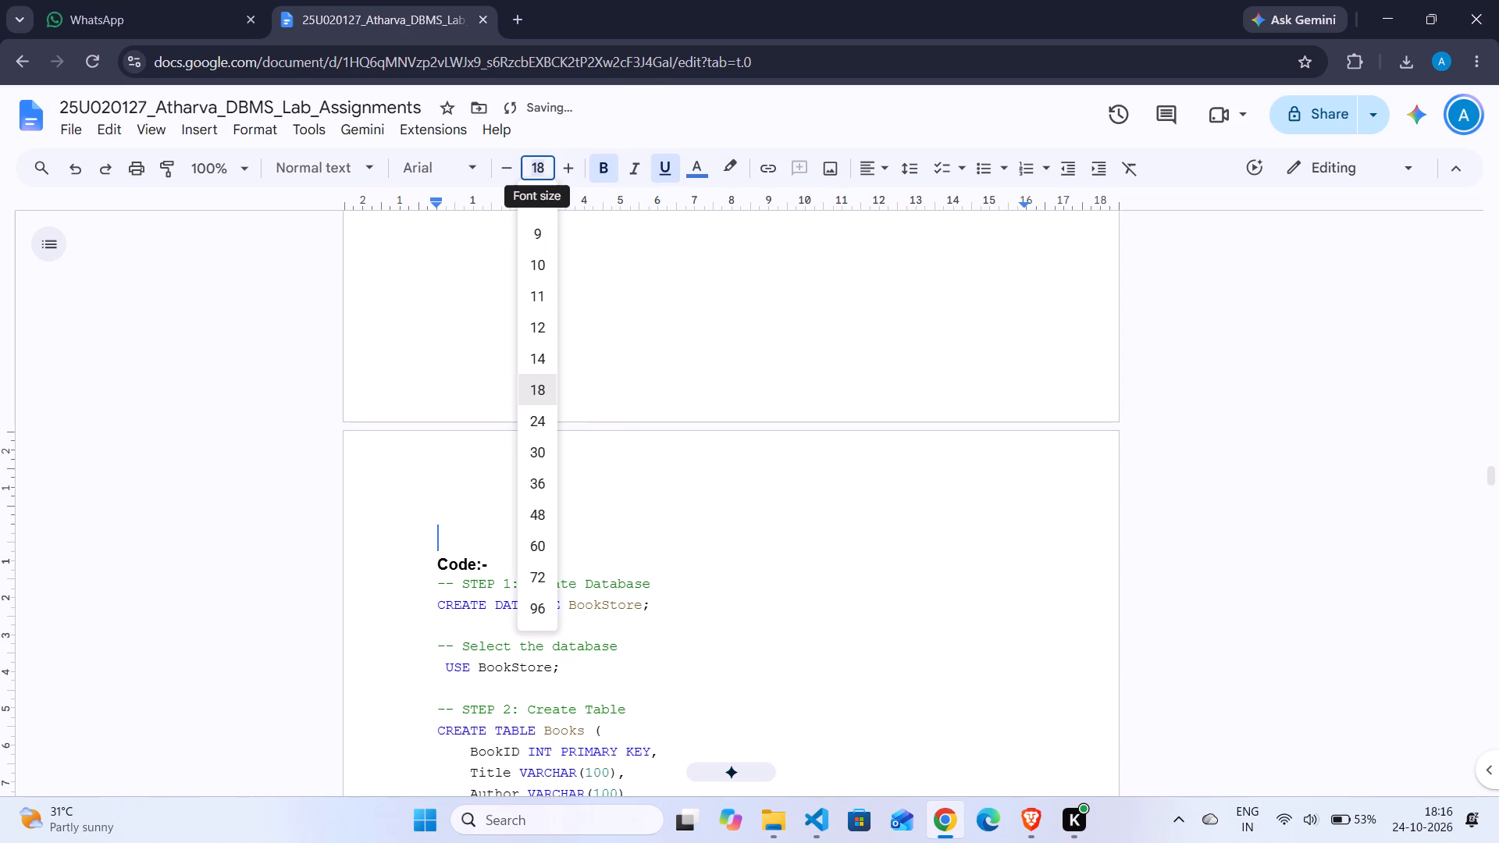
{"action": "type", "text": "11"}
{"action": "key", "text": "Return"}
Review the rest of Assignment 04, from the "Code:-" heading's formatting through the SQL queries, outputs and written answers.
{"action": "scroll", "coordinate": [543, 158], "scroll_direction": "down", "scroll_amount": 1}
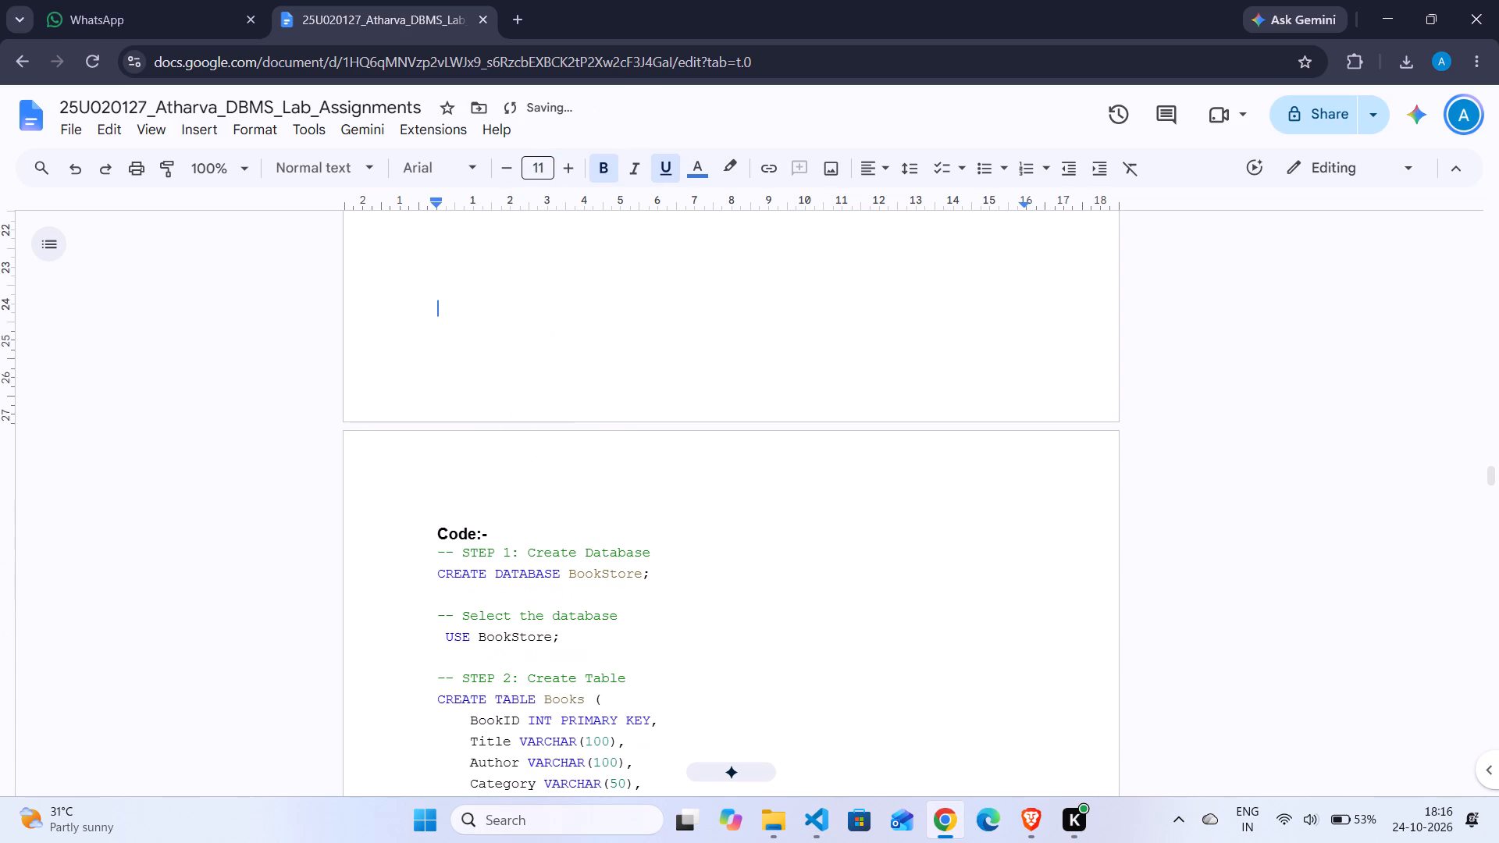
{"action": "scroll", "coordinate": [502, 448], "scroll_direction": "down", "scroll_amount": 2}
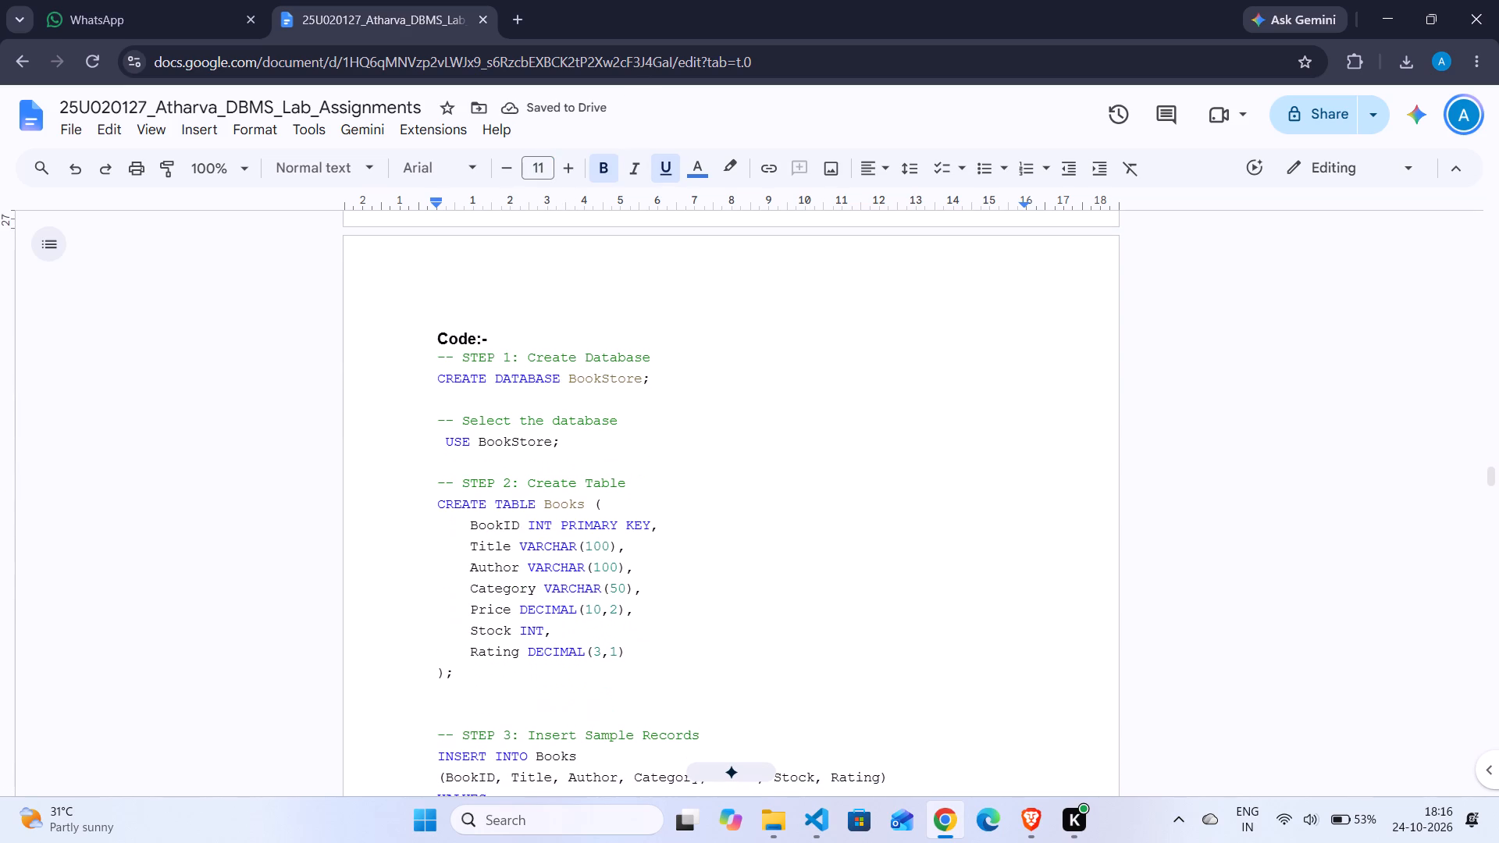
{"action": "left_click", "coordinate": [464, 343]}
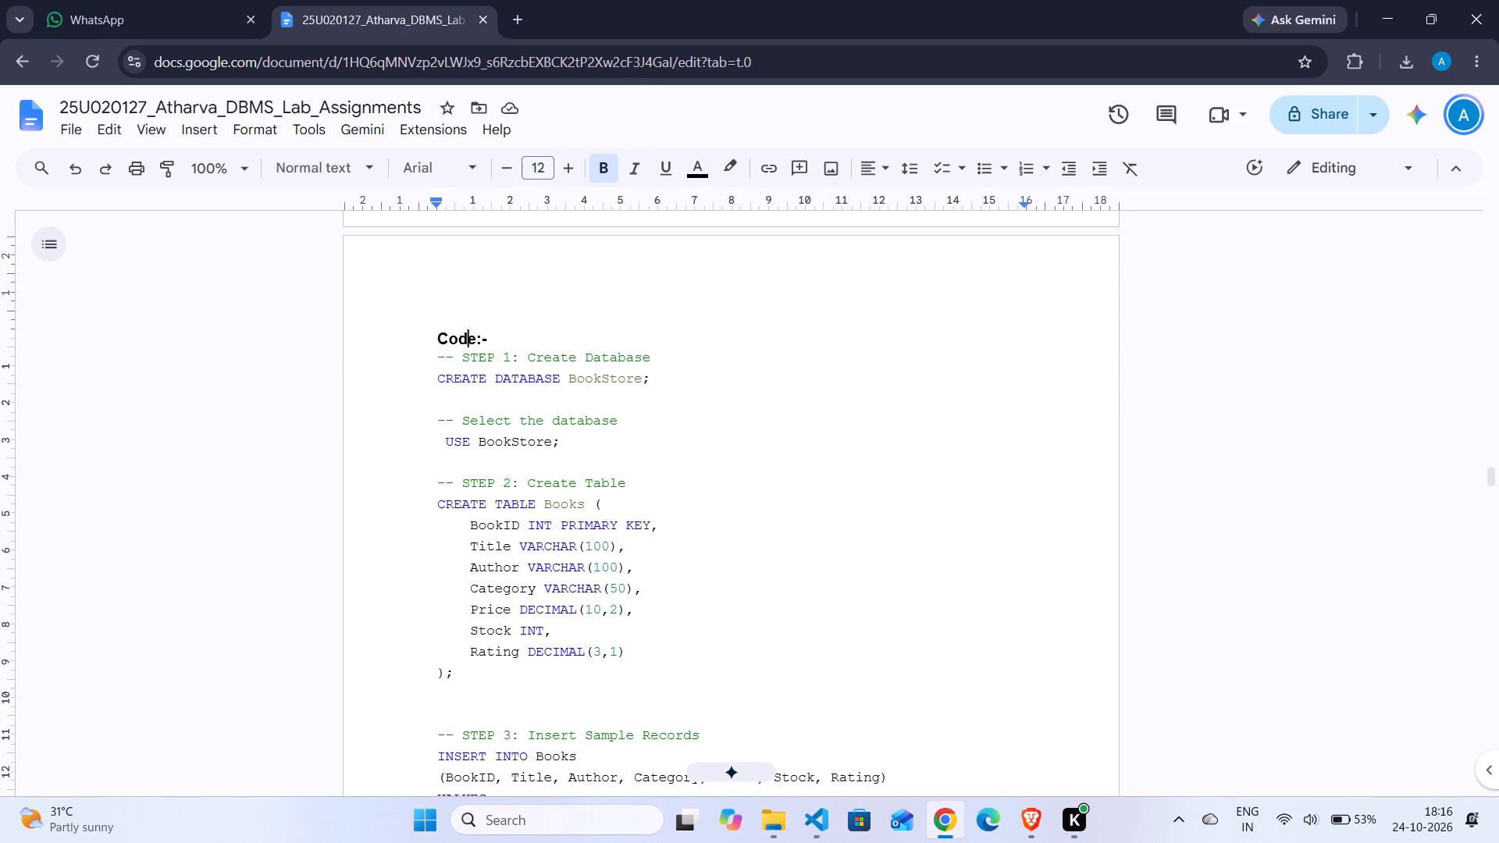
{"action": "left_click", "coordinate": [504, 370]}
{"action": "left_click", "coordinate": [767, 459]}
{"action": "scroll", "coordinate": [767, 459], "scroll_direction": "down", "scroll_amount": 1}
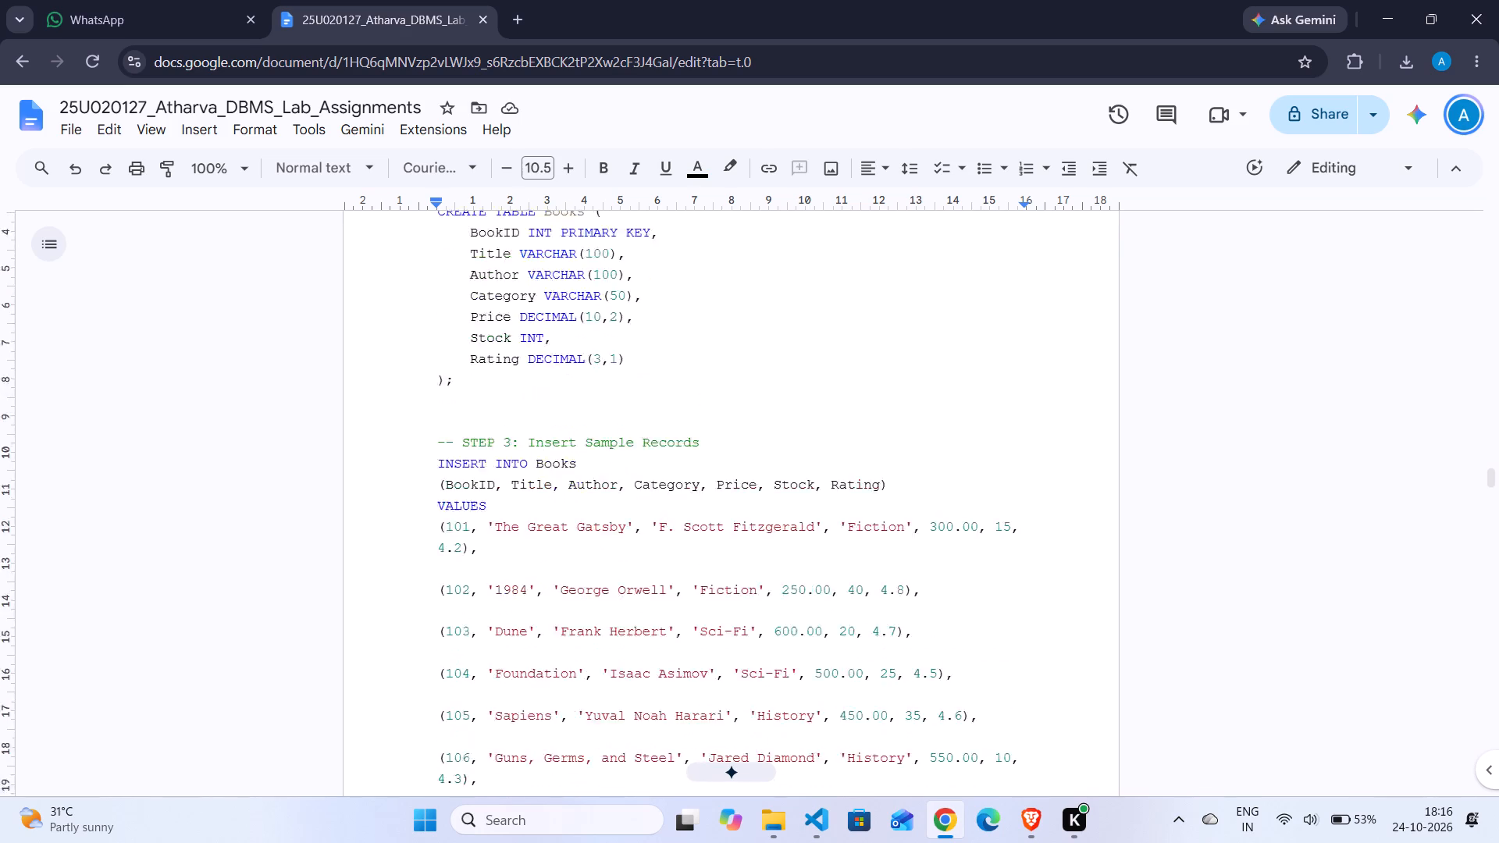
{"action": "scroll", "coordinate": [767, 459], "scroll_direction": "down", "scroll_amount": 10}
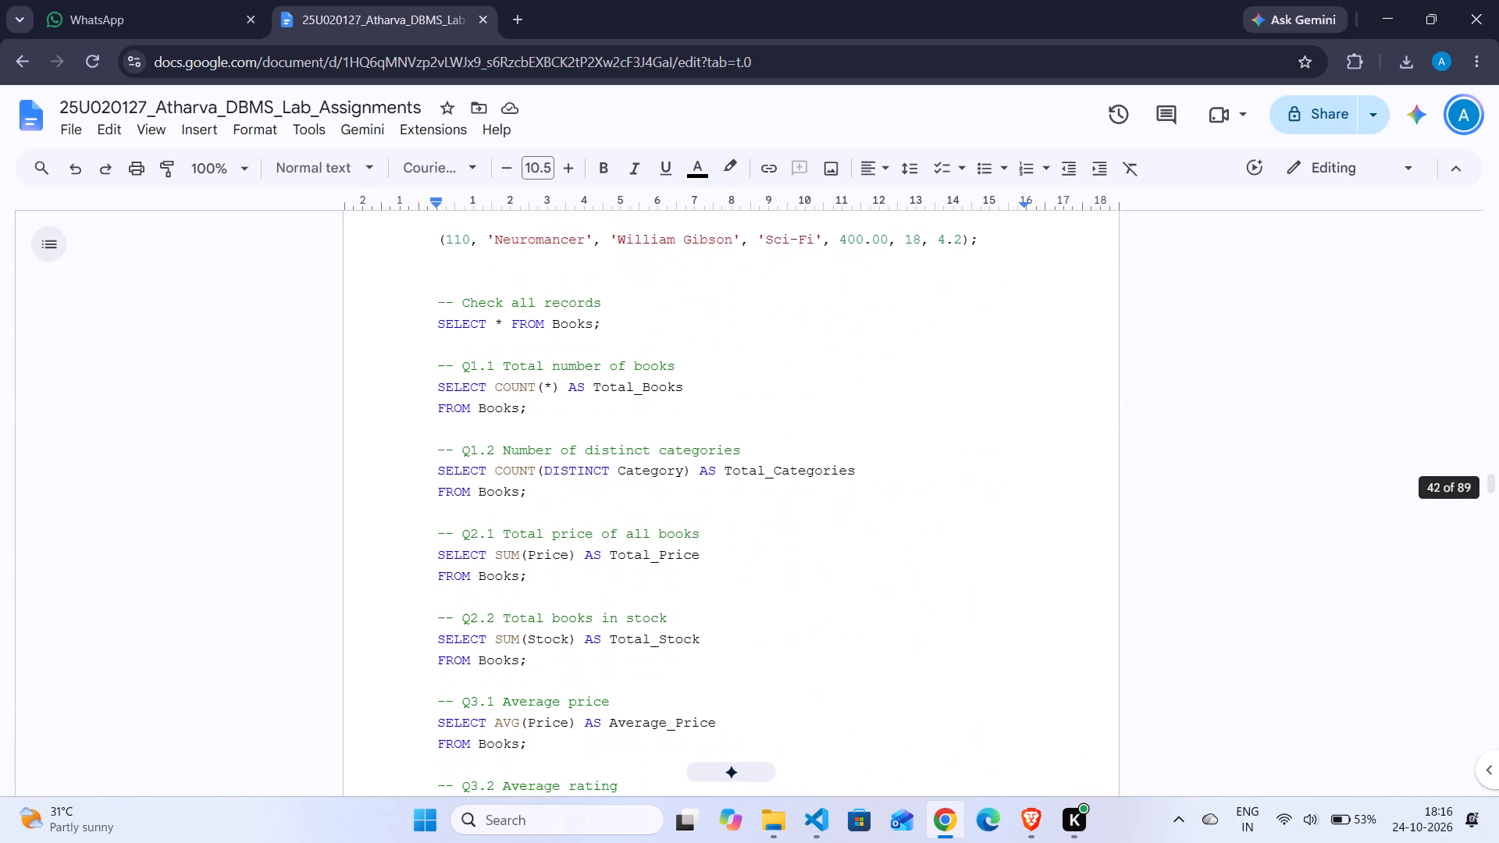
{"action": "scroll", "coordinate": [767, 459], "scroll_direction": "down", "scroll_amount": 5}
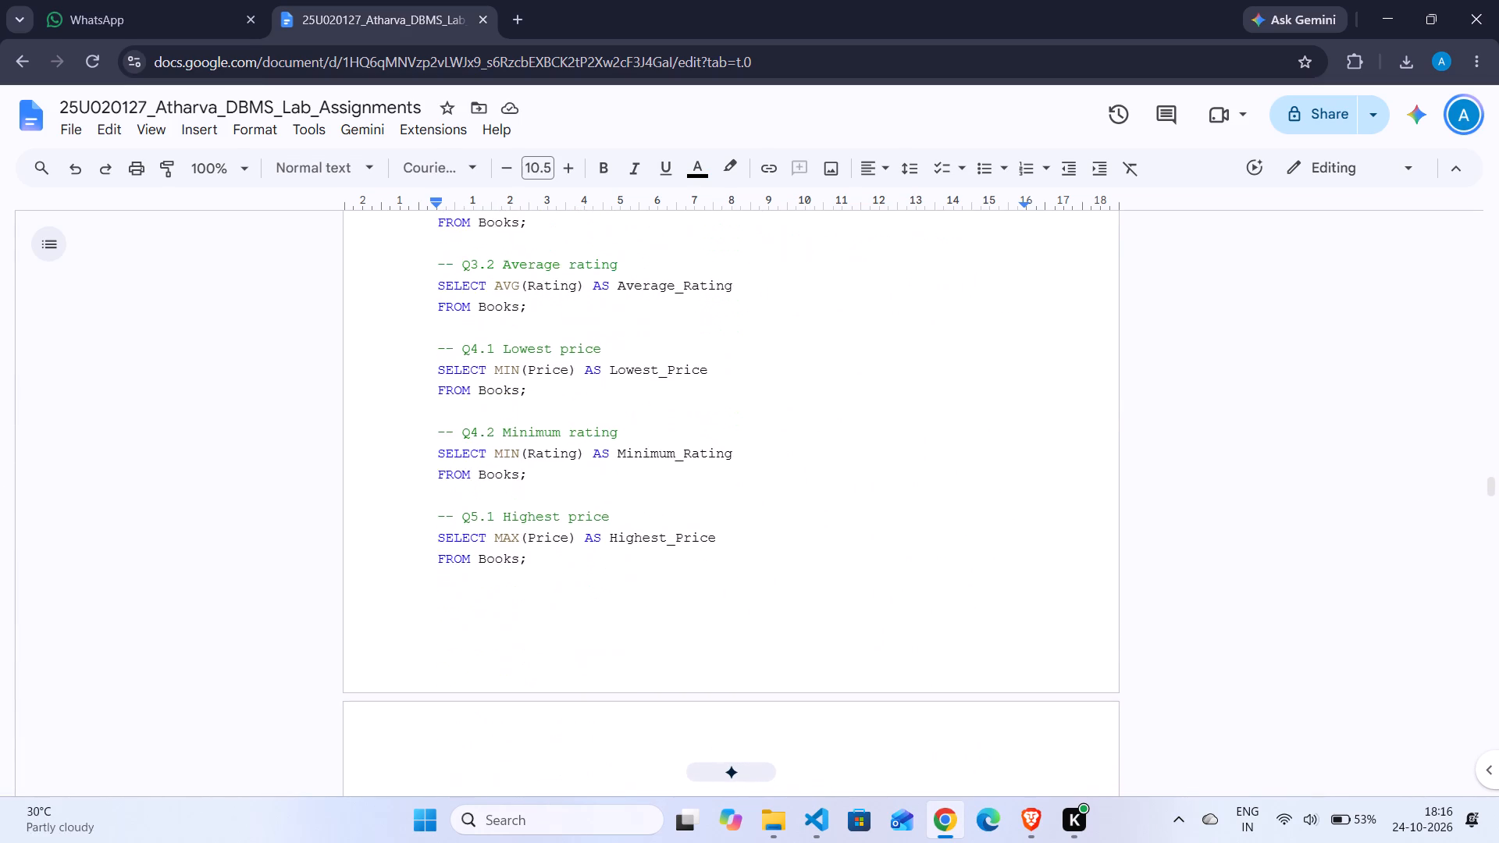
{"action": "scroll", "coordinate": [767, 459], "scroll_direction": "down", "scroll_amount": 5}
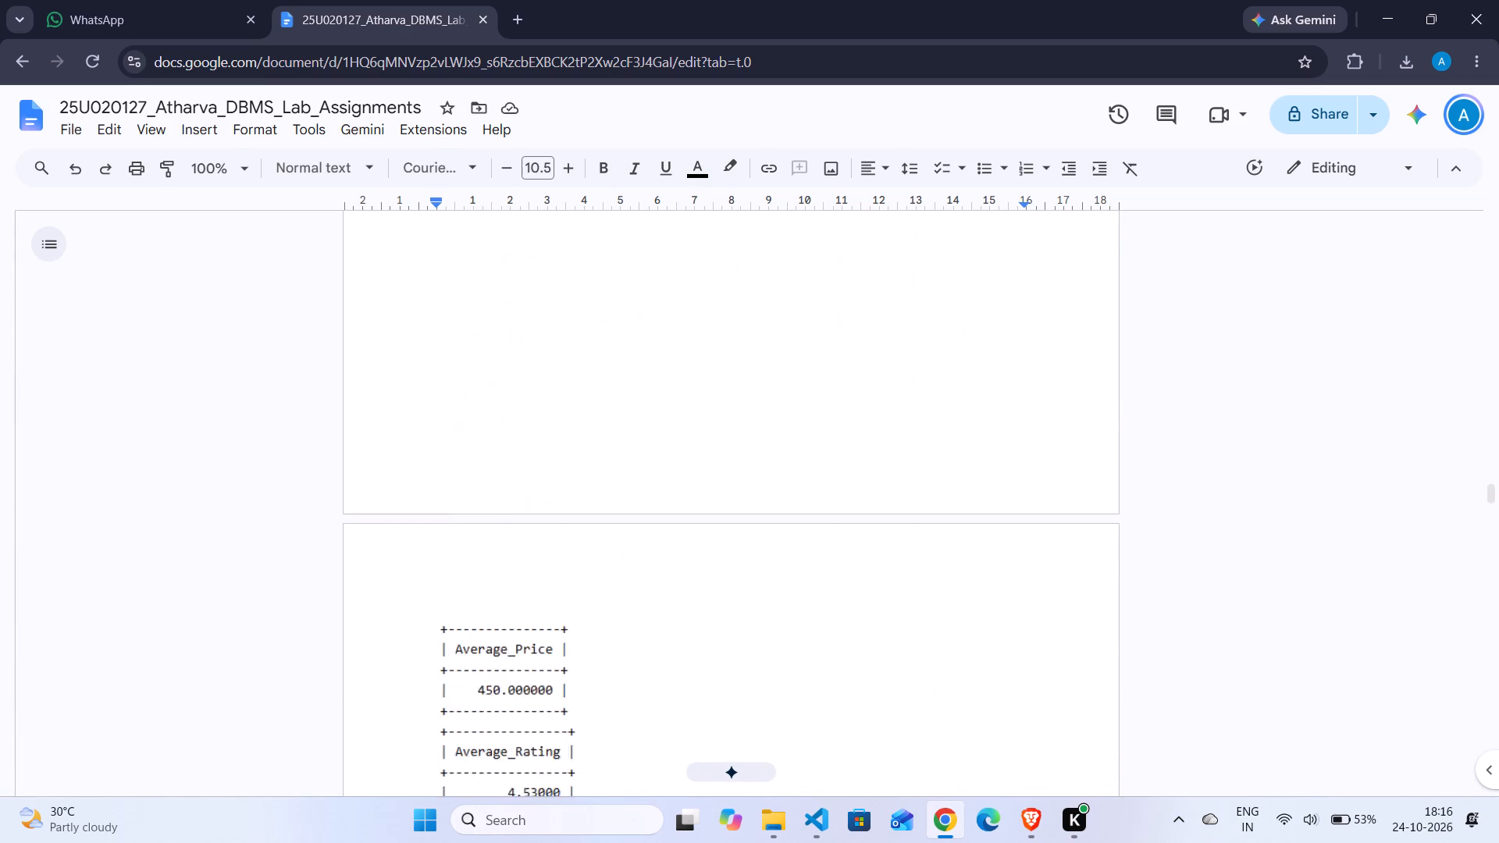
{"action": "scroll", "coordinate": [767, 459], "scroll_direction": "down", "scroll_amount": 1}
{"action": "scroll", "coordinate": [767, 459], "scroll_direction": "up", "scroll_amount": 3}
{"action": "scroll", "coordinate": [767, 459], "scroll_direction": "down", "scroll_amount": 3}
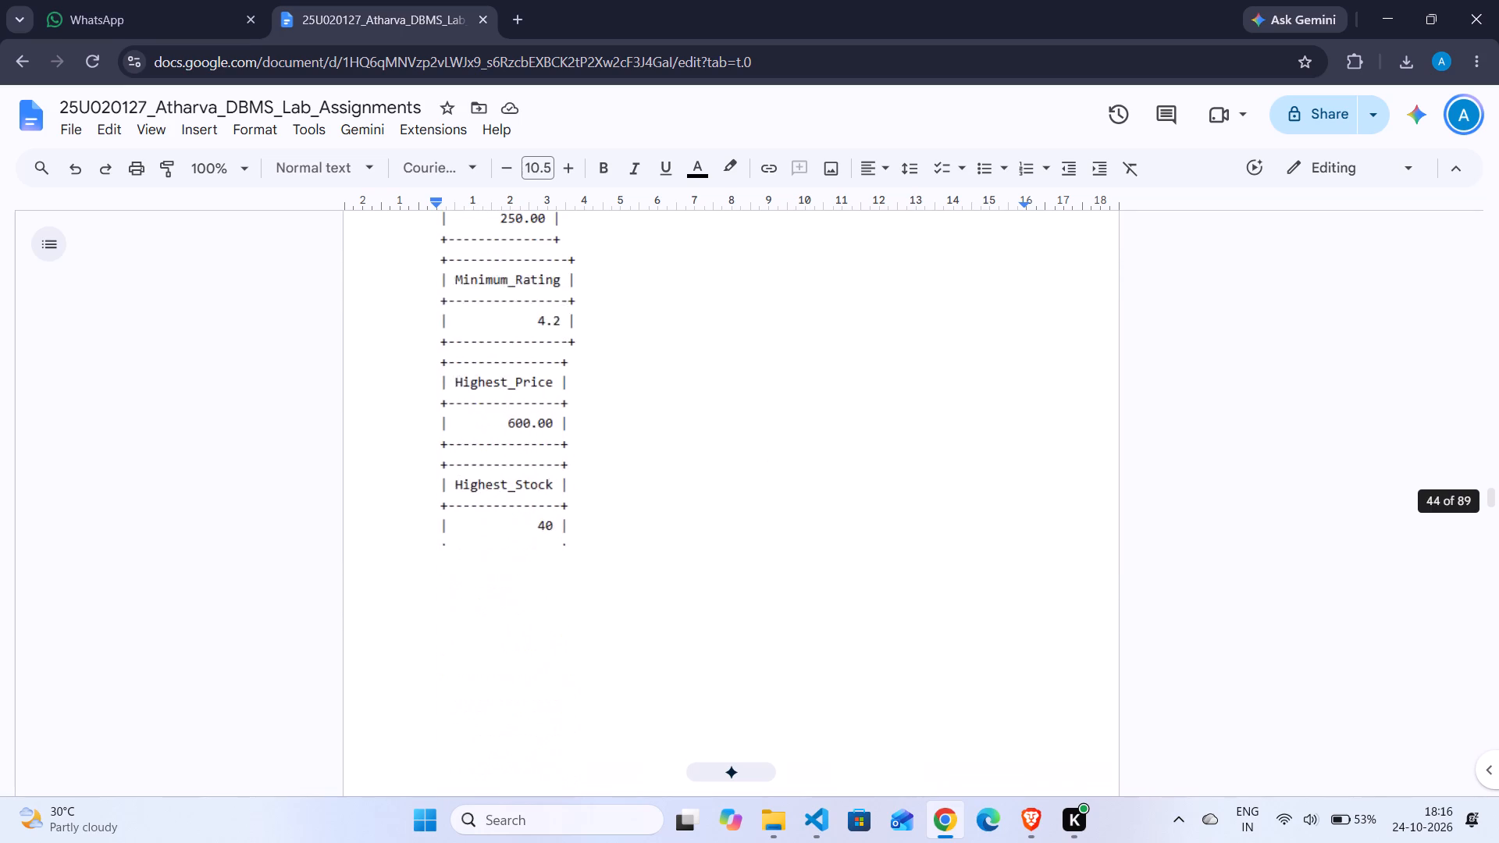
{"action": "scroll", "coordinate": [767, 459], "scroll_direction": "down", "scroll_amount": 7}
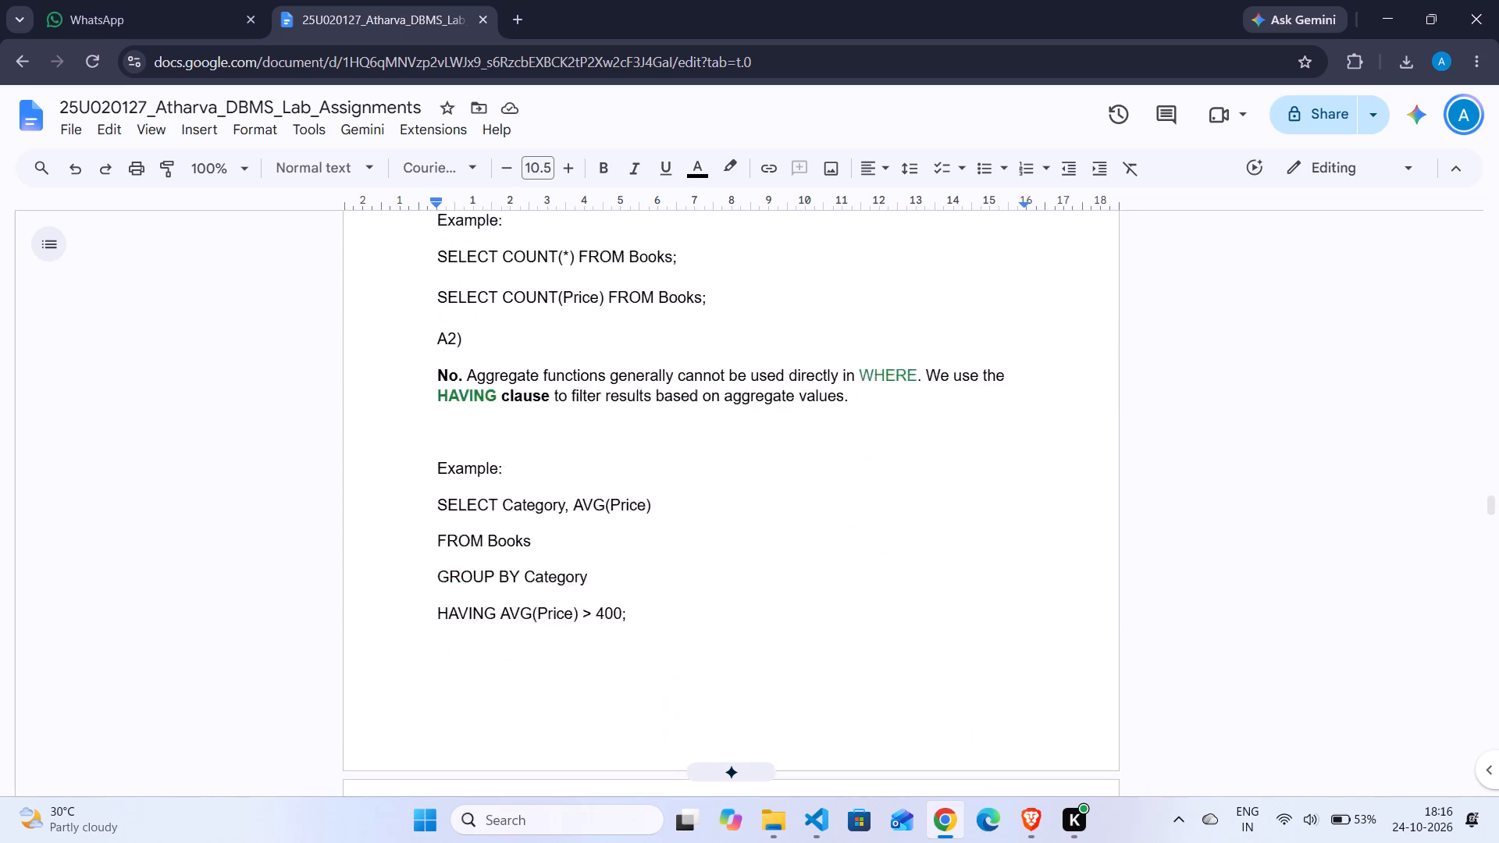
{"action": "scroll", "coordinate": [767, 459], "scroll_direction": "down", "scroll_amount": 7}
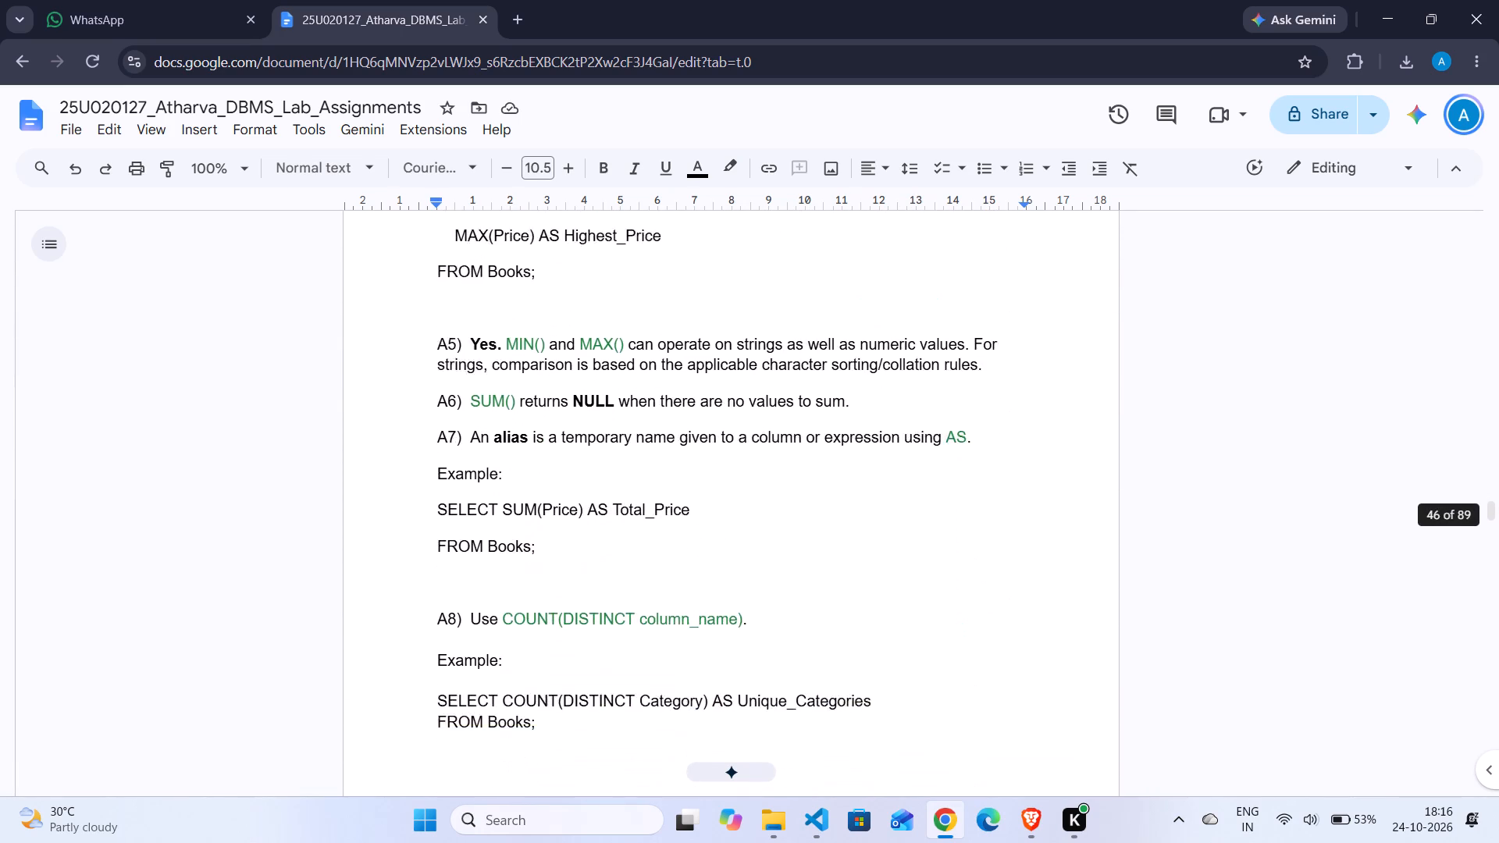
Review the Assignment 05 pages, from the heading and Sales table through the GROUP BY and HAVING questions to the Q12 output.
{"action": "scroll", "coordinate": [767, 459], "scroll_direction": "down", "scroll_amount": 5}
{"action": "left_click", "coordinate": [767, 459]}
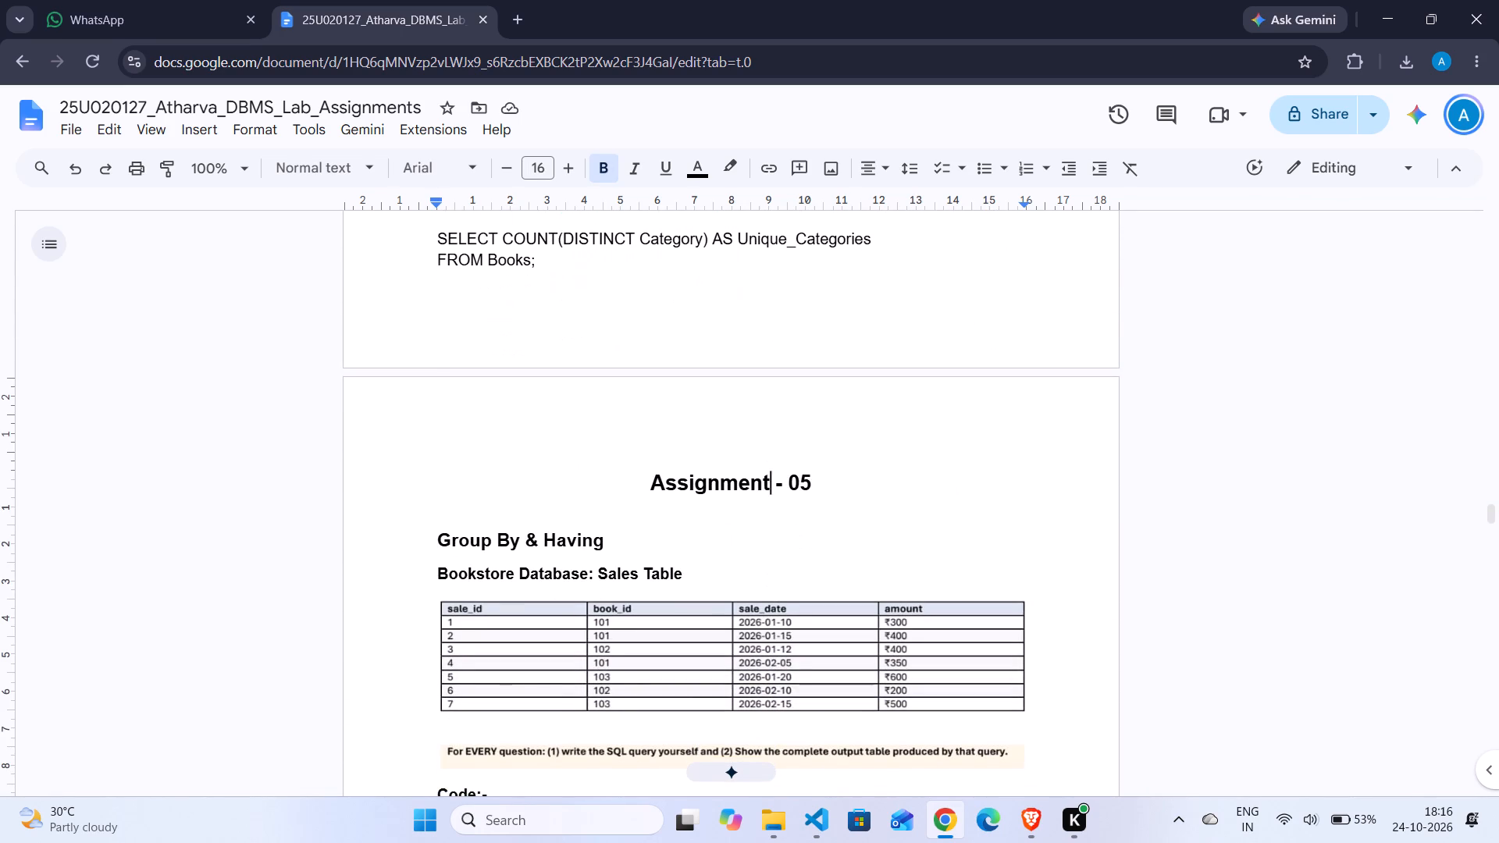
{"action": "scroll", "coordinate": [754, 386], "scroll_direction": "down", "scroll_amount": 5}
{"action": "scroll", "coordinate": [754, 386], "scroll_direction": "up", "scroll_amount": 1}
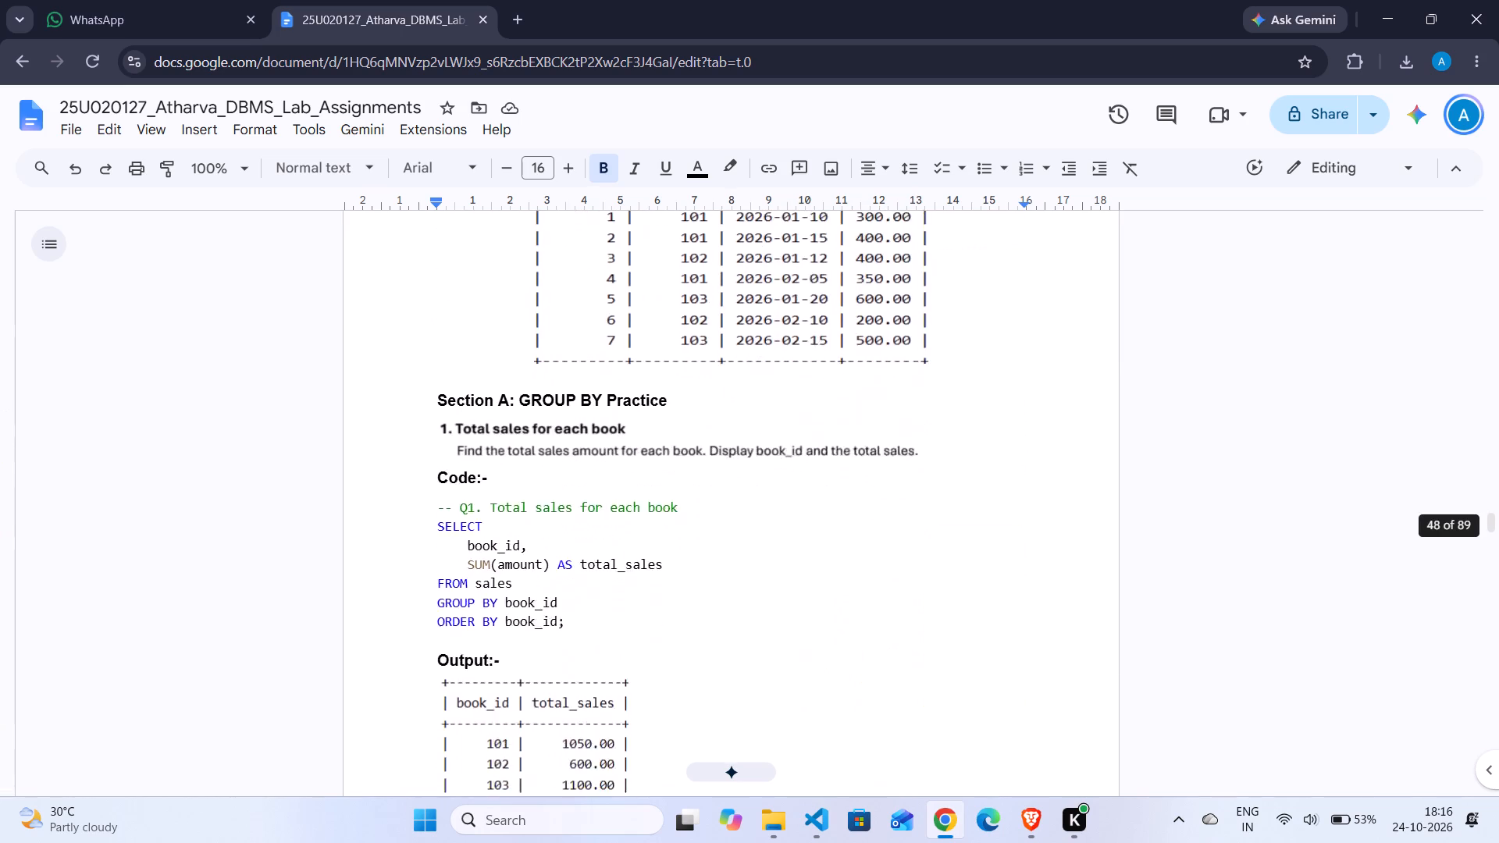
{"action": "scroll", "coordinate": [754, 386], "scroll_direction": "up", "scroll_amount": 2}
{"action": "scroll", "coordinate": [754, 386], "scroll_direction": "down", "scroll_amount": 4}
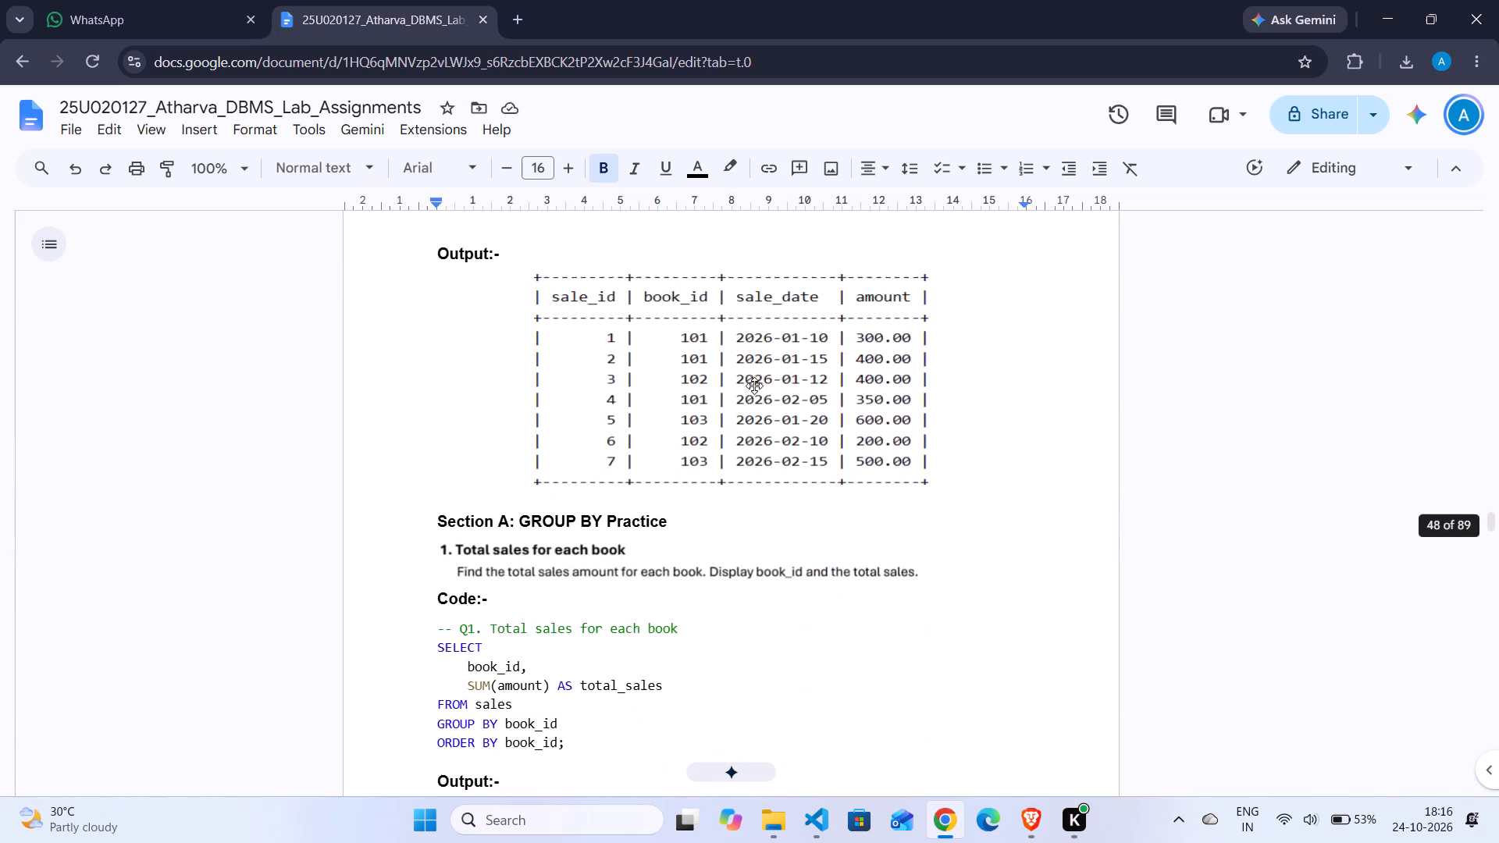
{"action": "scroll", "coordinate": [754, 386], "scroll_direction": "down", "scroll_amount": 8}
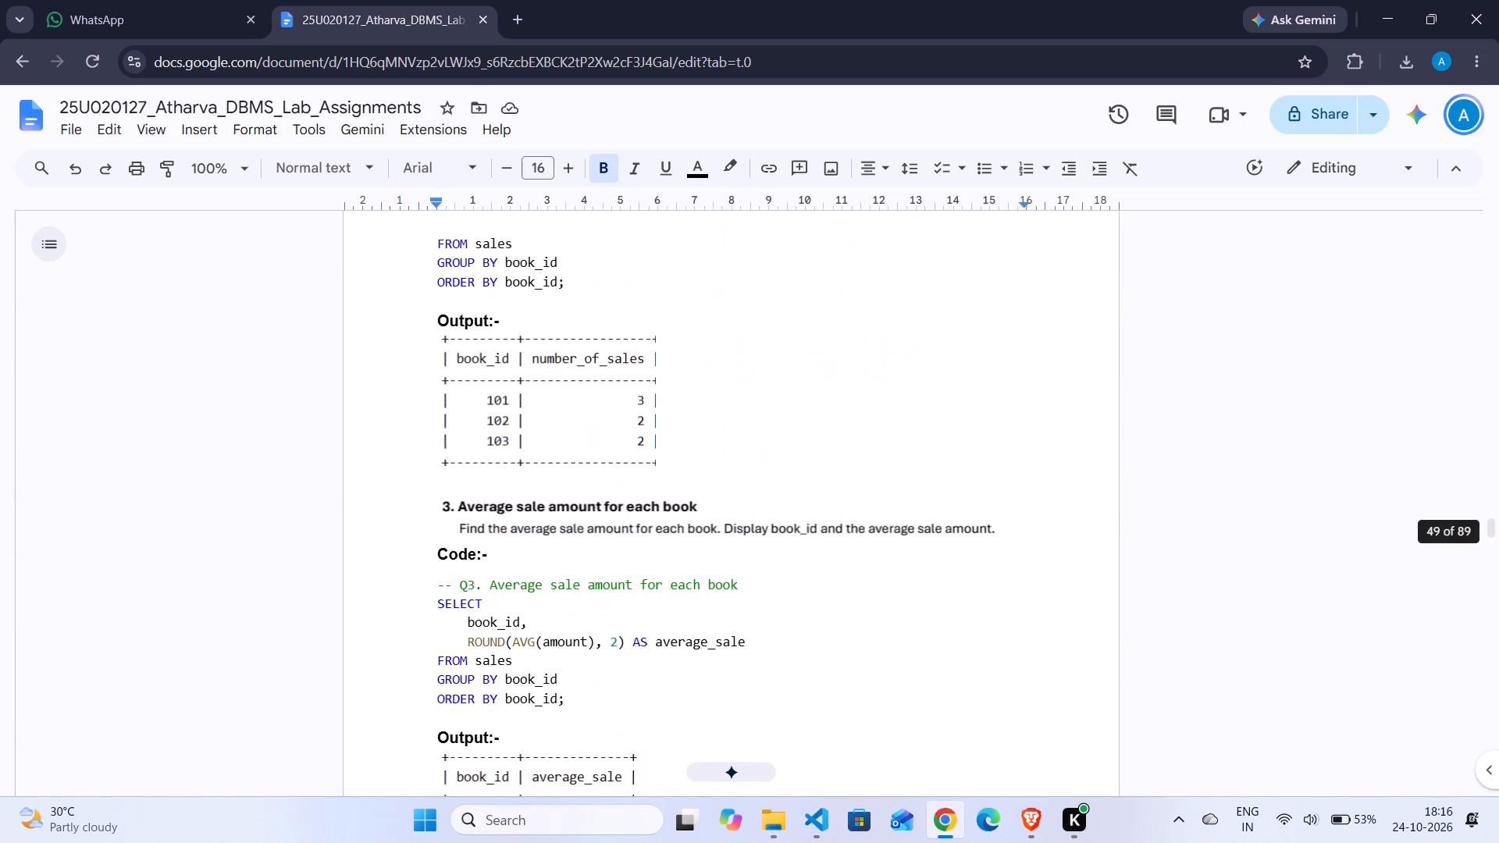
{"action": "scroll", "coordinate": [754, 386], "scroll_direction": "down", "scroll_amount": 7}
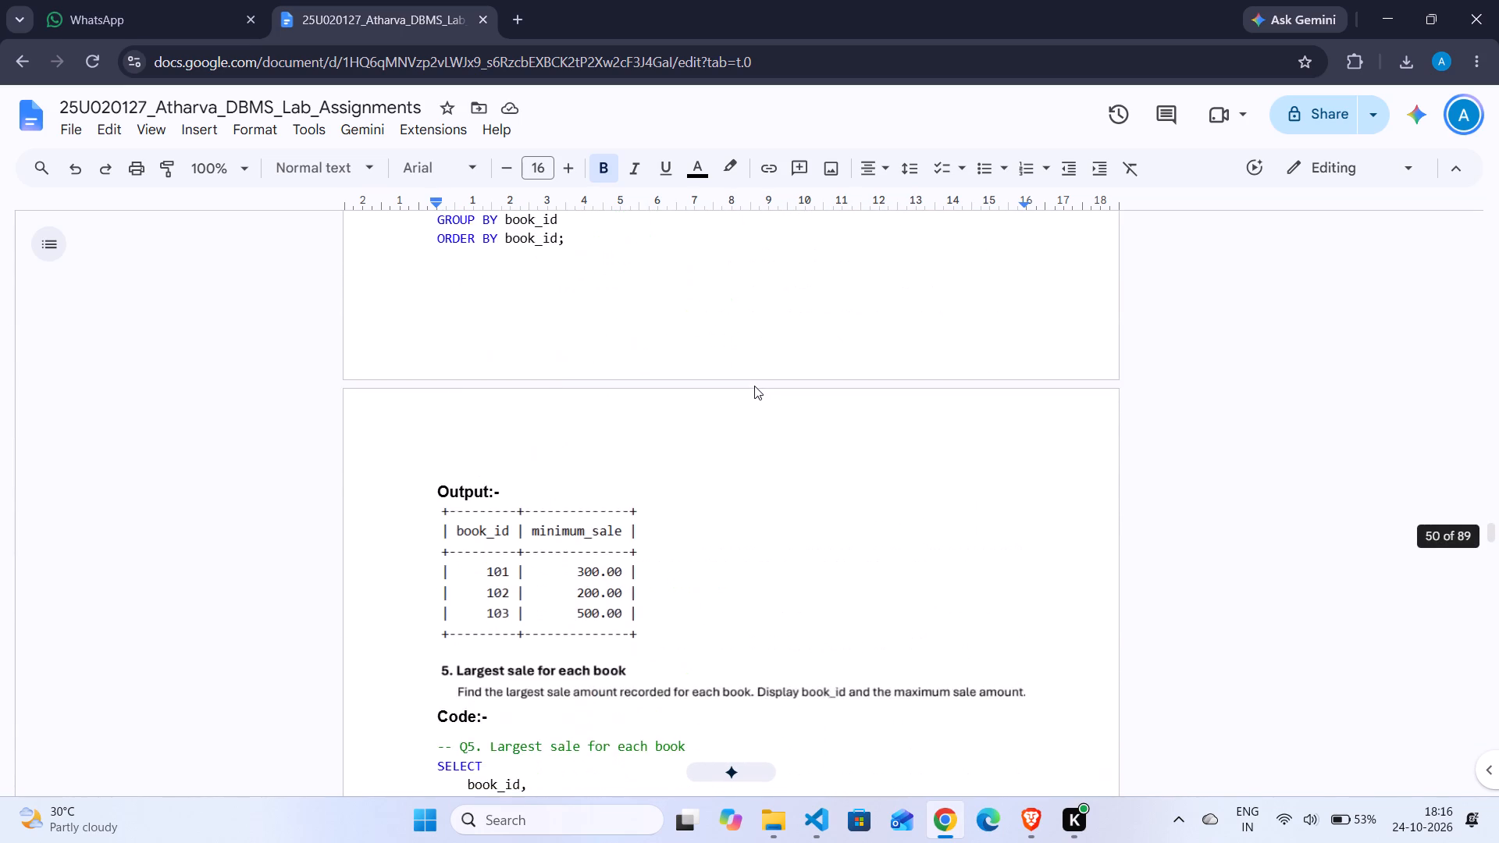
{"action": "scroll", "coordinate": [754, 386], "scroll_direction": "down", "scroll_amount": 5}
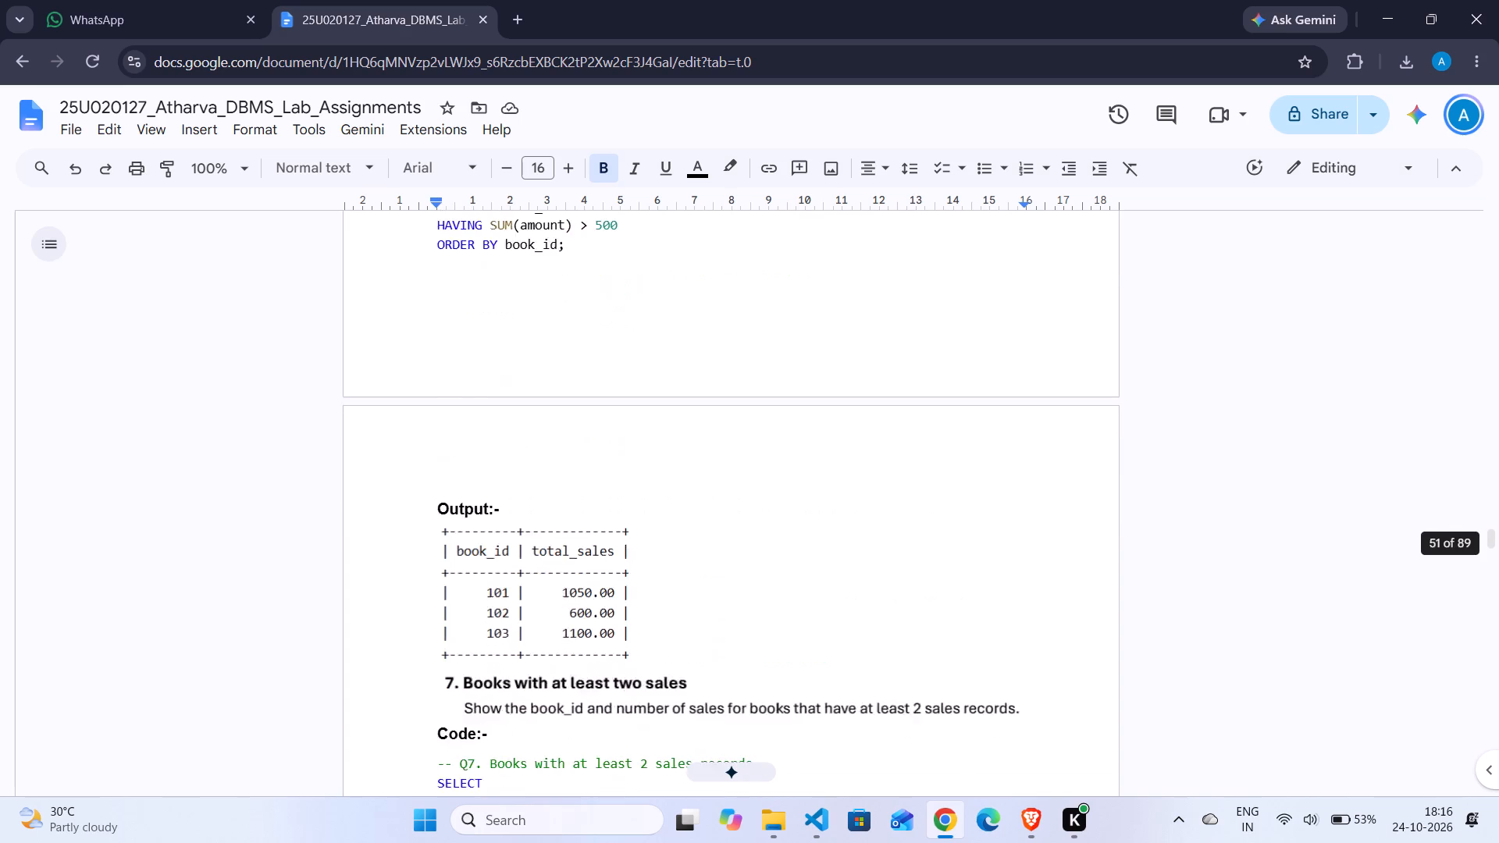
{"action": "scroll", "coordinate": [754, 386], "scroll_direction": "down", "scroll_amount": 7}
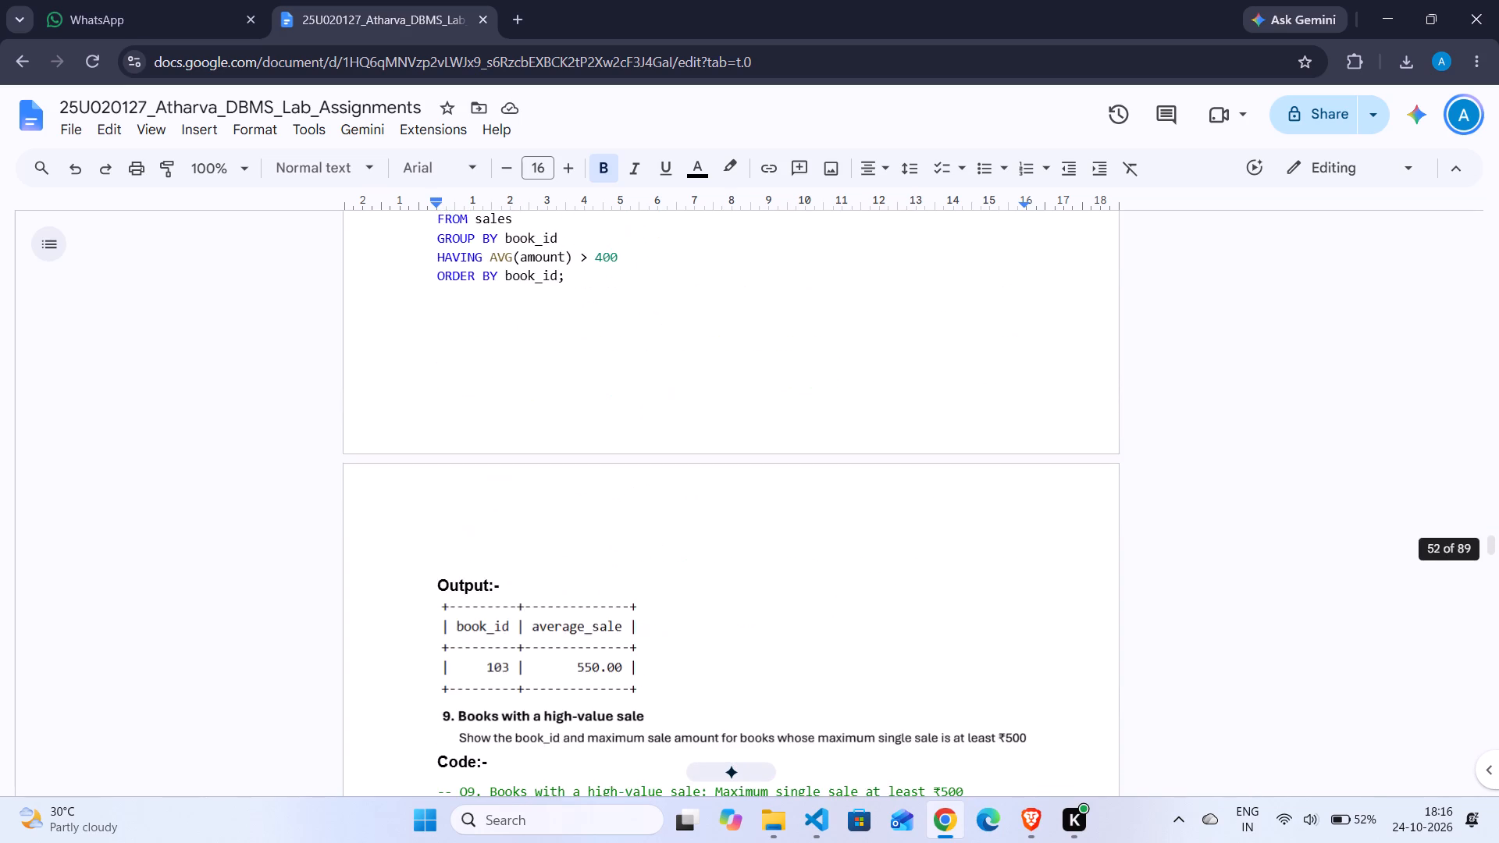
{"action": "scroll", "coordinate": [754, 386], "scroll_direction": "down", "scroll_amount": 6}
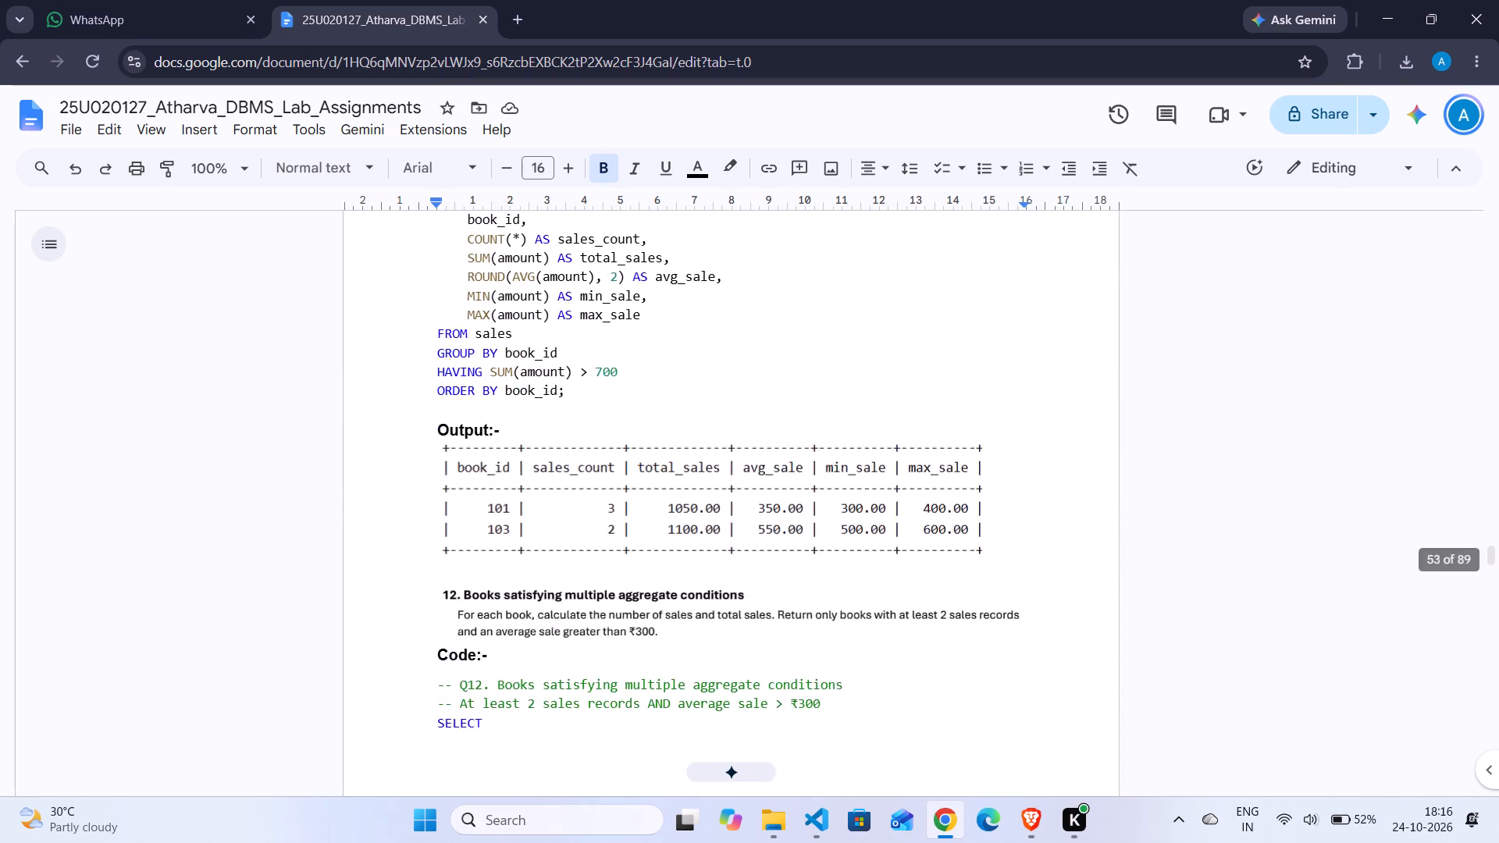
{"action": "scroll", "coordinate": [754, 386], "scroll_direction": "down", "scroll_amount": 2}
{"action": "scroll", "coordinate": [754, 386], "scroll_direction": "up", "scroll_amount": 4}
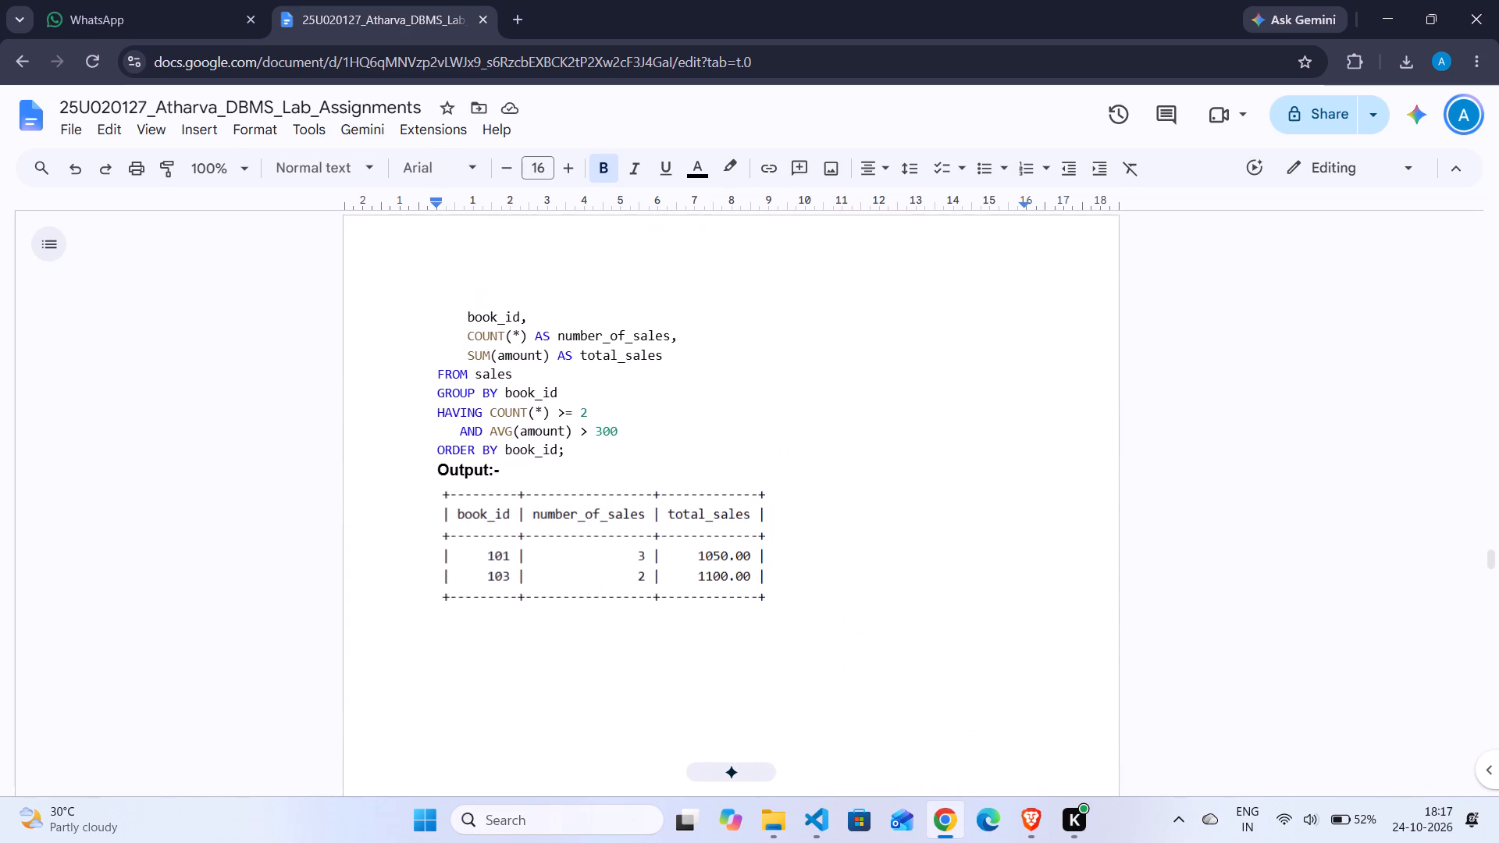
Review the Assignment 06 pages, from the heading and Part A queries through the Part B online and offline customer tables and outputs.
{"action": "scroll", "coordinate": [754, 386], "scroll_direction": "down", "scroll_amount": 7}
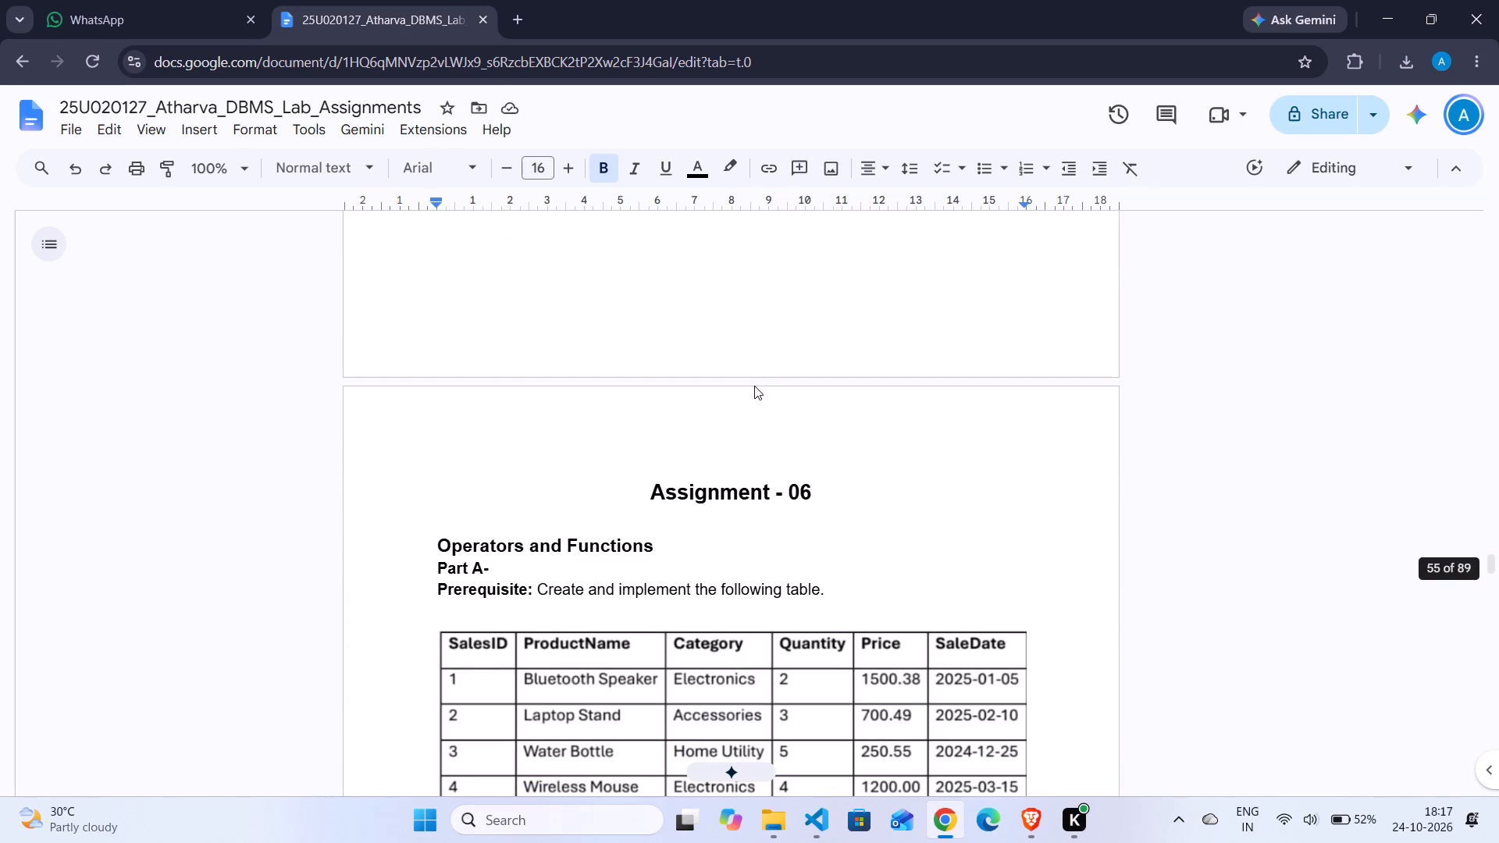
{"action": "left_click", "coordinate": [713, 497]}
{"action": "scroll", "coordinate": [713, 497], "scroll_direction": "down", "scroll_amount": 4}
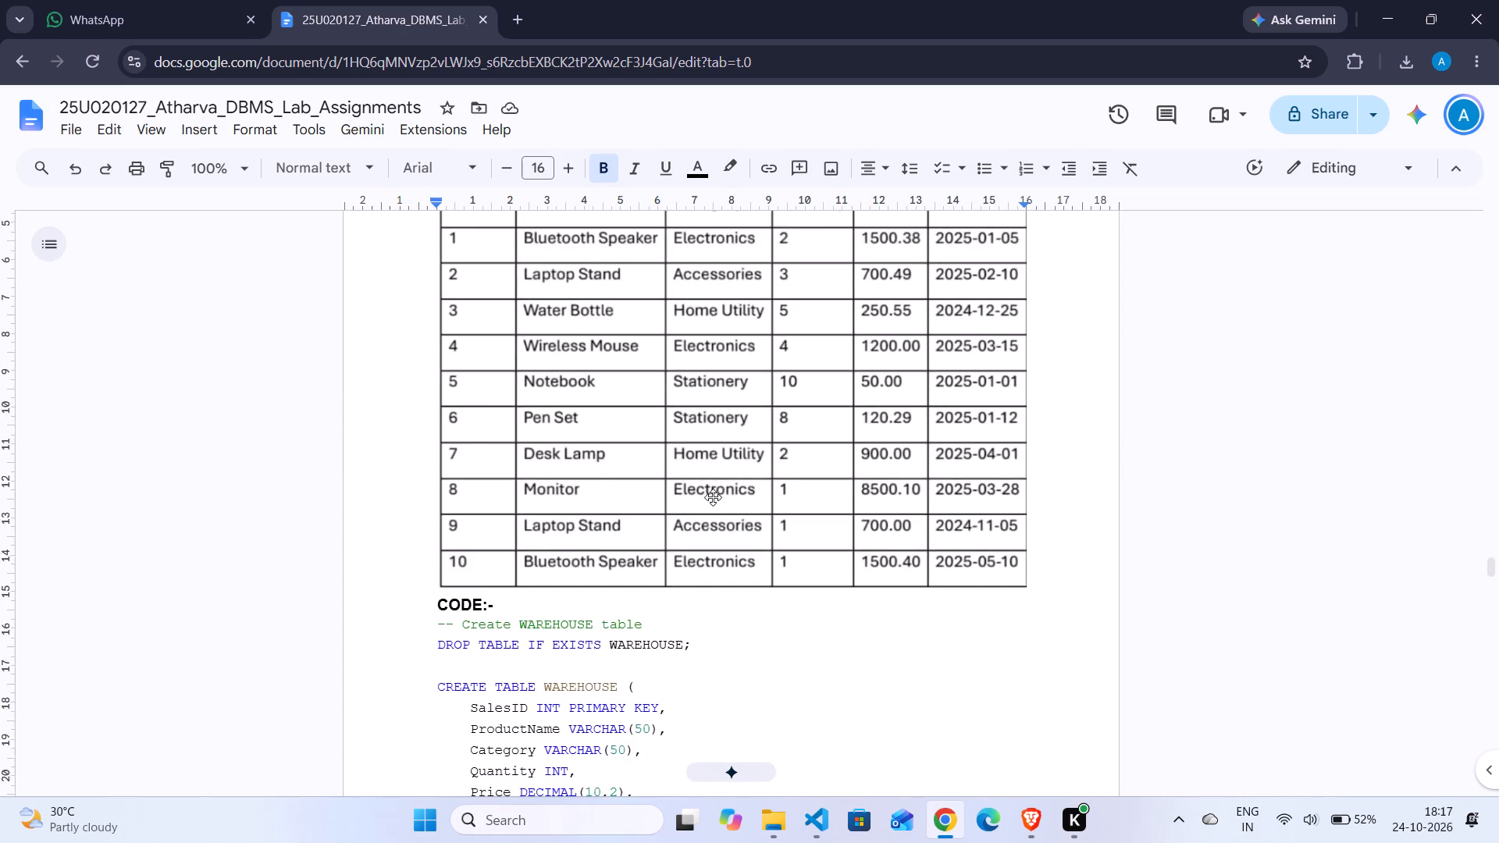
{"action": "scroll", "coordinate": [713, 497], "scroll_direction": "down", "scroll_amount": 6}
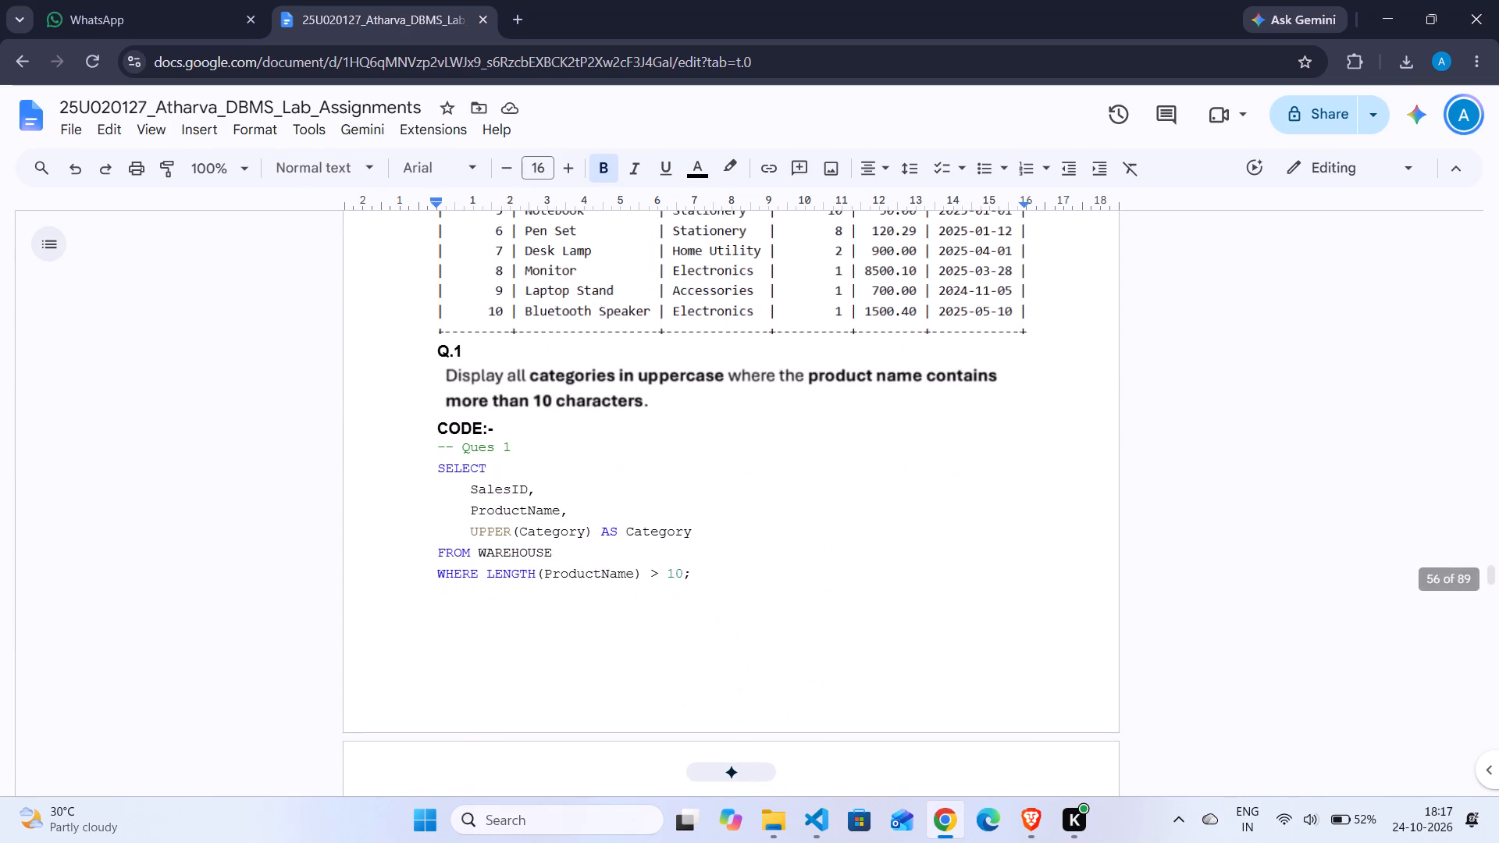
{"action": "scroll", "coordinate": [713, 497], "scroll_direction": "down", "scroll_amount": 7}
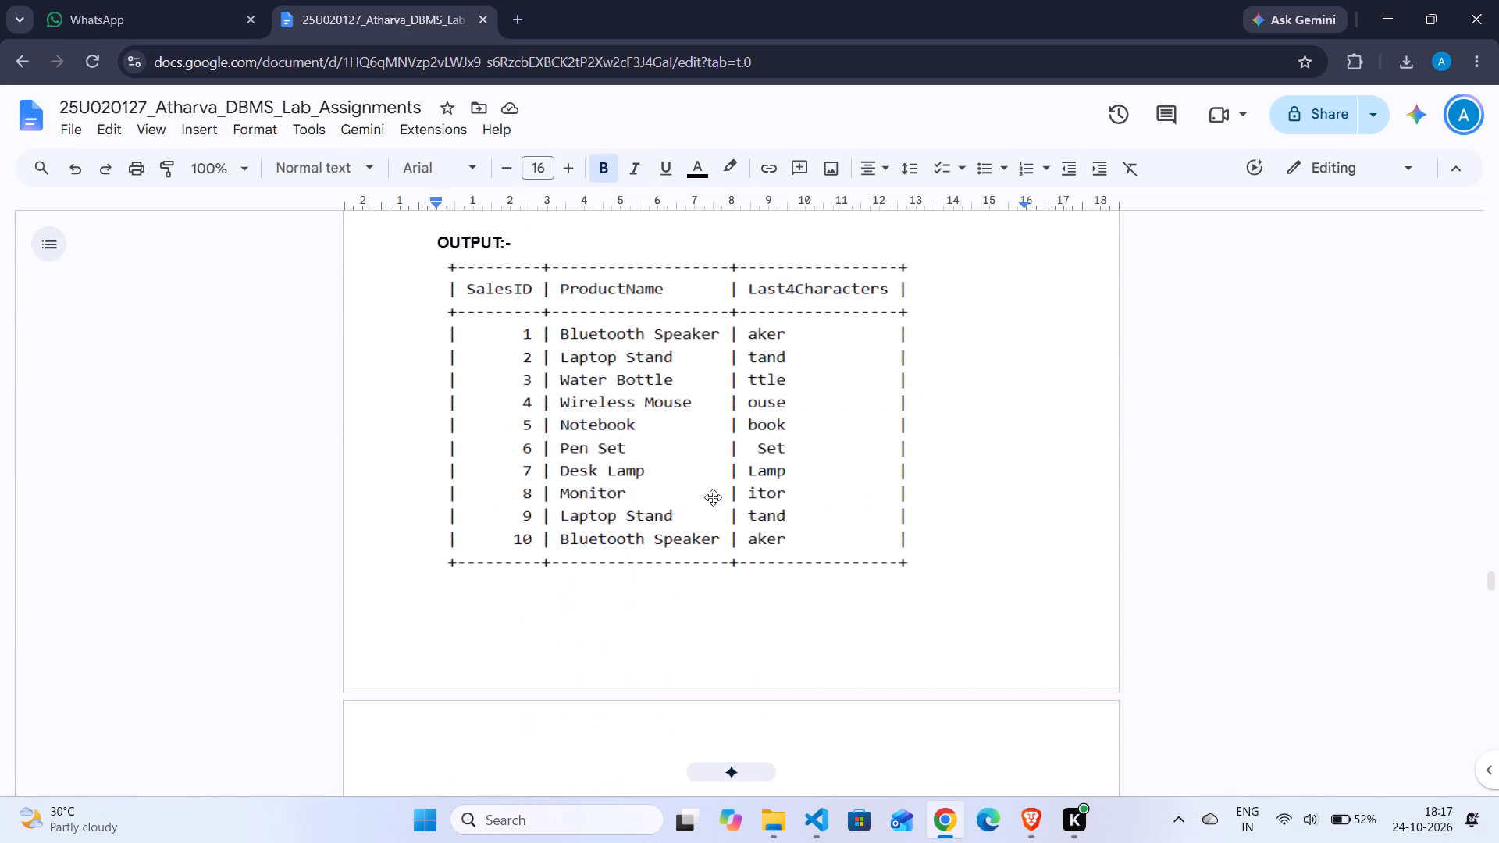
{"action": "scroll", "coordinate": [713, 497], "scroll_direction": "down", "scroll_amount": 8}
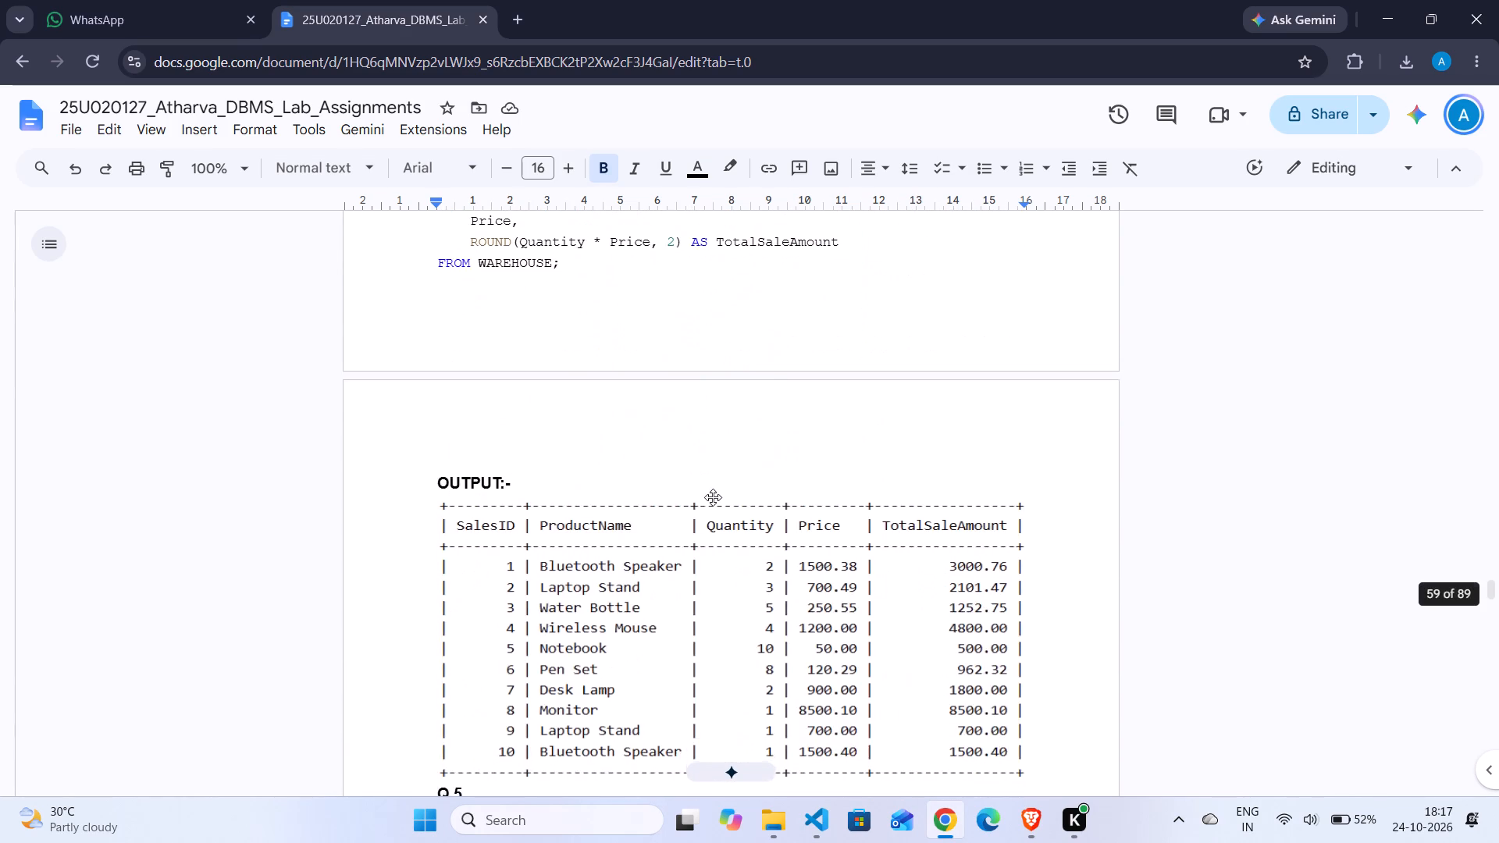
{"action": "scroll", "coordinate": [713, 497], "scroll_direction": "down", "scroll_amount": 8}
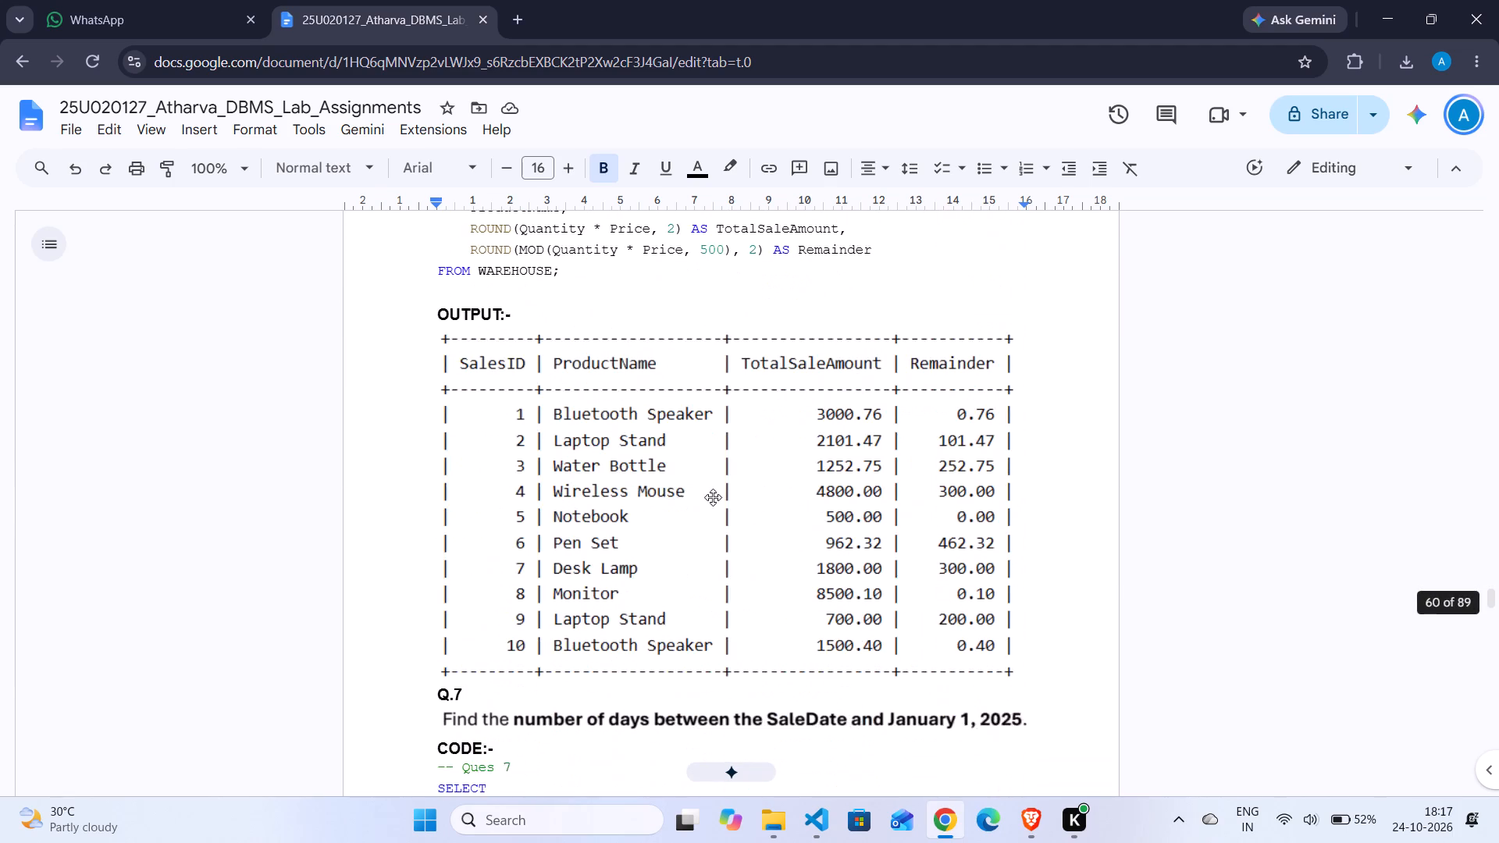
{"action": "scroll", "coordinate": [713, 497], "scroll_direction": "down", "scroll_amount": 8}
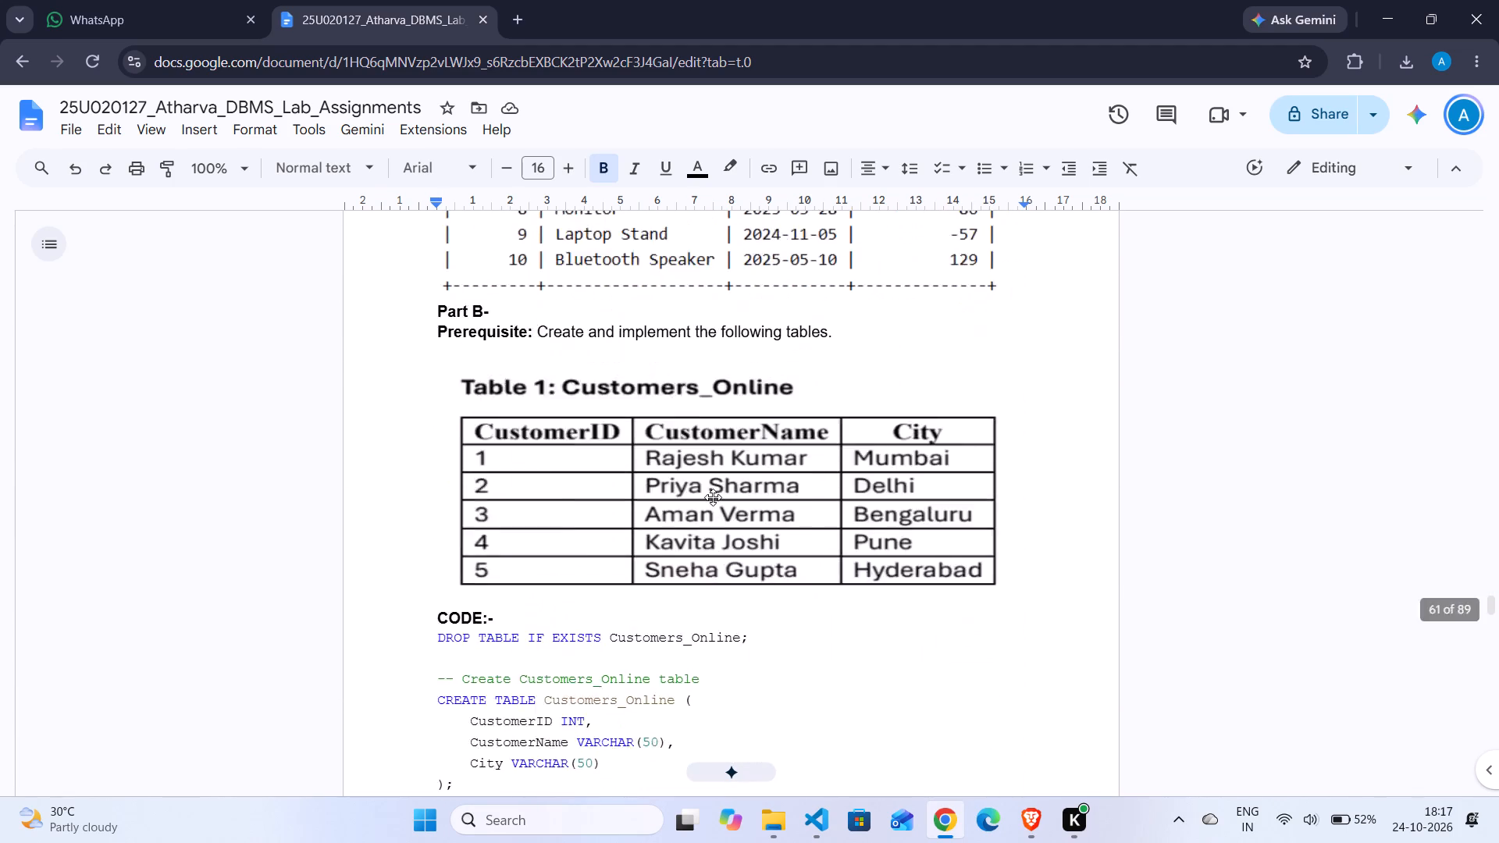
{"action": "scroll", "coordinate": [713, 497], "scroll_direction": "right", "scroll_amount": 1}
{"action": "scroll", "coordinate": [713, 497], "scroll_direction": "down", "scroll_amount": 4}
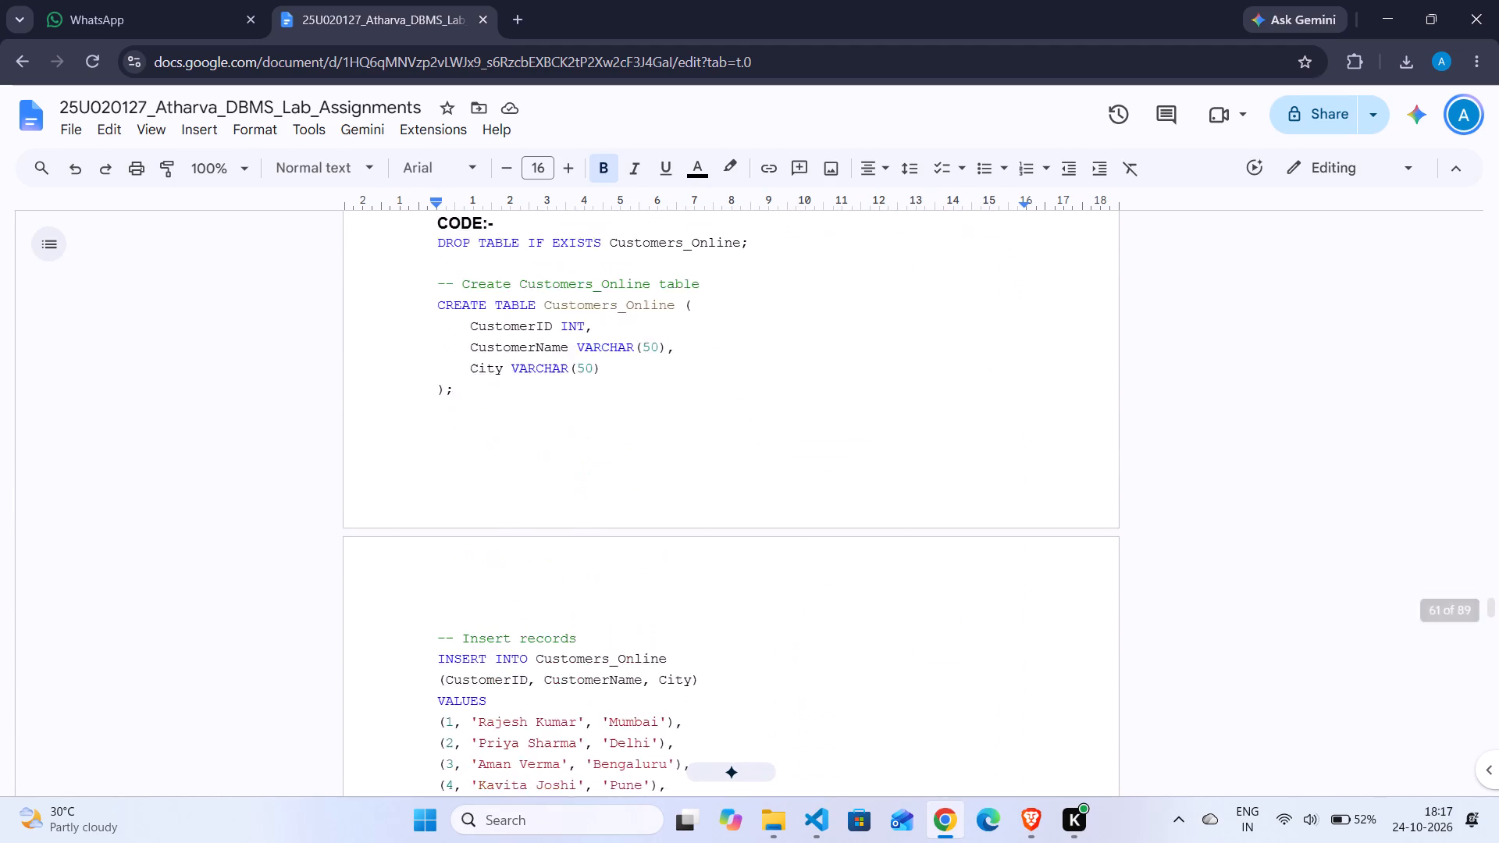
{"action": "scroll", "coordinate": [713, 497], "scroll_direction": "down", "scroll_amount": 9}
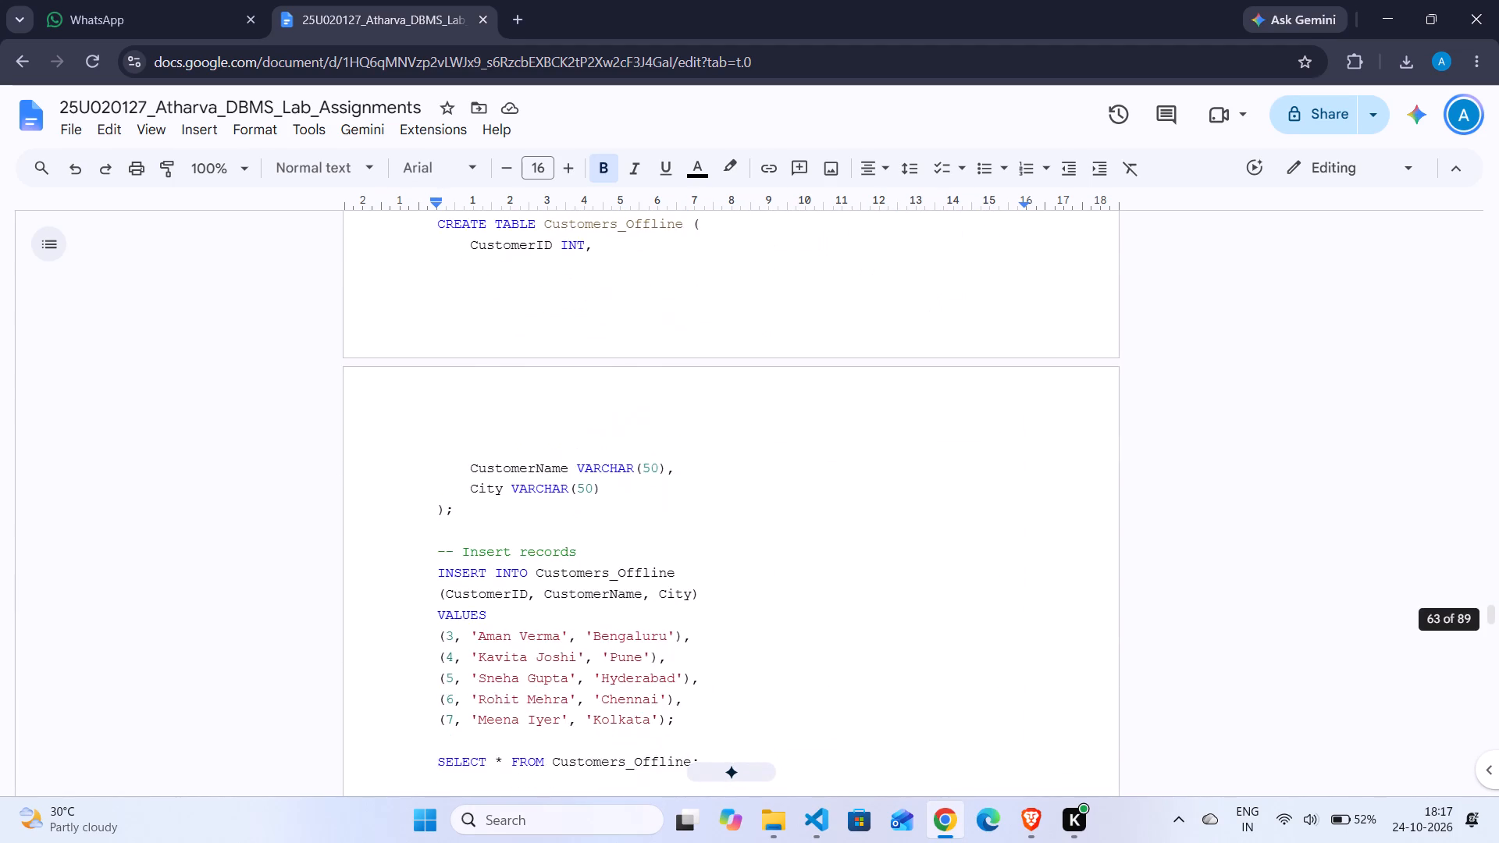
{"action": "scroll", "coordinate": [713, 497], "scroll_direction": "down", "scroll_amount": 8}
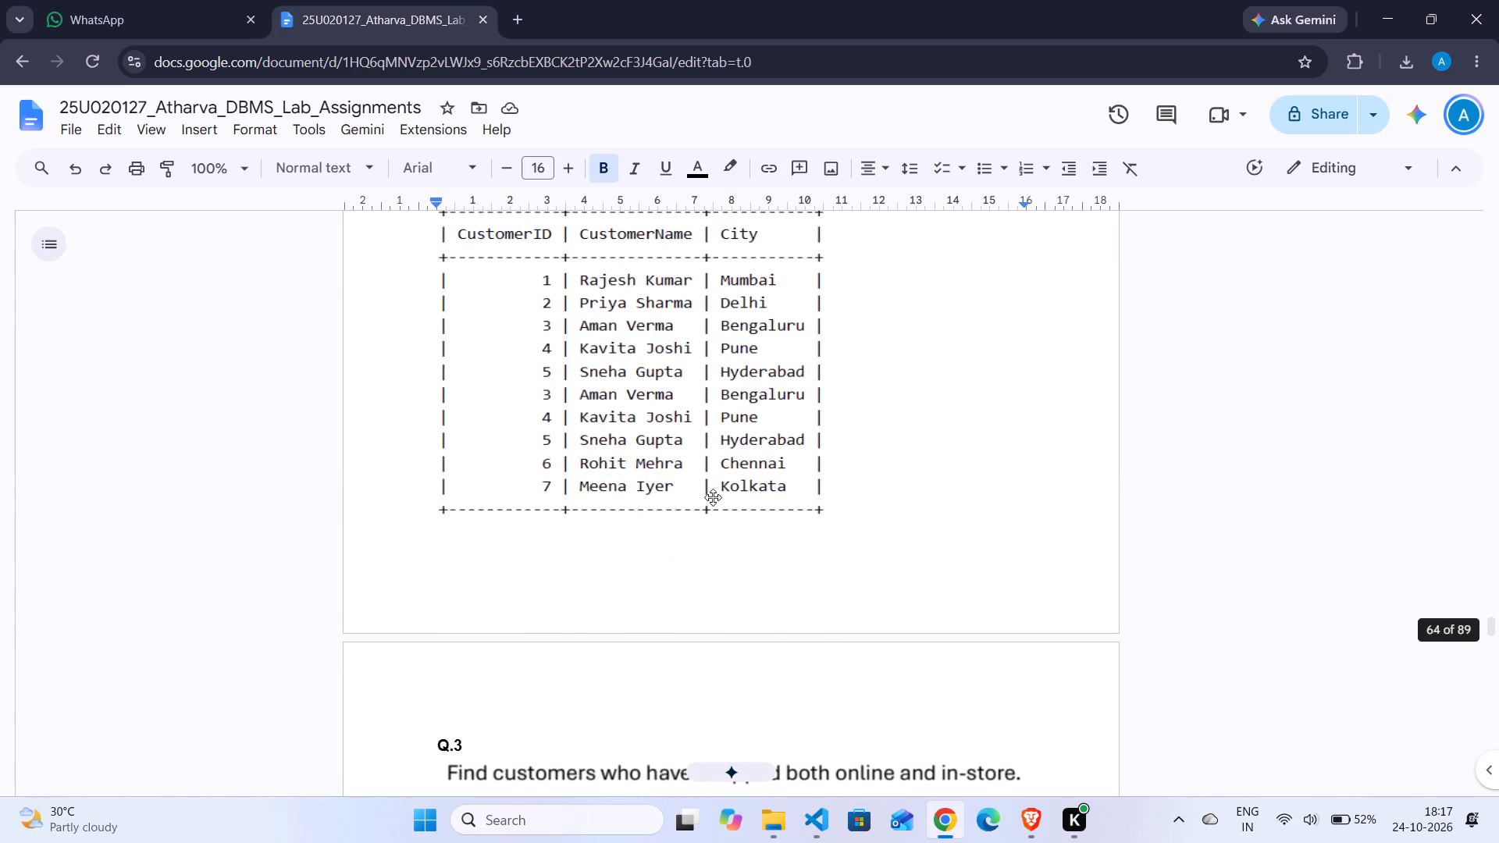
Review the Assignment 07 join questions, code and outputs, plus the opening Assignment 08 page with its heading and source tables.
{"action": "scroll", "coordinate": [713, 497], "scroll_direction": "down", "scroll_amount": 7}
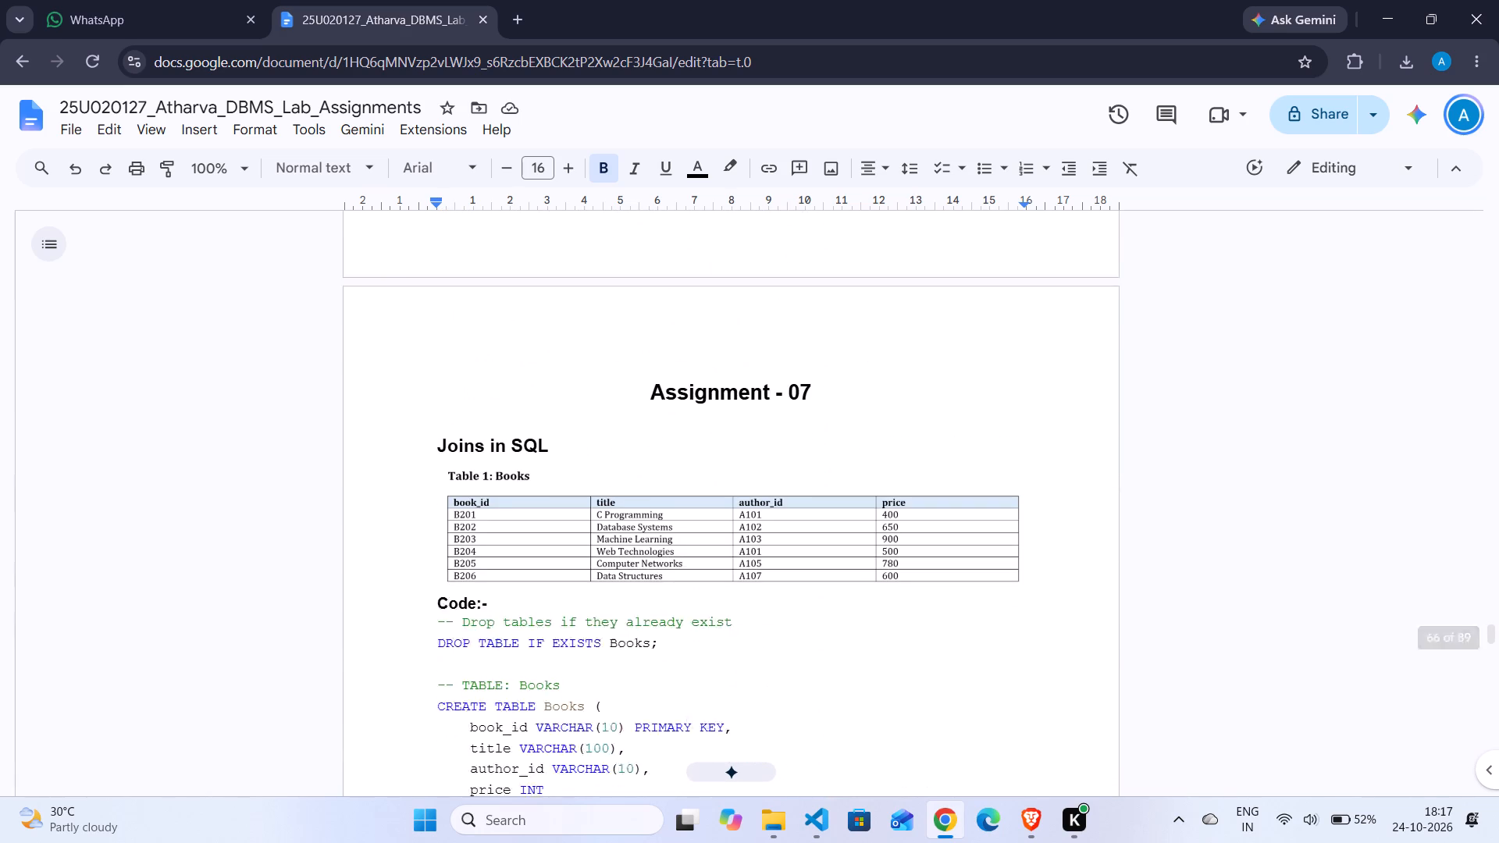
{"action": "scroll", "coordinate": [713, 497], "scroll_direction": "down", "scroll_amount": 10}
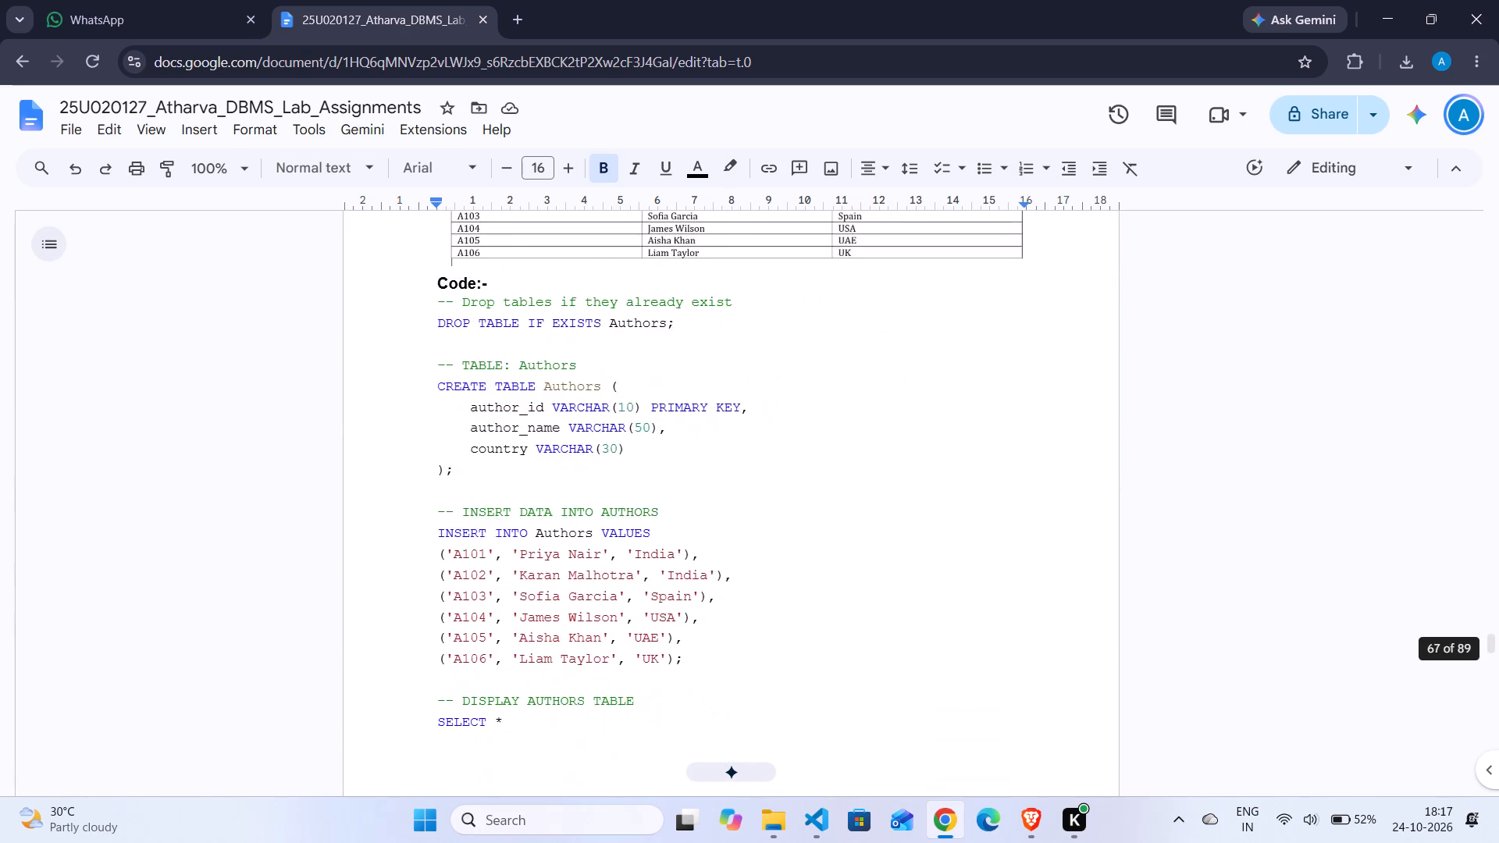
{"action": "scroll", "coordinate": [713, 497], "scroll_direction": "down", "scroll_amount": 10}
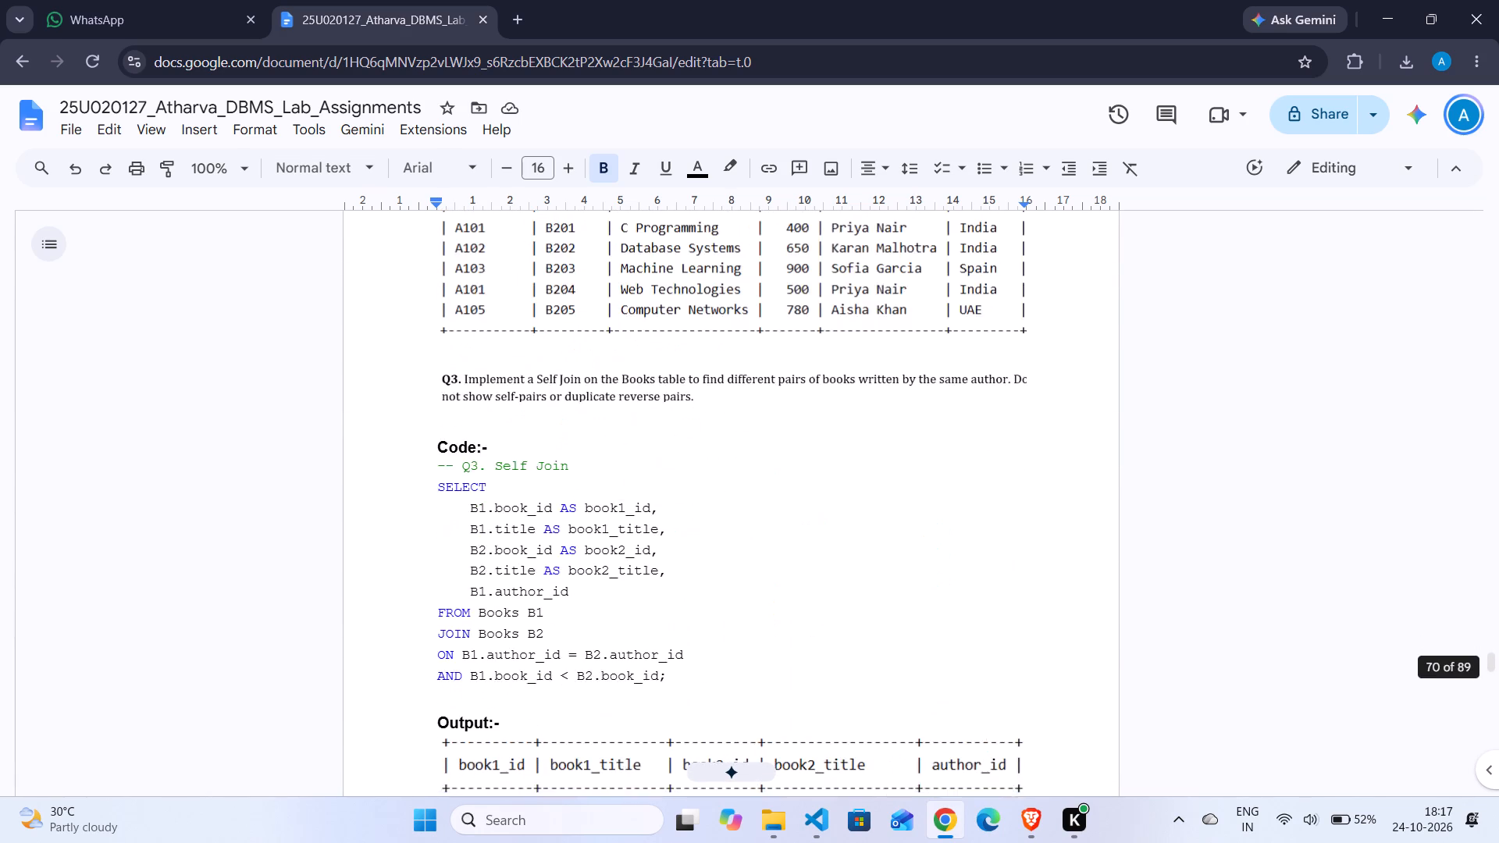
{"action": "scroll", "coordinate": [713, 497], "scroll_direction": "down", "scroll_amount": 10}
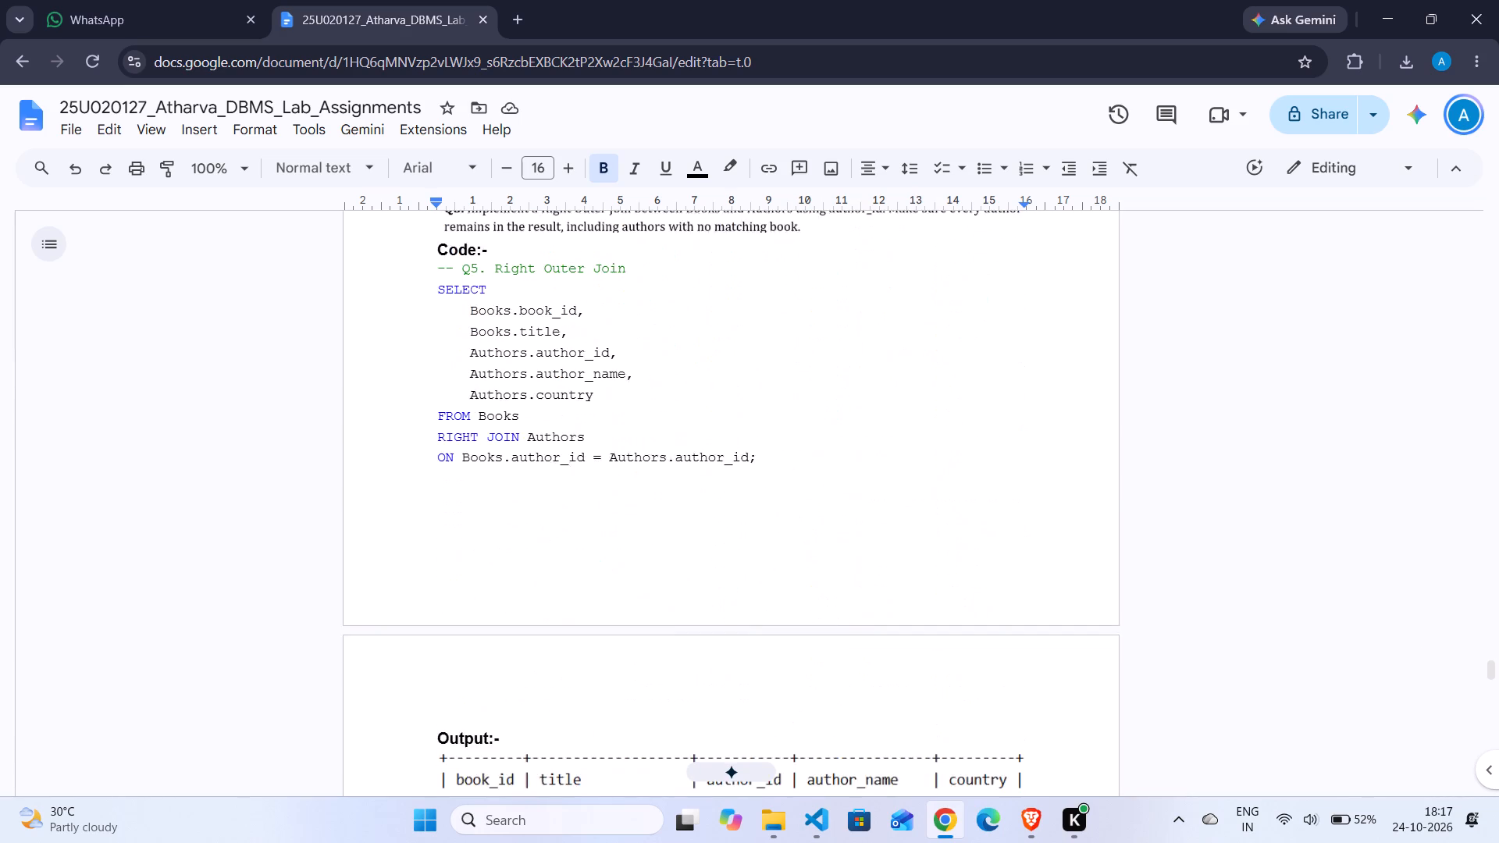
{"action": "scroll", "coordinate": [713, 497], "scroll_direction": "down", "scroll_amount": 10}
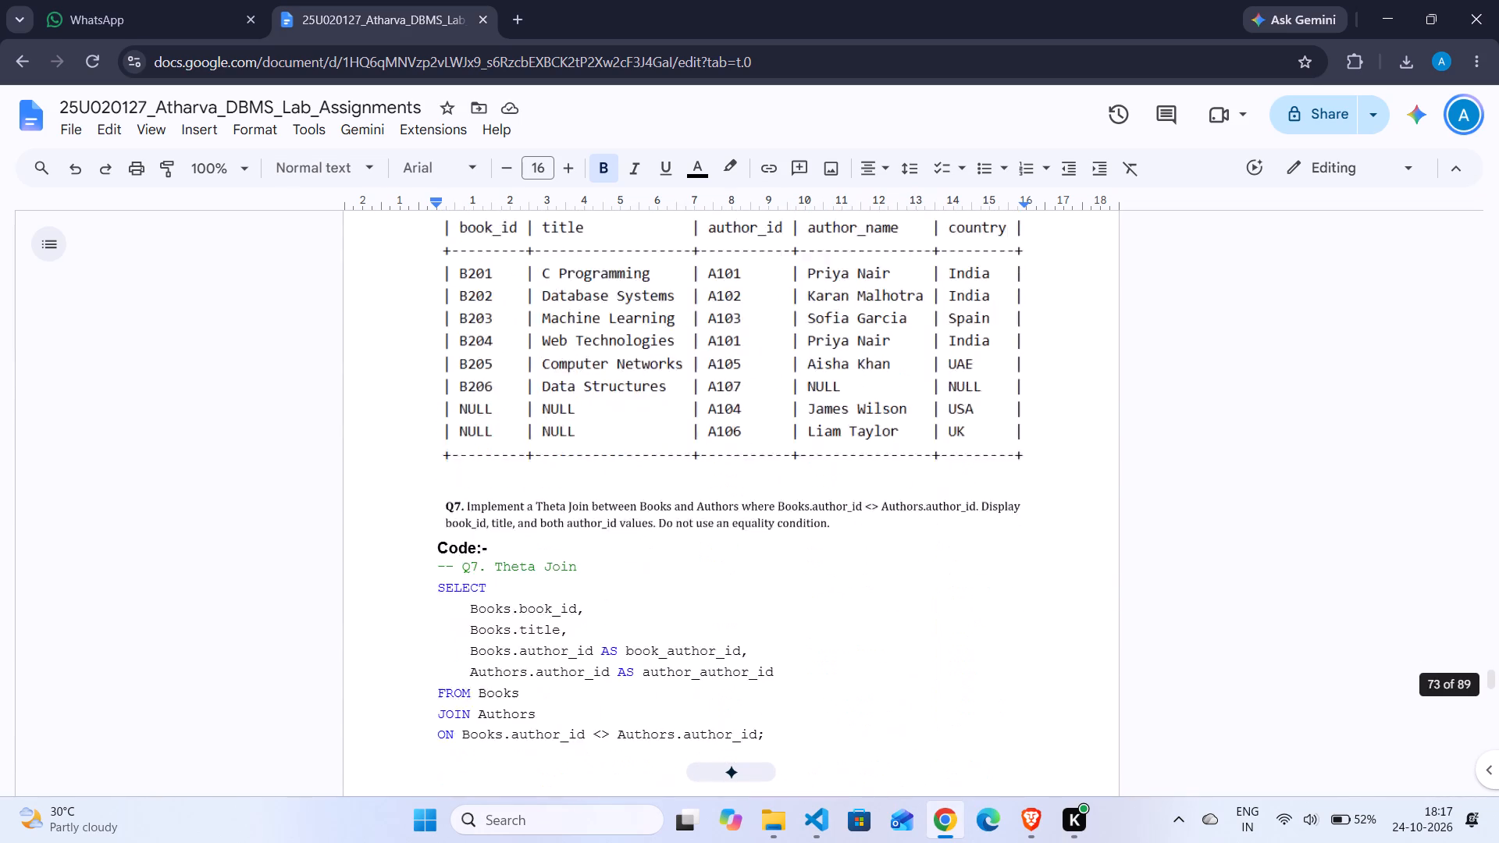
{"action": "scroll", "coordinate": [713, 497], "scroll_direction": "down", "scroll_amount": 10}
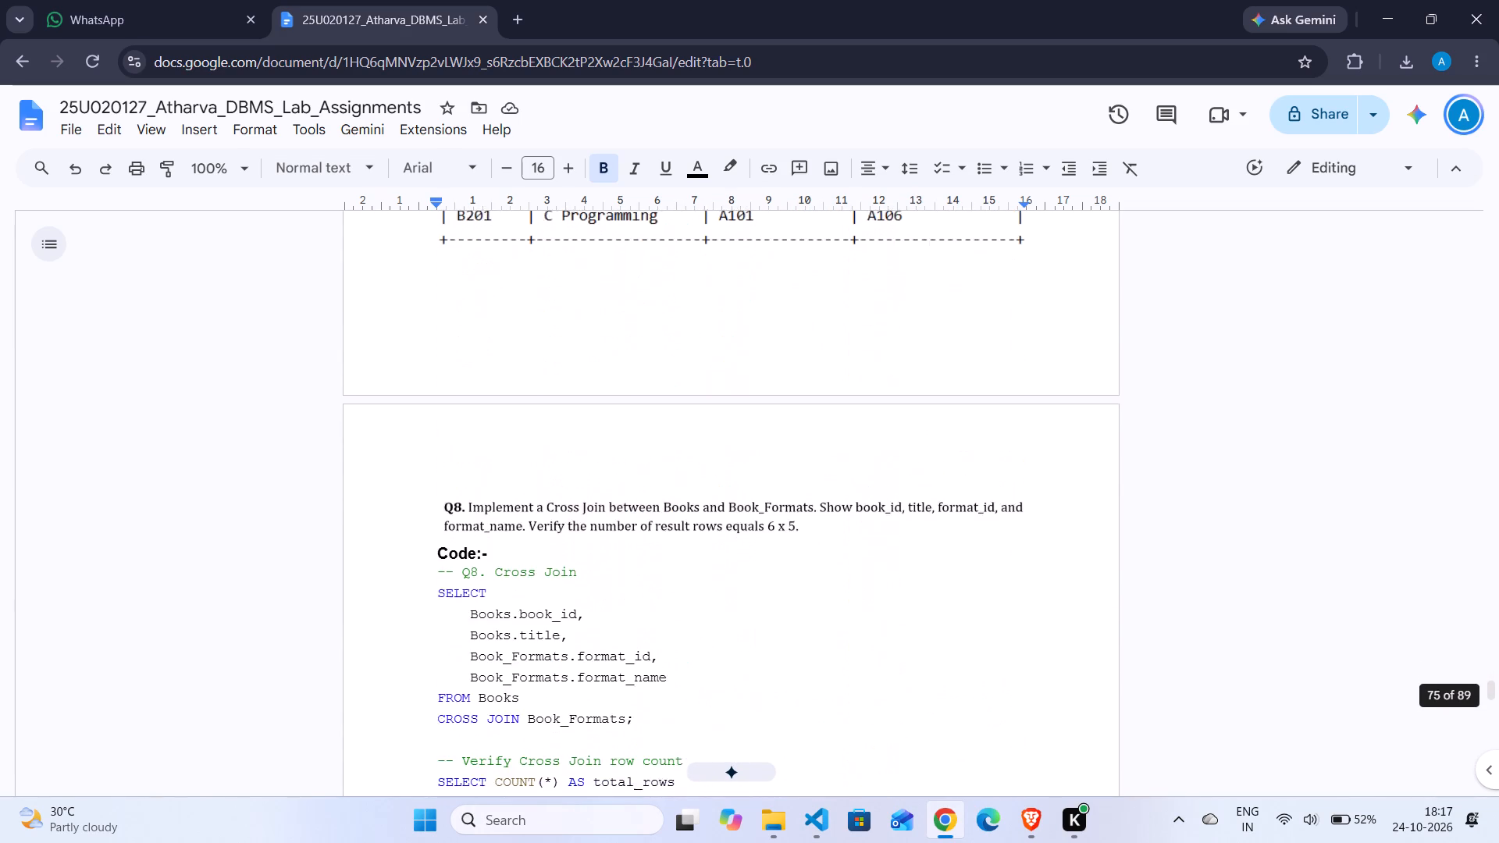
{"action": "scroll", "coordinate": [713, 497], "scroll_direction": "down", "scroll_amount": 10}
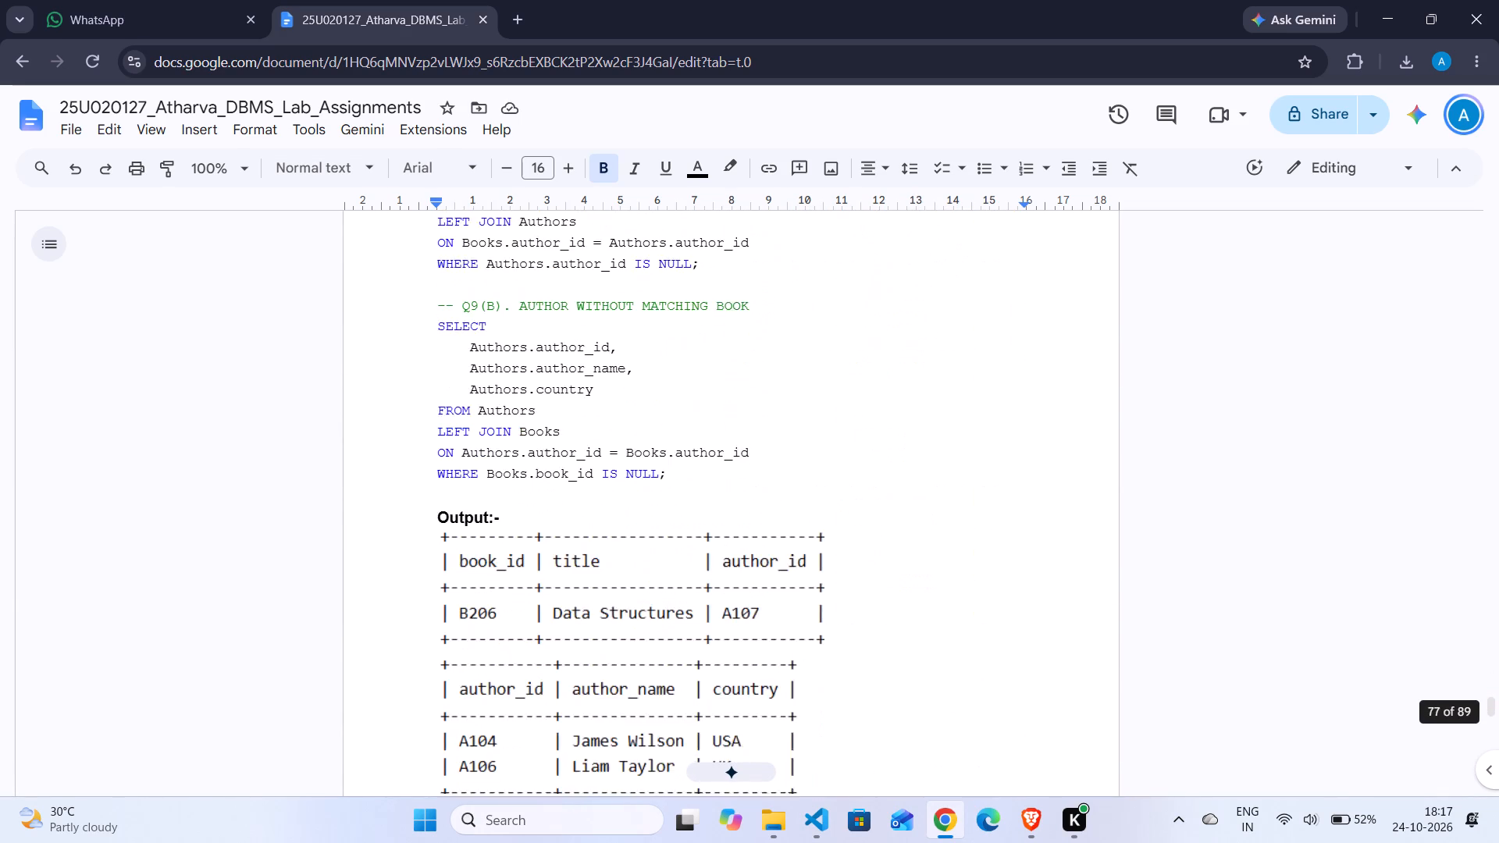
{"action": "scroll", "coordinate": [713, 497], "scroll_direction": "down", "scroll_amount": 6}
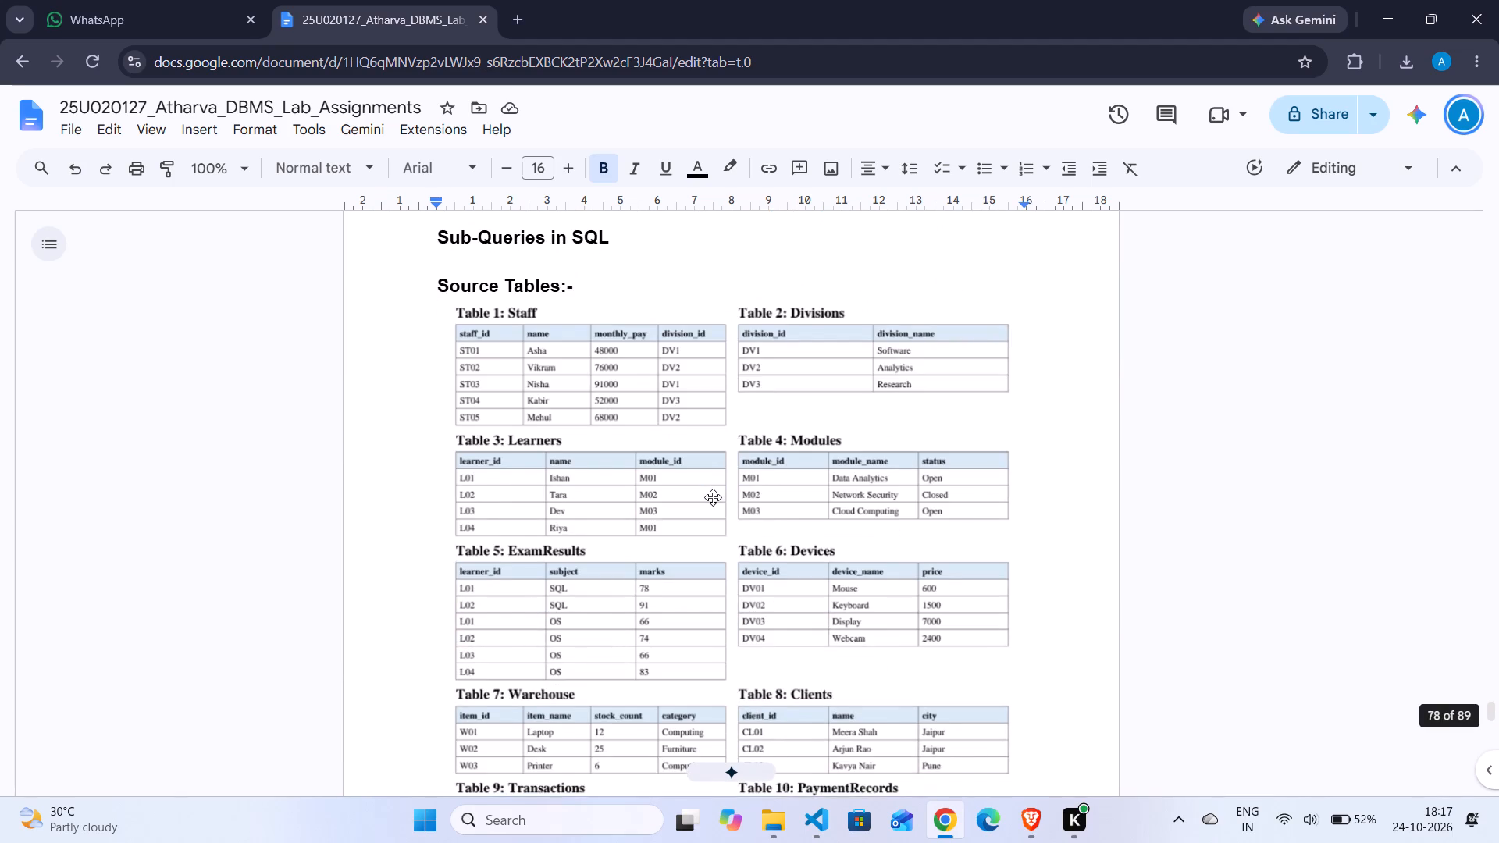
{"action": "scroll", "coordinate": [713, 497], "scroll_direction": "up", "scroll_amount": 2}
{"action": "scroll", "coordinate": [713, 497], "scroll_direction": "down", "scroll_amount": 4}
{"action": "scroll", "coordinate": [713, 497], "scroll_direction": "up", "scroll_amount": 5}
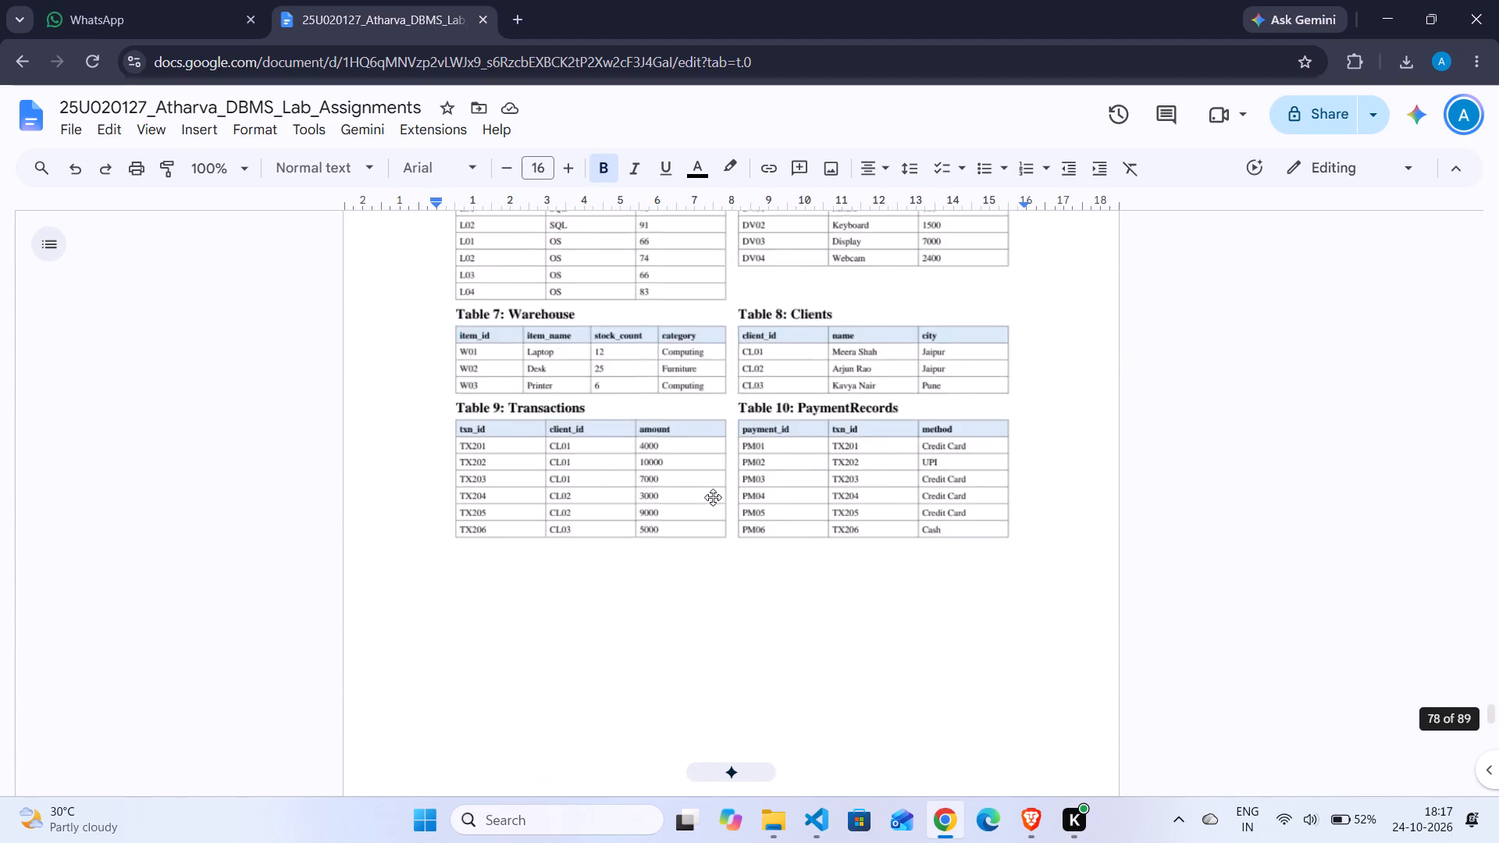
{"action": "scroll", "coordinate": [713, 497], "scroll_direction": "up", "scroll_amount": 4}
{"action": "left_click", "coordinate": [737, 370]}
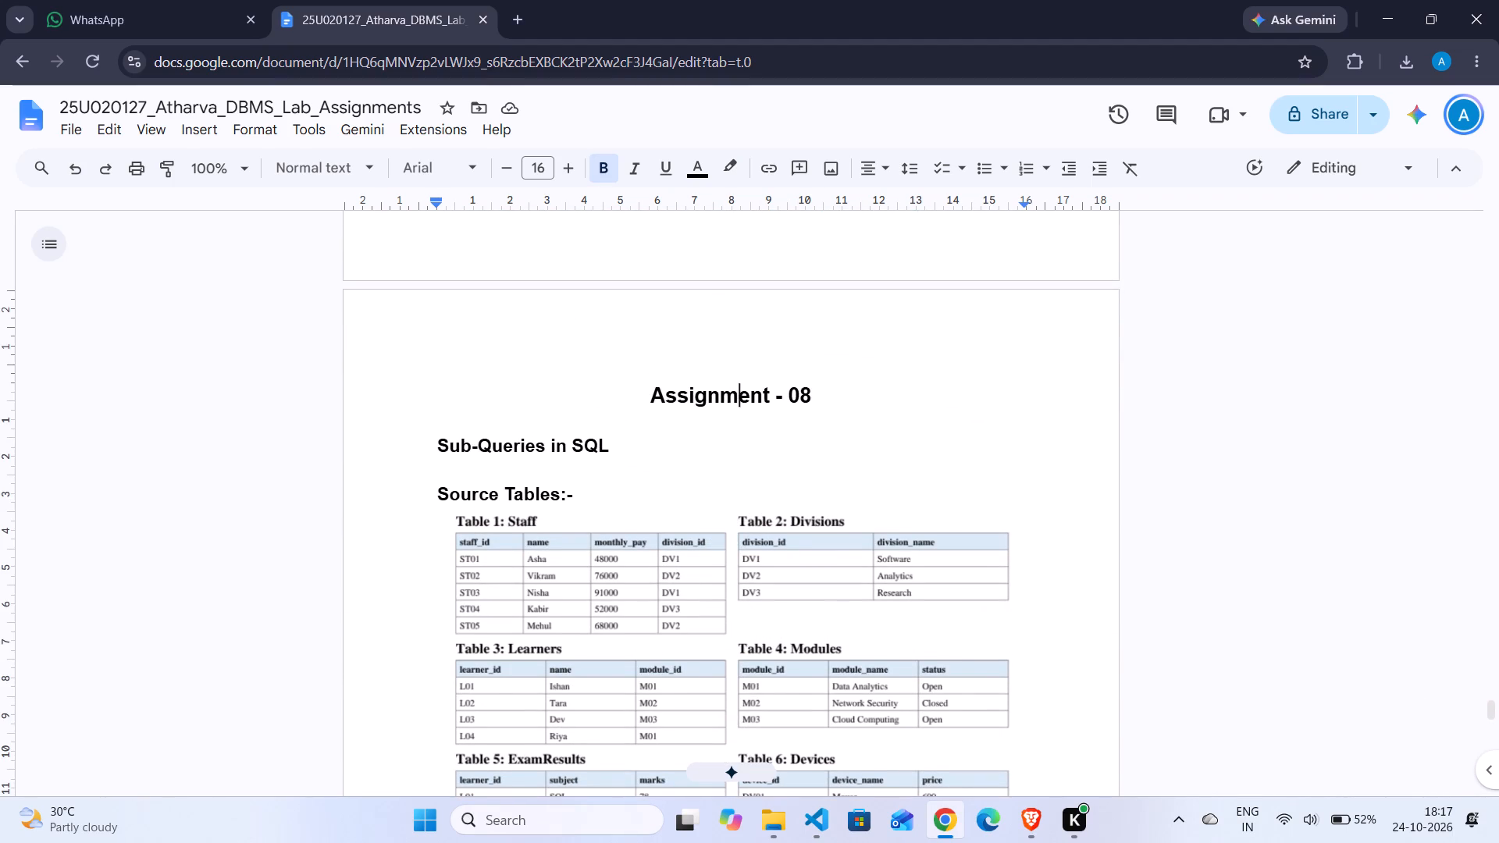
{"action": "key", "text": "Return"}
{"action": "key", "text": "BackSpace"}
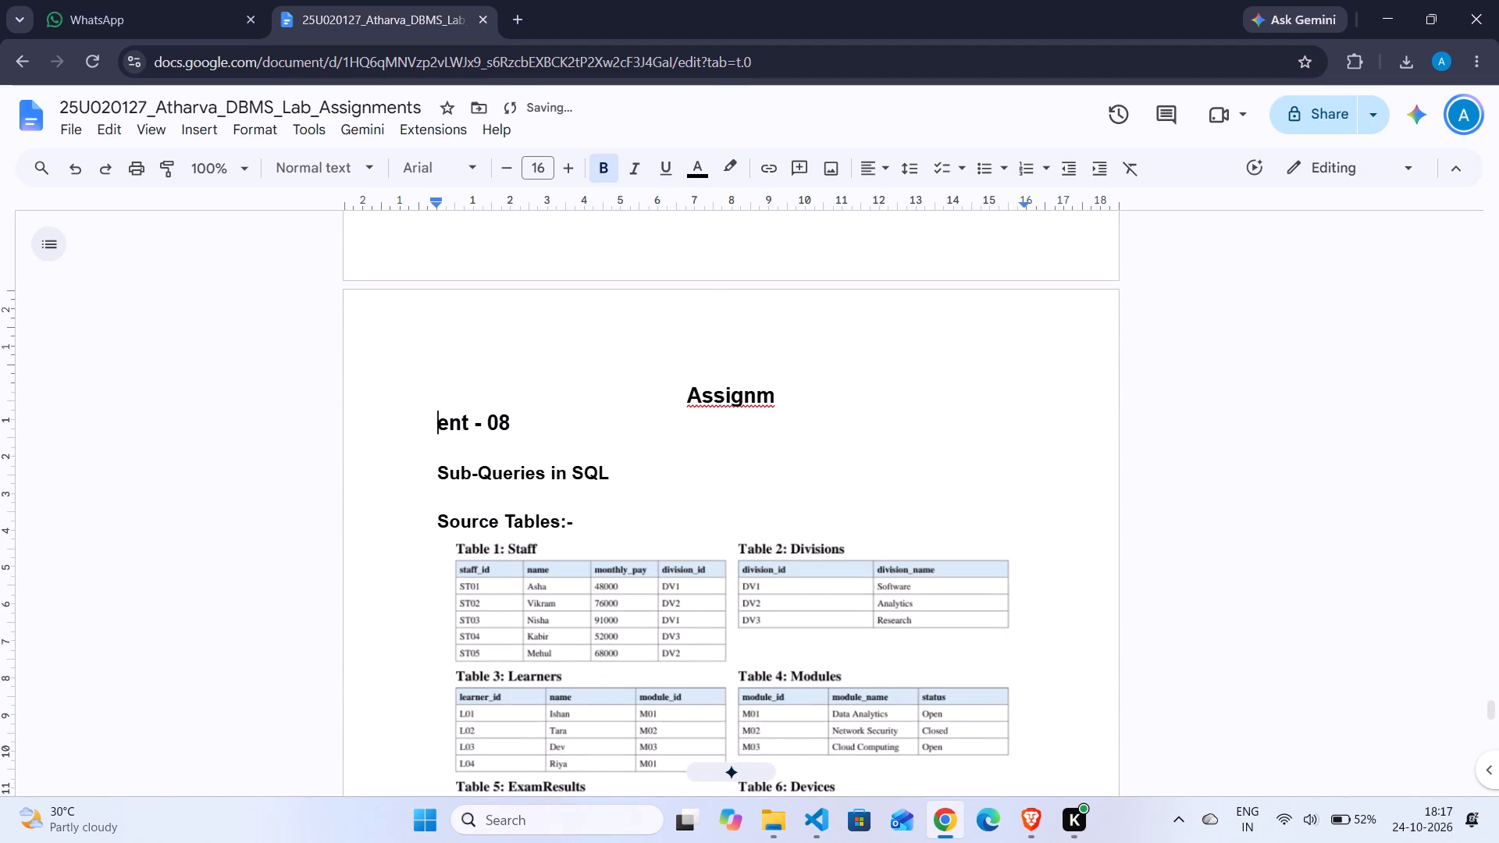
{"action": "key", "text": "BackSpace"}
Insert a blank line directly above the "Assignment - 08" heading.
{"action": "left_click", "coordinate": [646, 386]}
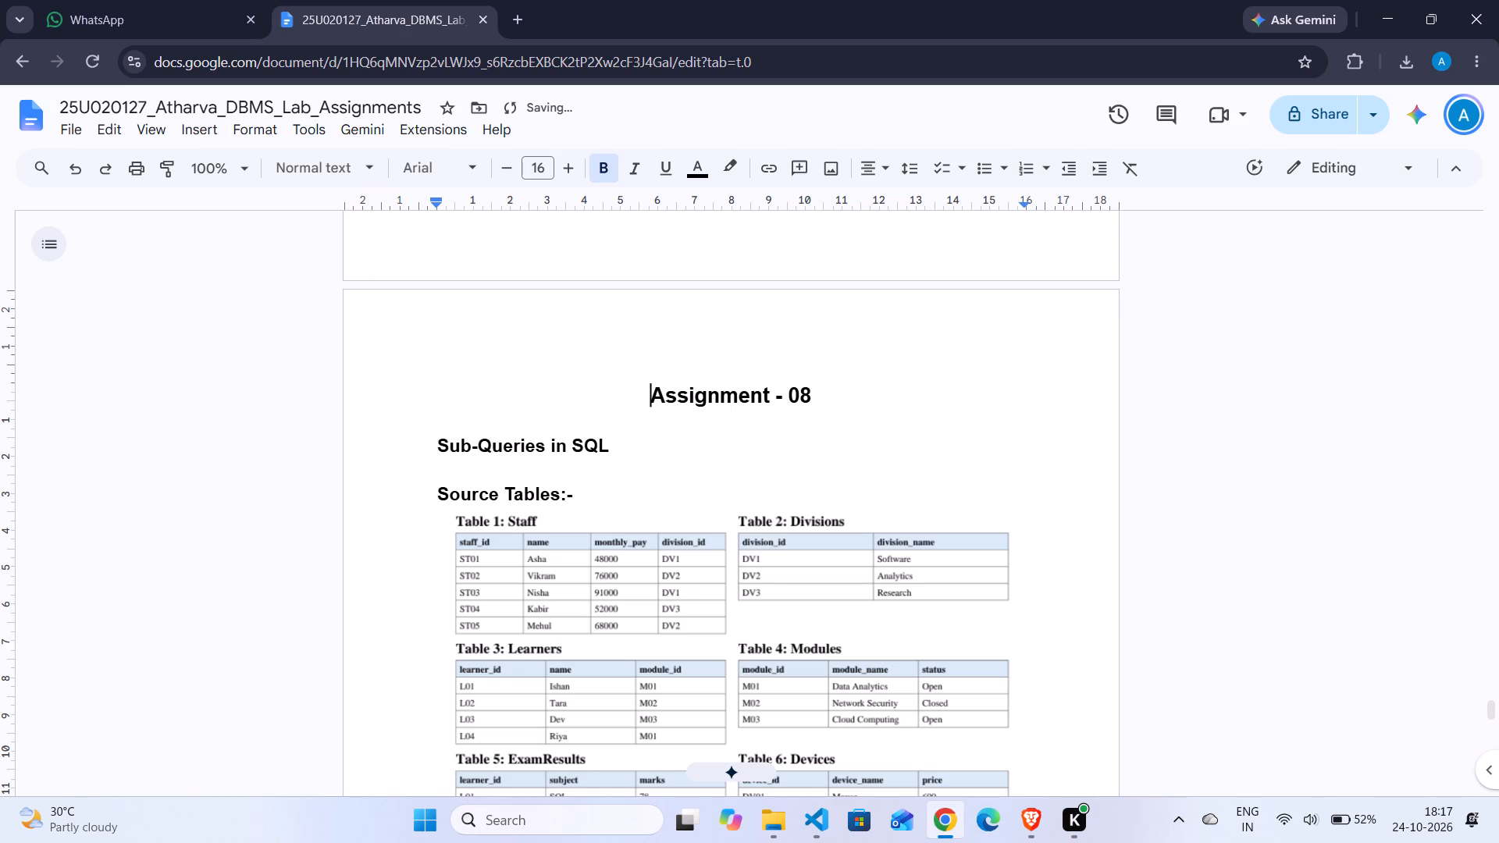
{"action": "key", "text": "Return"}
Delete the two blank lines above the "Code:-" heading that precedes the Staff table code in Assignment 08.
{"action": "scroll", "coordinate": [646, 386], "scroll_direction": "down", "scroll_amount": 5}
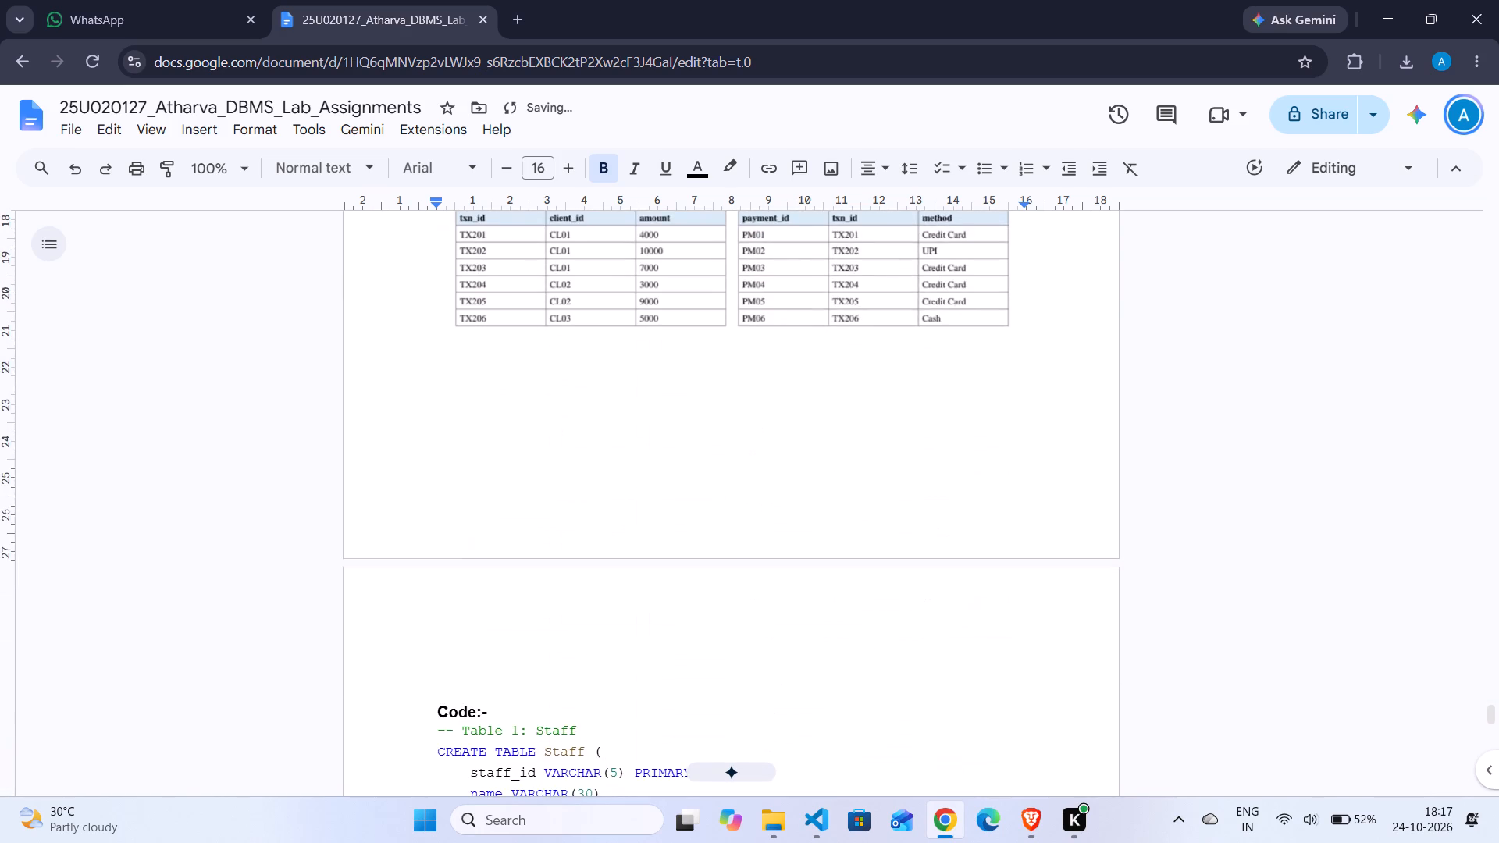
{"action": "scroll", "coordinate": [646, 386], "scroll_direction": "down", "scroll_amount": 2}
{"action": "left_click", "coordinate": [525, 536]}
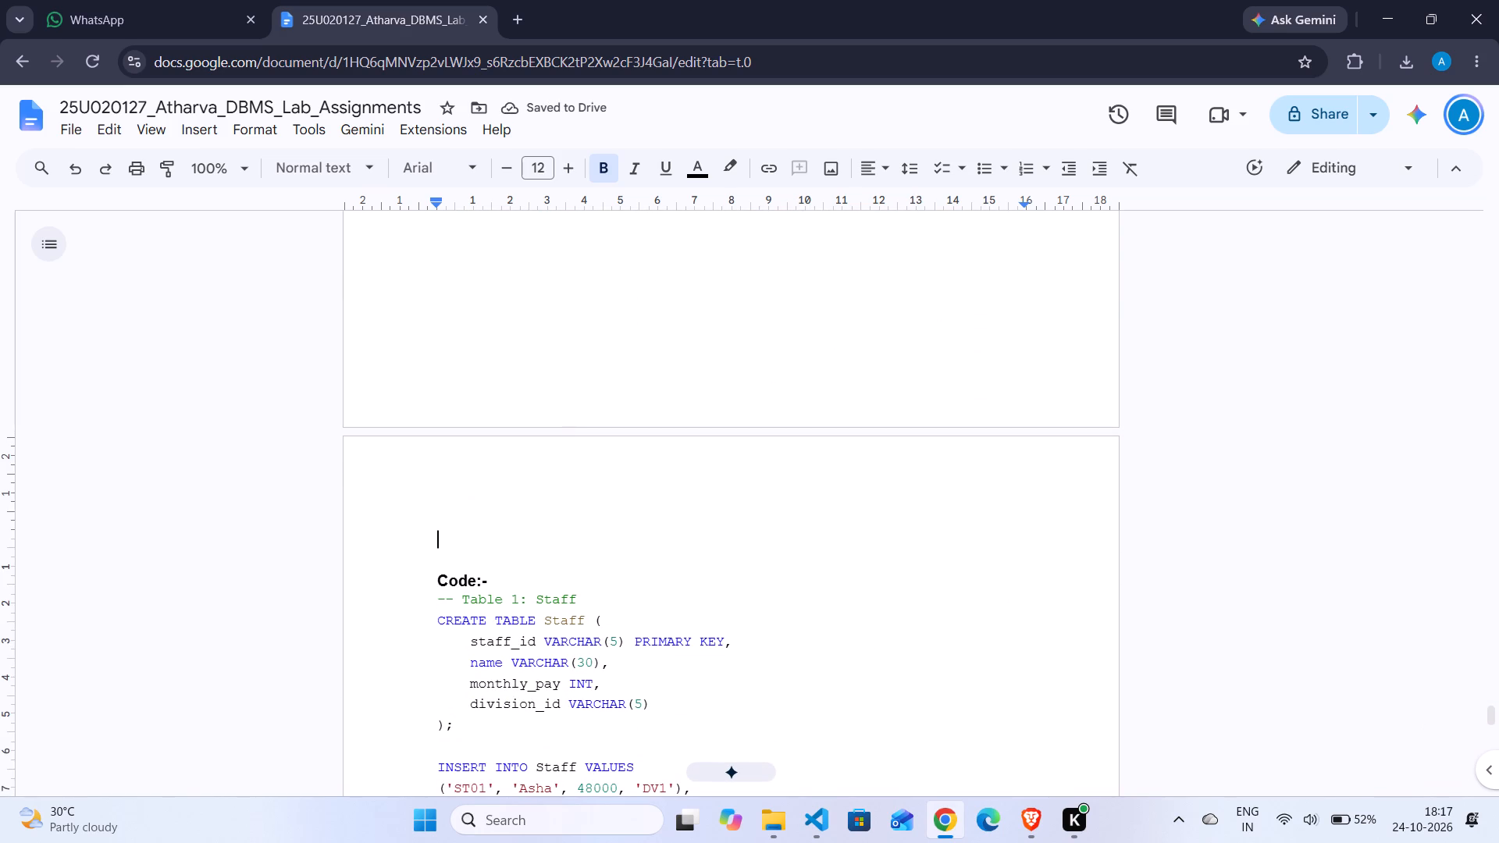
{"action": "key", "text": "BackSpace"}
{"action": "key", "text": "BackSpace"}
Review the Assignment 08 table-creation code and outputs, from the "Code:-" heading and Staff table through the PaymentRecords table.
{"action": "scroll", "coordinate": [525, 536], "scroll_direction": "down", "scroll_amount": 1}
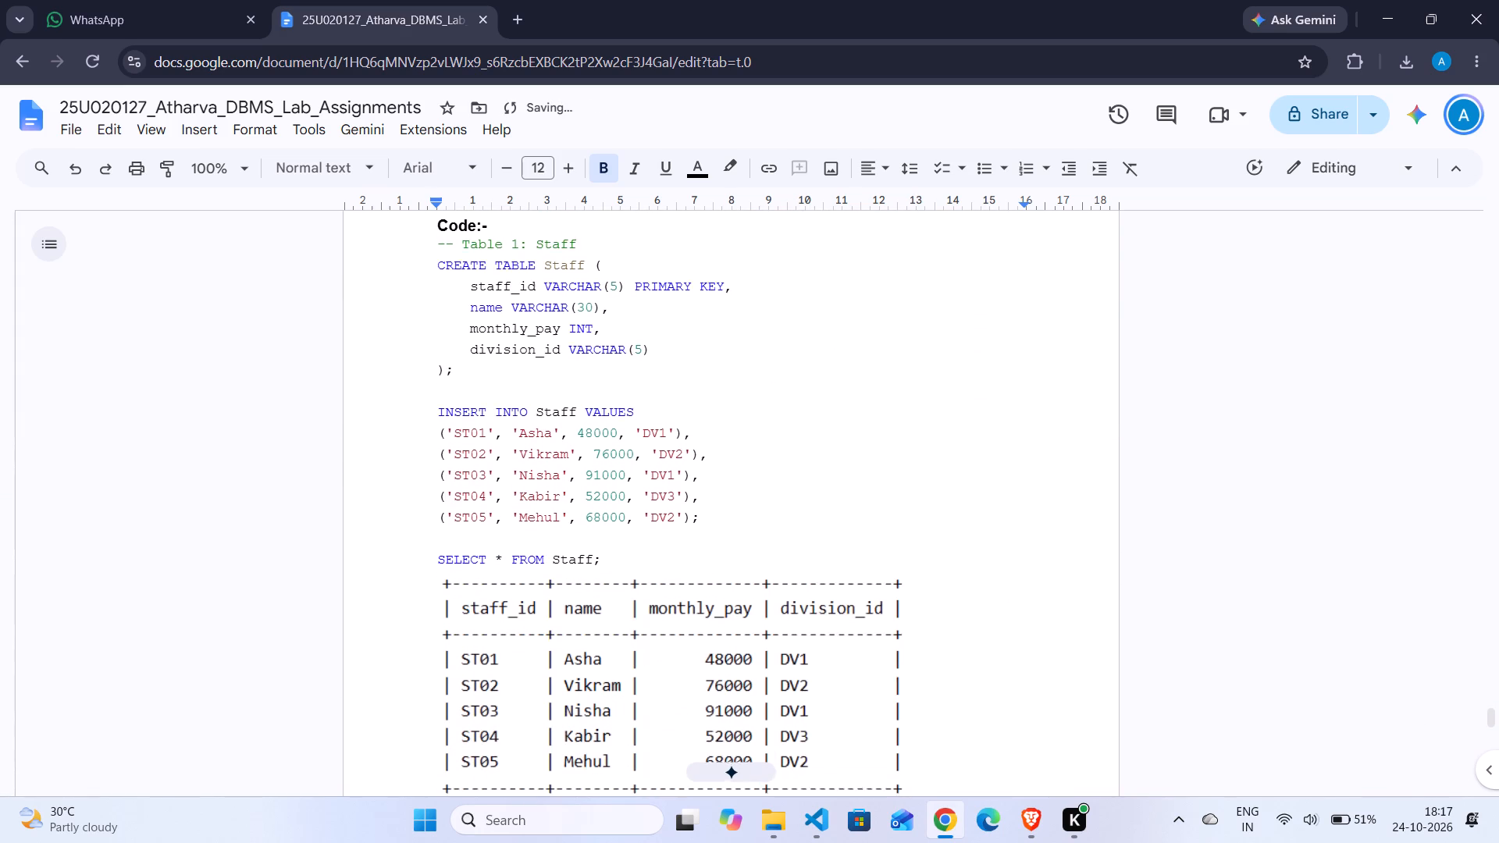
{"action": "scroll", "coordinate": [525, 536], "scroll_direction": "down", "scroll_amount": 1}
{"action": "scroll", "coordinate": [435, 772], "scroll_direction": "up", "scroll_amount": 1}
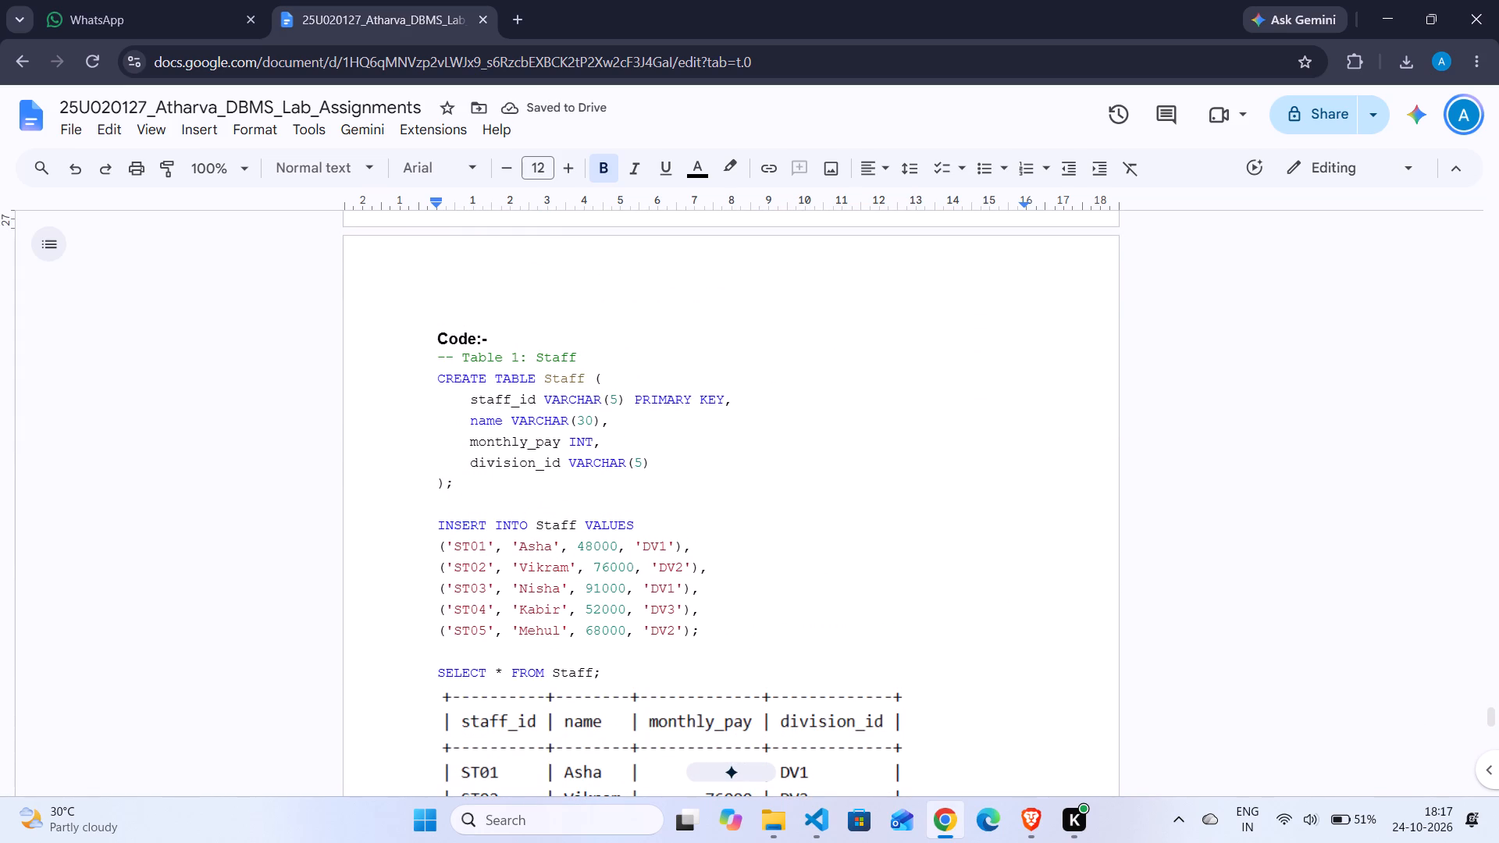
{"action": "left_click", "coordinate": [477, 335]}
{"action": "left_click", "coordinate": [539, 380]}
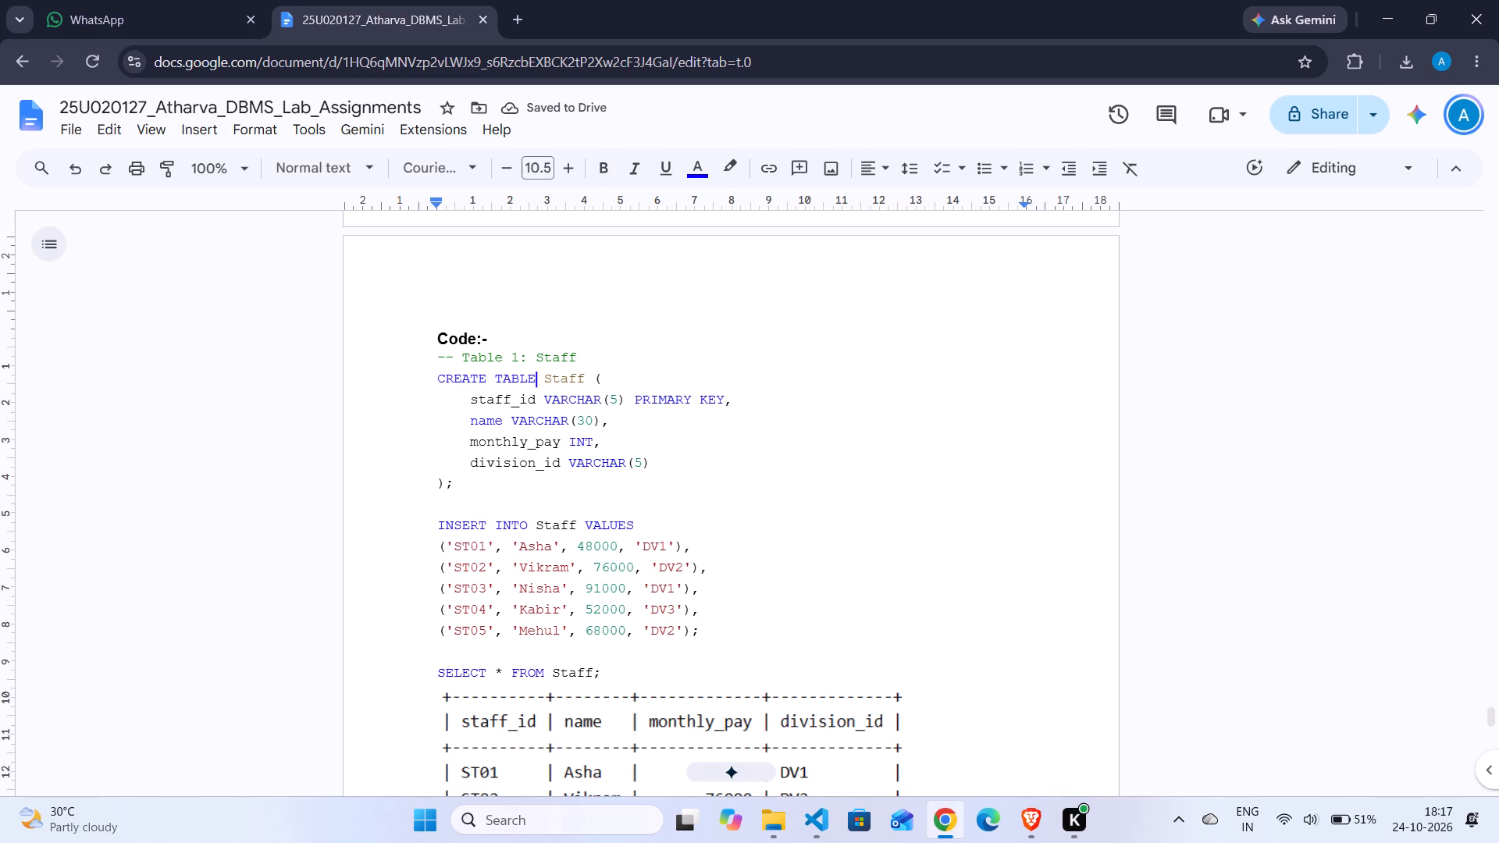
{"action": "scroll", "coordinate": [539, 380], "scroll_direction": "down", "scroll_amount": 3}
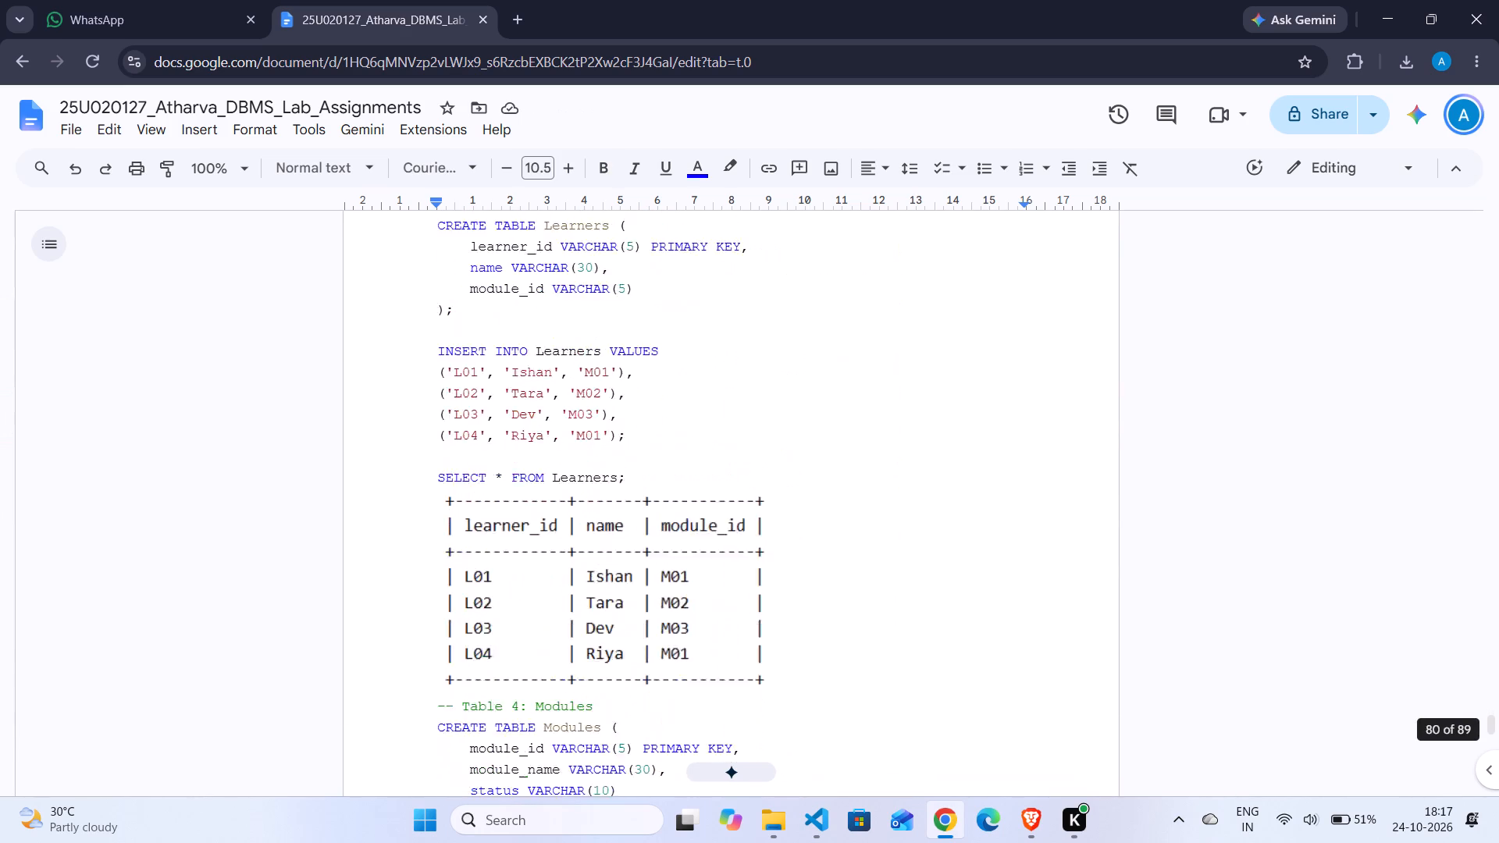
{"action": "scroll", "coordinate": [539, 380], "scroll_direction": "down", "scroll_amount": 4}
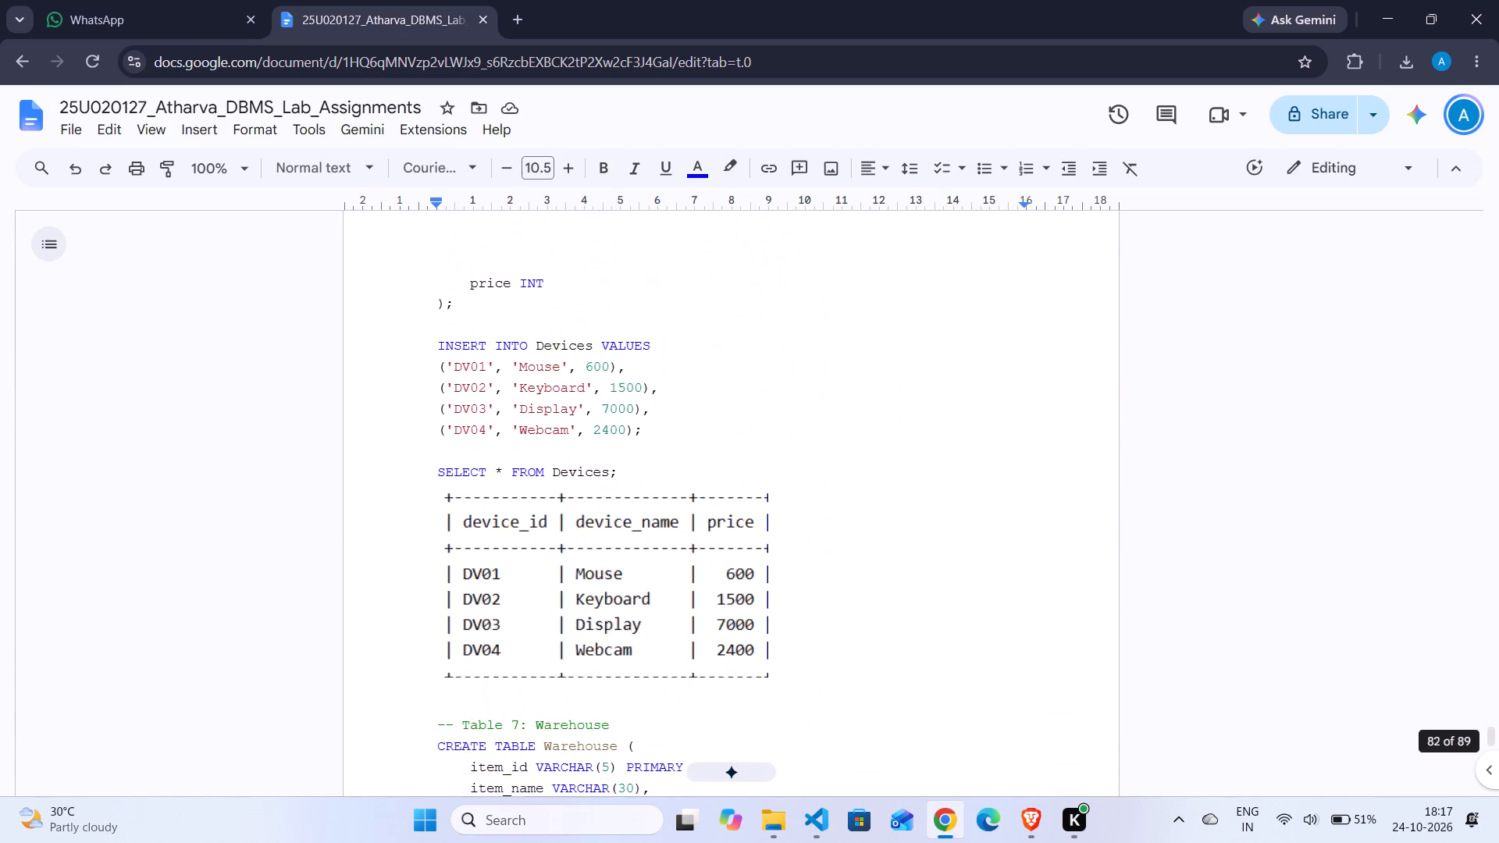
{"action": "scroll", "coordinate": [539, 380], "scroll_direction": "down", "scroll_amount": 2}
{"action": "scroll", "coordinate": [539, 380], "scroll_direction": "up", "scroll_amount": 3}
{"action": "scroll", "coordinate": [539, 380], "scroll_direction": "down", "scroll_amount": 2}
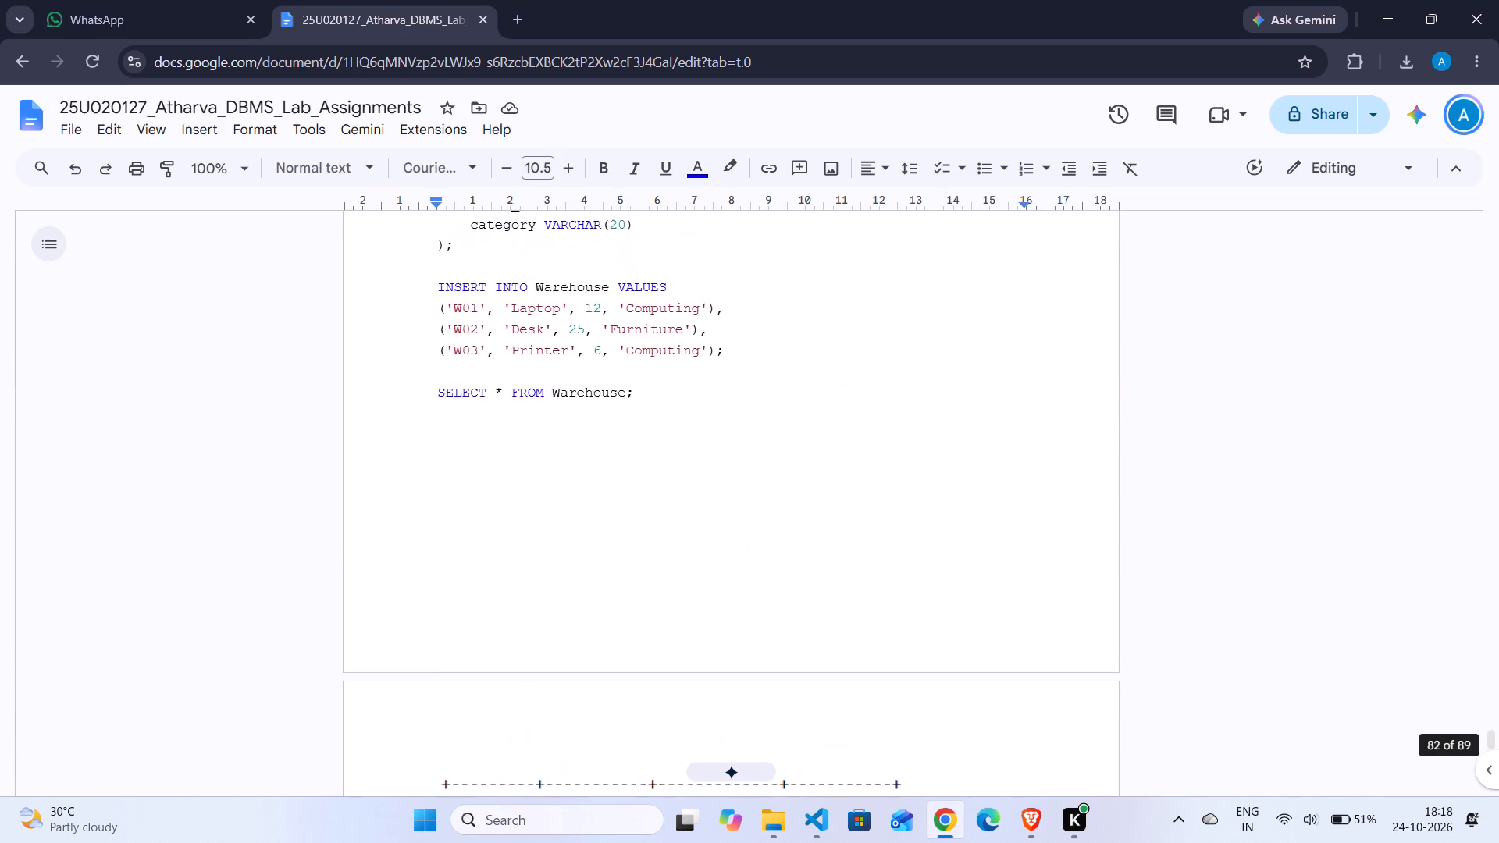
{"action": "scroll", "coordinate": [539, 380], "scroll_direction": "down", "scroll_amount": 5}
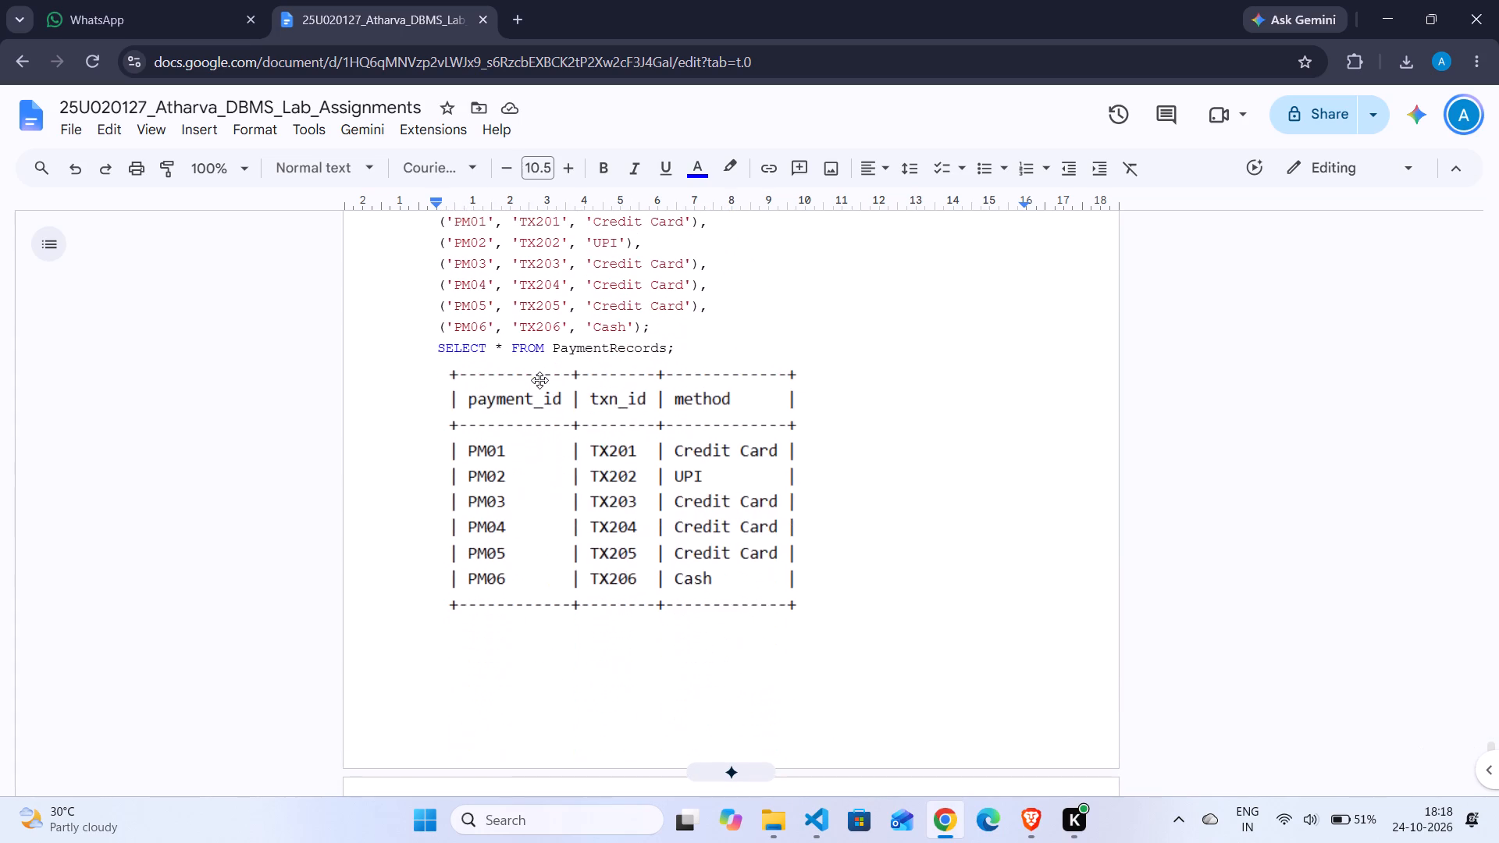
Review the Assignment 08 subquery questions, code and outputs through to the document's last page.
{"action": "scroll", "coordinate": [539, 380], "scroll_direction": "down", "scroll_amount": 5}
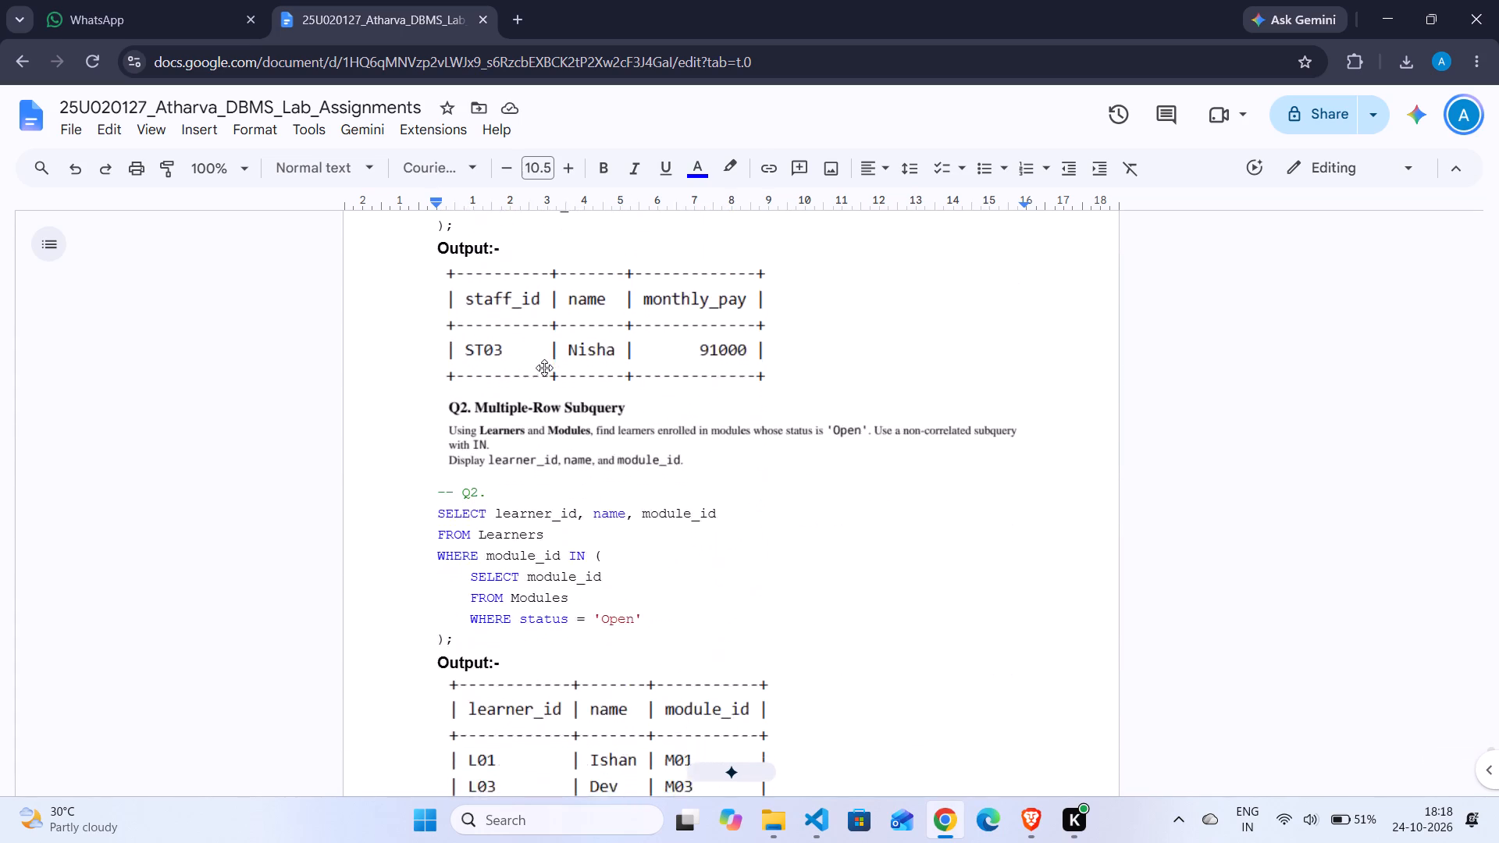
{"action": "scroll", "coordinate": [544, 368], "scroll_direction": "right", "scroll_amount": 2}
{"action": "scroll", "coordinate": [544, 368], "scroll_direction": "down", "scroll_amount": 3}
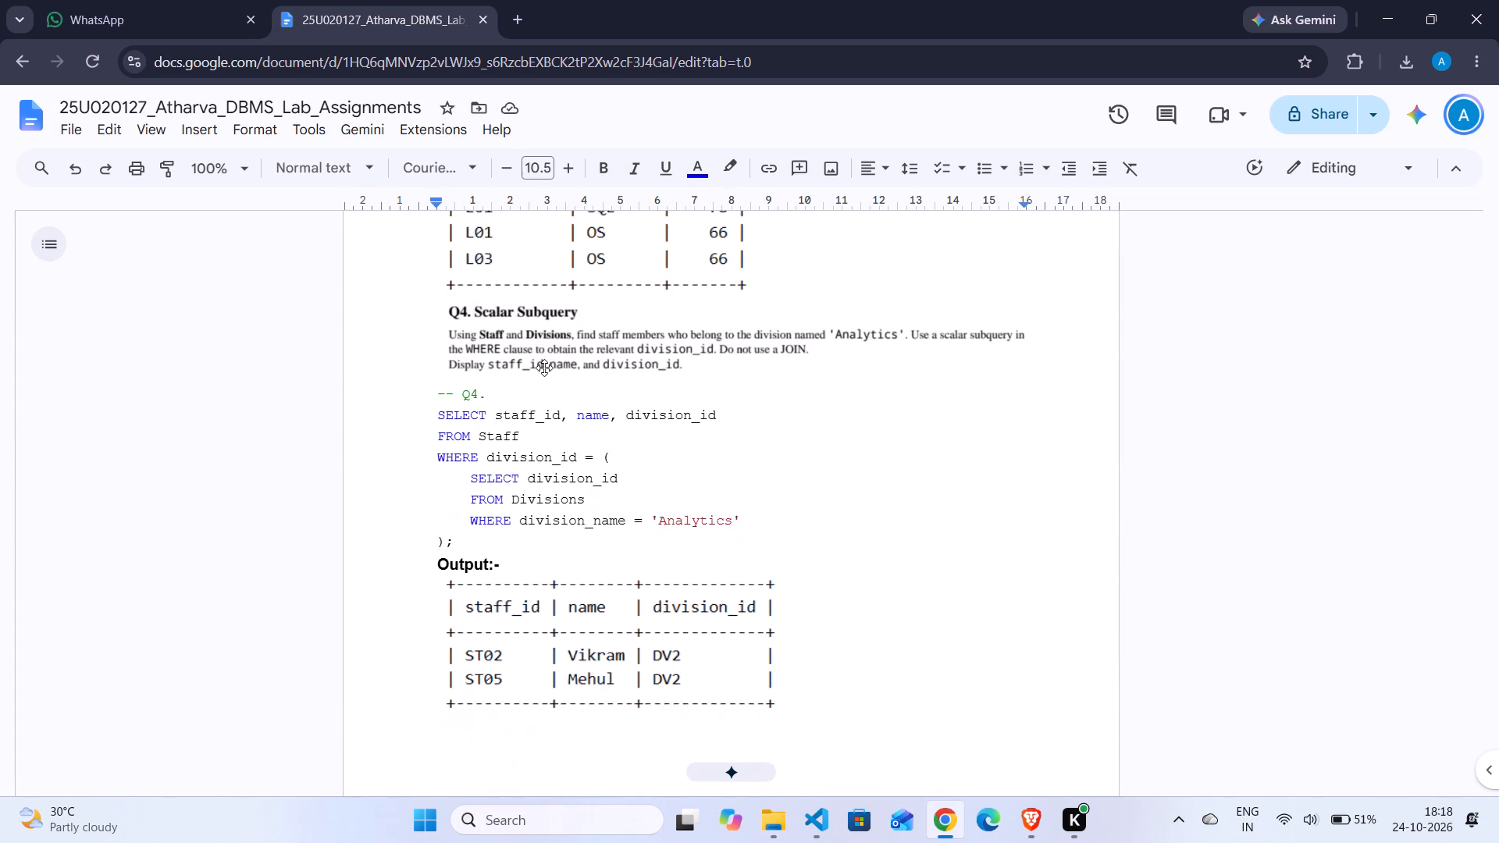
{"action": "scroll", "coordinate": [544, 368], "scroll_direction": "down", "scroll_amount": 6}
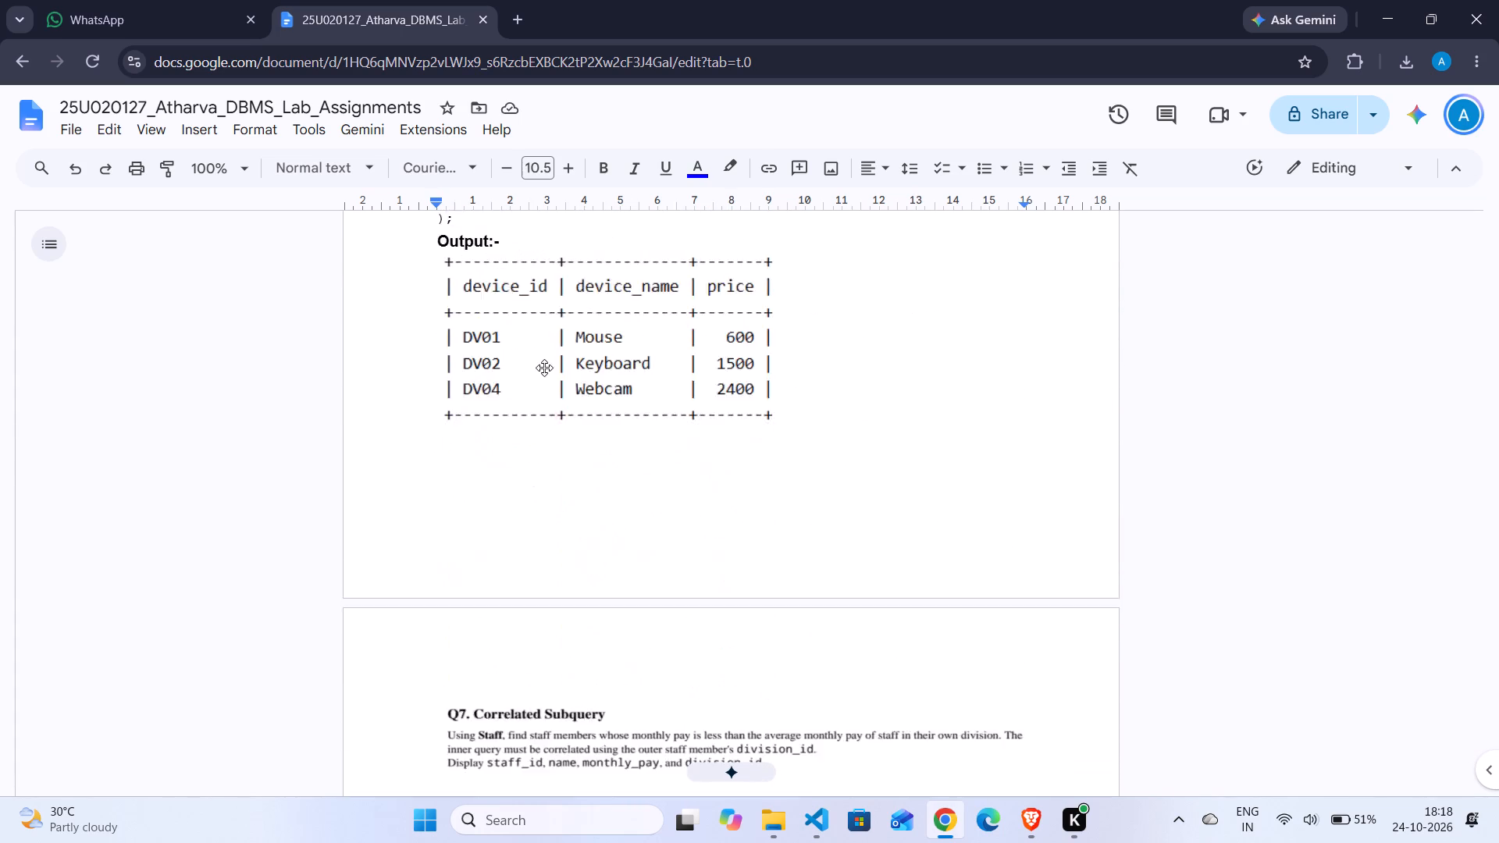
{"action": "scroll", "coordinate": [544, 368], "scroll_direction": "down", "scroll_amount": 6}
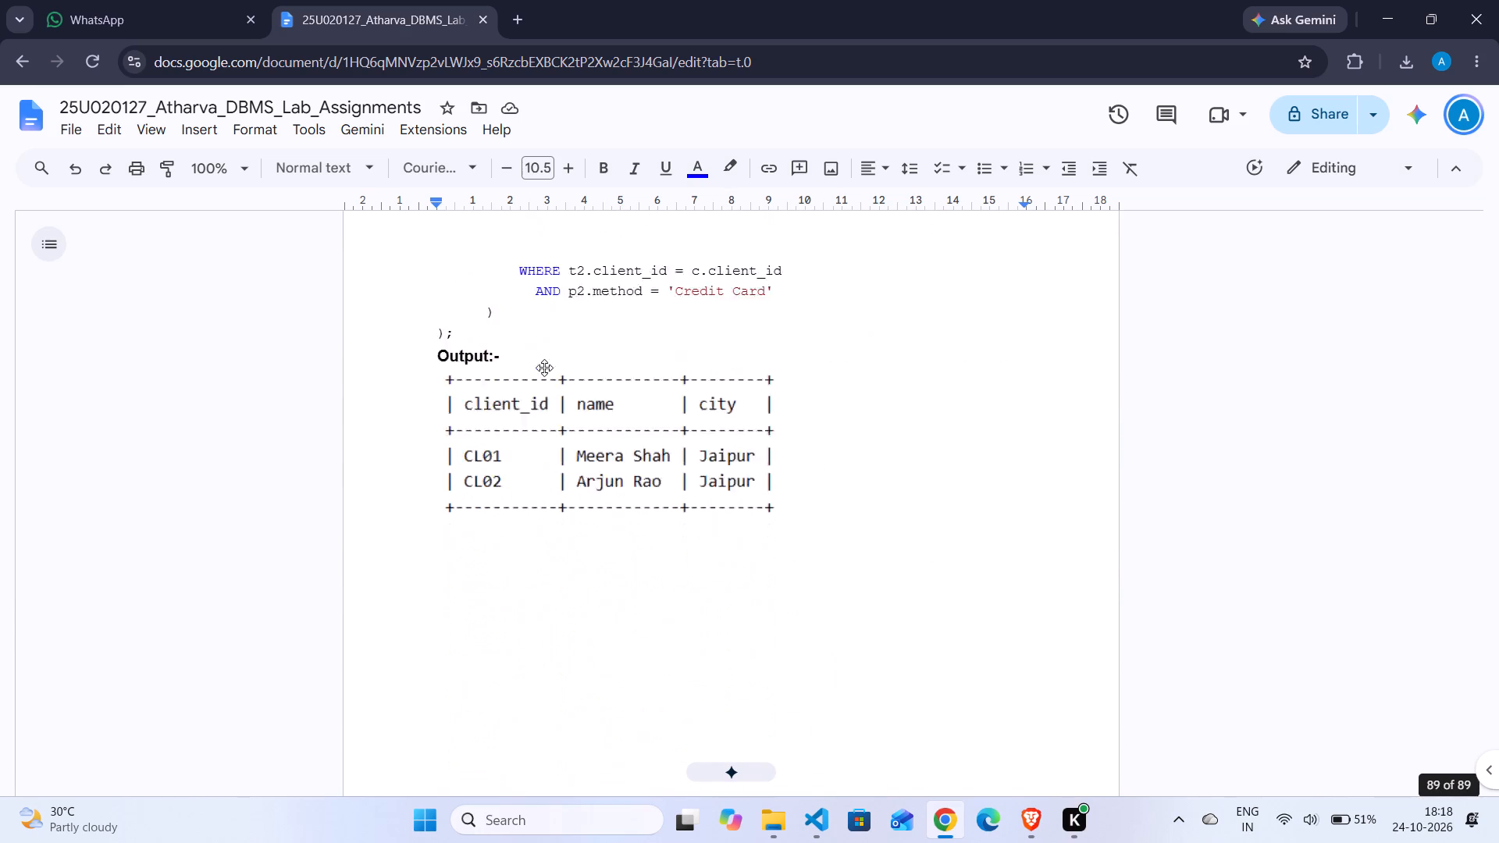
Add 18 blank lines below the final Q8 output table to start a new page at the document's end.
{"action": "scroll", "coordinate": [544, 368], "scroll_direction": "down", "scroll_amount": 5}
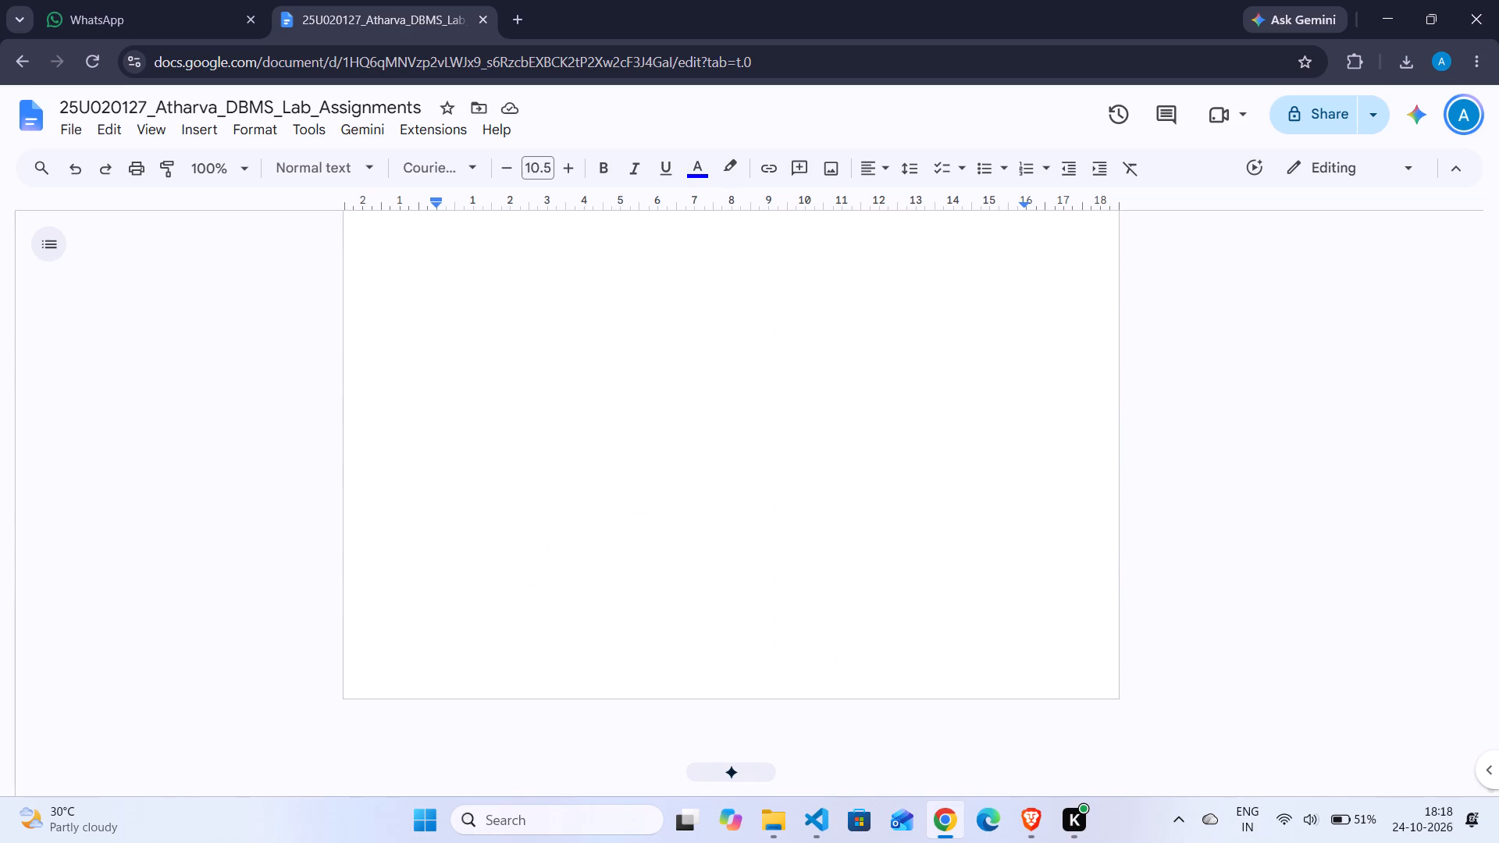
{"action": "left_click", "coordinate": [678, 362]}
{"action": "scroll", "coordinate": [678, 362], "scroll_direction": "up", "scroll_amount": 1}
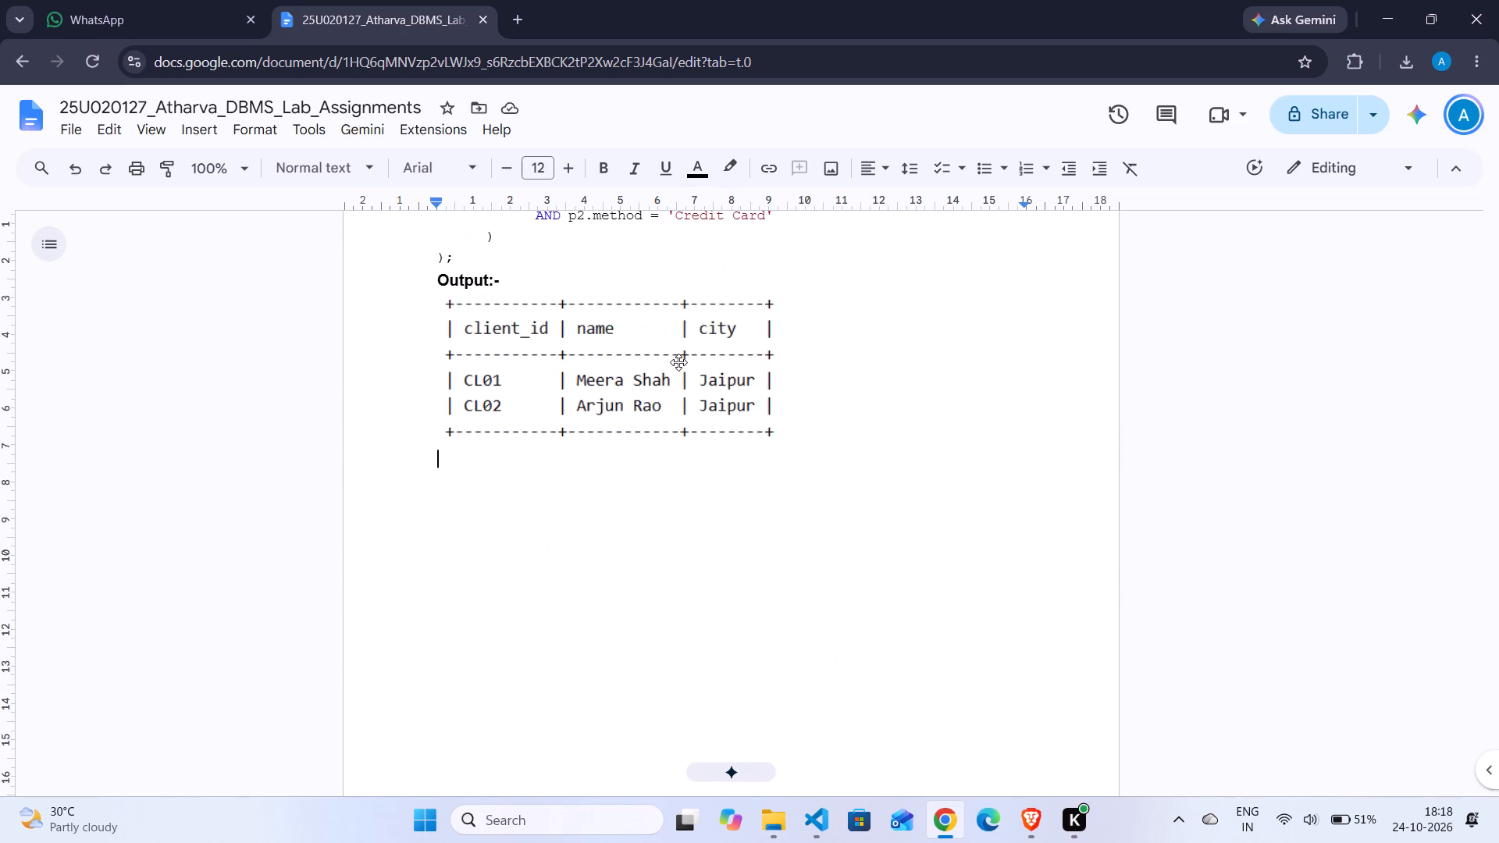
{"action": "key", "text": "Return"}
{"action": "key", "text": "Return"}
{"action": "key", "text": "Return"}
{"action": "key", "text": "Return"}
{"action": "key", "text": "Return"}
{"action": "key", "text": "Return"}
{"action": "key", "text": "Return"}
{"action": "key", "text": "Return"}
{"action": "scroll", "coordinate": [678, 362], "scroll_direction": "down", "scroll_amount": 4}
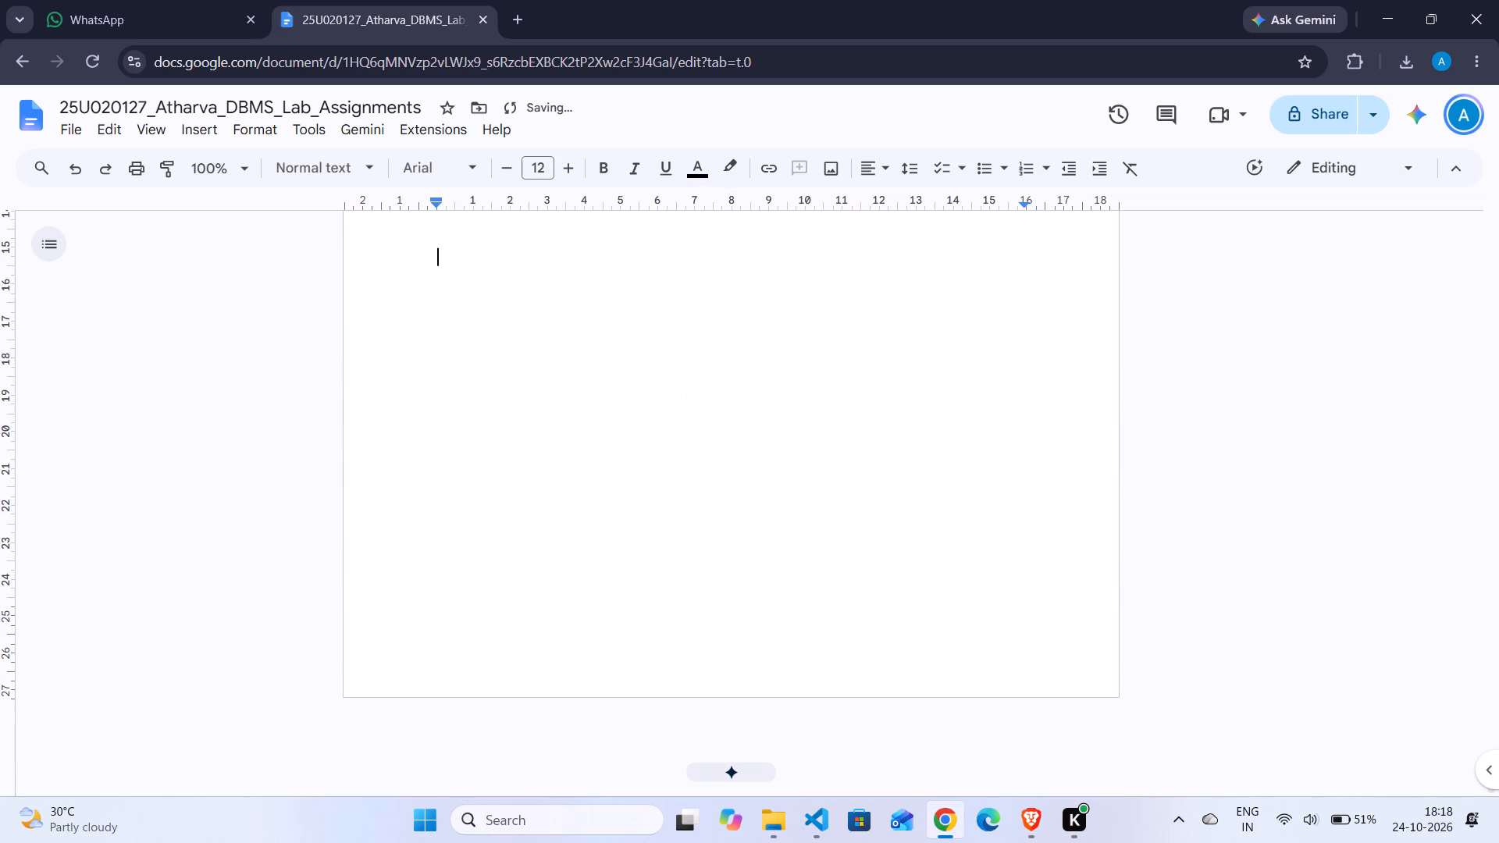
{"action": "scroll", "coordinate": [678, 362], "scroll_direction": "down", "scroll_amount": 2}
{"action": "key", "text": "Return"}
{"action": "key", "text": "Return"}
{"action": "key", "text": "Return"}
{"action": "key", "text": "Return"}
{"action": "key", "text": "Return"}
{"action": "key", "text": "Return"}
{"action": "key", "text": "Return"}
{"action": "key", "text": "Return"}
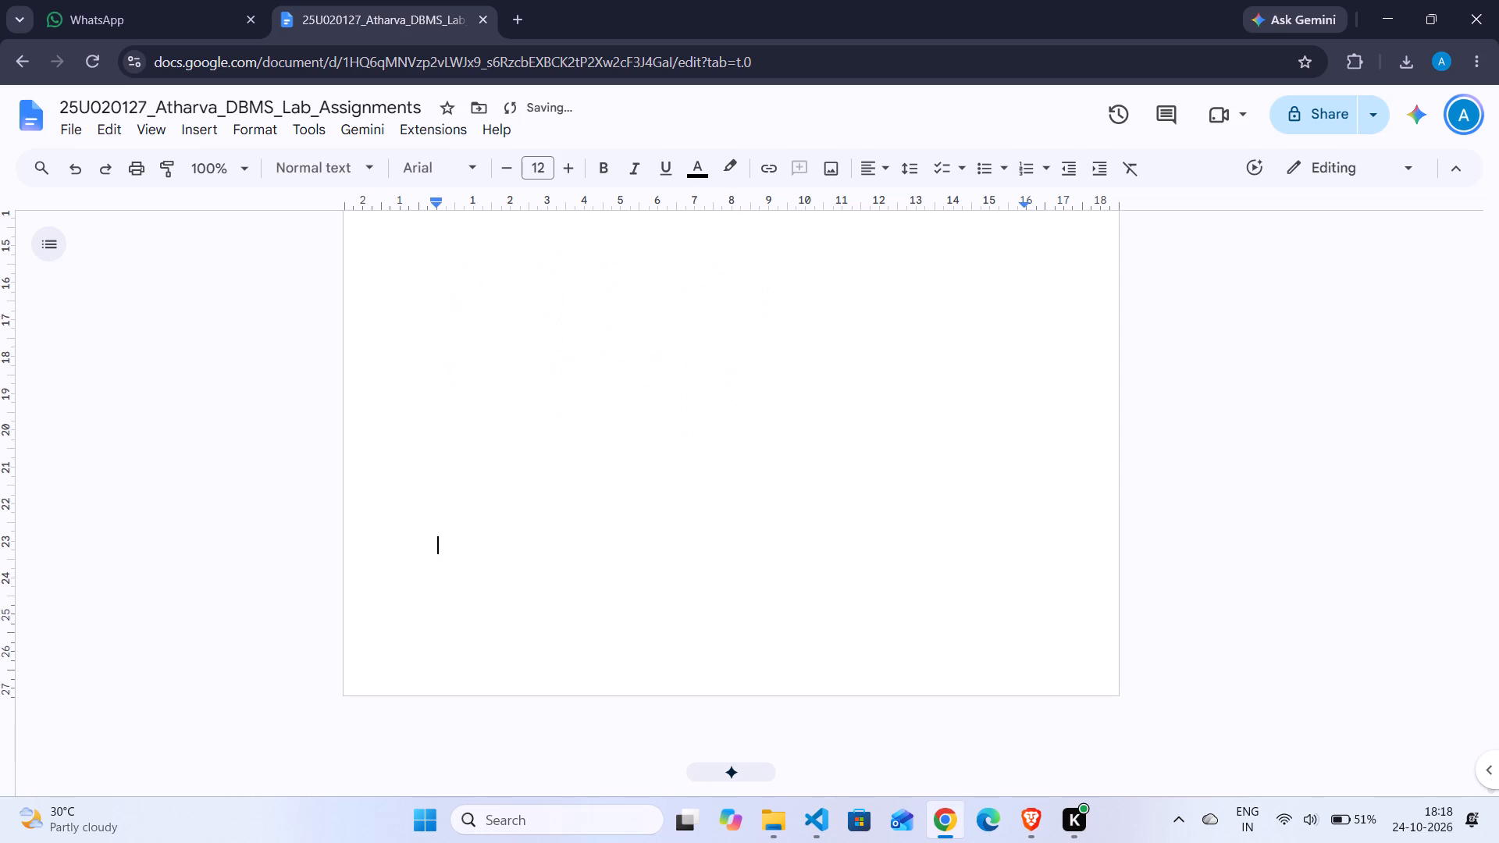
{"action": "key", "text": "Return"}
{"action": "key", "text": "Return"}
Copy the "Assignment - 08" heading from the start of the Sub-Queries in SQL assignment.
{"action": "scroll", "coordinate": [678, 362], "scroll_direction": "up", "scroll_amount": 6}
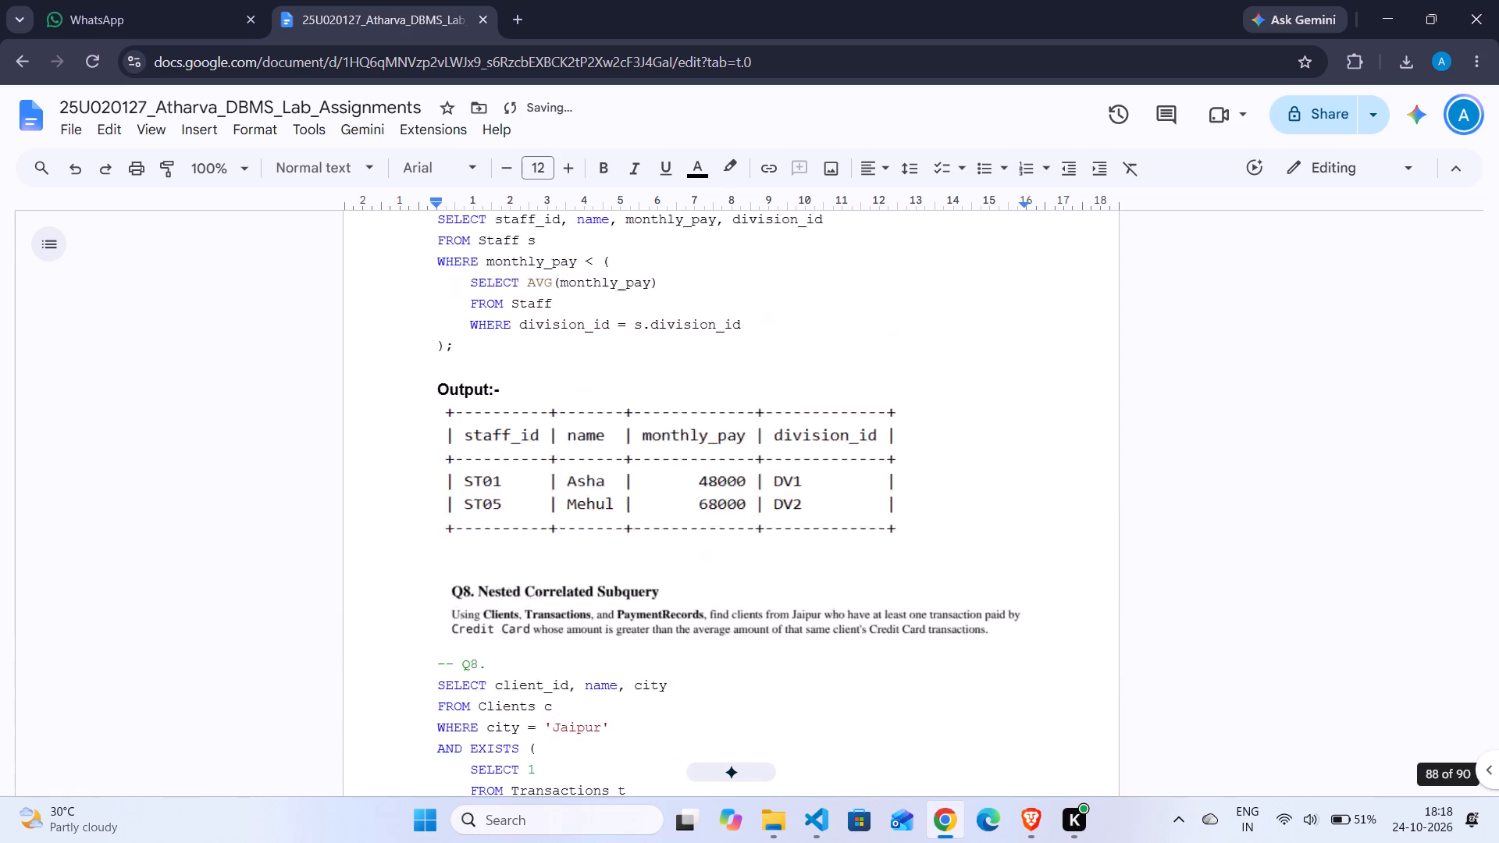
{"action": "scroll", "coordinate": [678, 362], "scroll_direction": "up", "scroll_amount": 12}
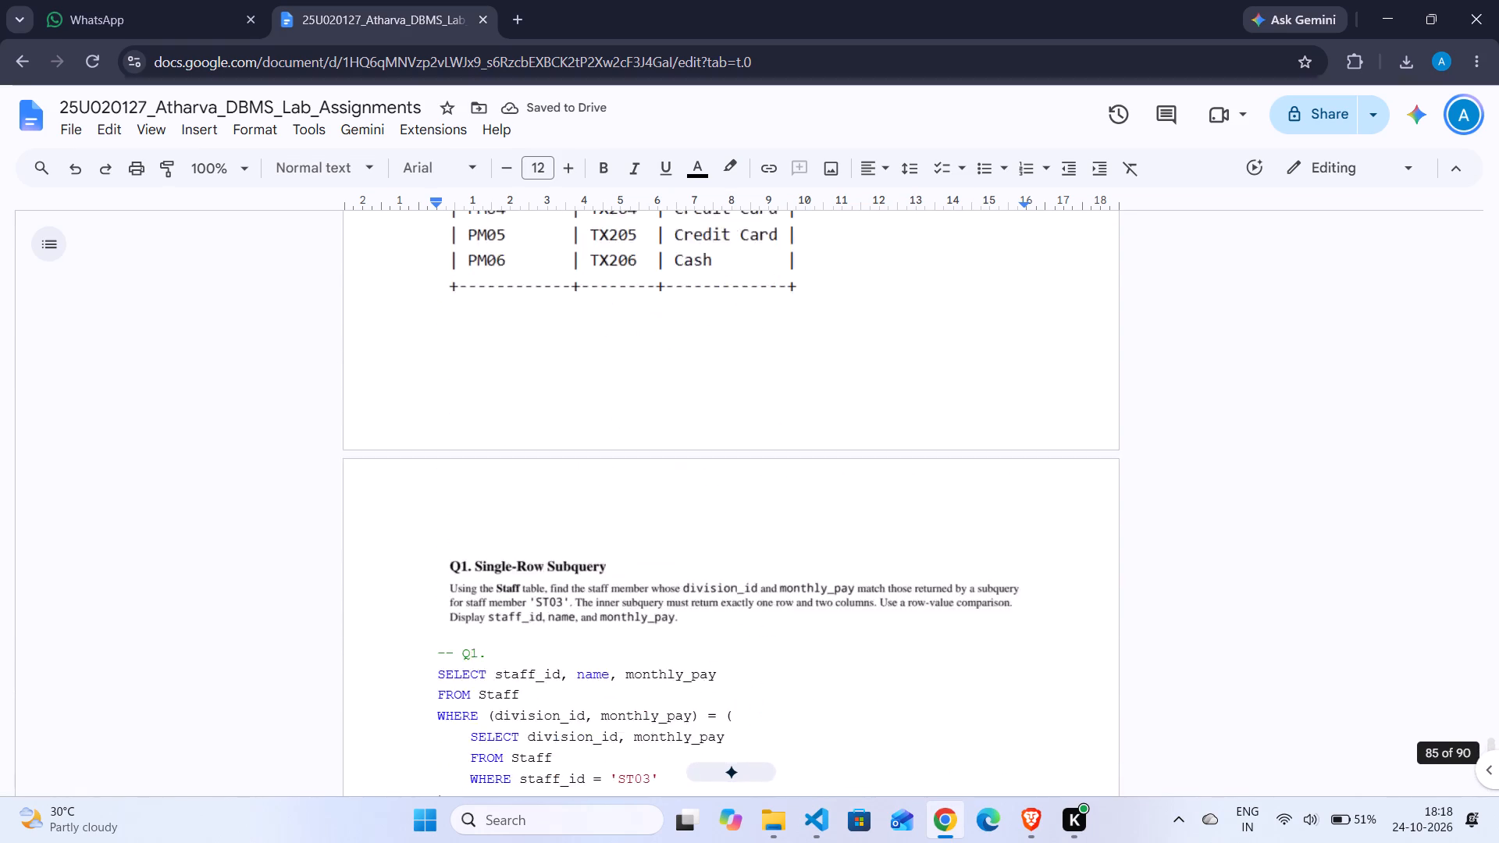
{"action": "scroll", "coordinate": [678, 362], "scroll_direction": "up", "scroll_amount": 7}
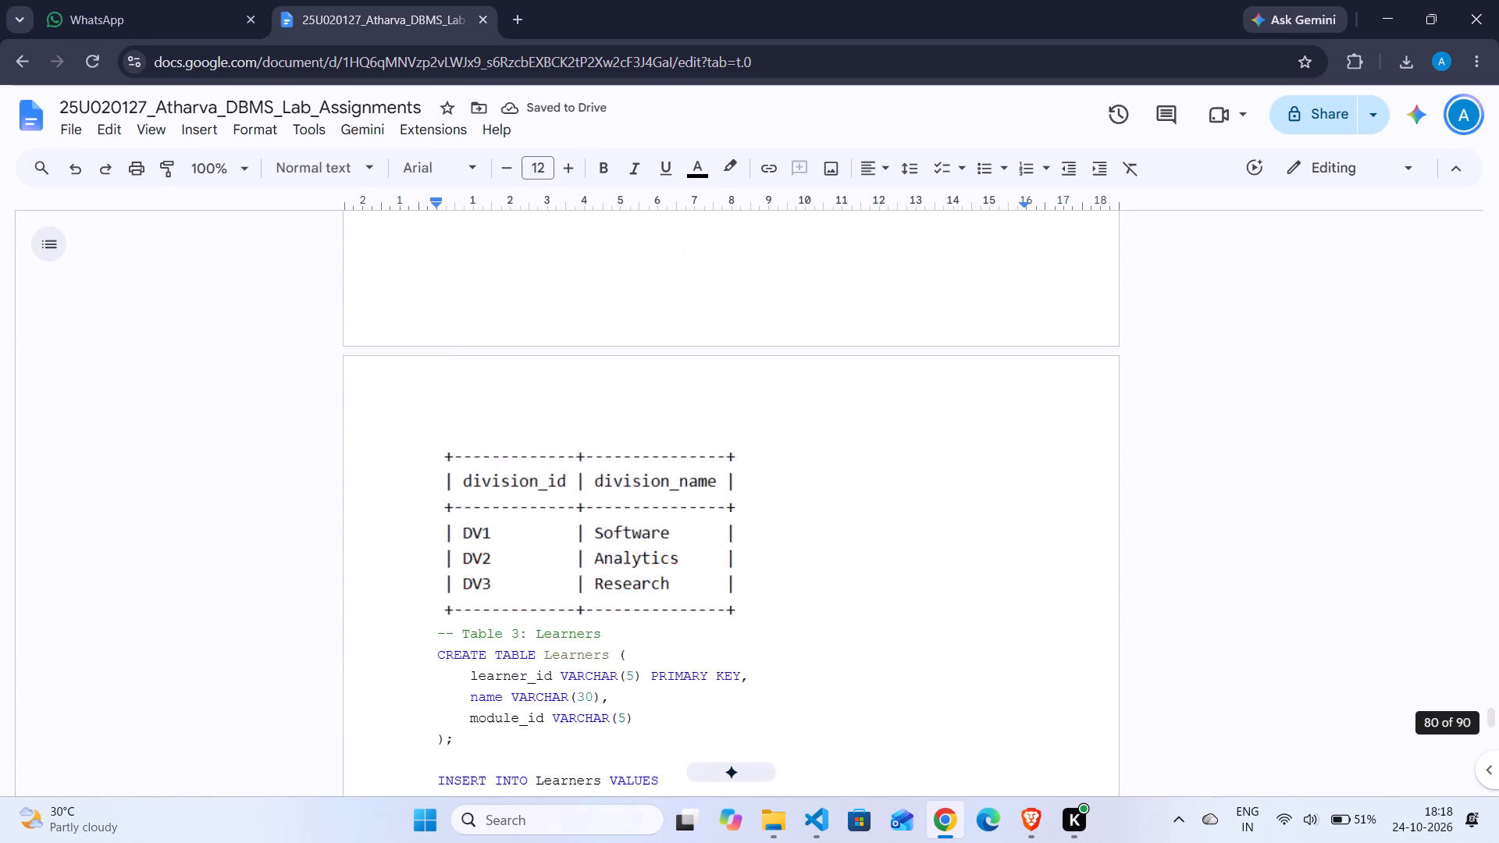
{"action": "scroll", "coordinate": [678, 362], "scroll_direction": "up", "scroll_amount": 4}
{"action": "scroll", "coordinate": [678, 362], "scroll_direction": "down", "scroll_amount": 1}
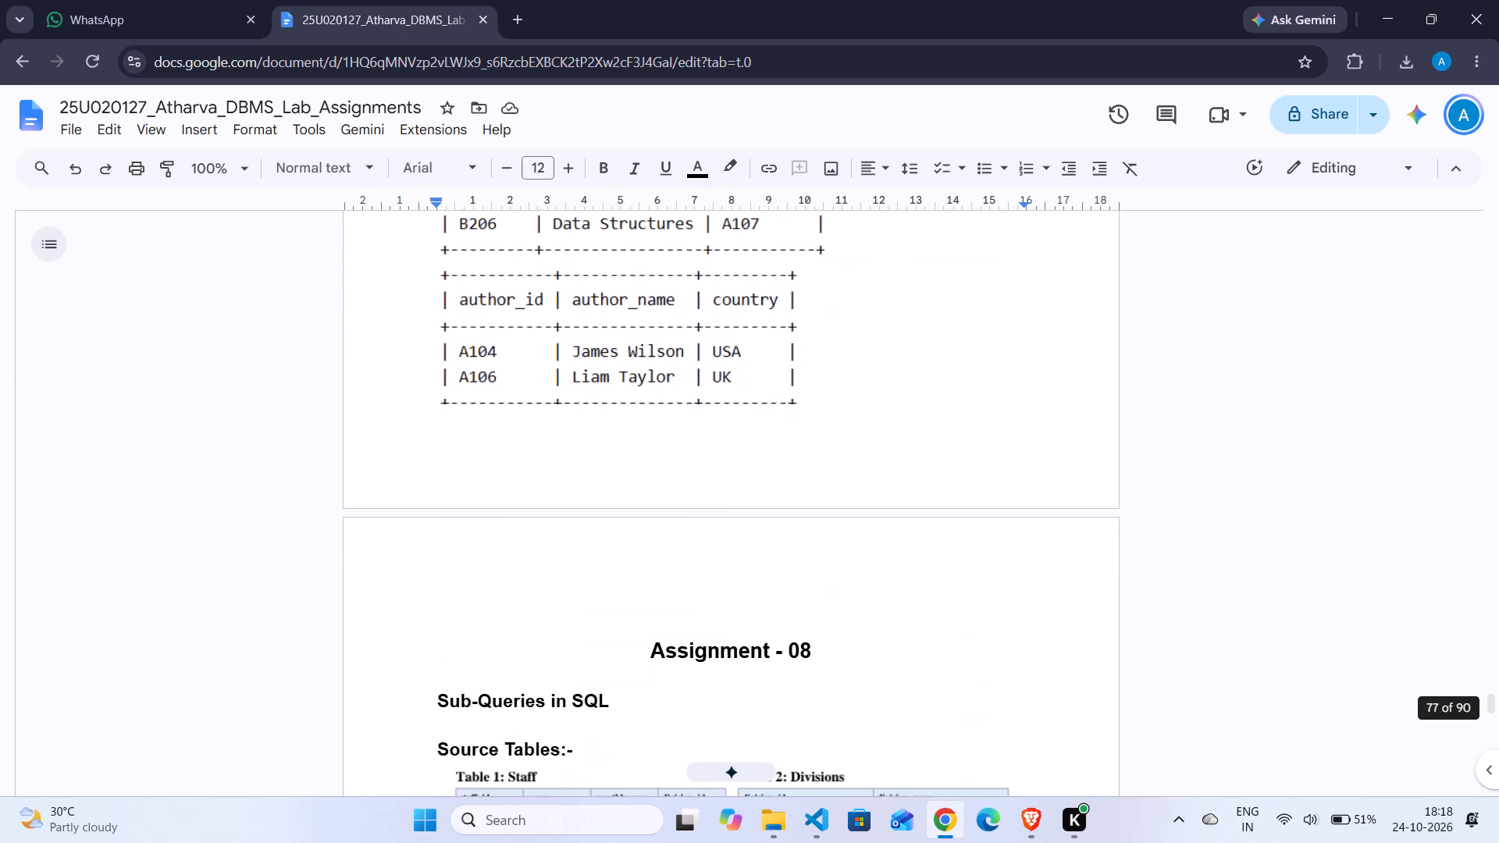
{"action": "scroll", "coordinate": [678, 362], "scroll_direction": "down", "scroll_amount": 1}
{"action": "left_click", "coordinate": [648, 647]}
{"action": "left_click_drag", "start_coordinate": [648, 647], "coordinate": [828, 638]}
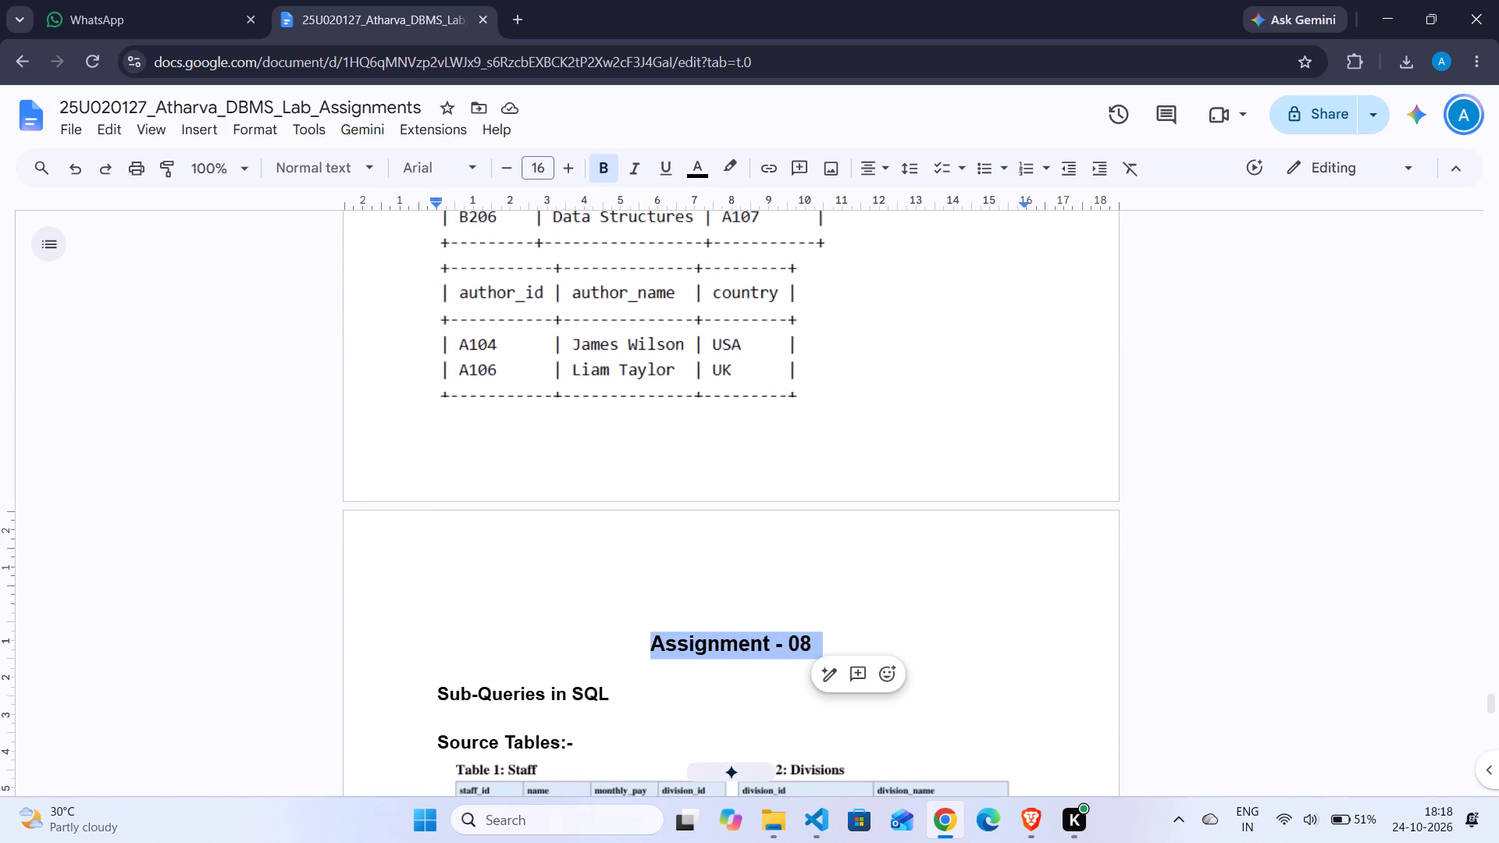
{"action": "left_click_drag", "start_coordinate": [828, 638], "coordinate": [816, 638]}
{"action": "key", "text": "ctrl+c"}
{"action": "left_click", "coordinate": [886, 619]}
Paste the copied heading at the top of the new last page and change it to "Assignment - 09".
{"action": "scroll", "coordinate": [886, 619], "scroll_direction": "down", "scroll_amount": 9}
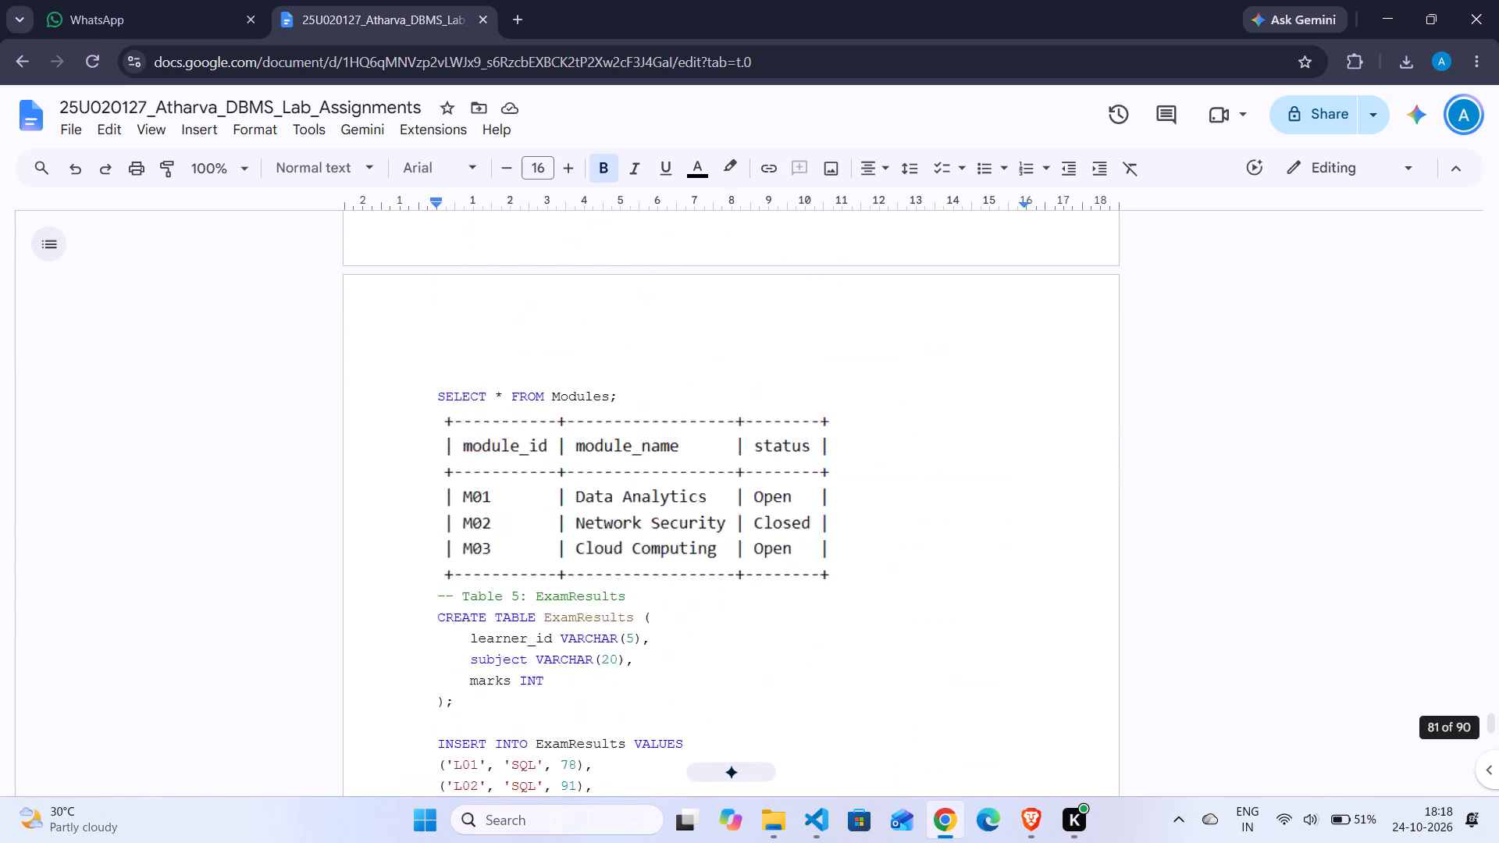
{"action": "scroll", "coordinate": [886, 619], "scroll_direction": "down", "scroll_amount": 14}
{"action": "scroll", "coordinate": [886, 619], "scroll_direction": "up", "scroll_amount": 7}
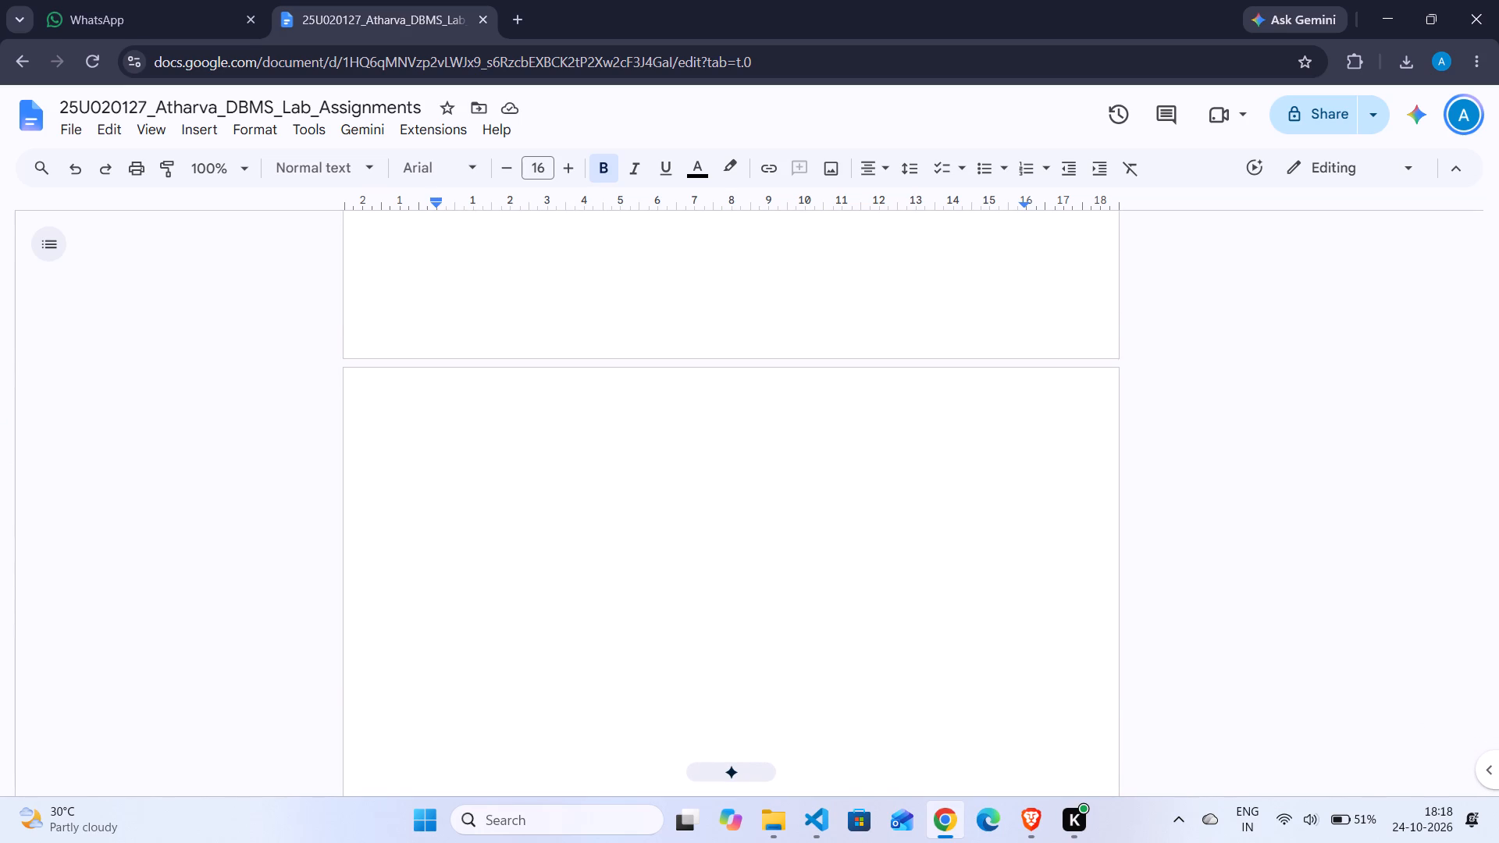
{"action": "left_click", "coordinate": [748, 478]}
{"action": "key", "text": "ctrl+v"}
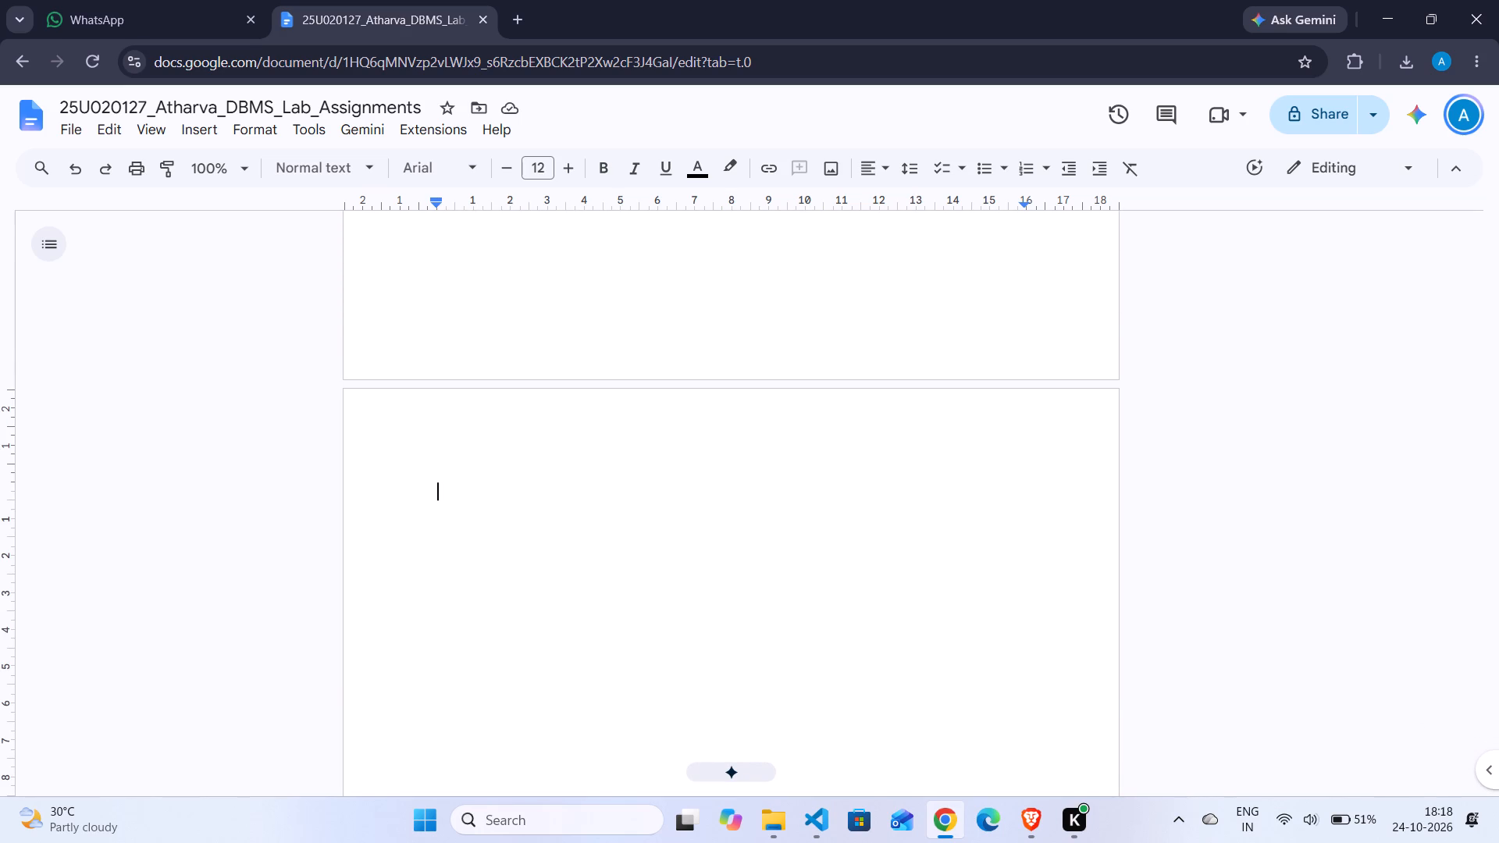
{"action": "left_click", "coordinate": [834, 494]}
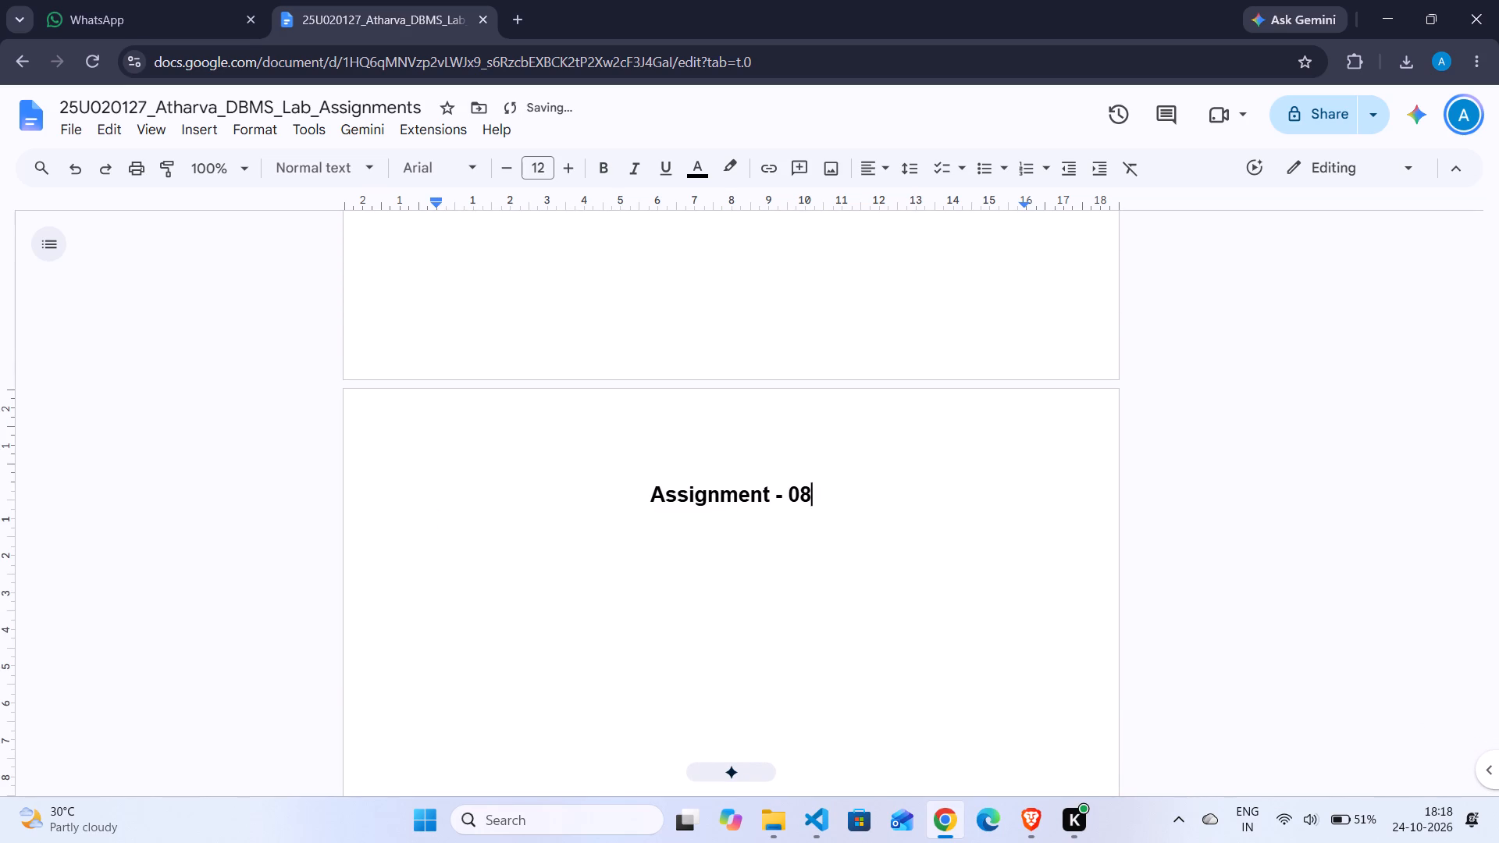
{"action": "key", "text": "BackSpace"}
{"action": "key", "text": "9"}
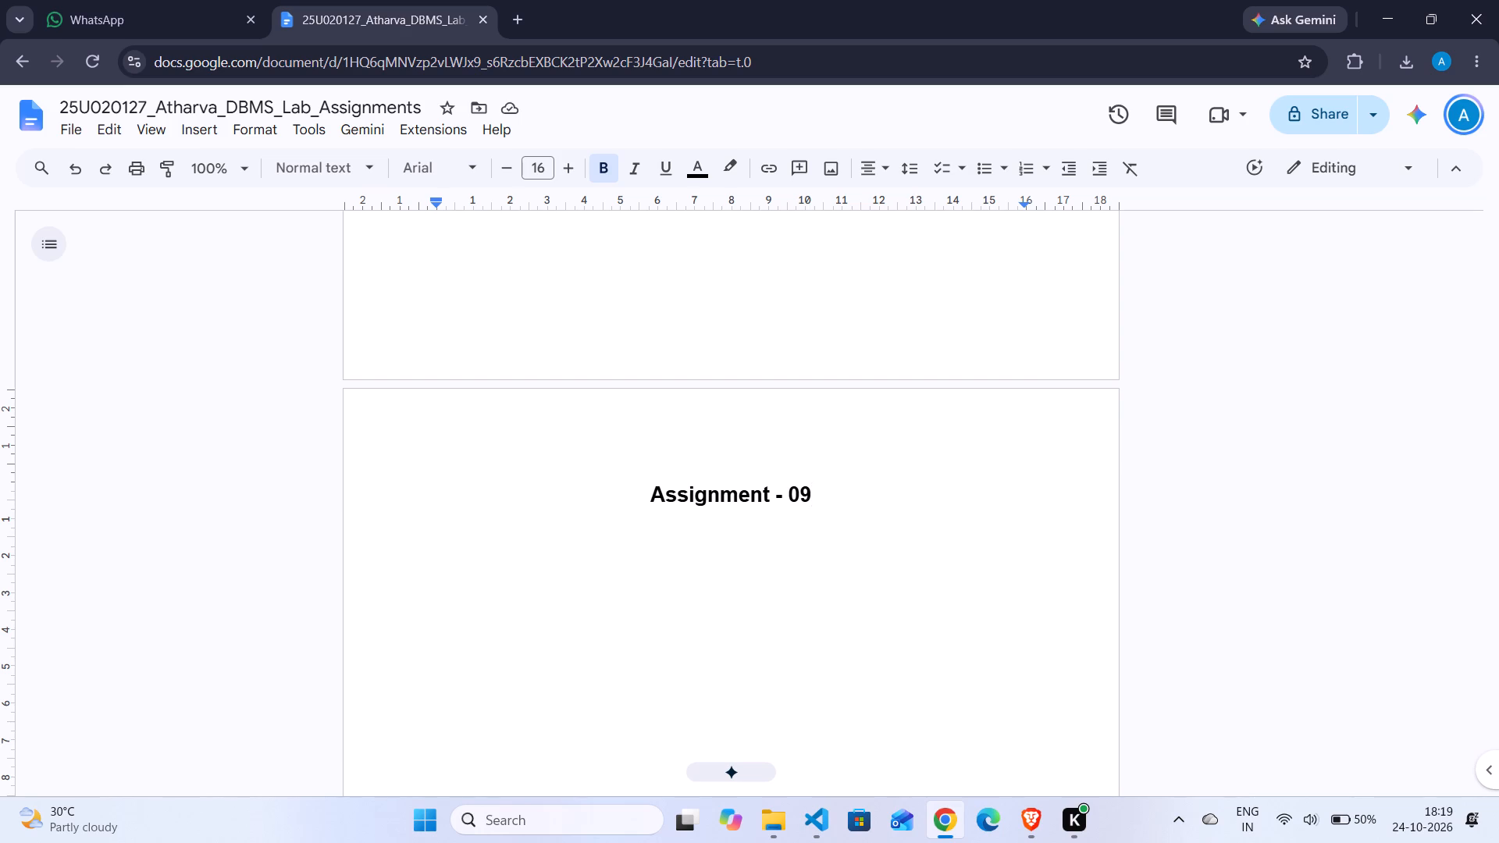
Insert two new lines below the "Assignment - 09" heading.
{"action": "key", "text": "Return"}
{"action": "key", "text": "Return"}
Examine the opening page of Assignment 08, its heading, subtitle and source tables, and return to the Assignment 09 page.
{"action": "scroll", "coordinate": [830, 501], "scroll_direction": "up", "scroll_amount": 14}
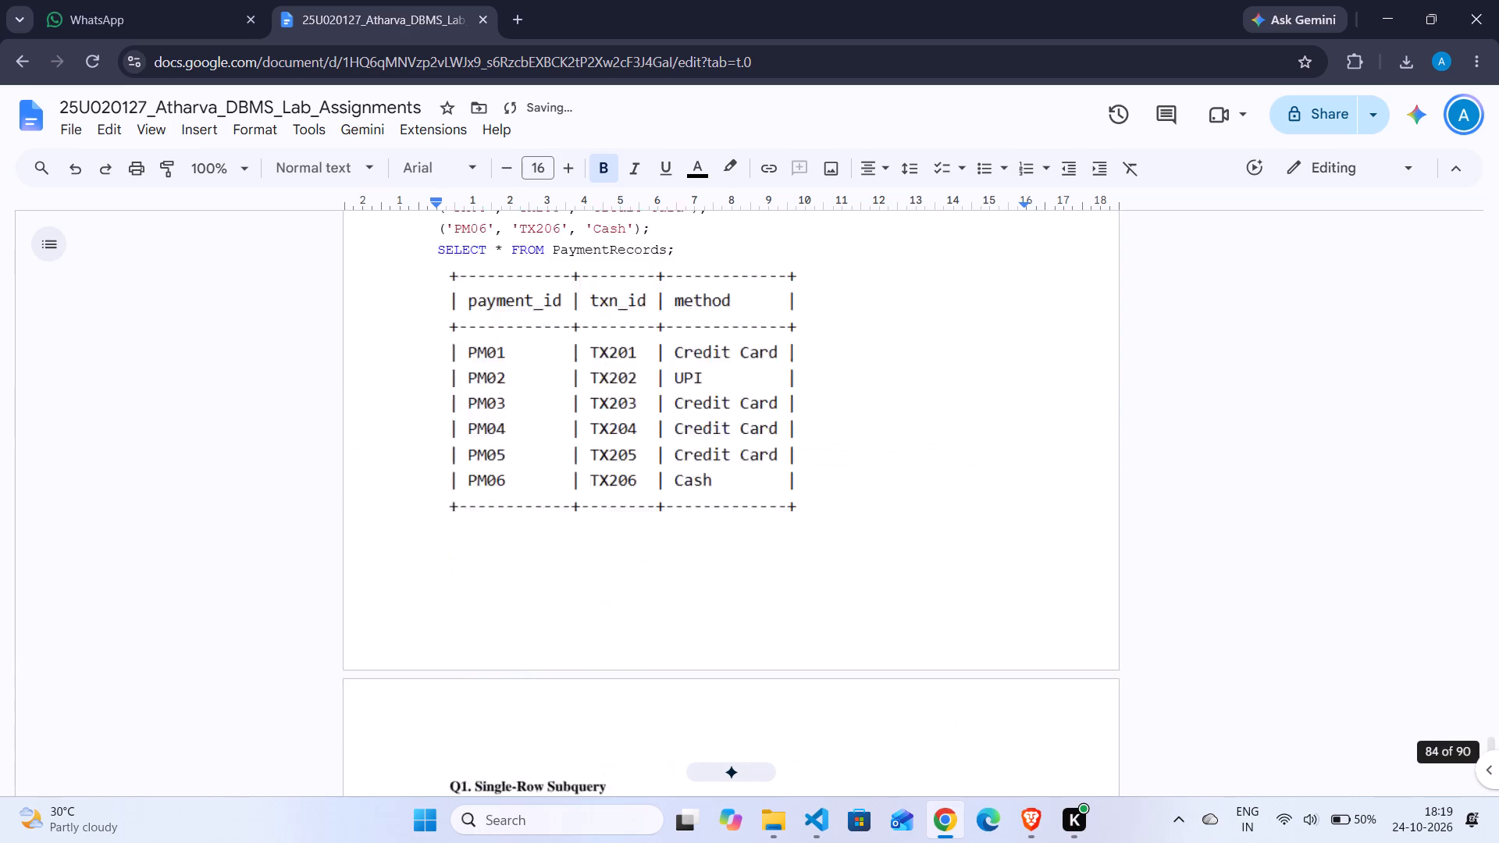
{"action": "scroll", "coordinate": [830, 501], "scroll_direction": "up", "scroll_amount": 14}
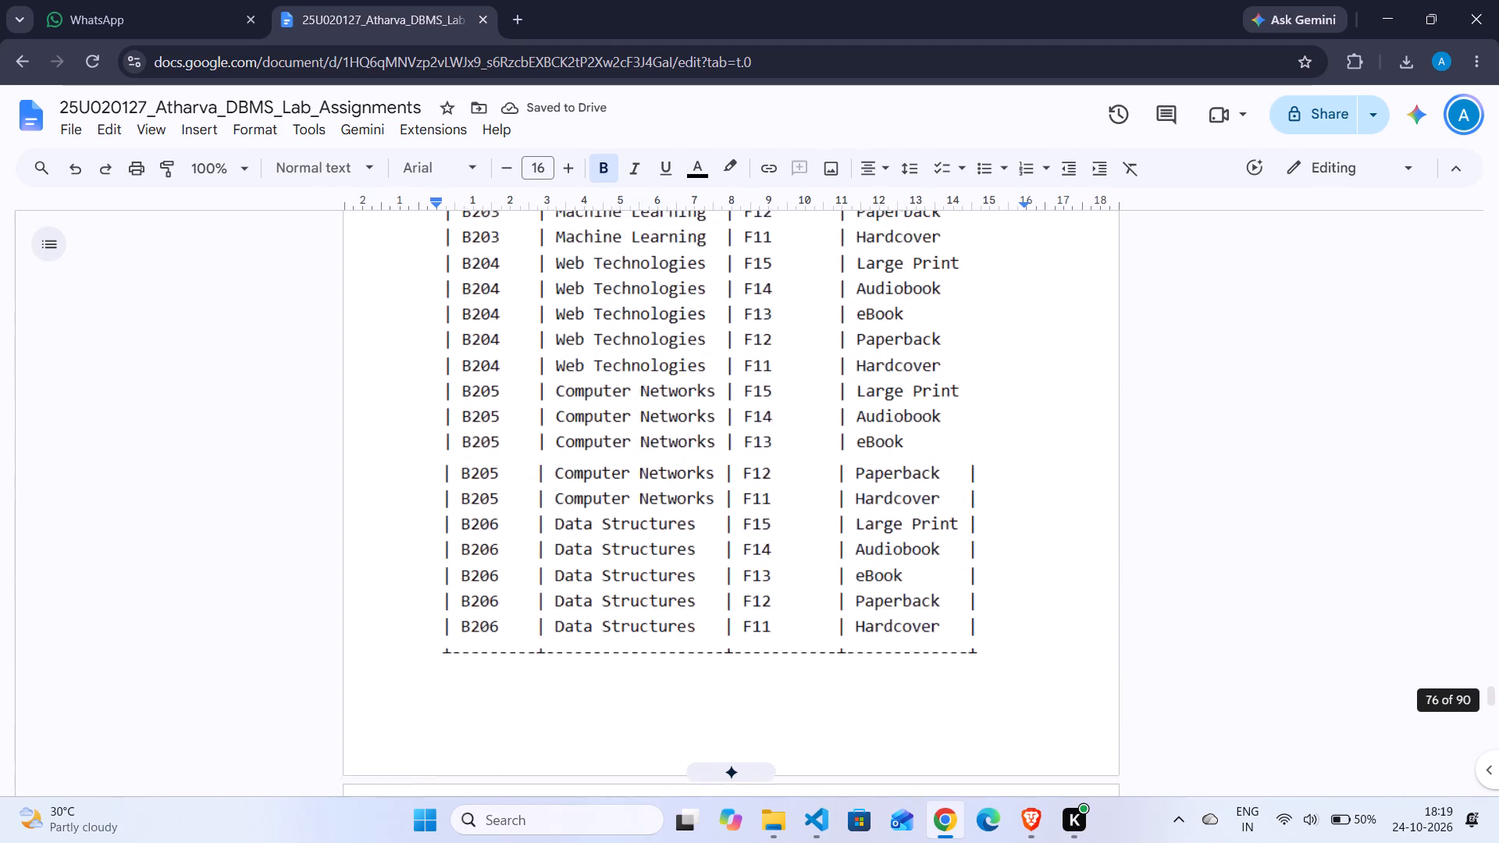
{"action": "scroll", "coordinate": [830, 501], "scroll_direction": "down", "scroll_amount": 6}
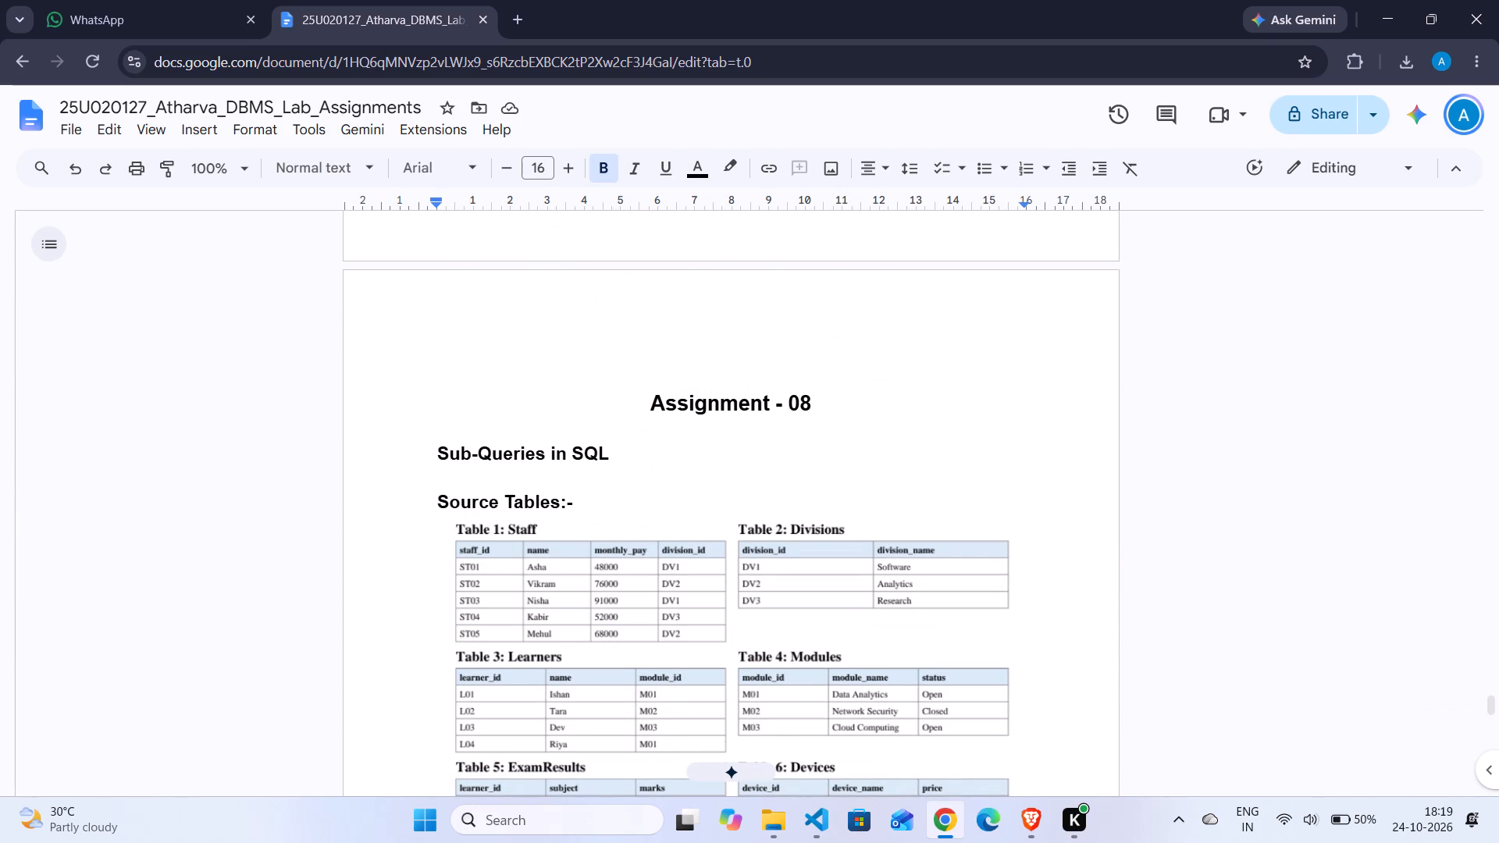
{"action": "scroll", "coordinate": [830, 501], "scroll_direction": "down", "scroll_amount": 8}
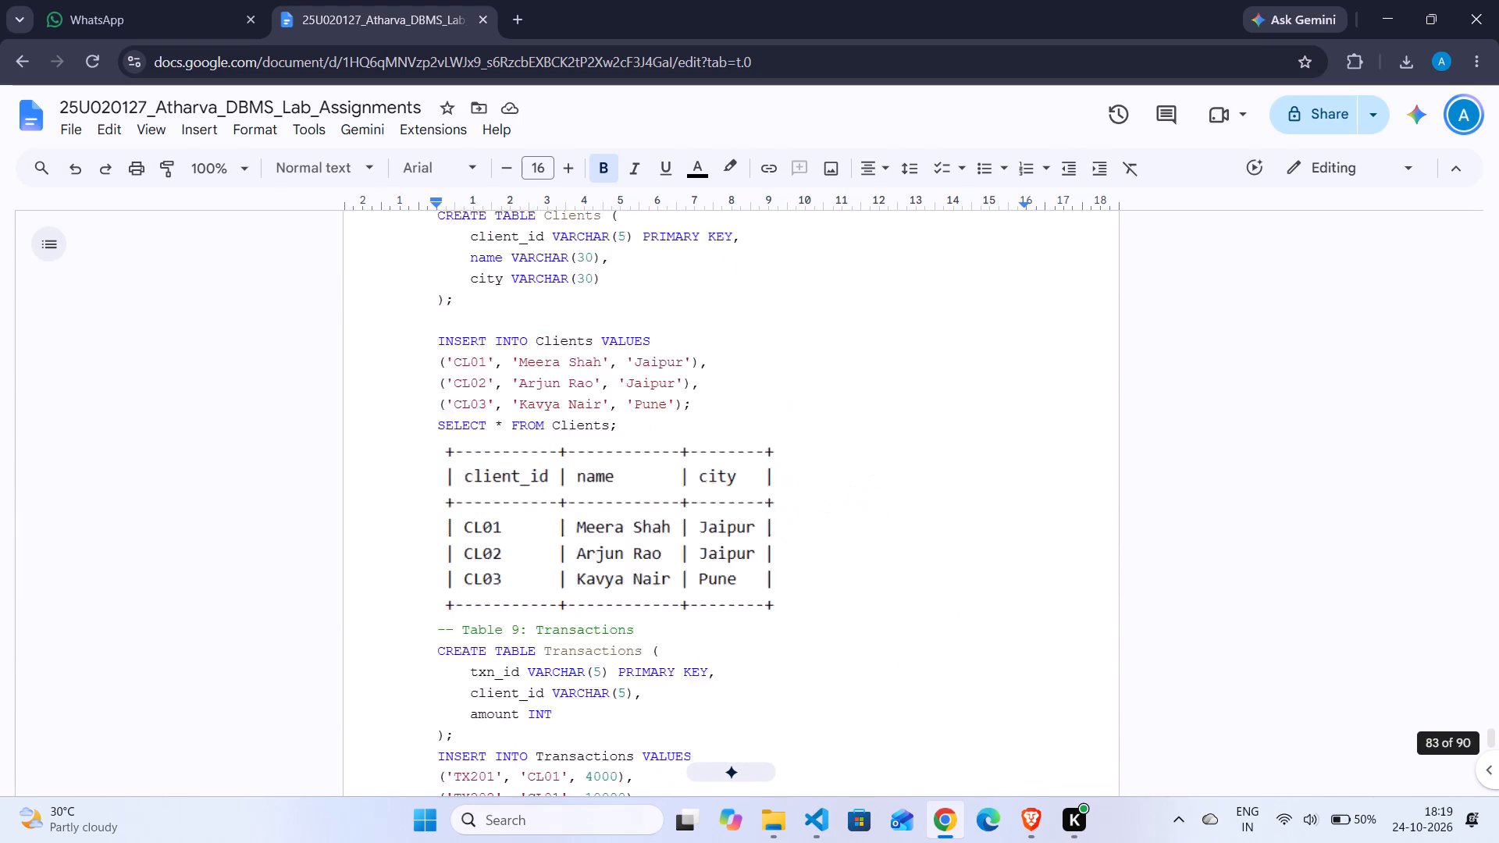
{"action": "scroll", "coordinate": [830, 501], "scroll_direction": "down", "scroll_amount": 8}
{"action": "scroll", "coordinate": [830, 501], "scroll_direction": "up", "scroll_amount": 2}
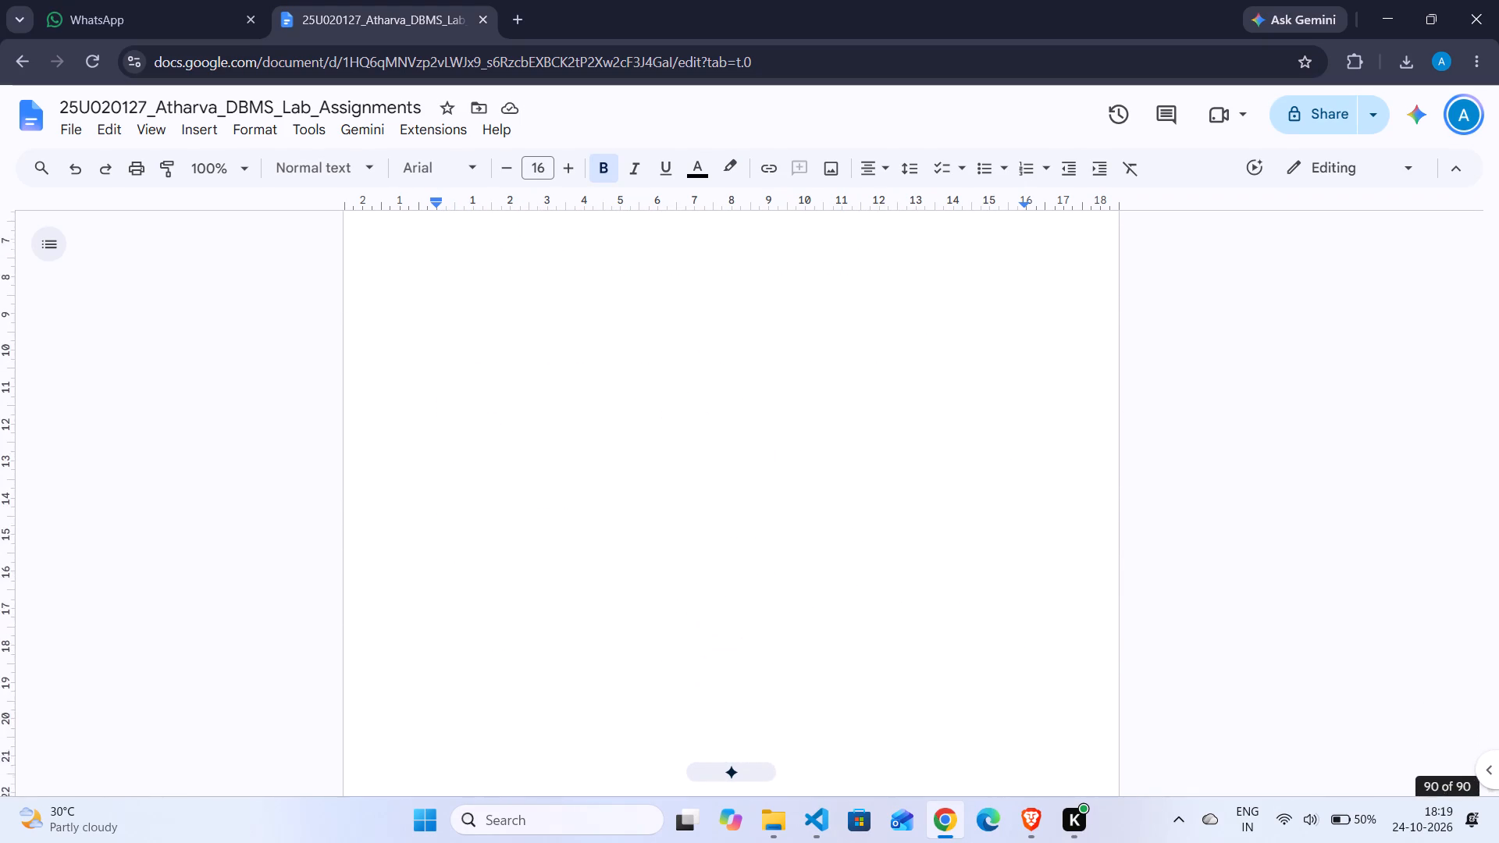
{"action": "scroll", "coordinate": [830, 501], "scroll_direction": "up", "scroll_amount": 3}
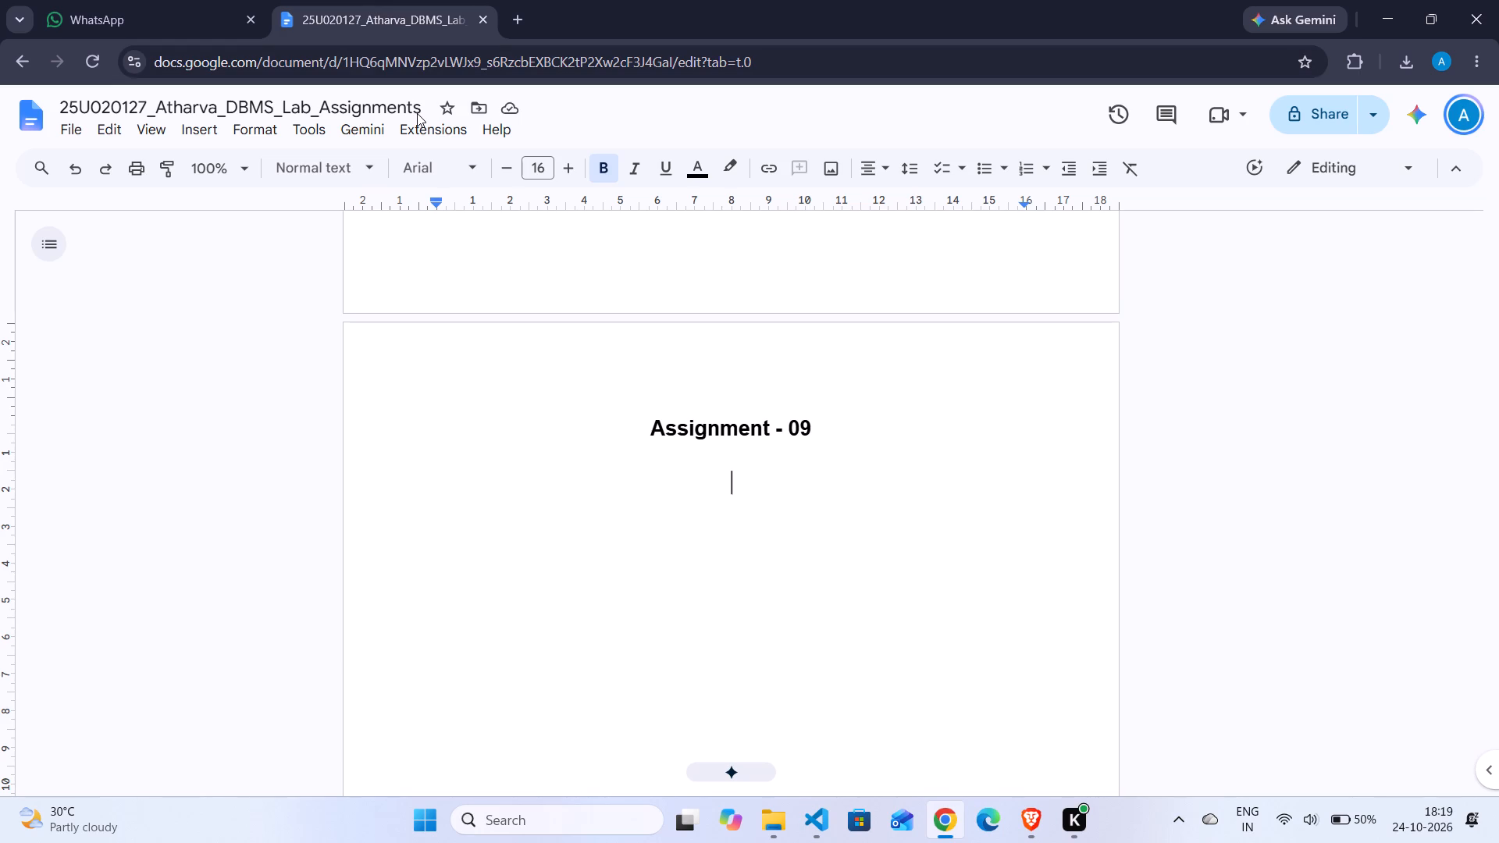
Open Google Docs in a new browser tab.
{"action": "left_click", "coordinate": [521, 16]}
{"action": "left_click", "coordinate": [928, 617]}
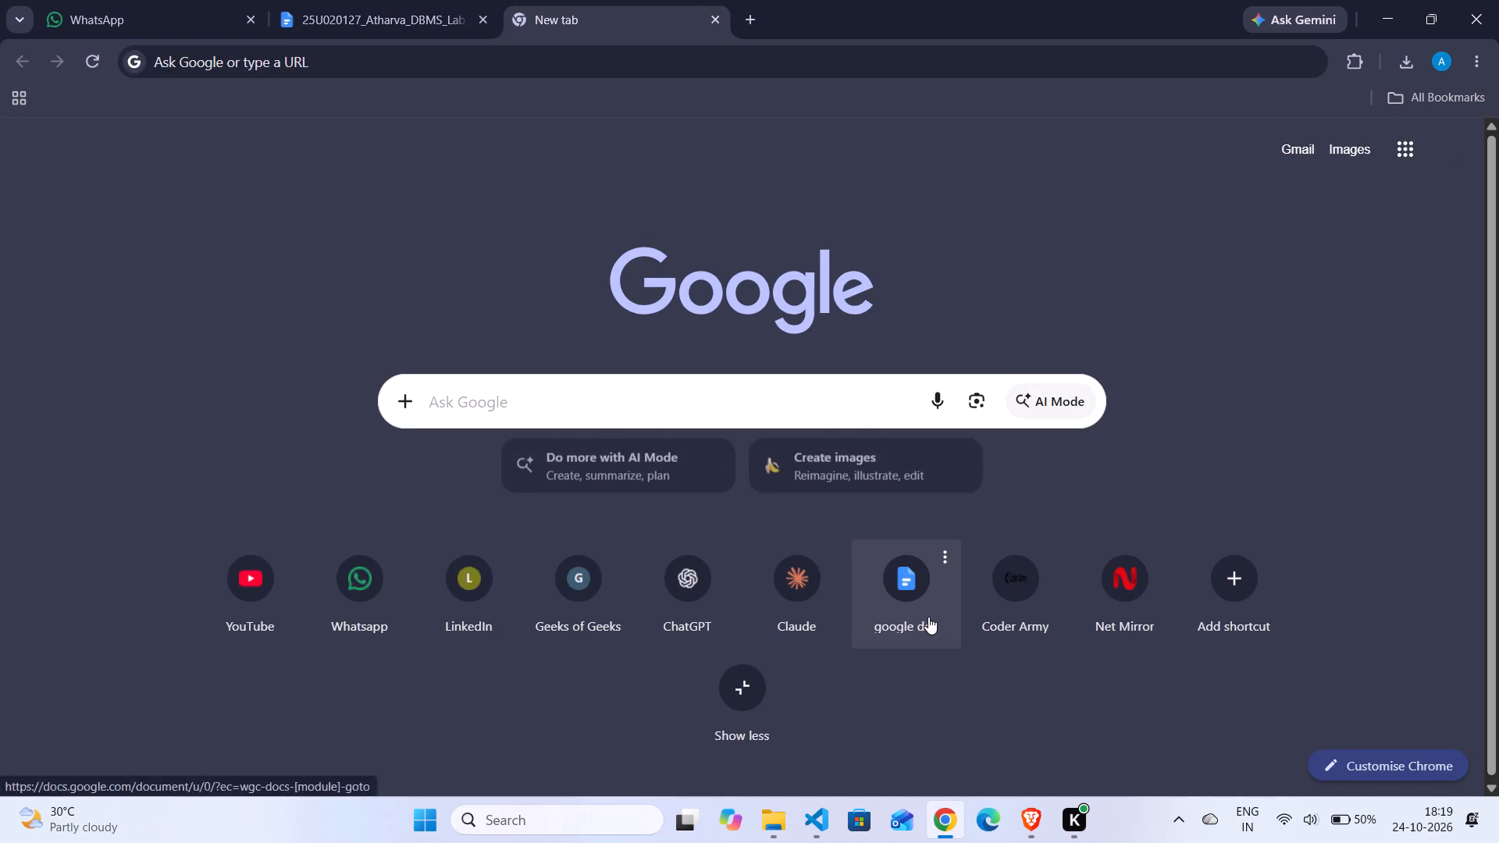
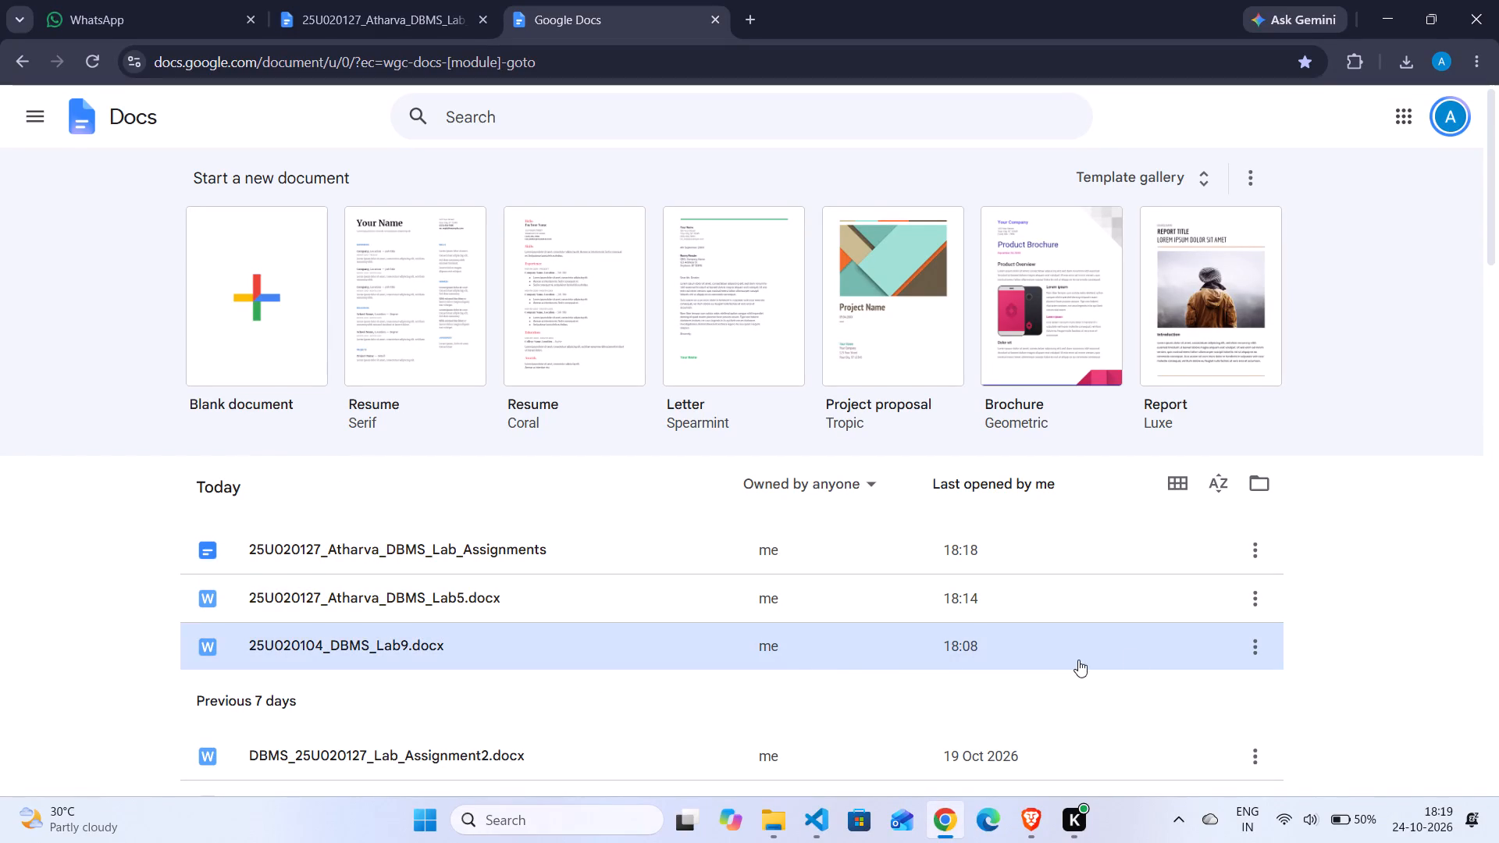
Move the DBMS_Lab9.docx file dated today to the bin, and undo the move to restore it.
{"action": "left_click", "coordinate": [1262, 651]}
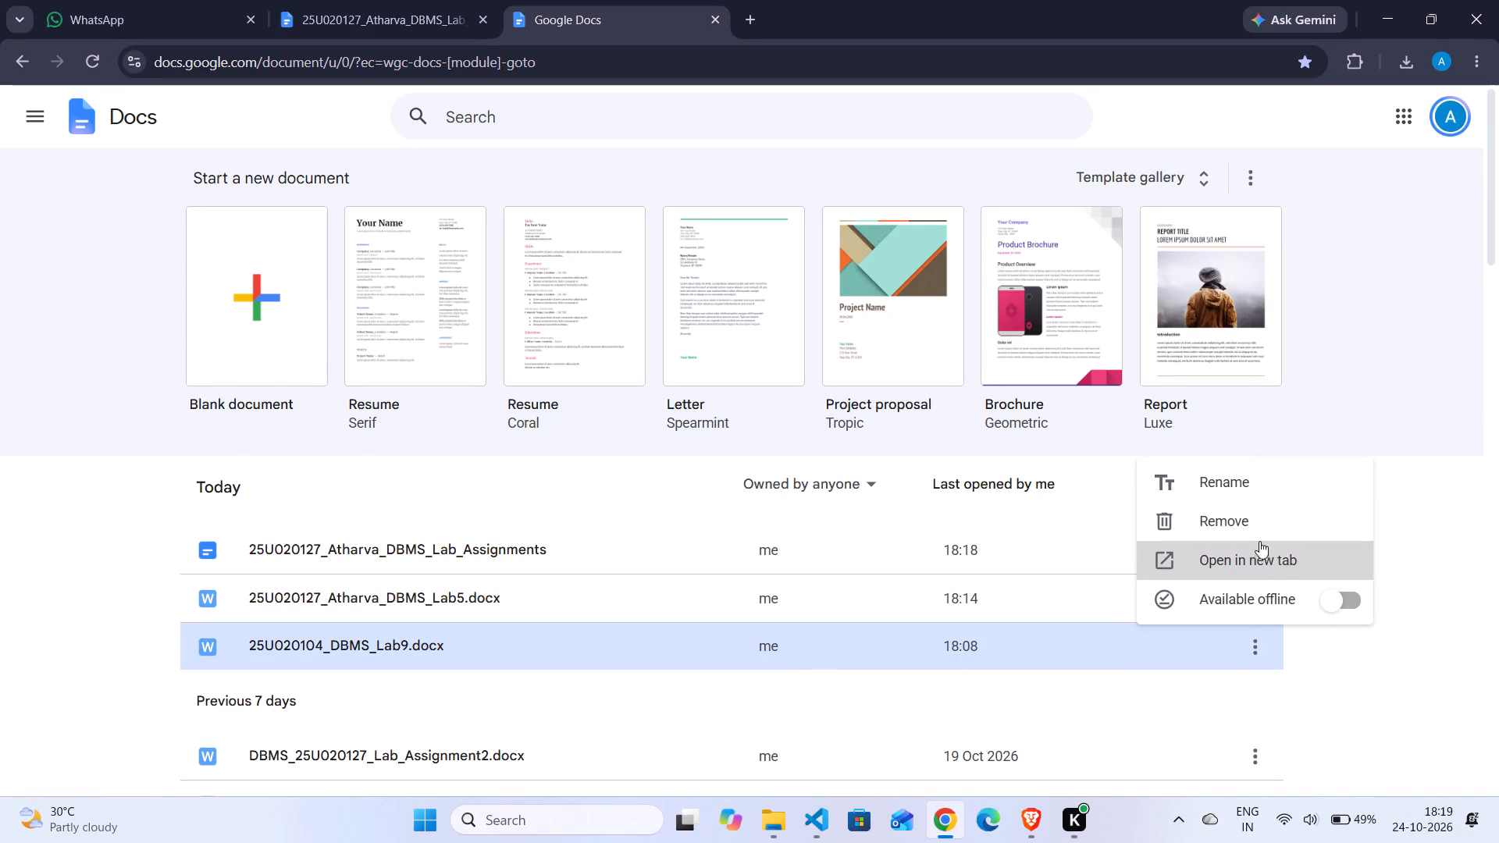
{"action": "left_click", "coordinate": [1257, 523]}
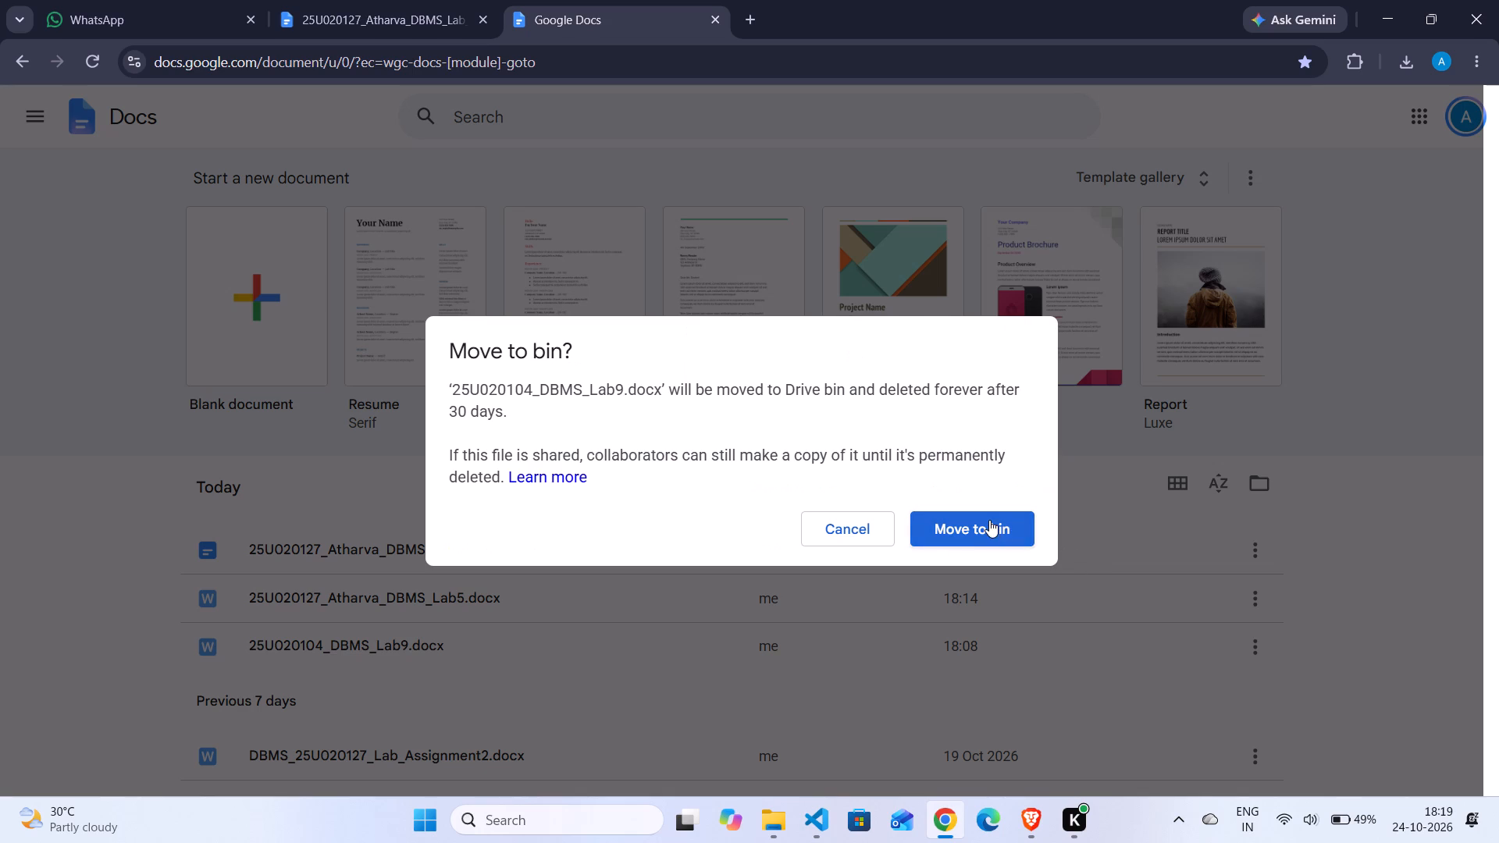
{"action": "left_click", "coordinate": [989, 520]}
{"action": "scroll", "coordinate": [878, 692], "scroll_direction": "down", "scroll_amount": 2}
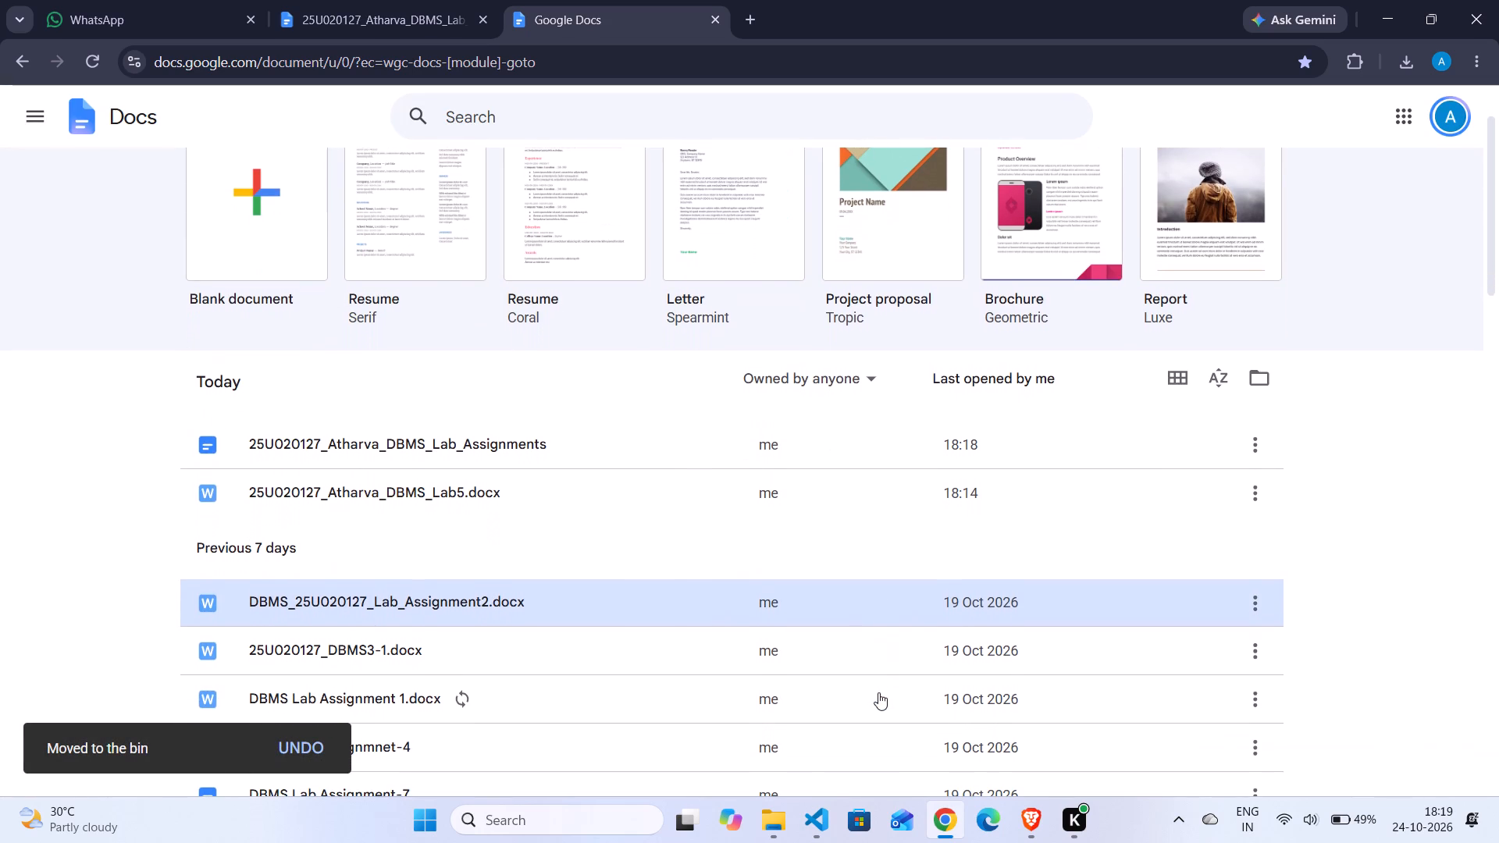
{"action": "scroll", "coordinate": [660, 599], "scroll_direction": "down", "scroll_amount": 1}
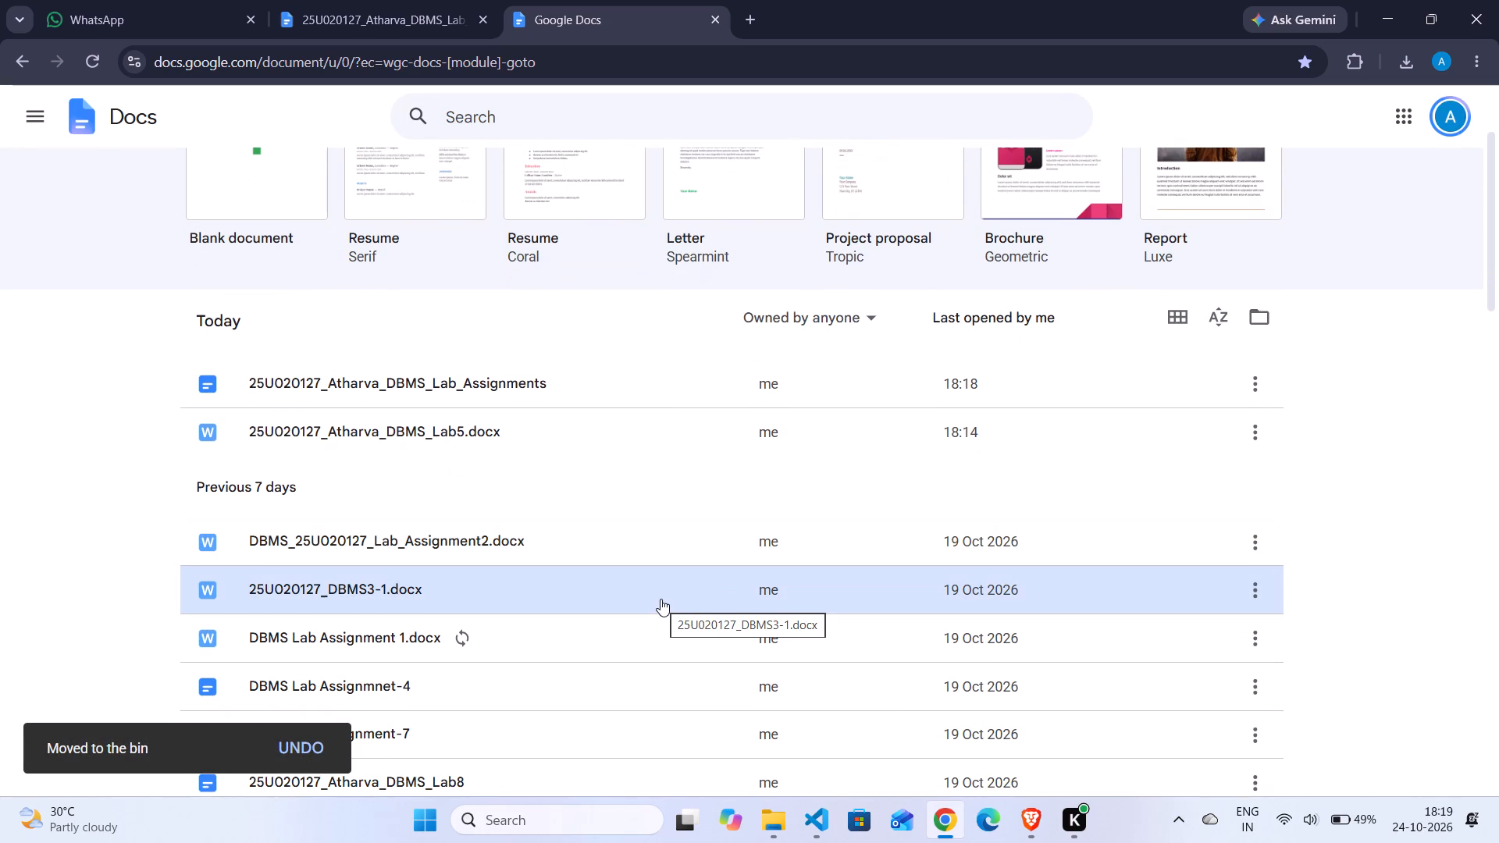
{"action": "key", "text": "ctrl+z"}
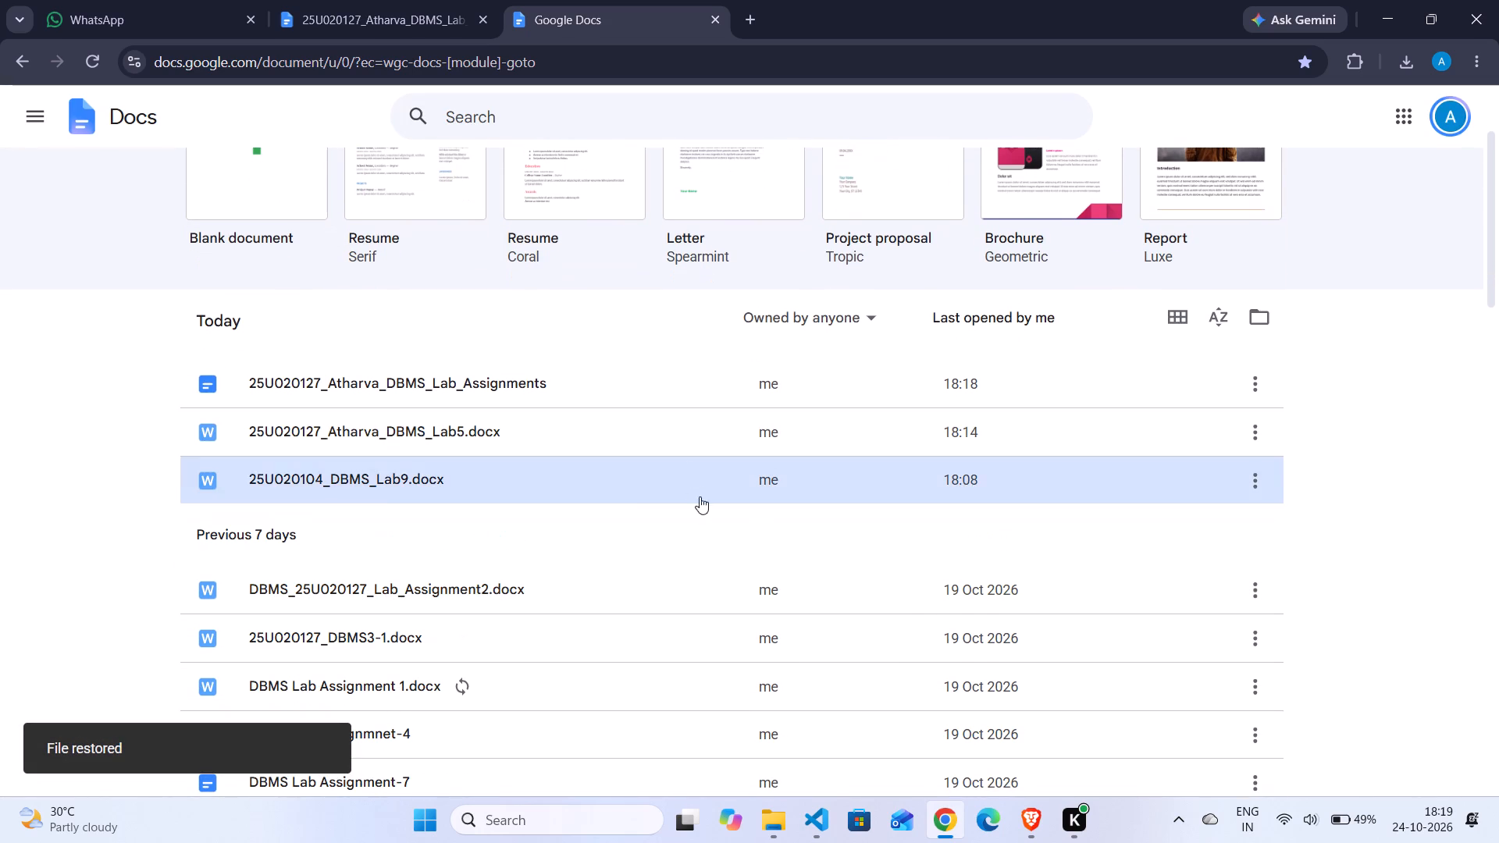
Open the DBMS_Lab9.docx file and rename it with the owner's own scholar number followed by "_Atharva" before "_DBMS_Lab9".
{"action": "left_click", "coordinate": [597, 468]}
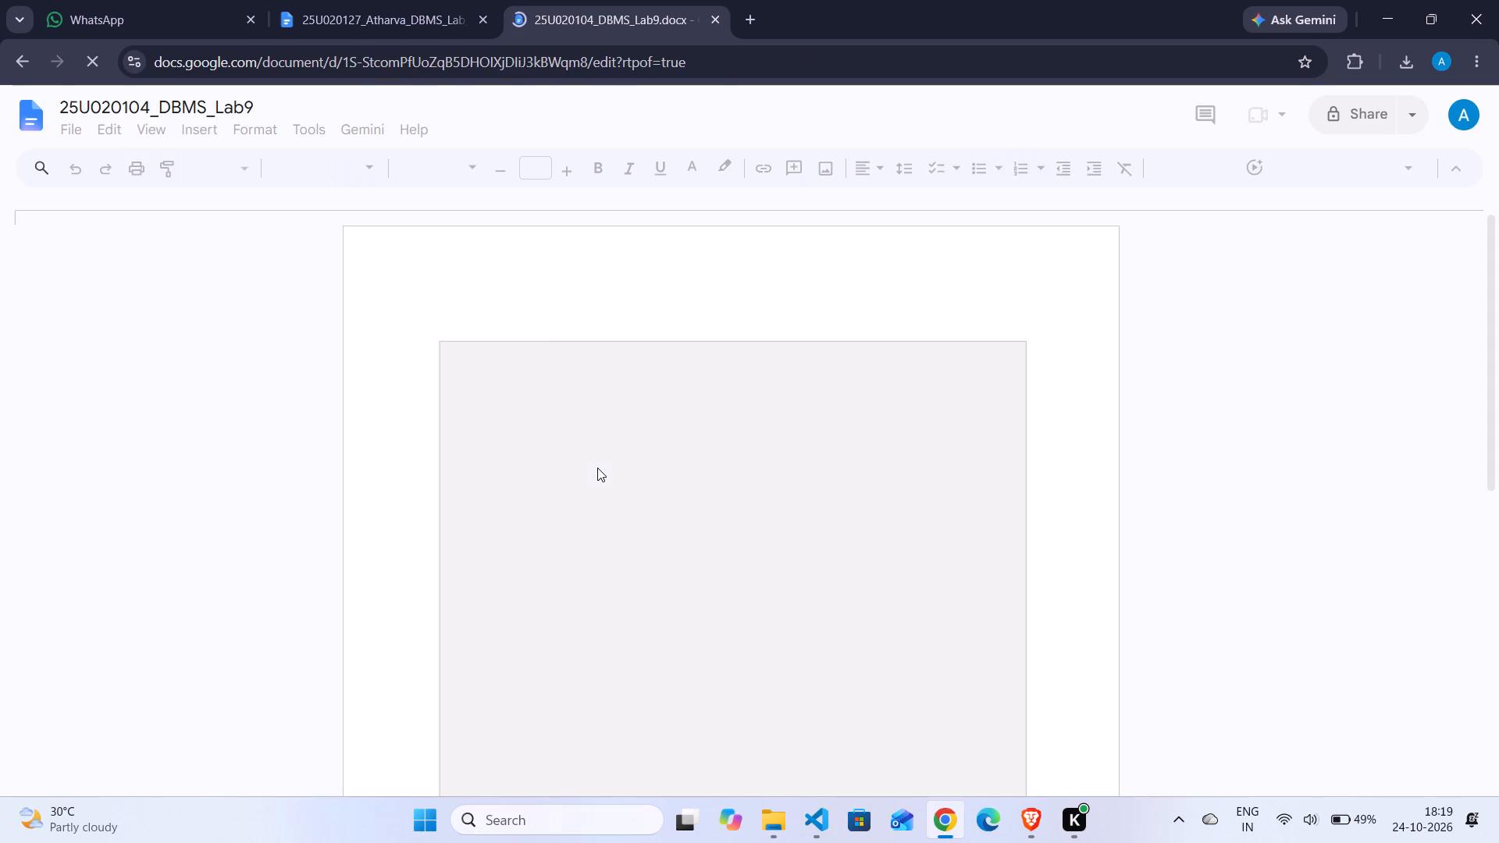
{"action": "left_click", "coordinate": [148, 102]}
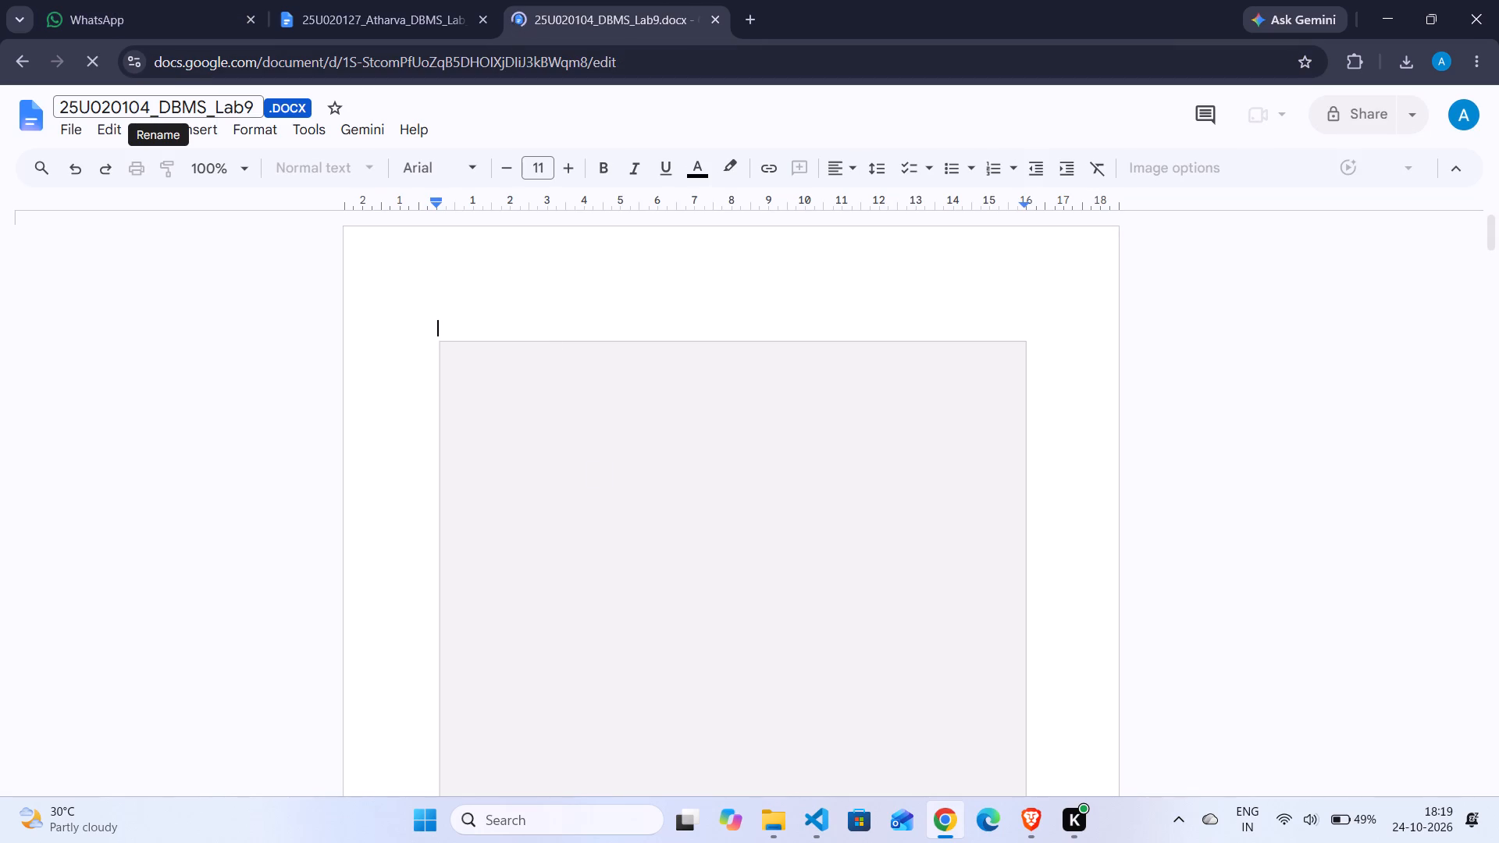
{"action": "left_click", "coordinate": [148, 102]}
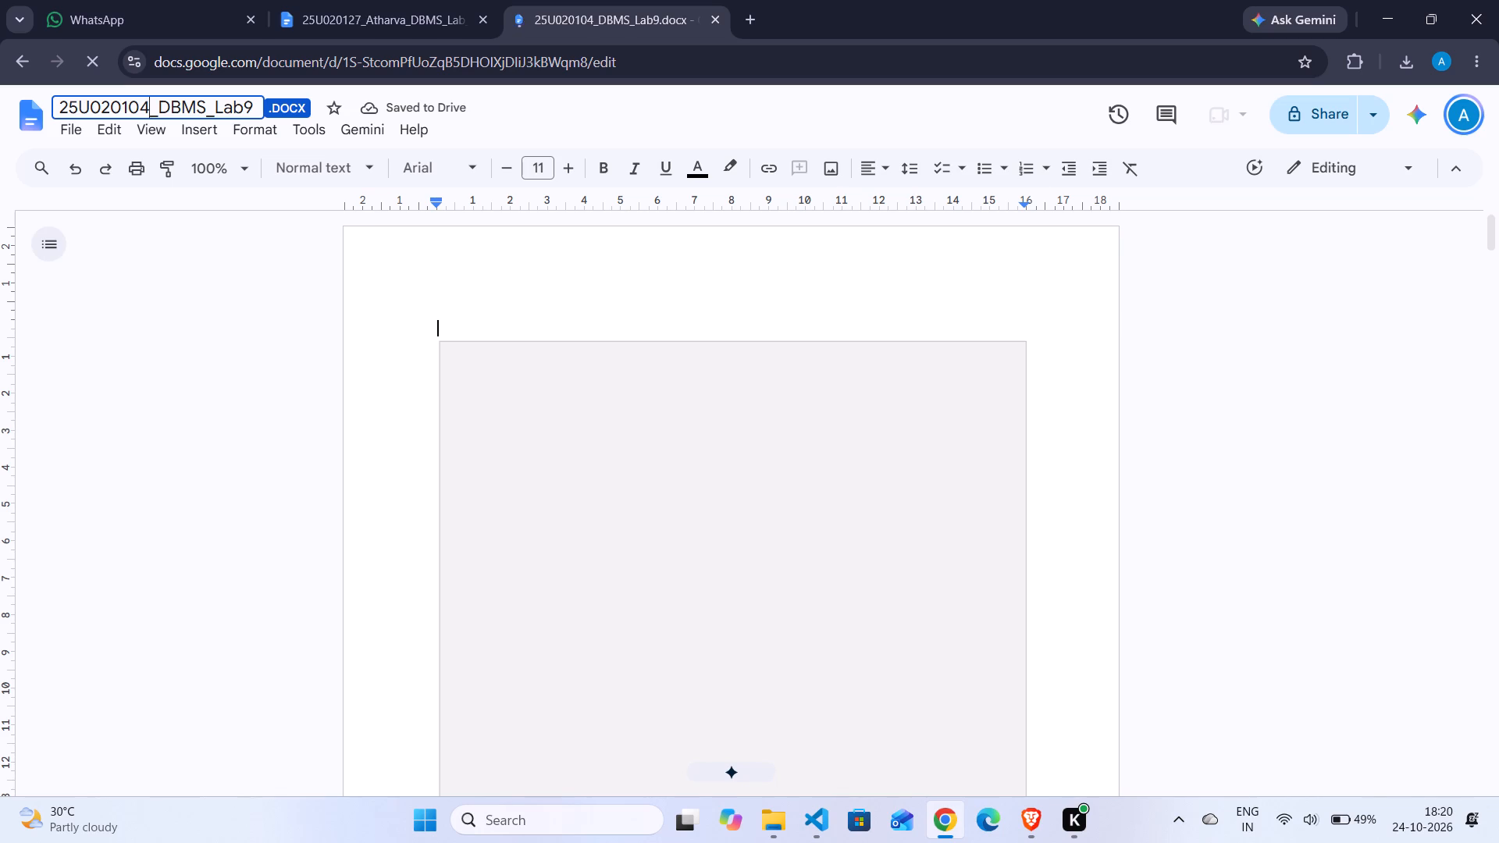
{"action": "key", "text": "BackSpace"}
{"action": "key", "text": "BackSpace"}
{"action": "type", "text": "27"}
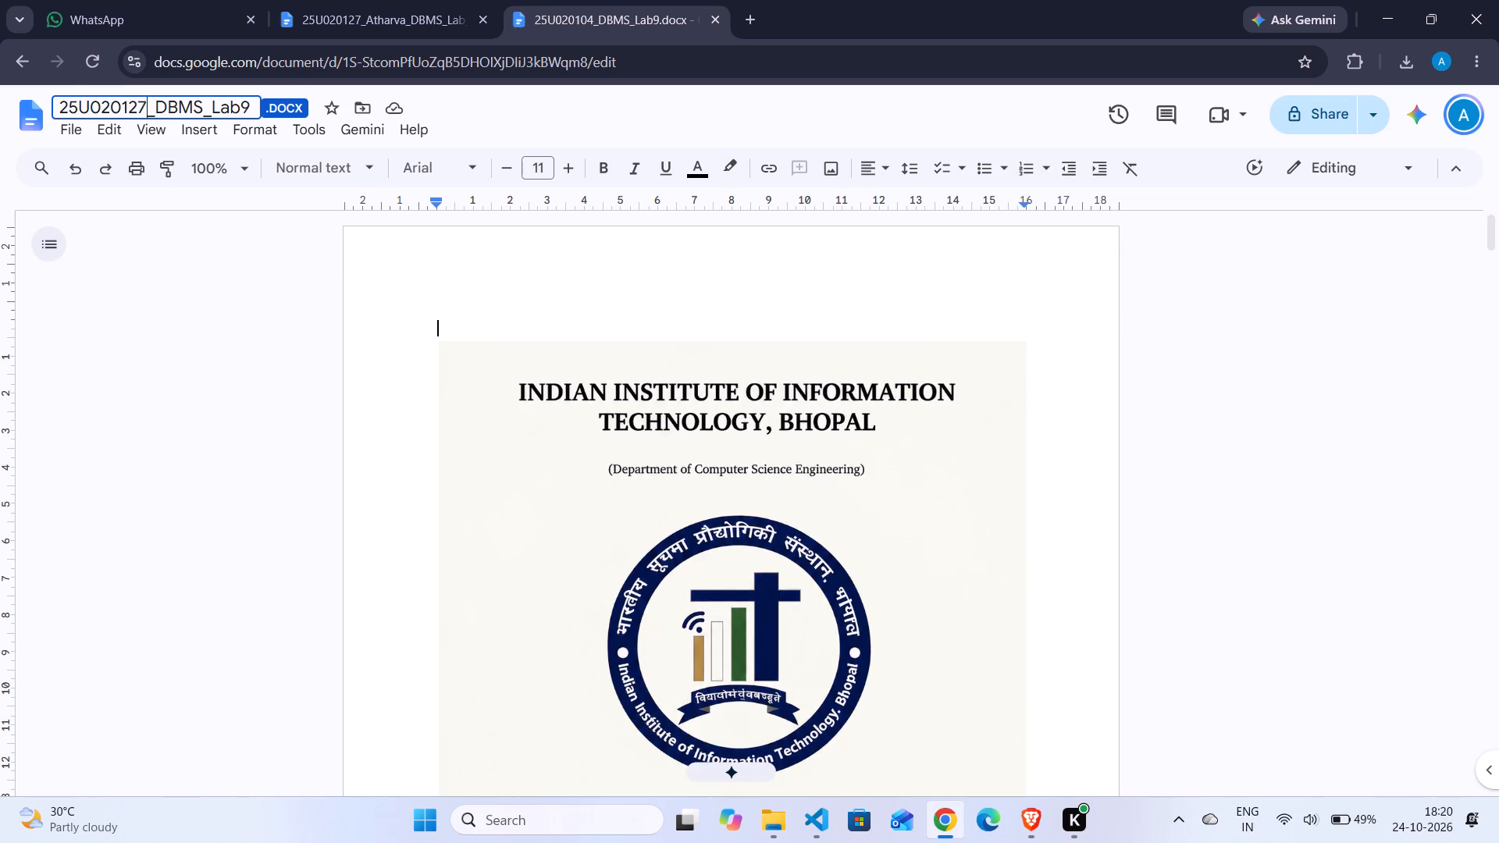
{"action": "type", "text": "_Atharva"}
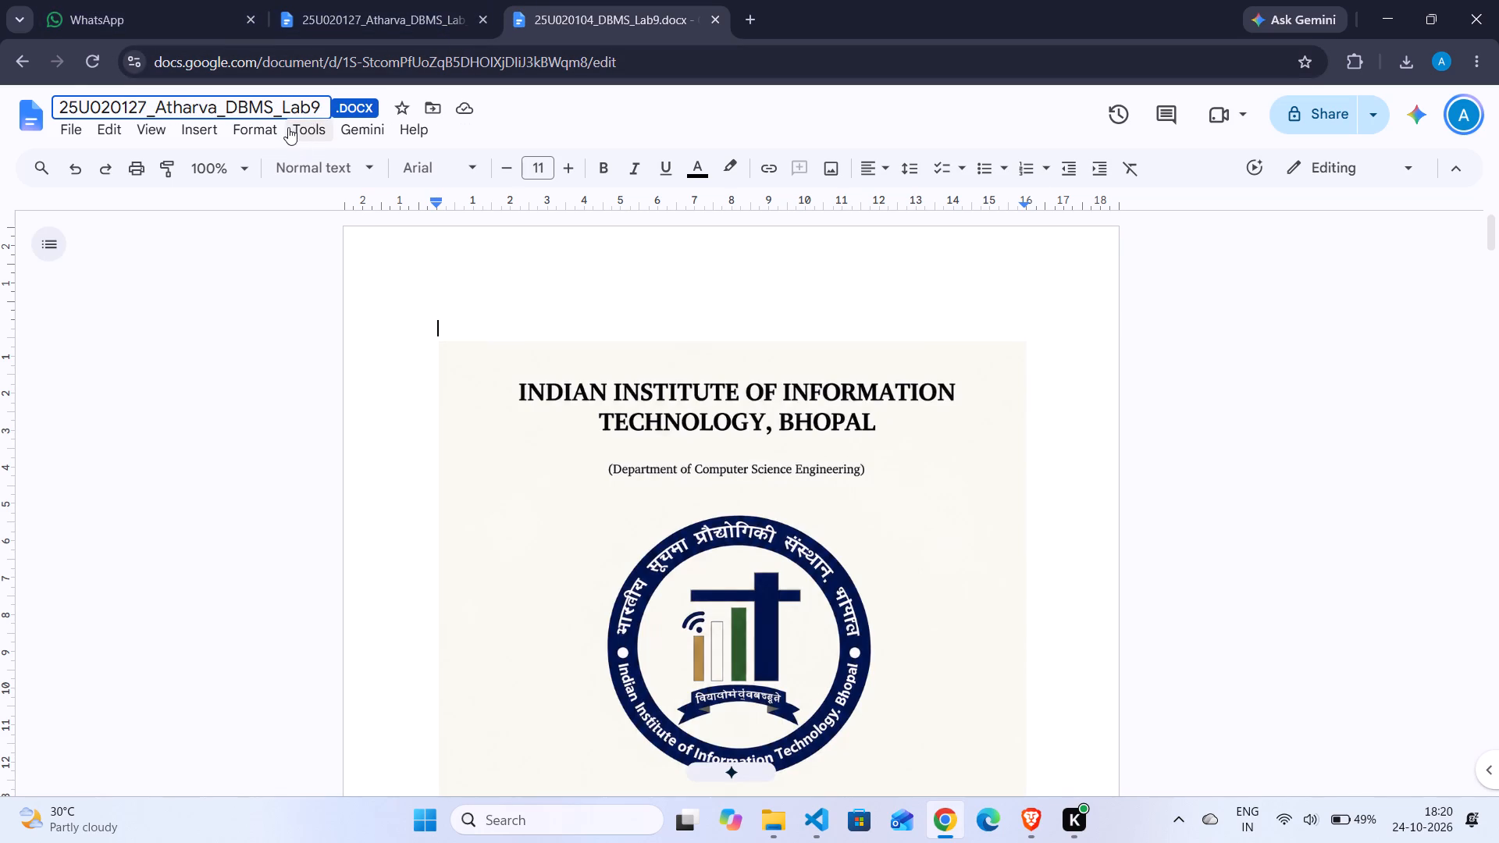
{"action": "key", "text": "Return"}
Remove the cover page image bearing the other student's details from the Lab9 document.
{"action": "scroll", "coordinate": [817, 285], "scroll_direction": "down", "scroll_amount": 3}
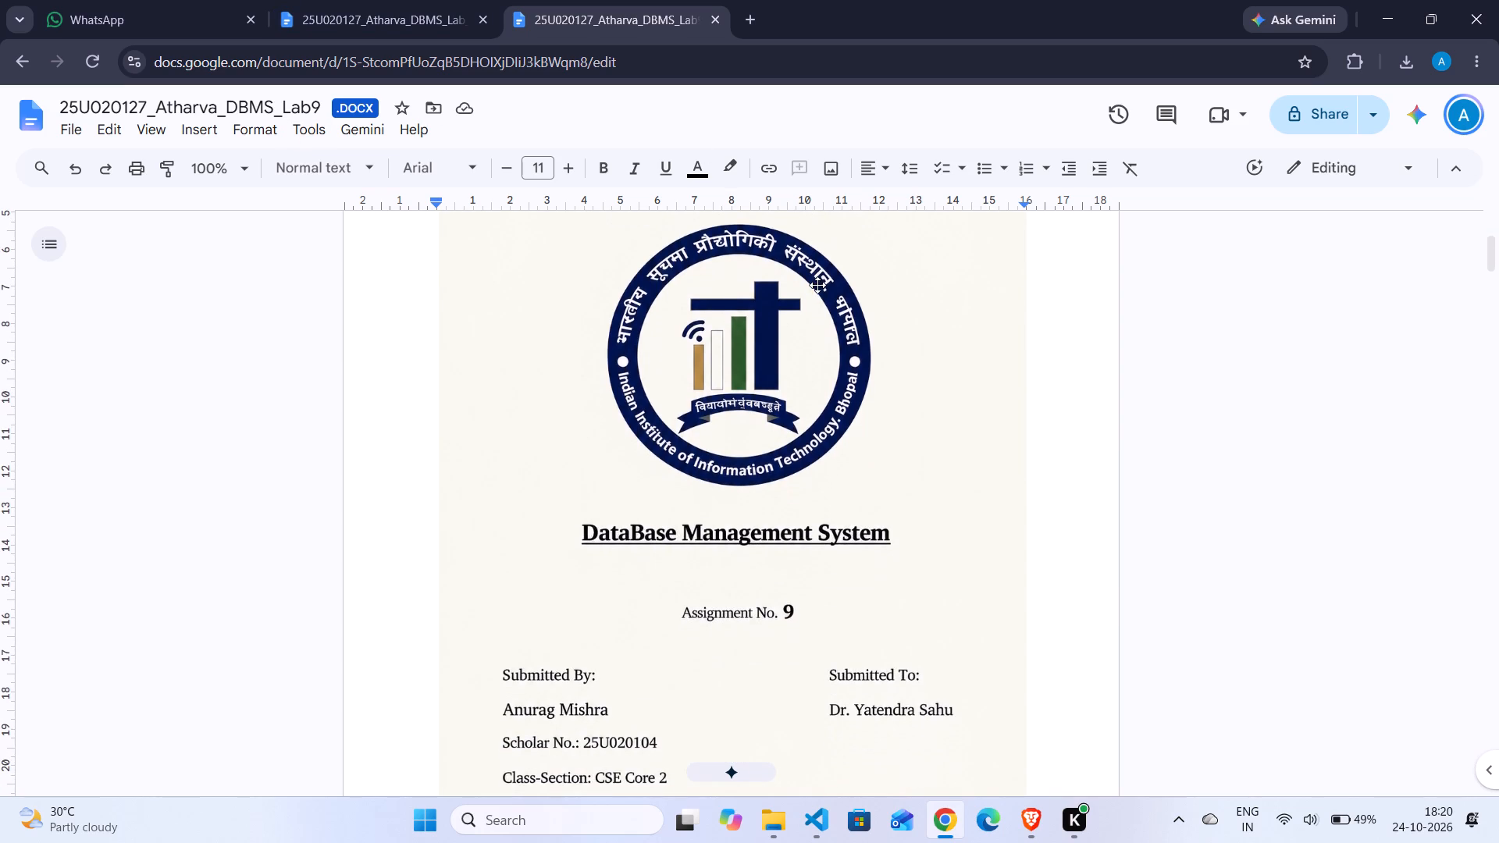
{"action": "right_click", "coordinate": [764, 382]}
{"action": "left_click", "coordinate": [831, 454]}
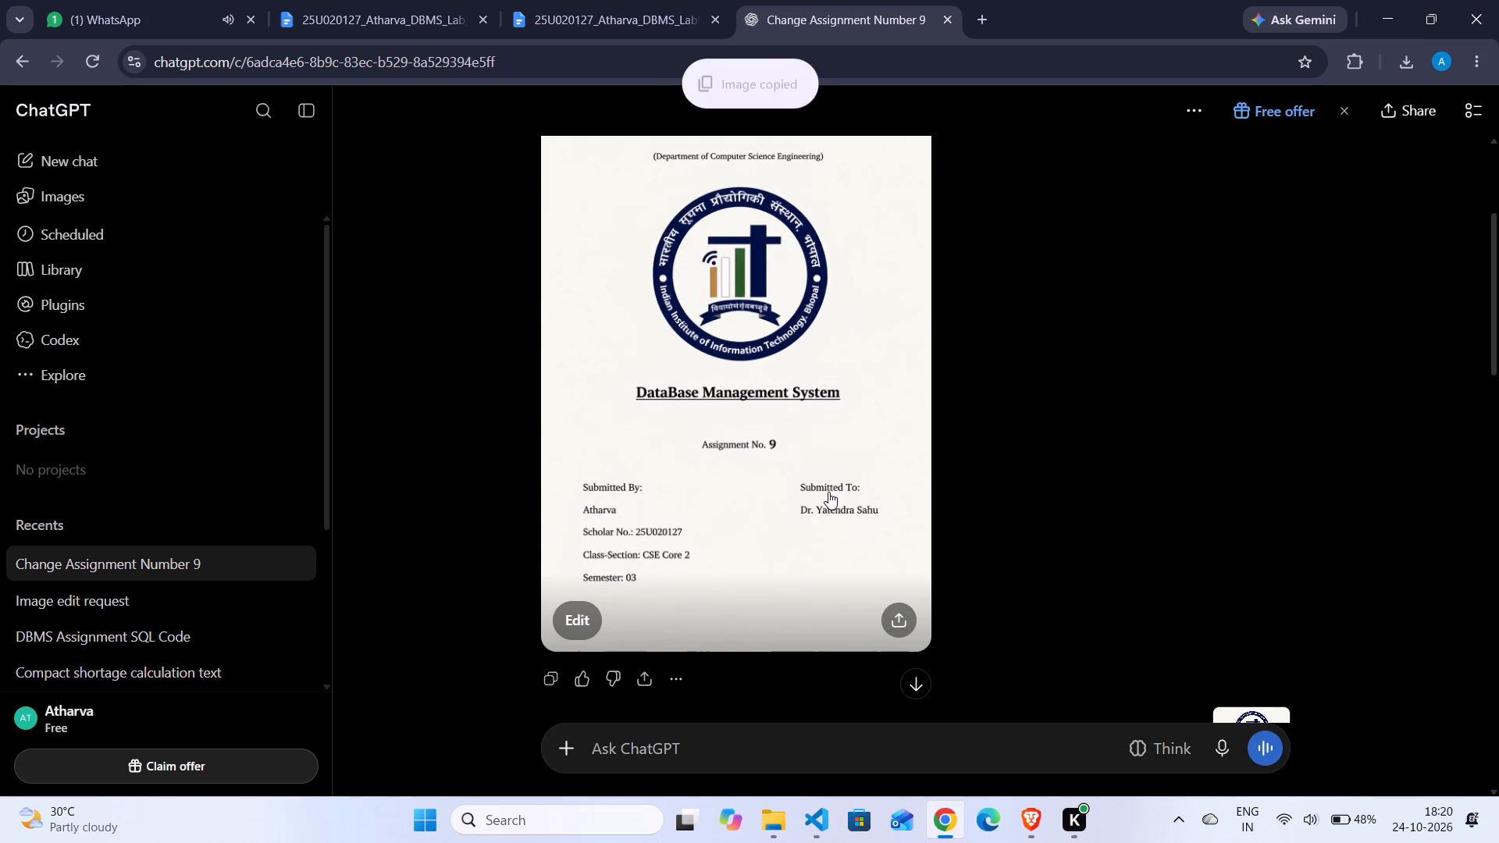
Paste the copied cover image at the start of the Lab9 document and check the first page.
{"action": "left_click", "coordinate": [596, 2]}
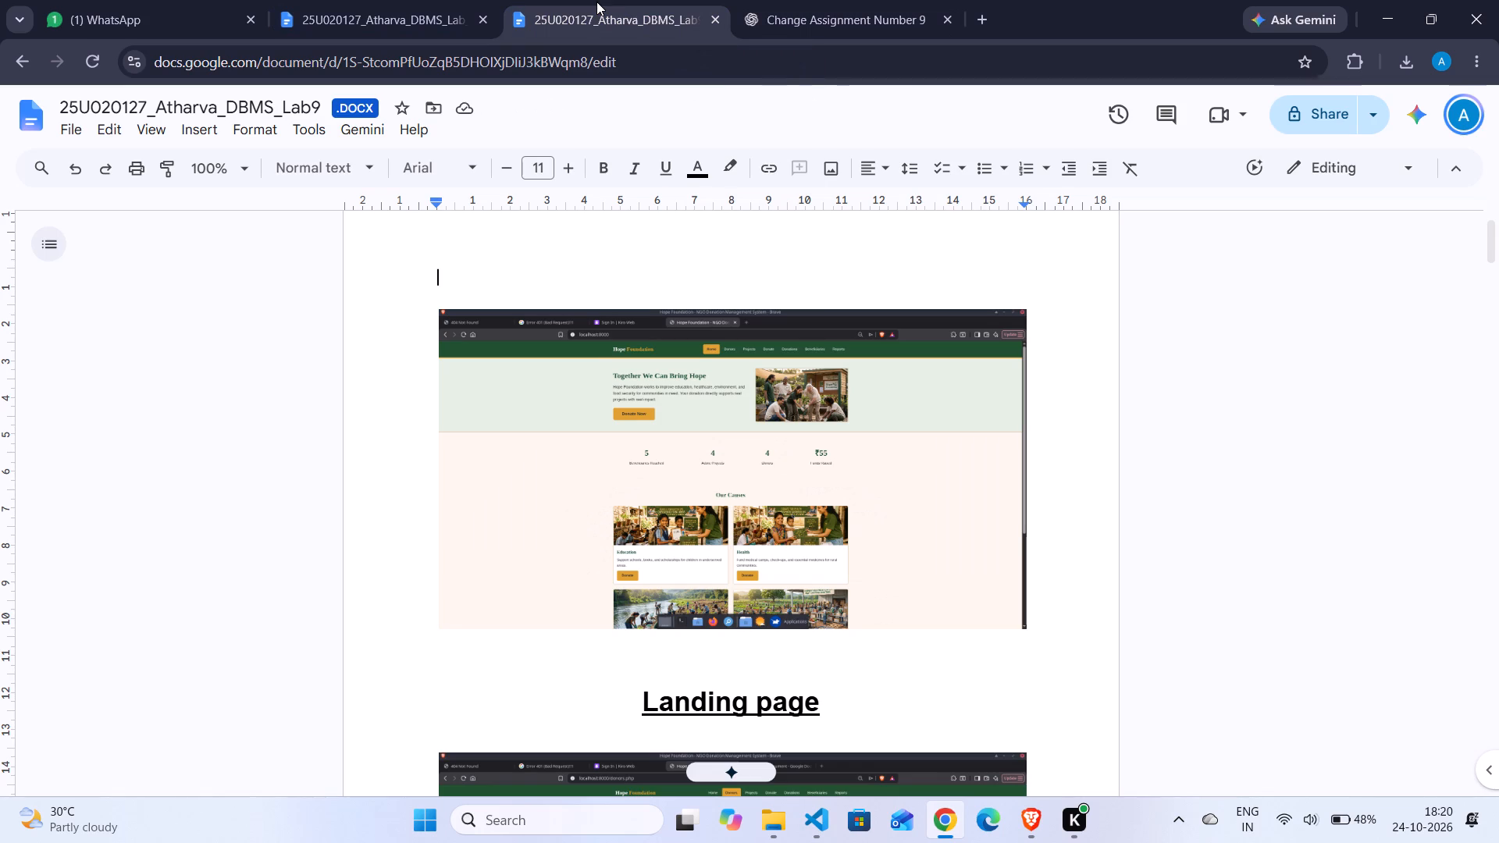
{"action": "key", "text": "ctrl+v"}
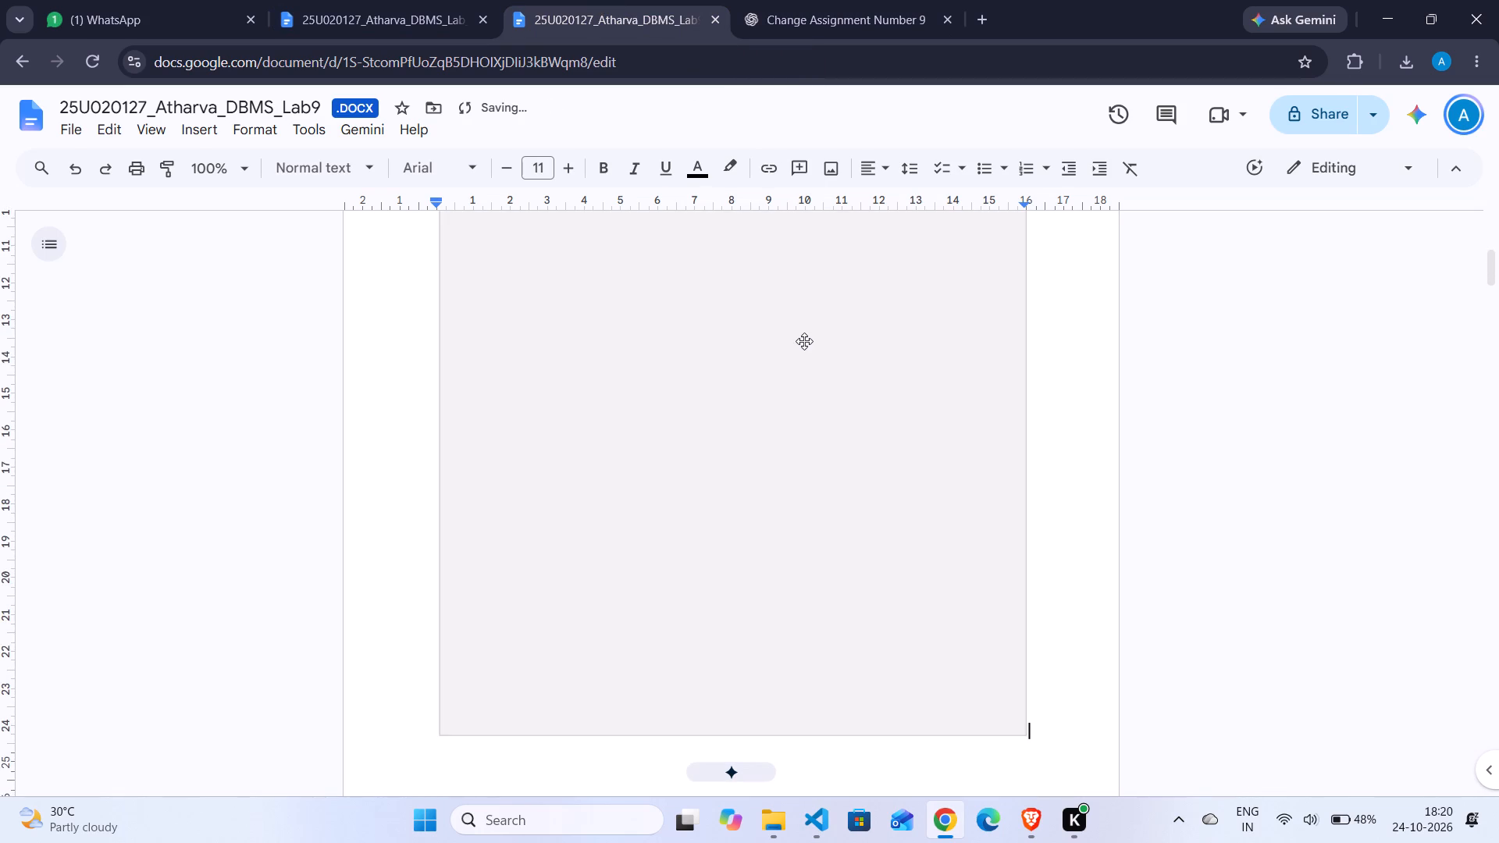
{"action": "scroll", "coordinate": [804, 341], "scroll_direction": "down", "scroll_amount": 2}
{"action": "scroll", "coordinate": [804, 341], "scroll_direction": "up", "scroll_amount": 4}
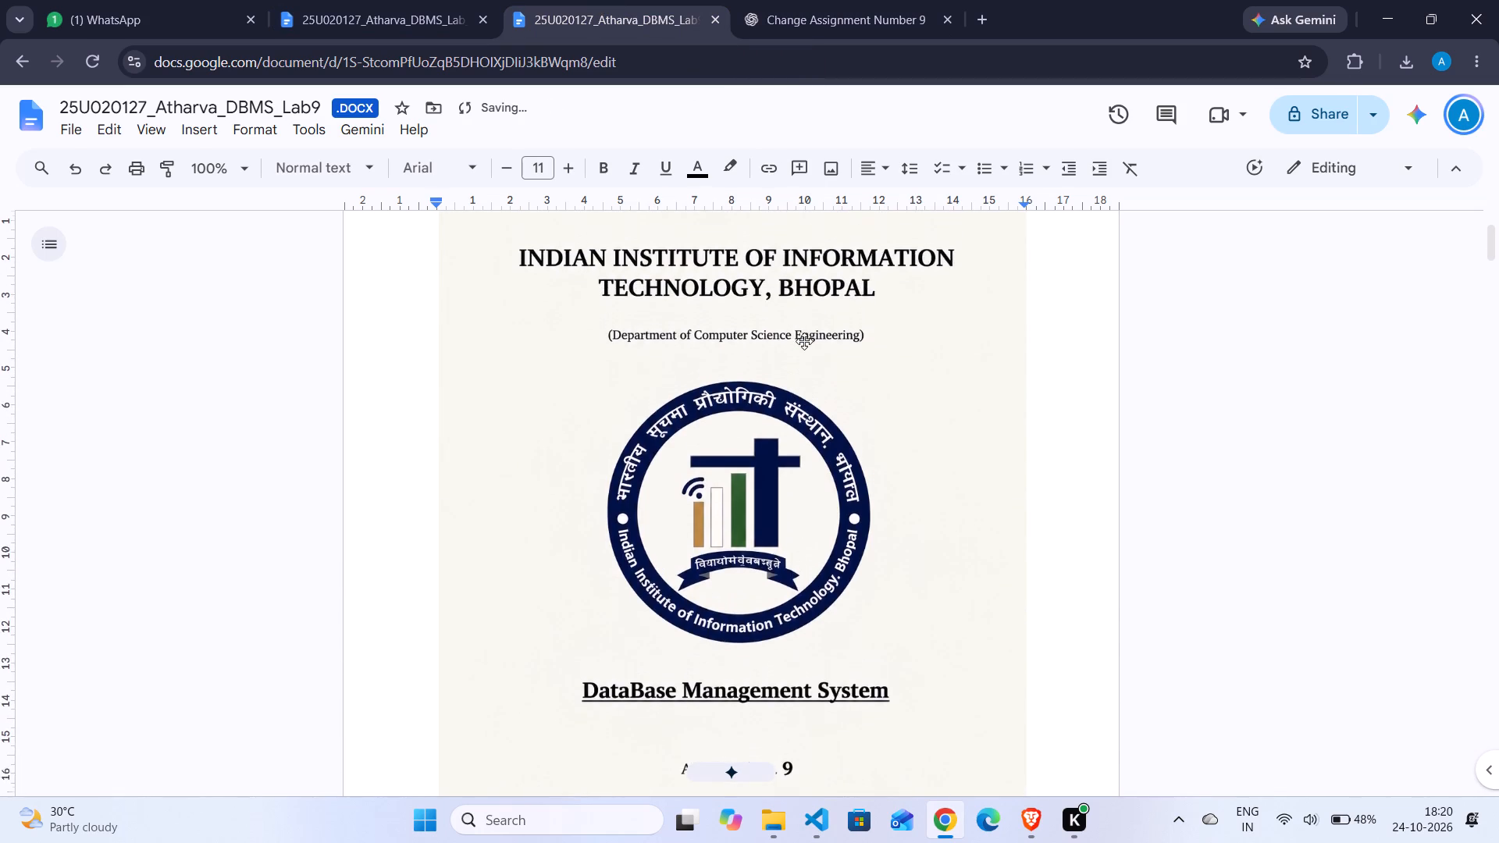
{"action": "scroll", "coordinate": [804, 341], "scroll_direction": "up", "scroll_amount": 4}
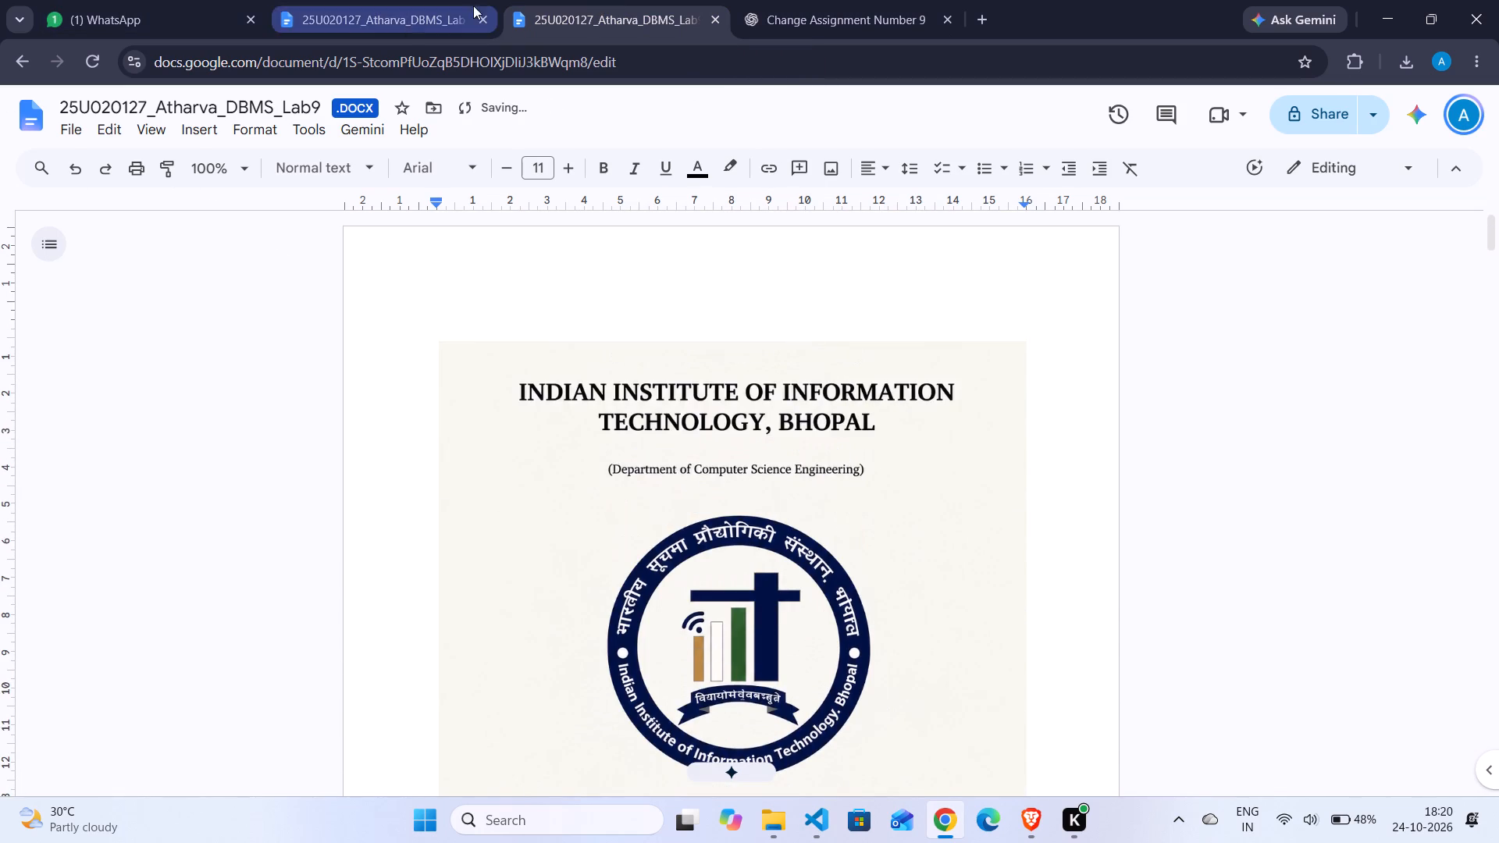
{"action": "scroll", "coordinate": [666, 348], "scroll_direction": "down", "scroll_amount": 10}
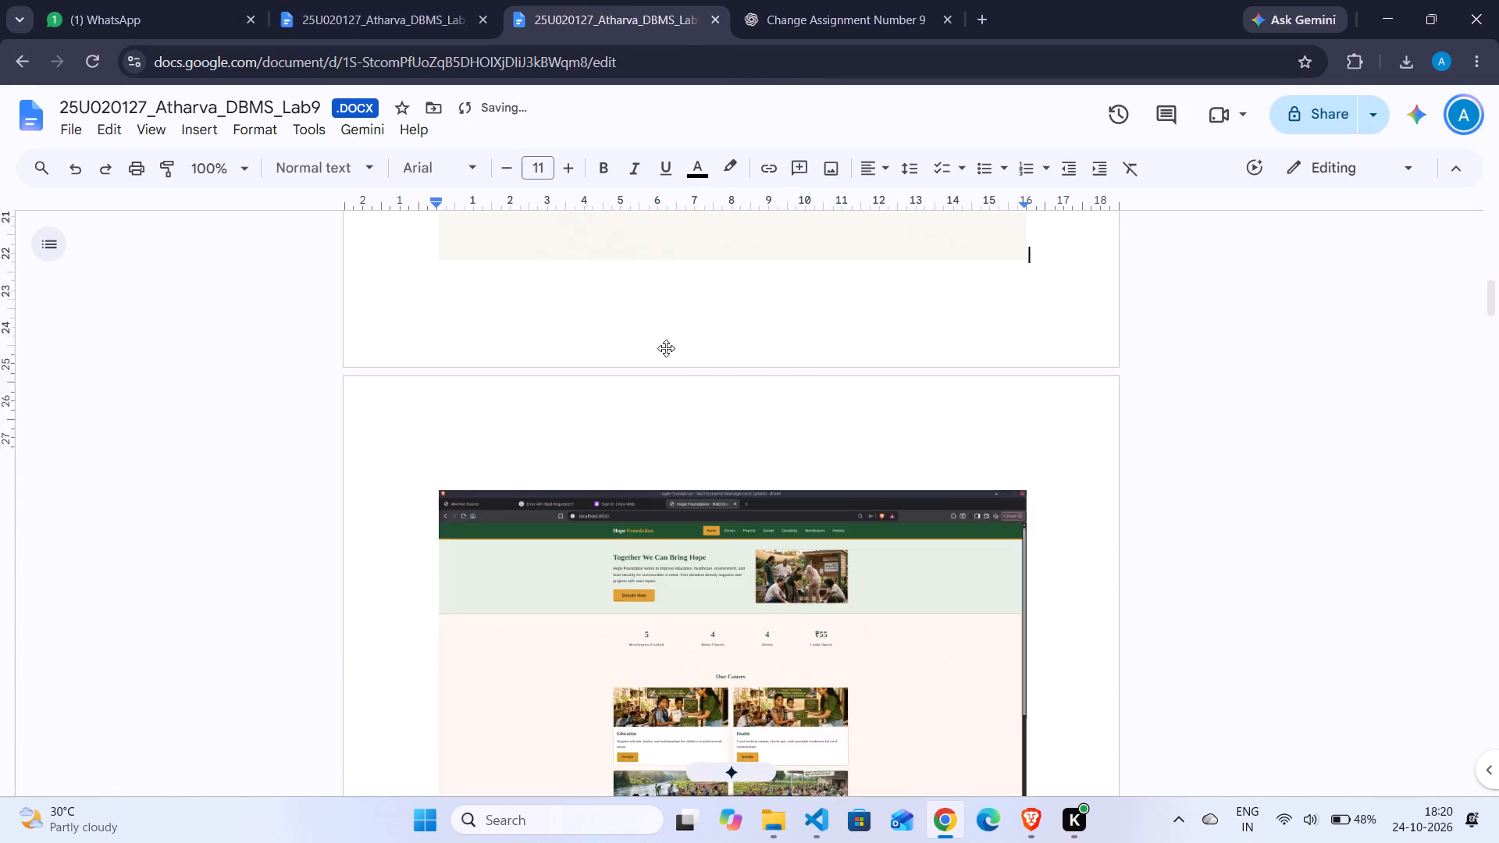
{"action": "scroll", "coordinate": [666, 348], "scroll_direction": "up", "scroll_amount": 8}
{"action": "scroll", "coordinate": [666, 348], "scroll_direction": "right", "scroll_amount": 1}
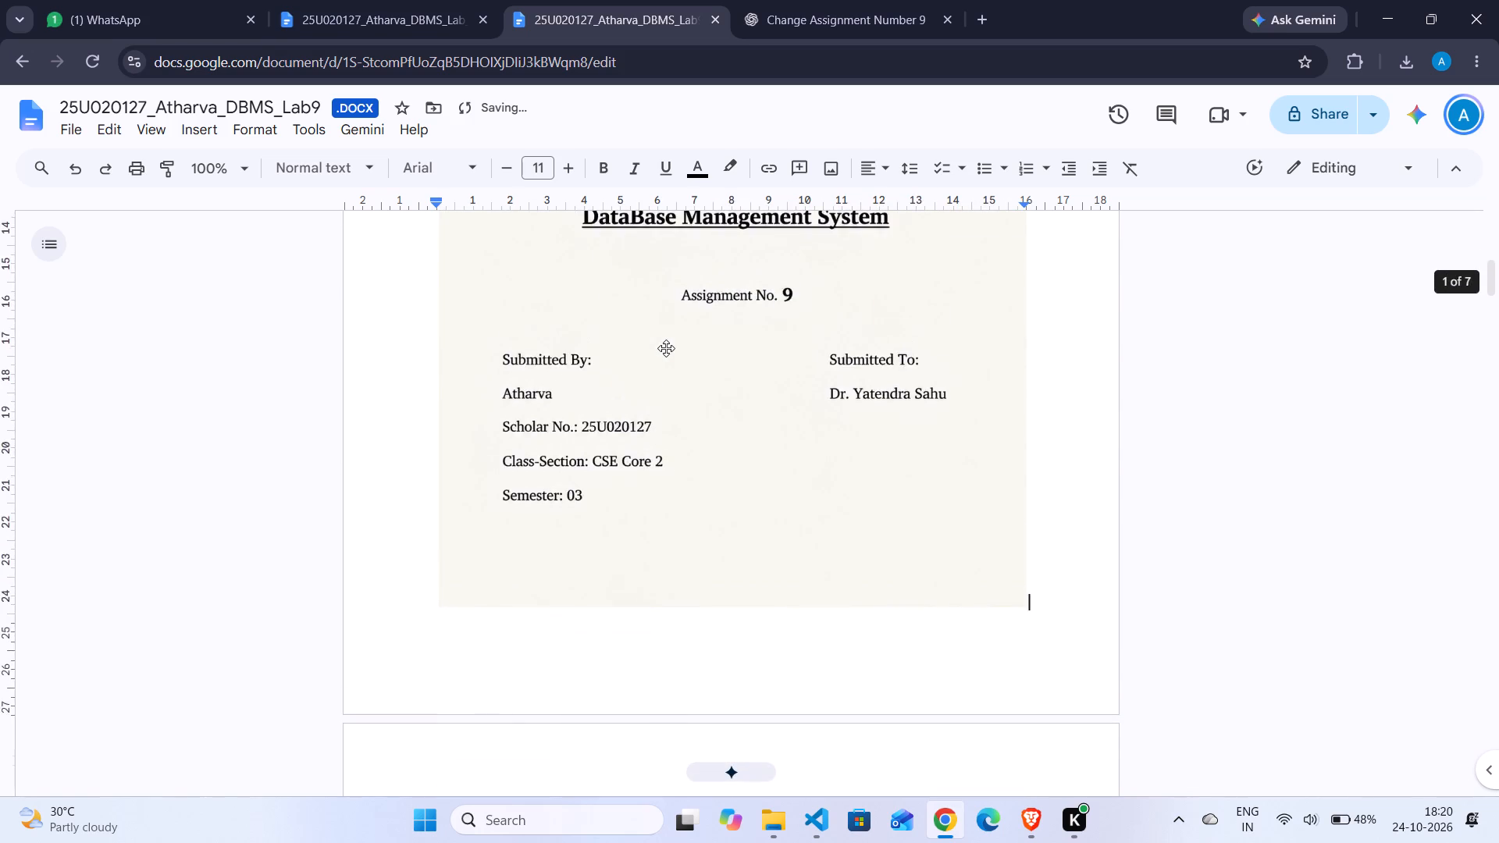
{"action": "scroll", "coordinate": [666, 348], "scroll_direction": "right", "scroll_amount": 1}
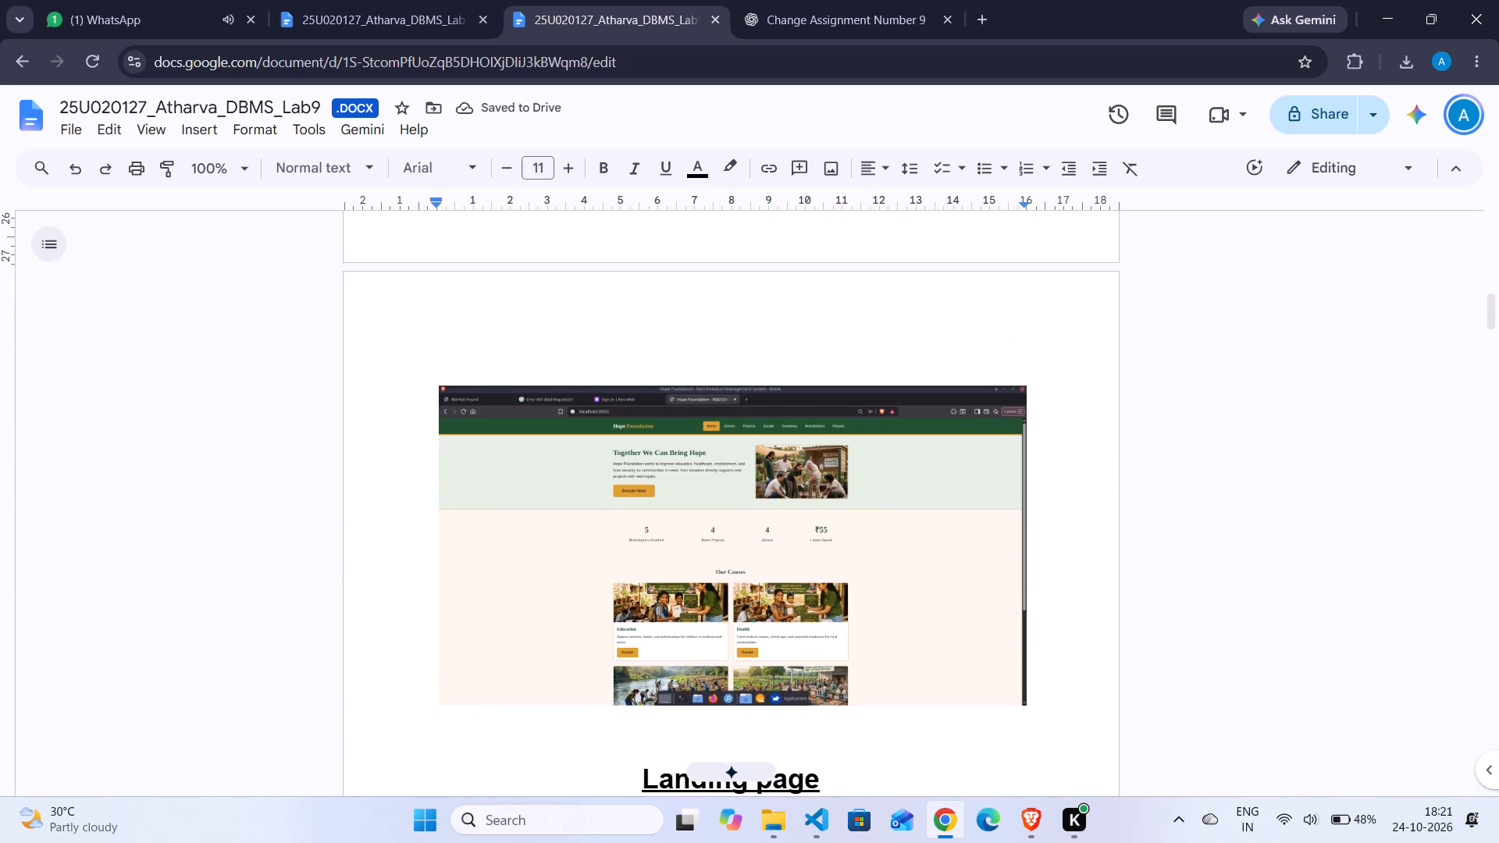
Copy the Lab9 content after the cover, from the landing page screenshot through Top 5 Donors, and paste it below the "Assignment - 09" heading in DBMS_Lab_Assignments.
{"action": "left_click", "coordinate": [545, 295]}
{"action": "left_click", "coordinate": [545, 295]}
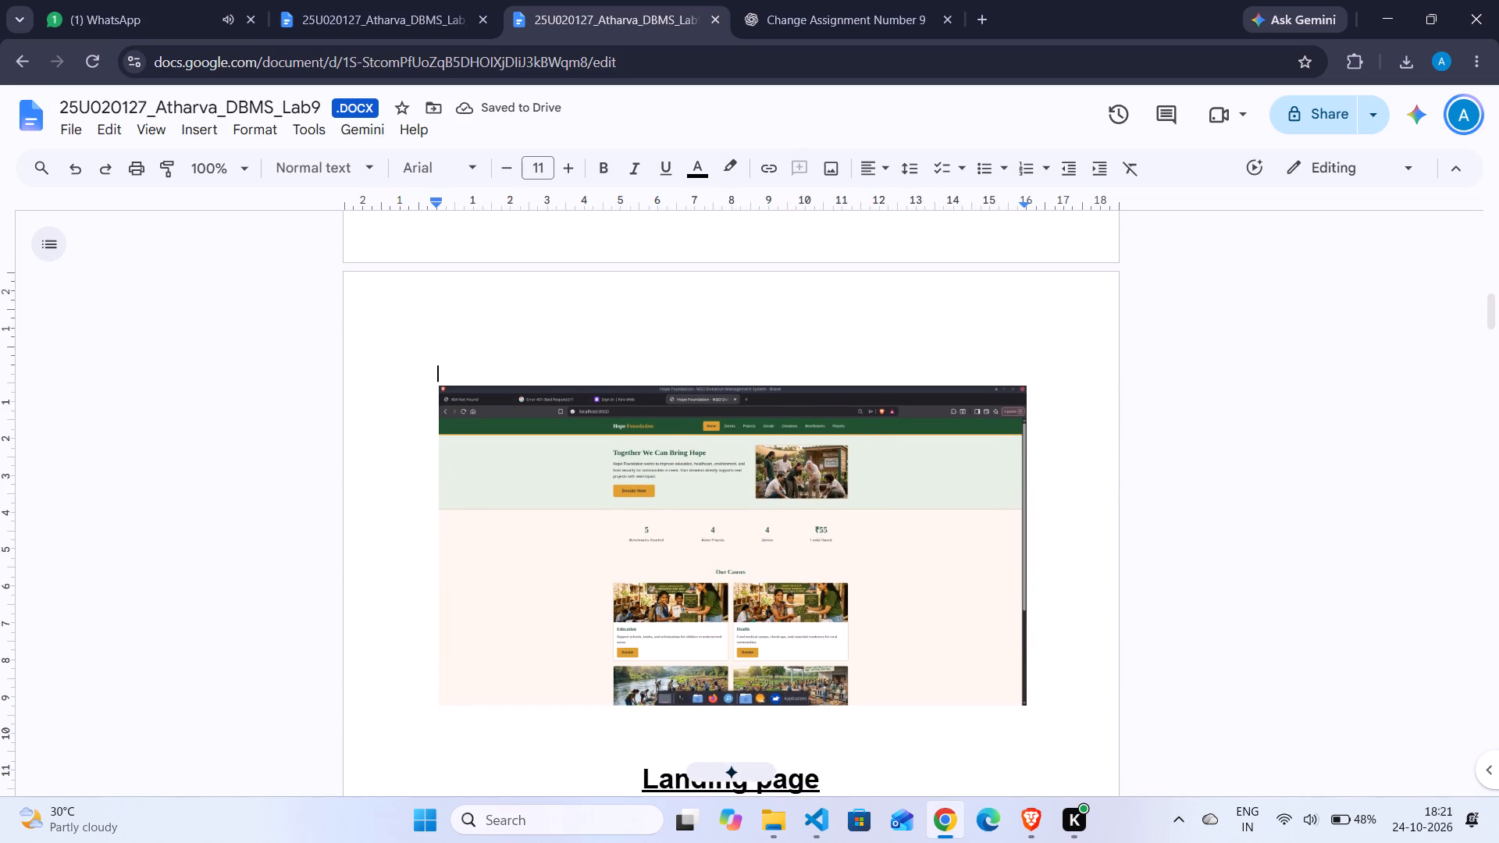
{"action": "left_click_drag", "start_coordinate": [463, 370], "coordinate": [820, 837]}
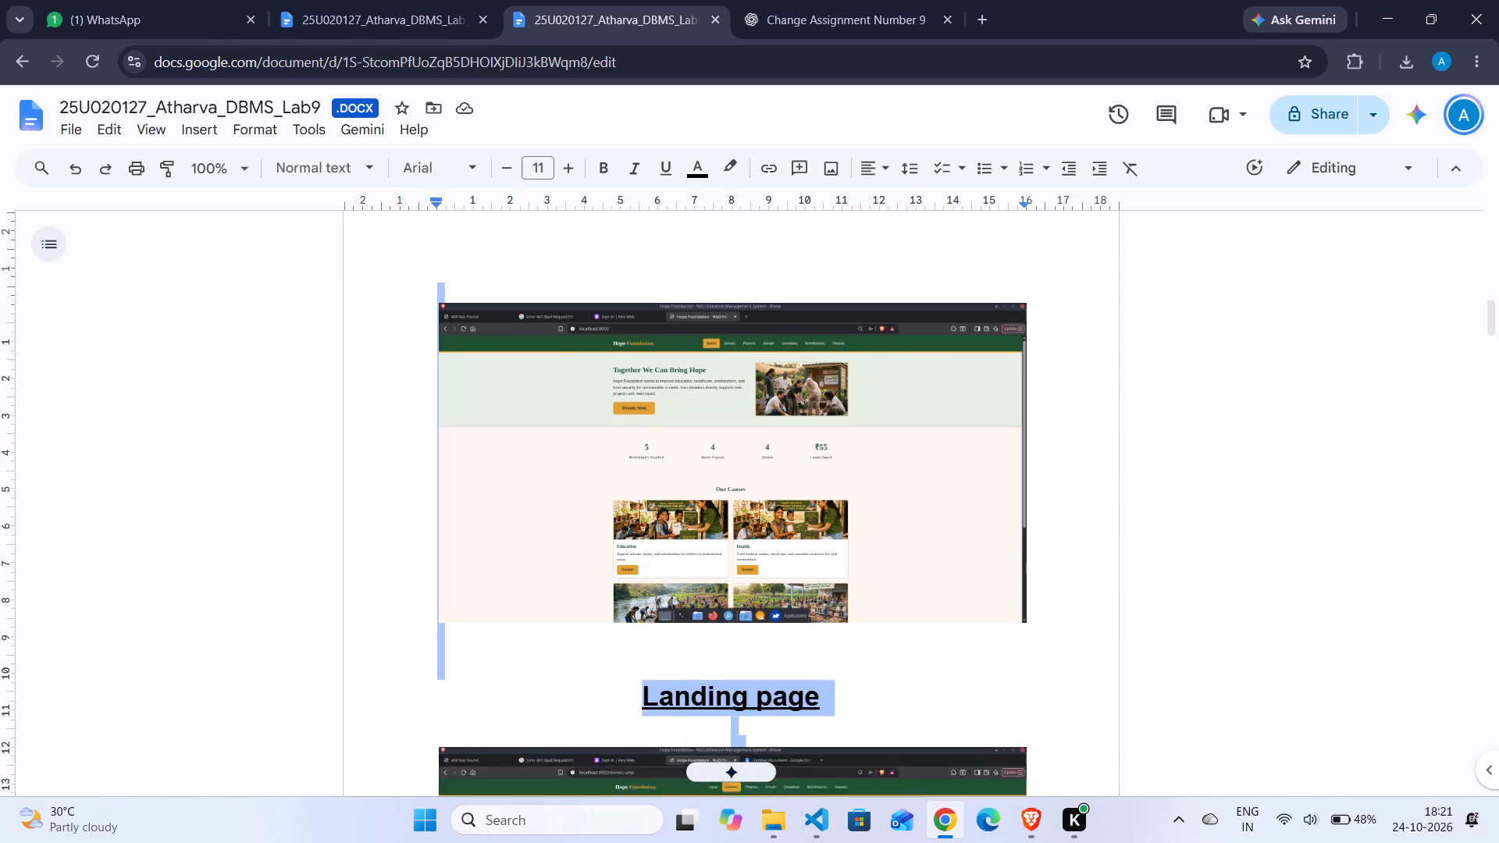
{"action": "left_click_drag", "start_coordinate": [820, 837], "coordinate": [867, 842]}
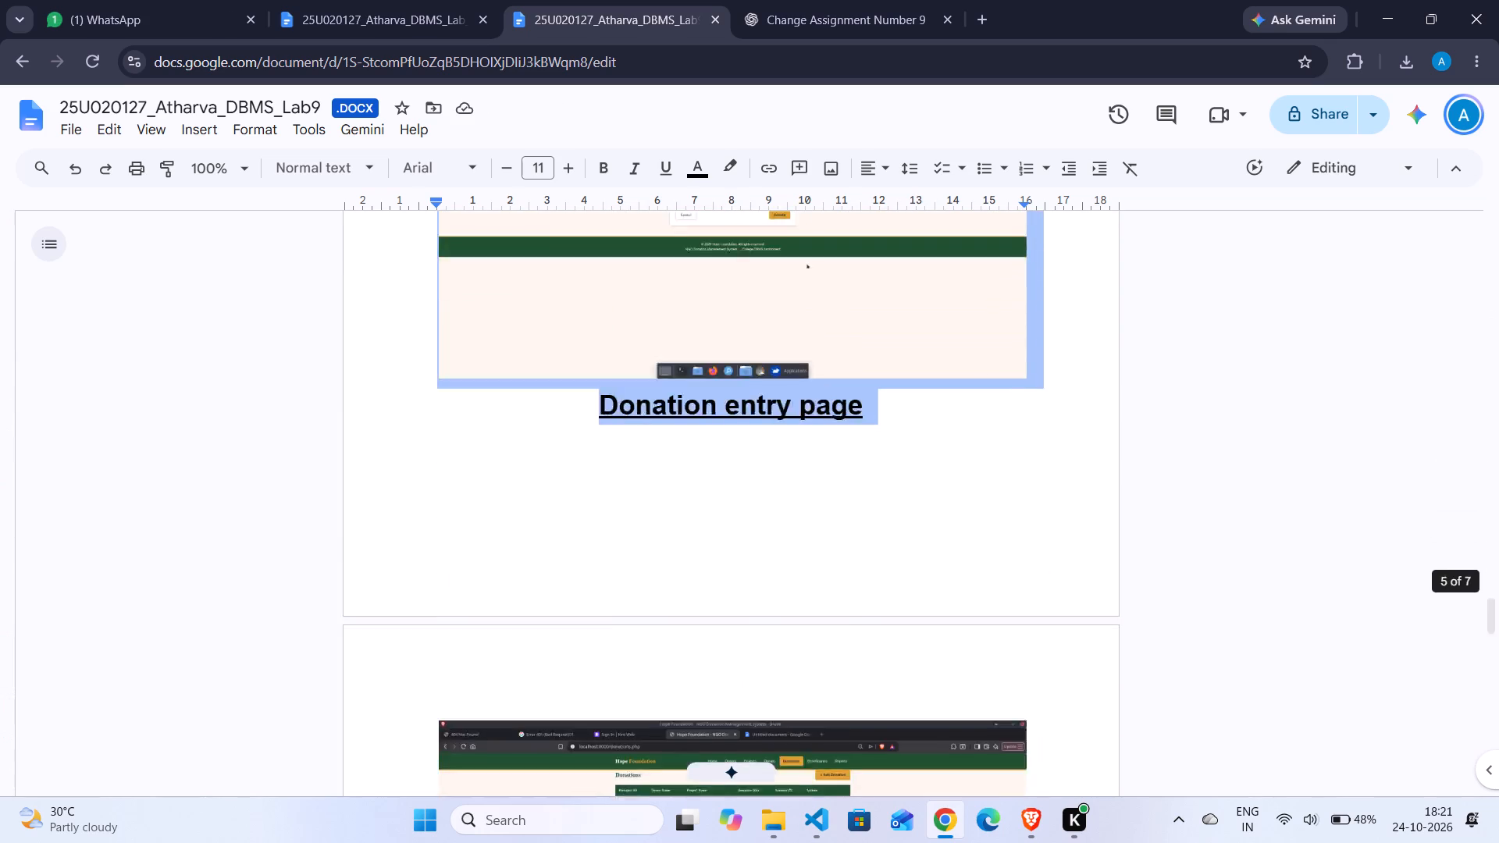
{"action": "left_click_drag", "start_coordinate": [867, 842], "coordinate": [842, 734]}
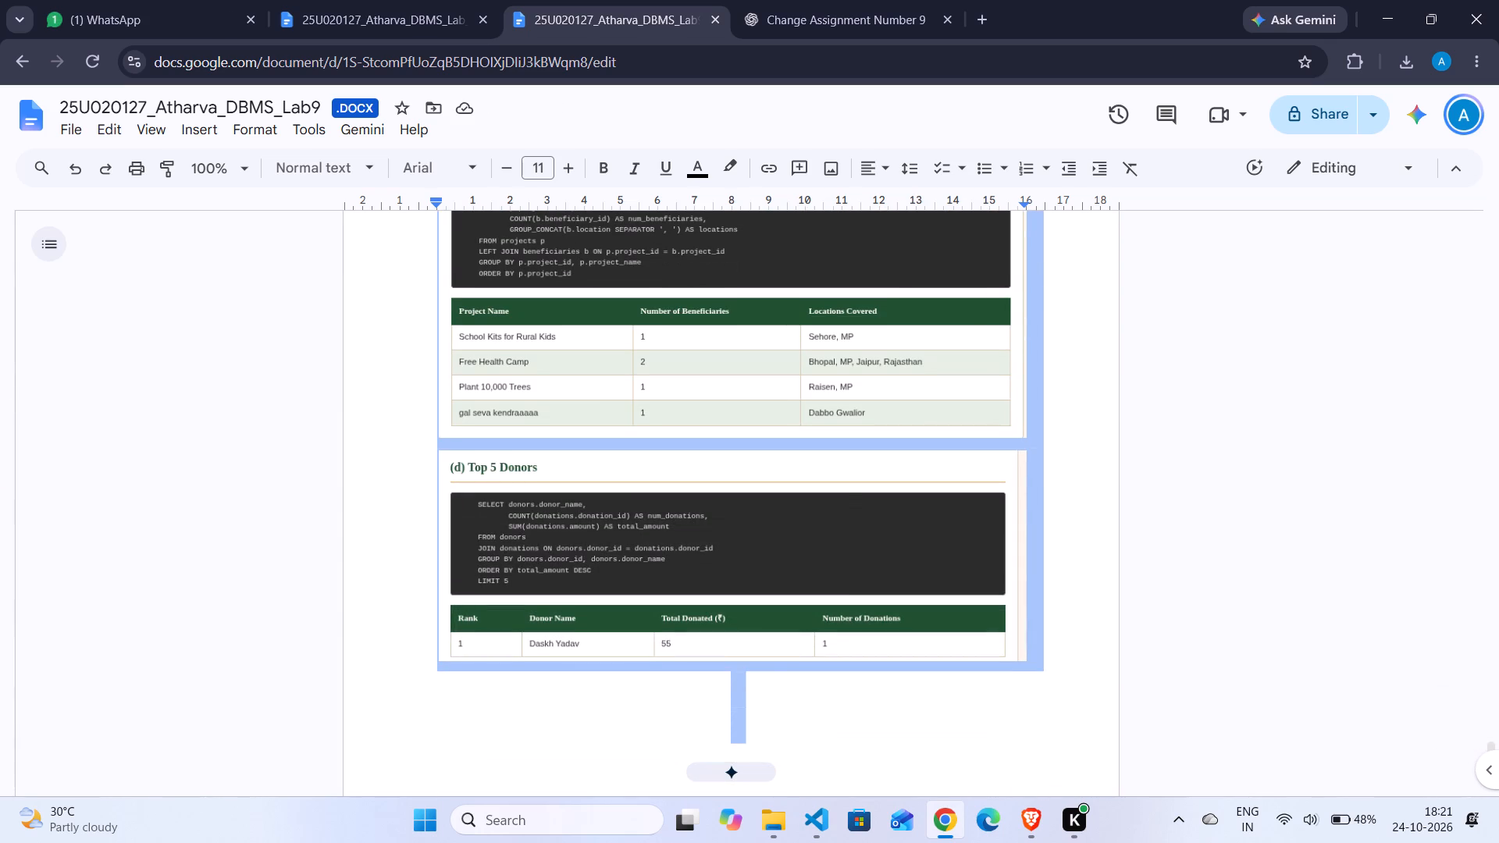
{"action": "left_click_drag", "start_coordinate": [842, 734], "coordinate": [843, 739]}
{"action": "key", "text": "ctrl+c"}
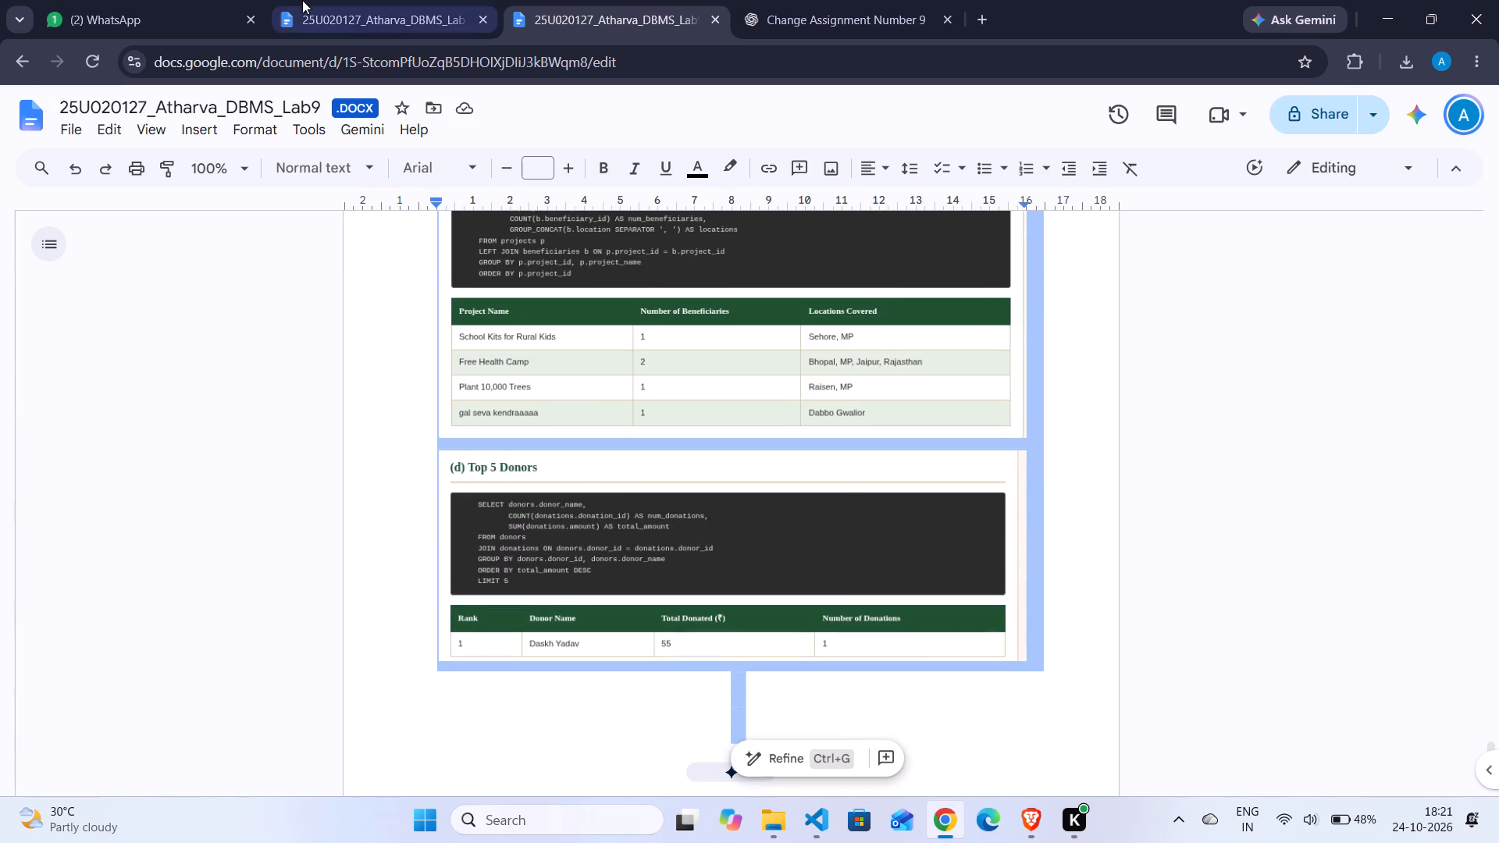
{"action": "left_click", "coordinate": [404, 1]}
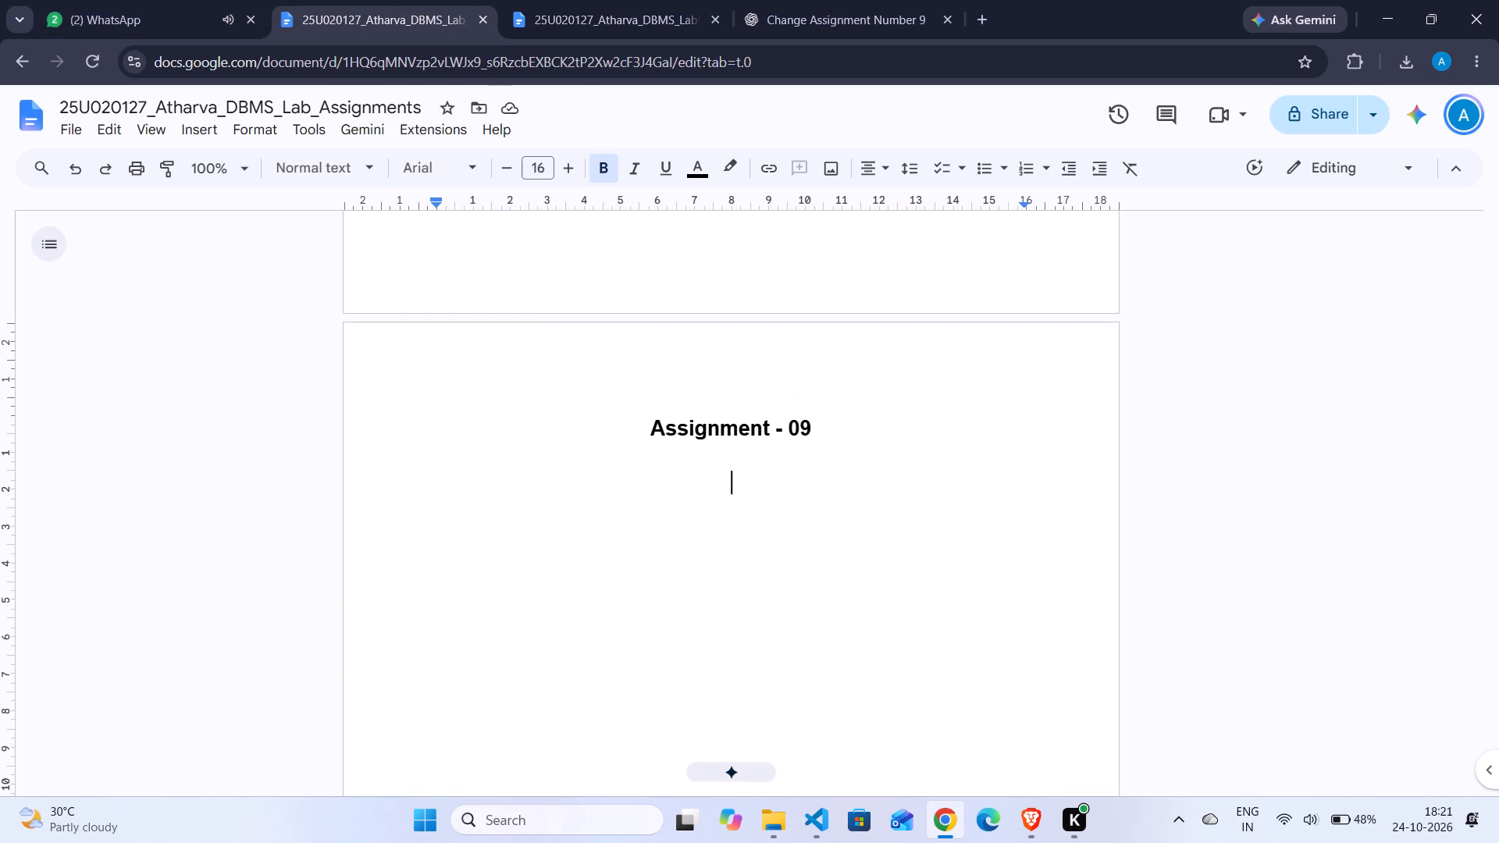
{"action": "key", "text": "ctrl+v"}
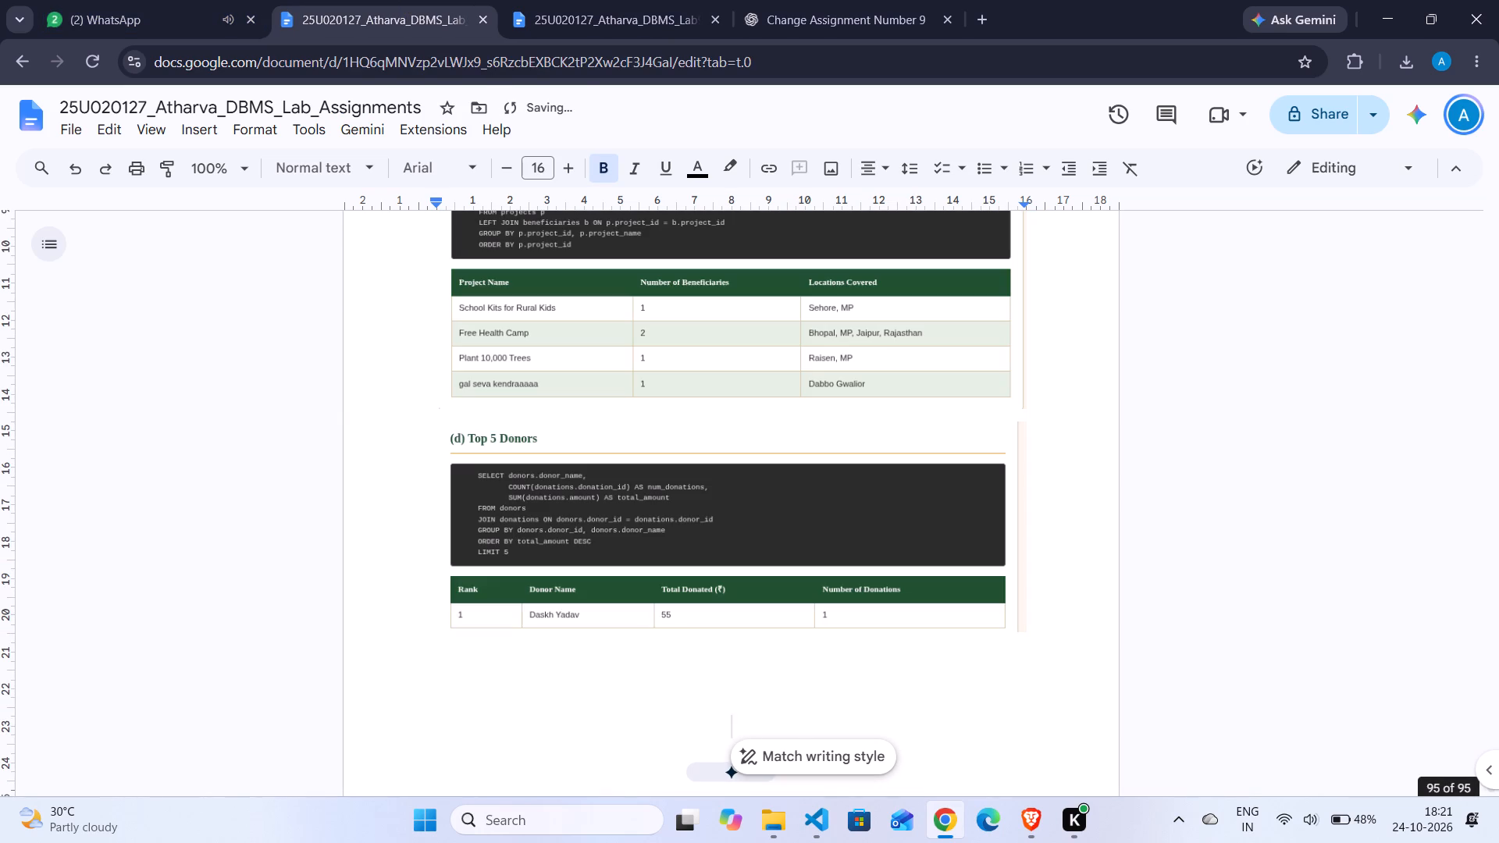
Format the blank line below the "Assignment - 09" heading as 16 pt, bold and underlined.
{"action": "scroll", "coordinate": [783, 412], "scroll_direction": "up", "scroll_amount": 20}
{"action": "scroll", "coordinate": [783, 412], "scroll_direction": "up", "scroll_amount": 15}
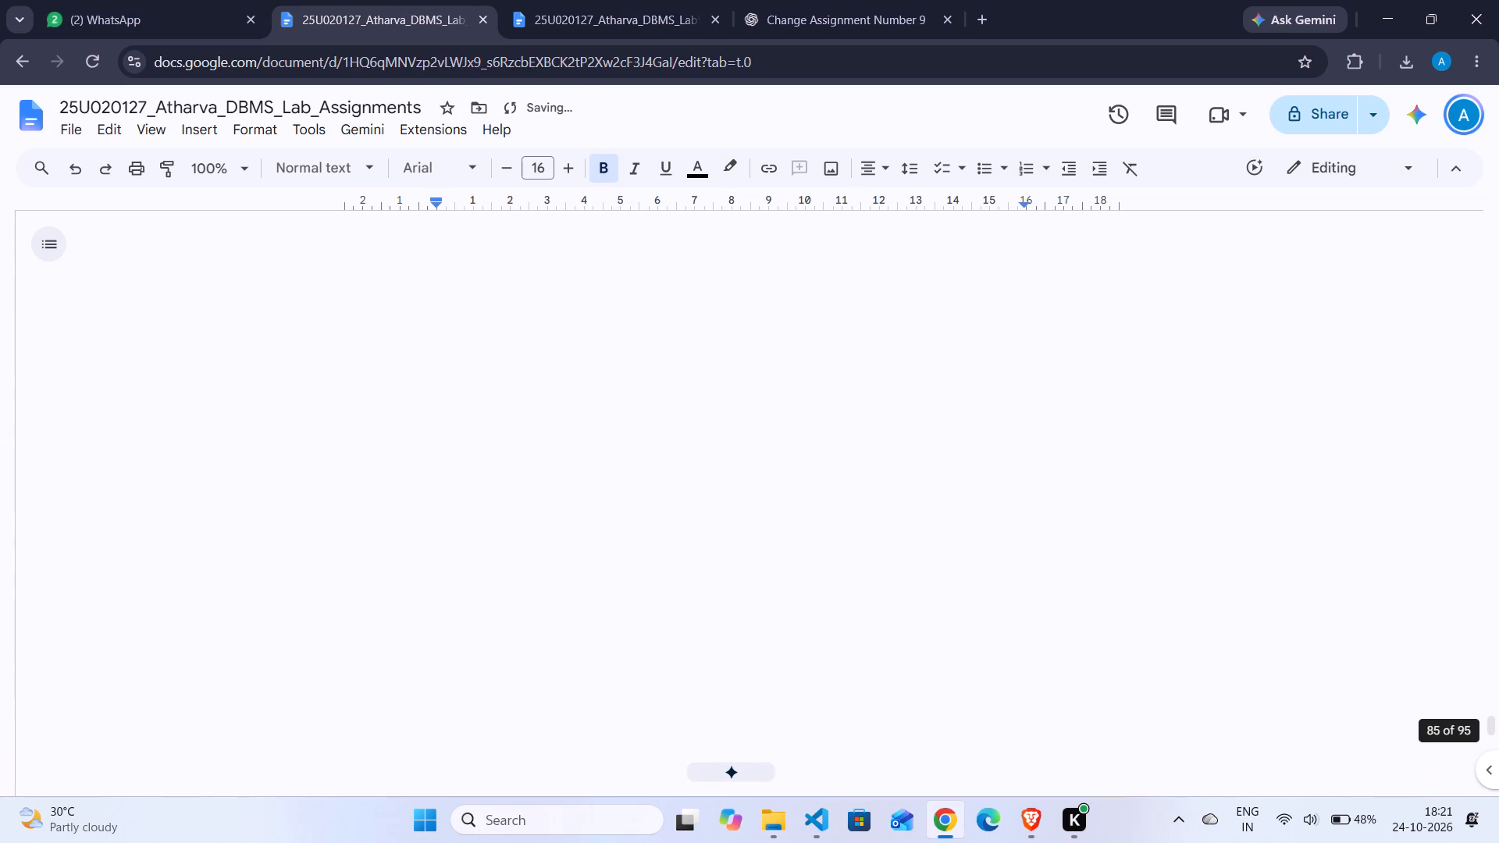
{"action": "scroll", "coordinate": [783, 412], "scroll_direction": "down", "scroll_amount": 18}
{"action": "scroll", "coordinate": [783, 412], "scroll_direction": "down", "scroll_amount": 8}
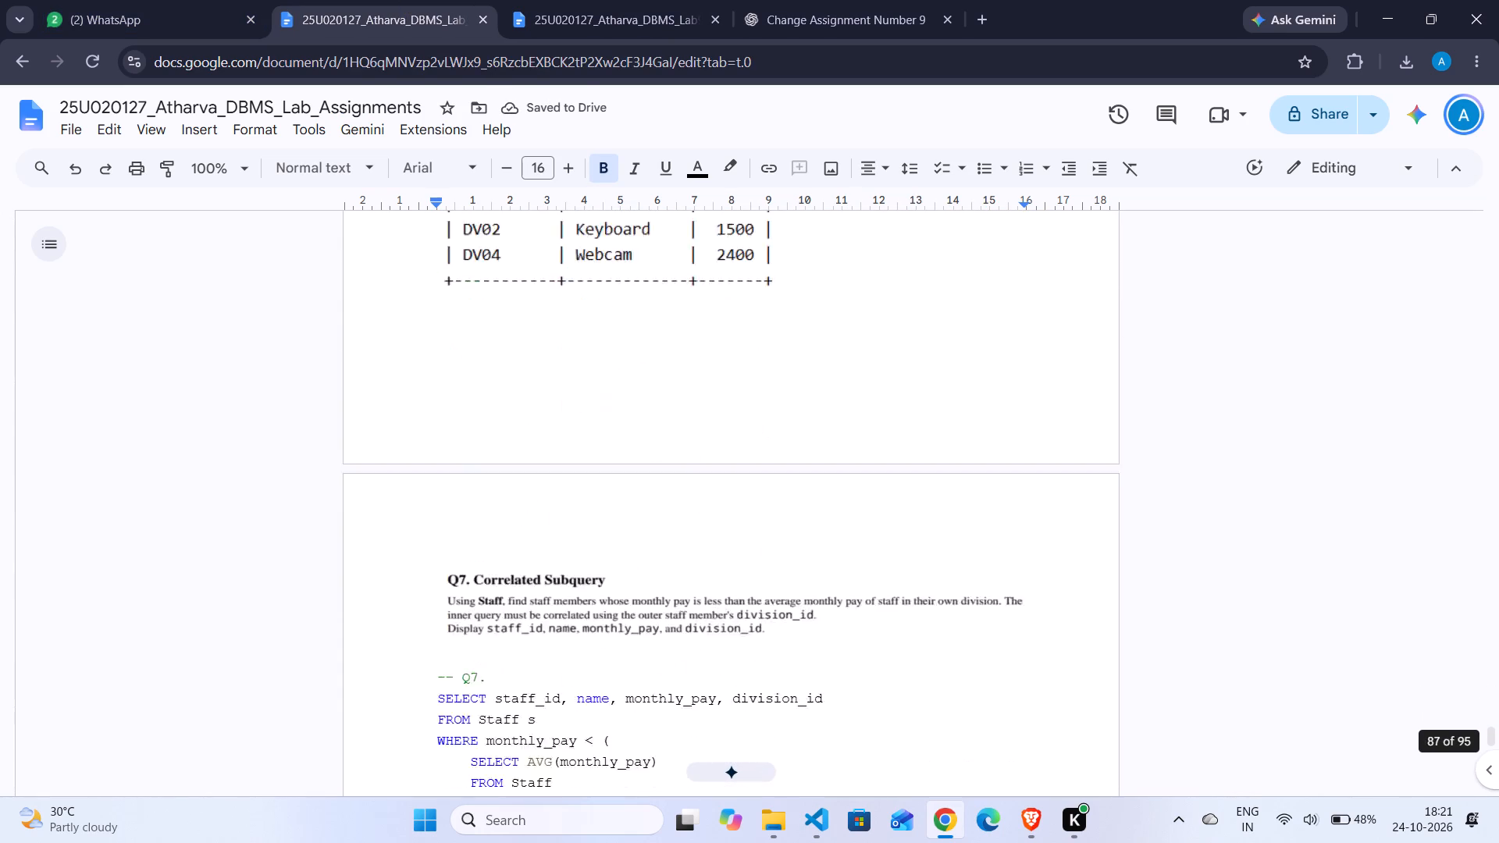
{"action": "scroll", "coordinate": [783, 412], "scroll_direction": "down", "scroll_amount": 7}
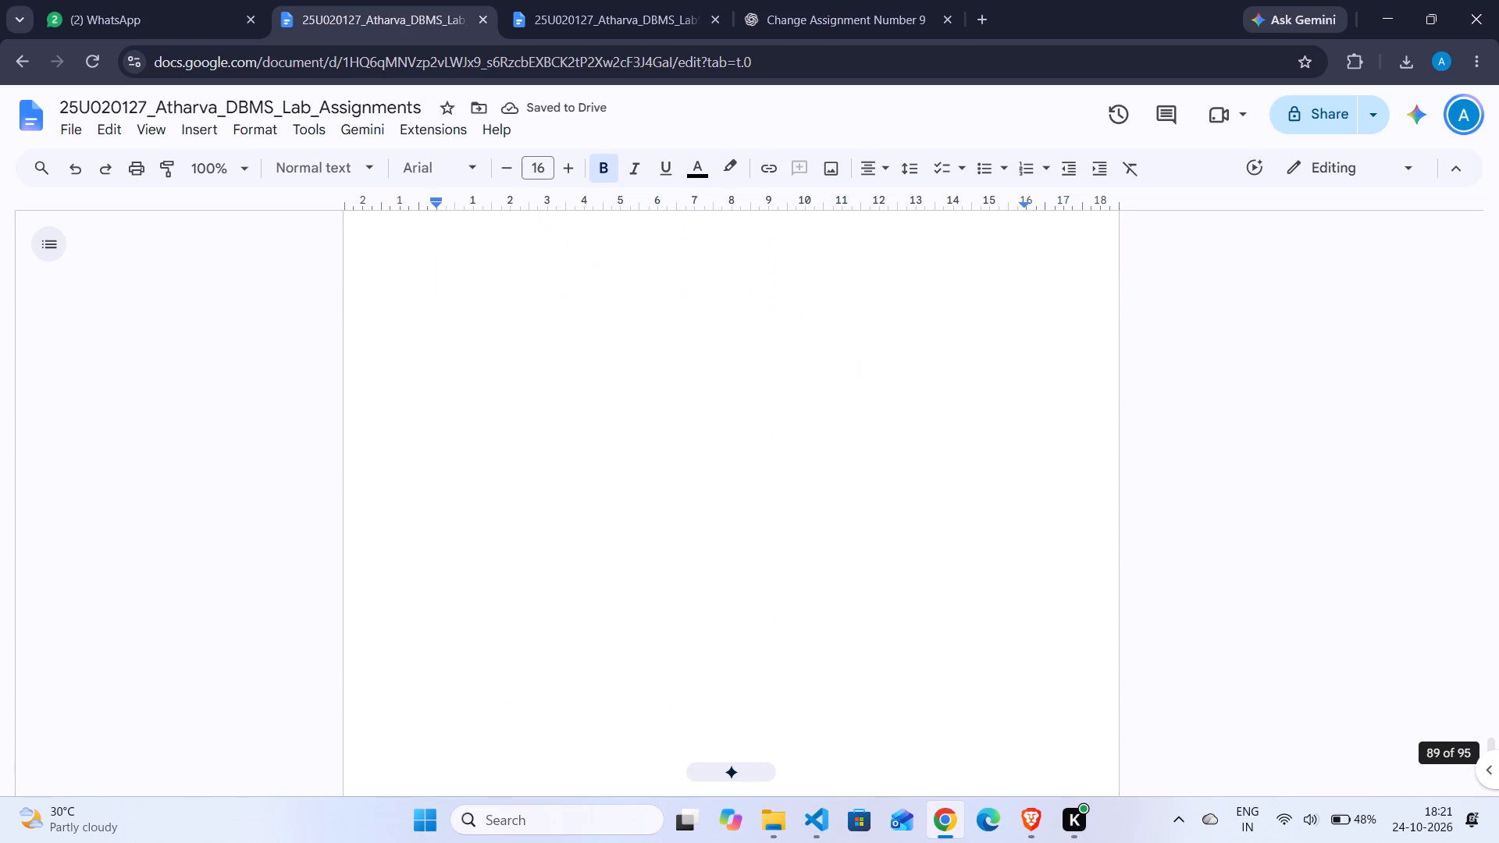
{"action": "scroll", "coordinate": [783, 412], "scroll_direction": "down", "scroll_amount": 5}
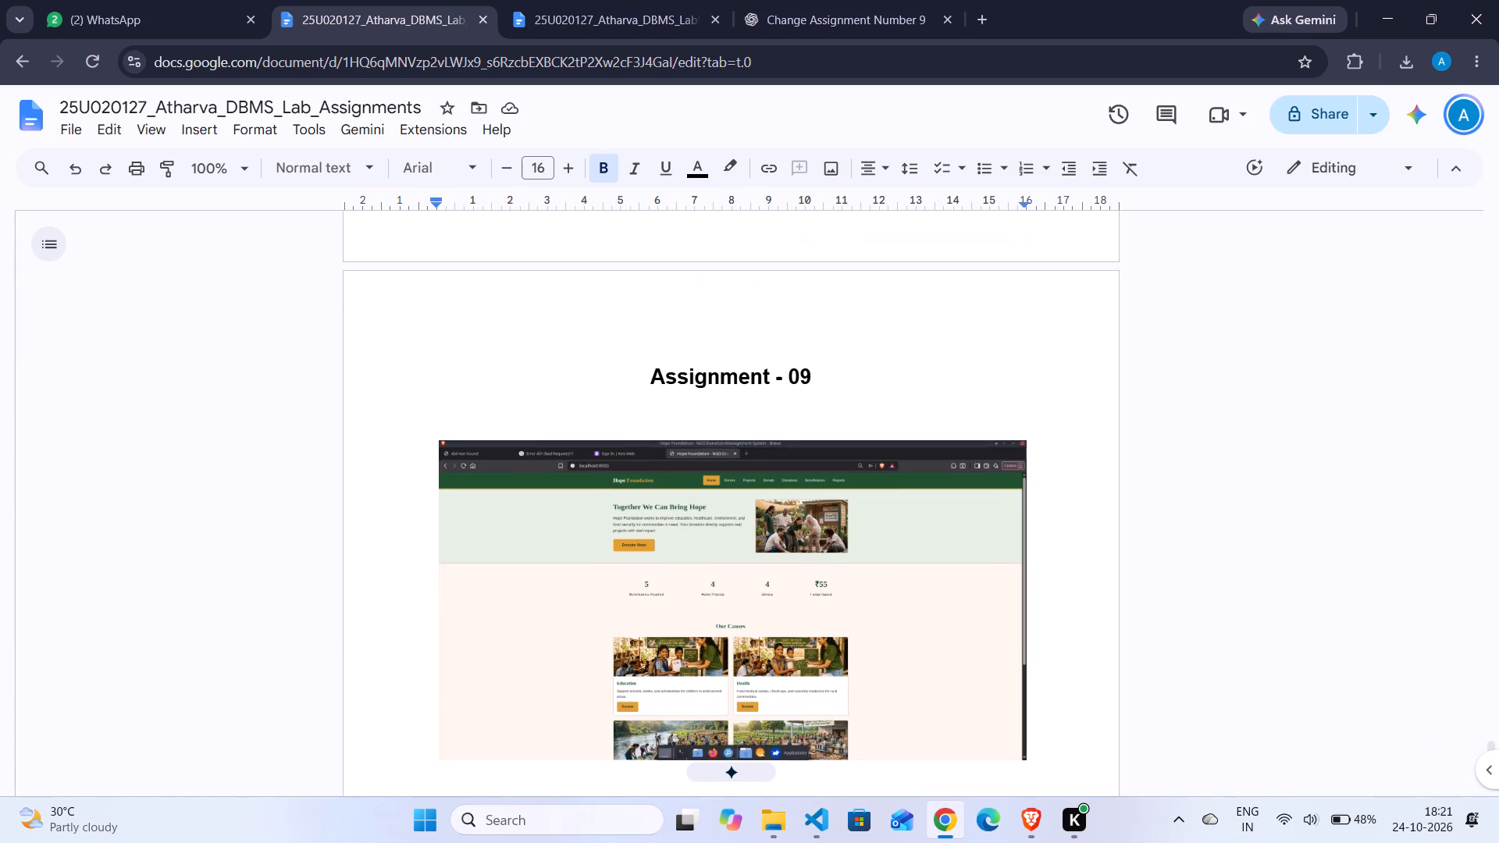
{"action": "scroll", "coordinate": [783, 412], "scroll_direction": "down", "scroll_amount": 2}
{"action": "scroll", "coordinate": [783, 412], "scroll_direction": "up", "scroll_amount": 1}
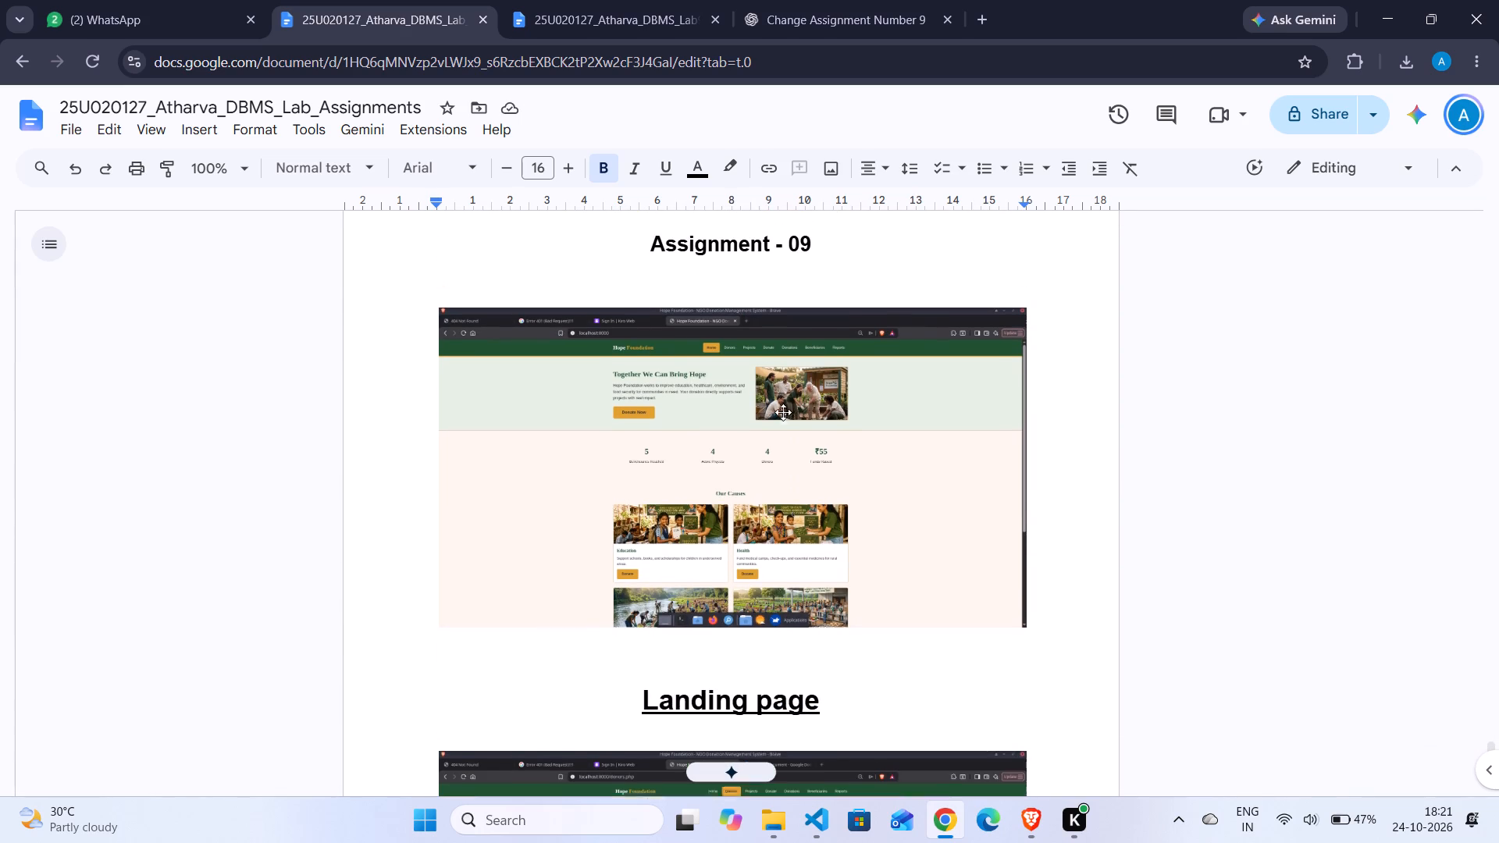
{"action": "scroll", "coordinate": [783, 412], "scroll_direction": "up", "scroll_amount": 1}
{"action": "left_click", "coordinate": [801, 299]}
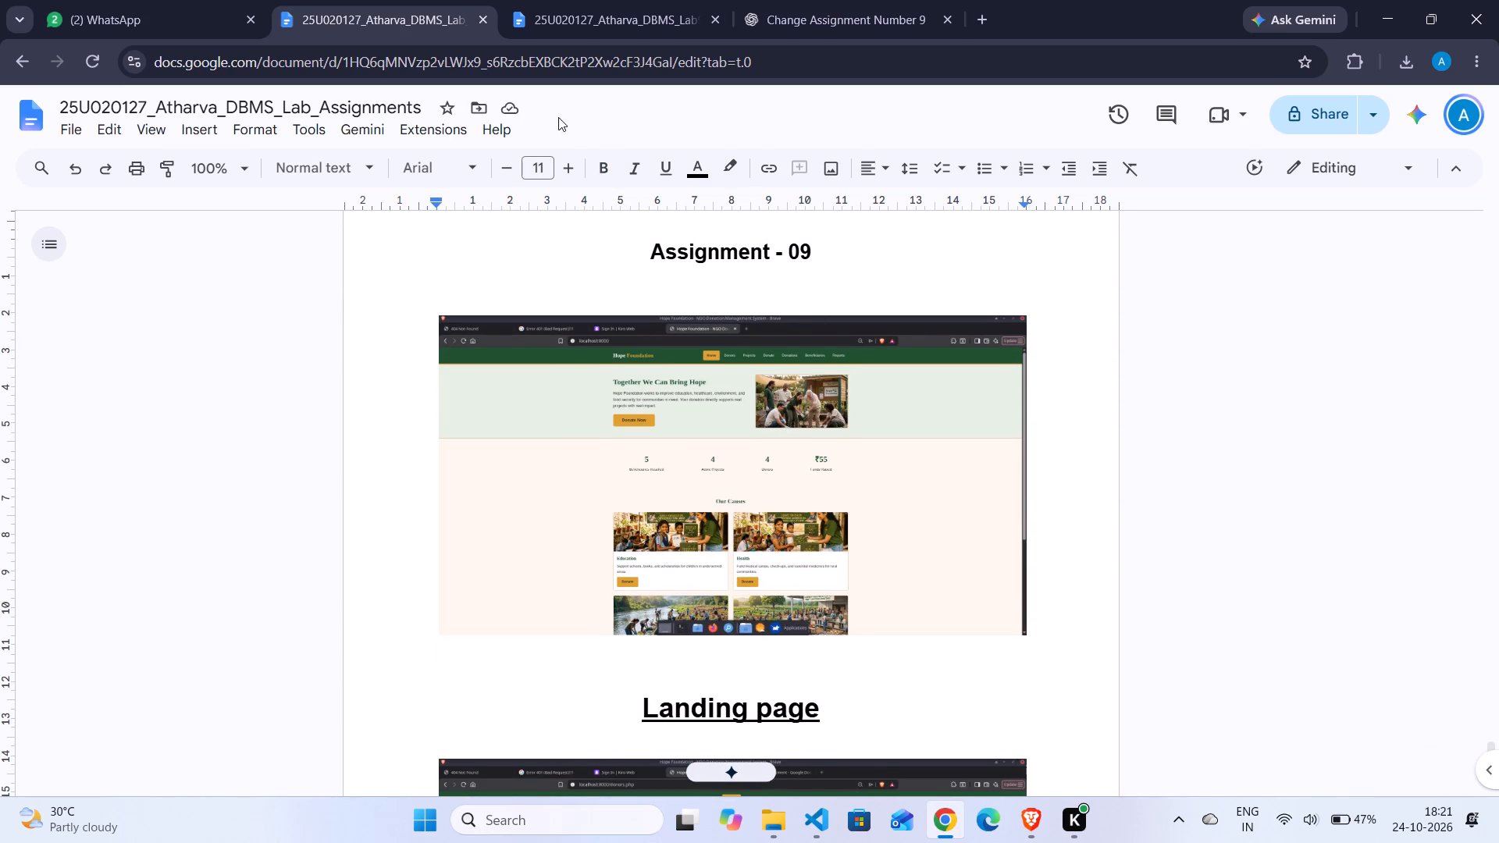
{"action": "left_click", "coordinate": [544, 165]}
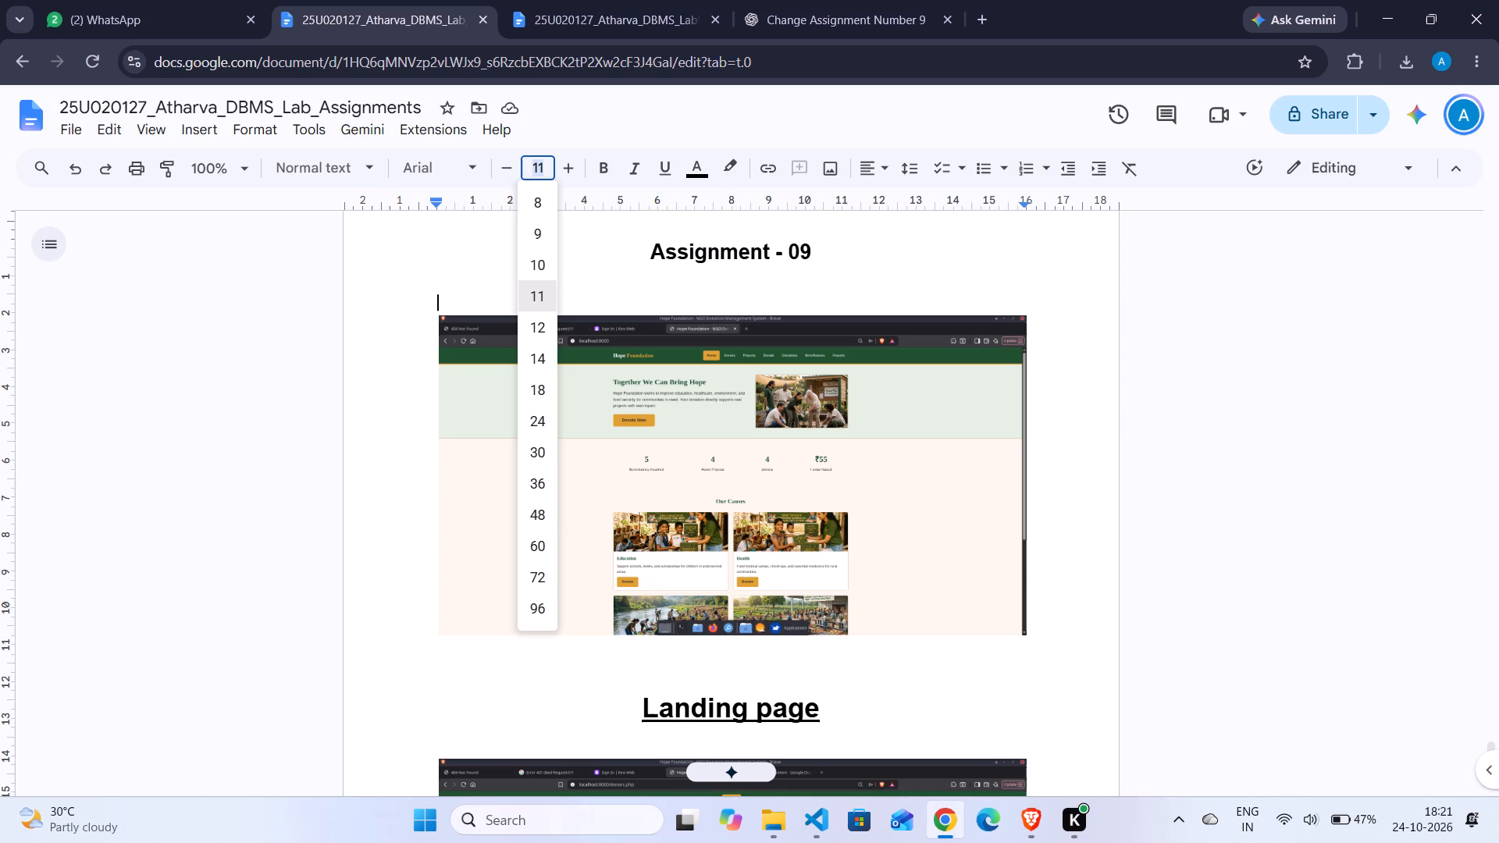
{"action": "left_click", "coordinate": [543, 361]}
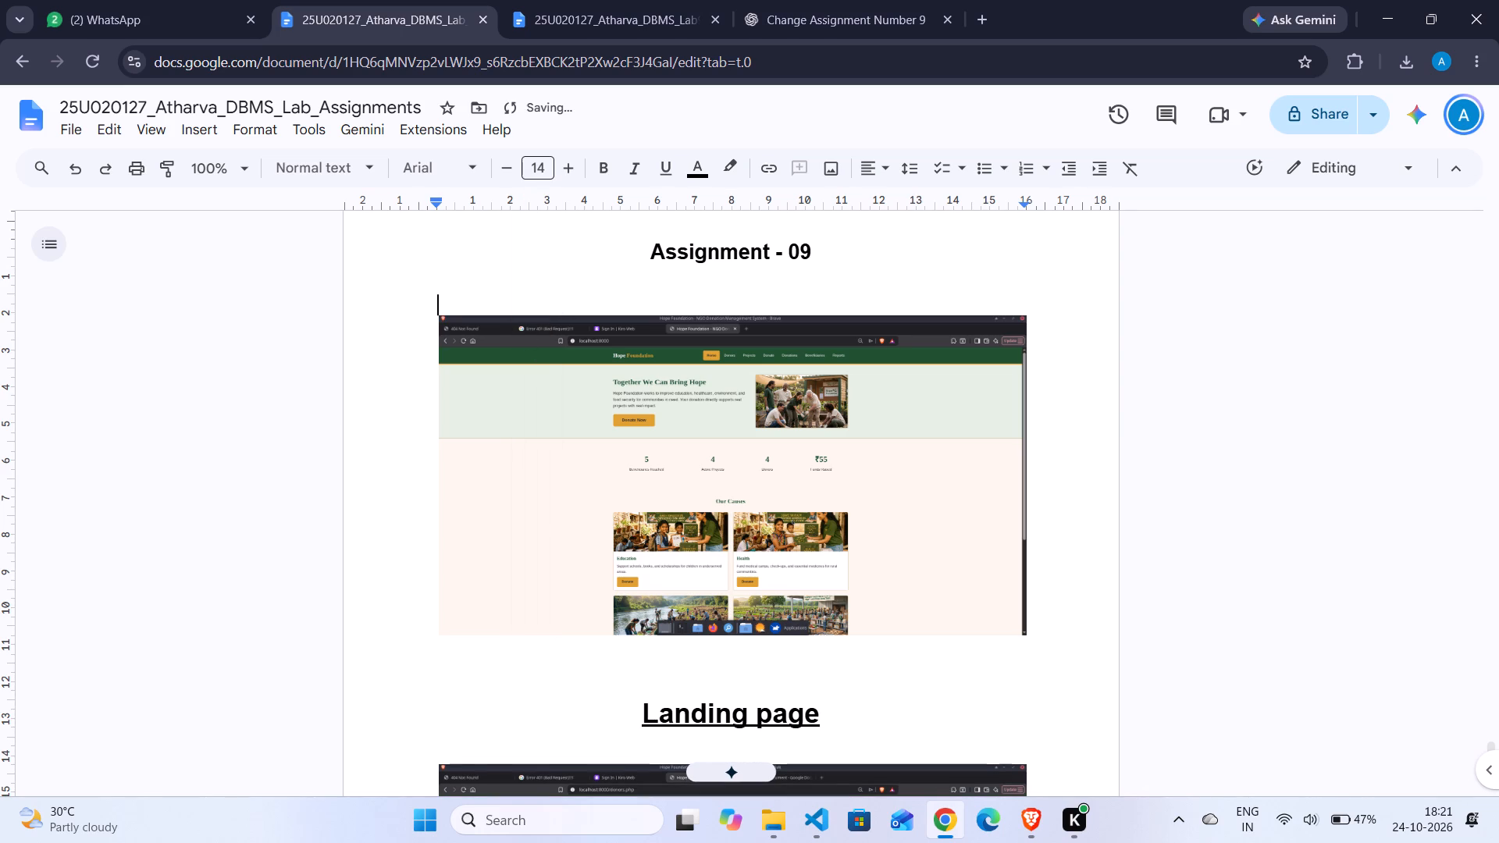
{"action": "left_click", "coordinate": [543, 166]}
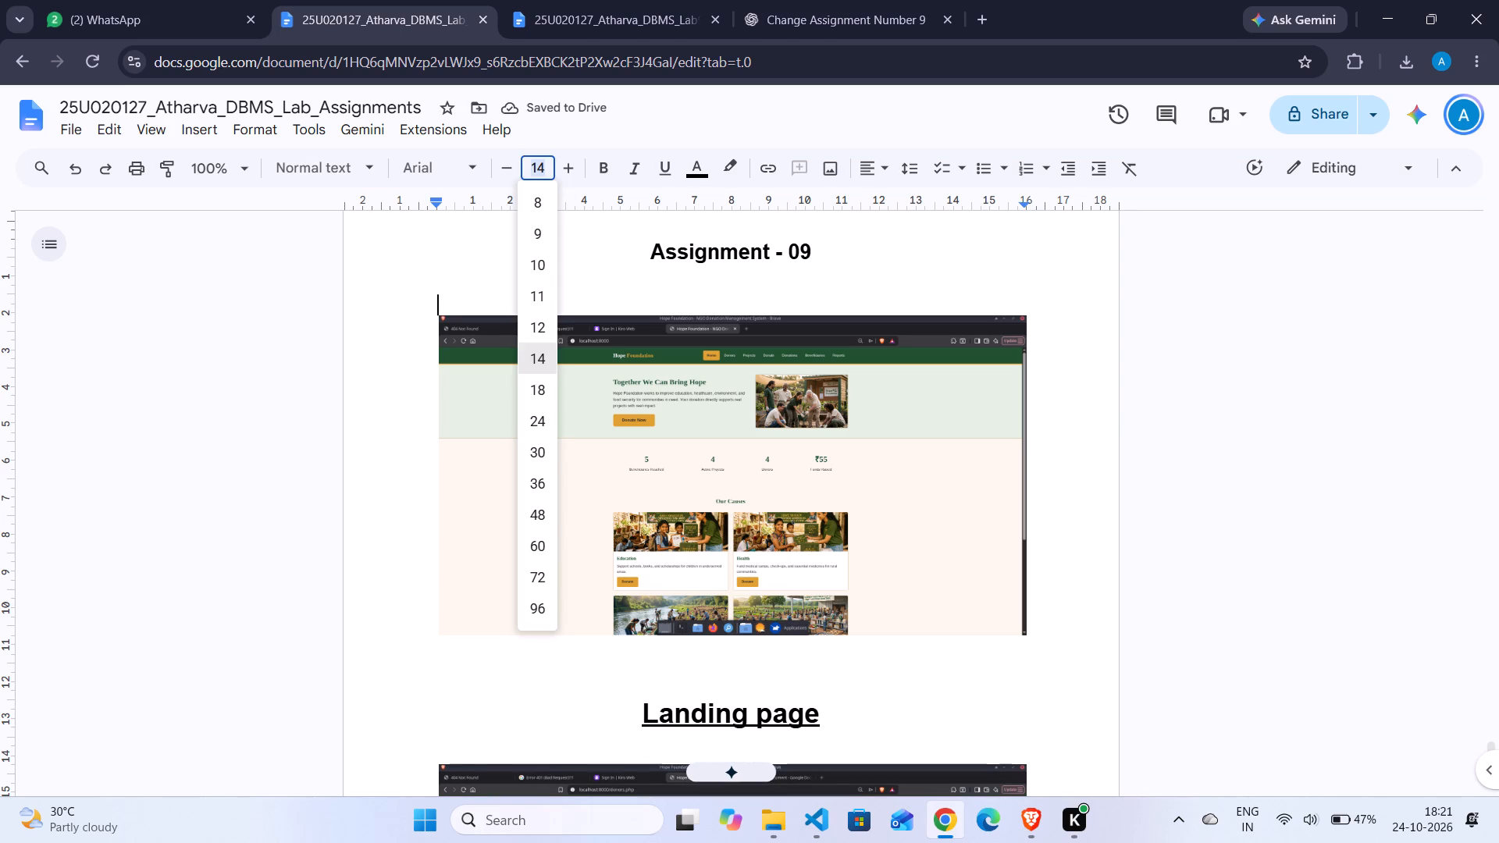
{"action": "double_click", "coordinate": [563, 170]}
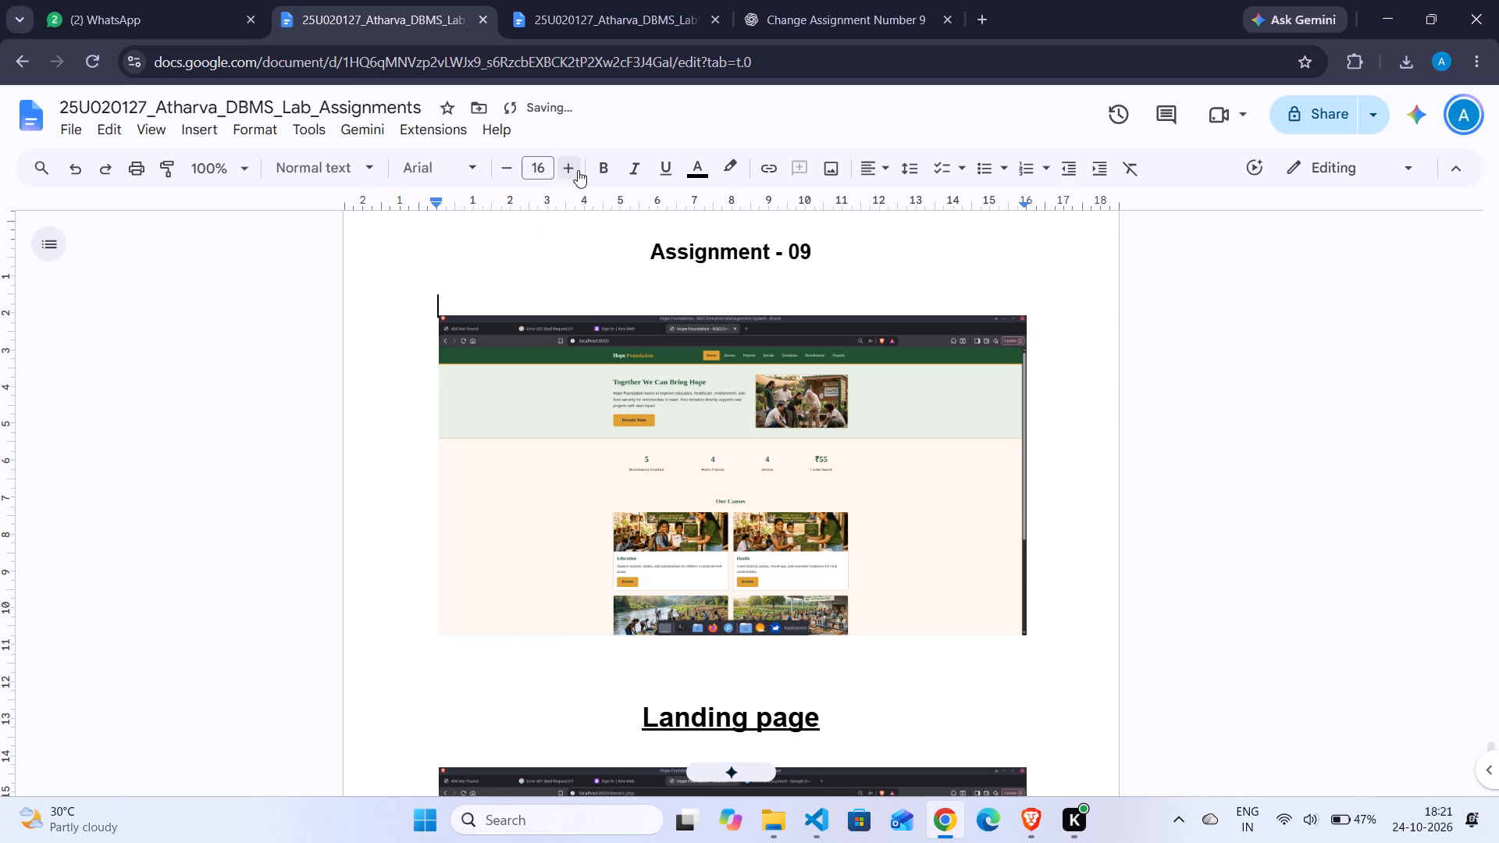
{"action": "left_click", "coordinate": [611, 169]}
{"action": "left_click", "coordinate": [675, 174]}
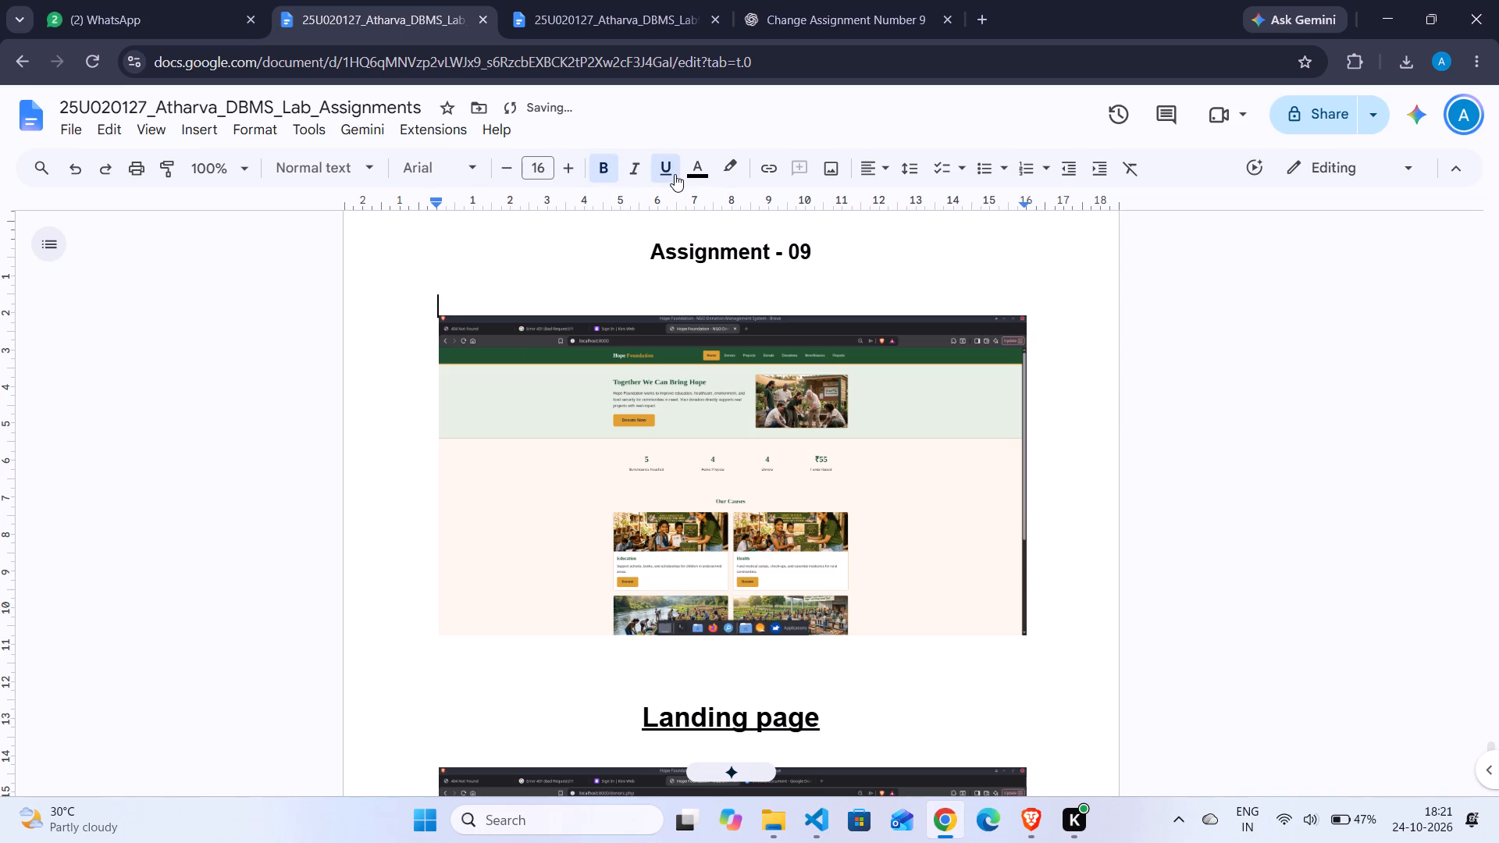
Insert extra blank lines between the "Assignment - 09" heading and the landing page screenshot, and left-align the line below the heading.
{"action": "key", "text": "Return"}
{"action": "key", "text": "BackSpace"}
{"action": "key", "text": "ctrl+z"}
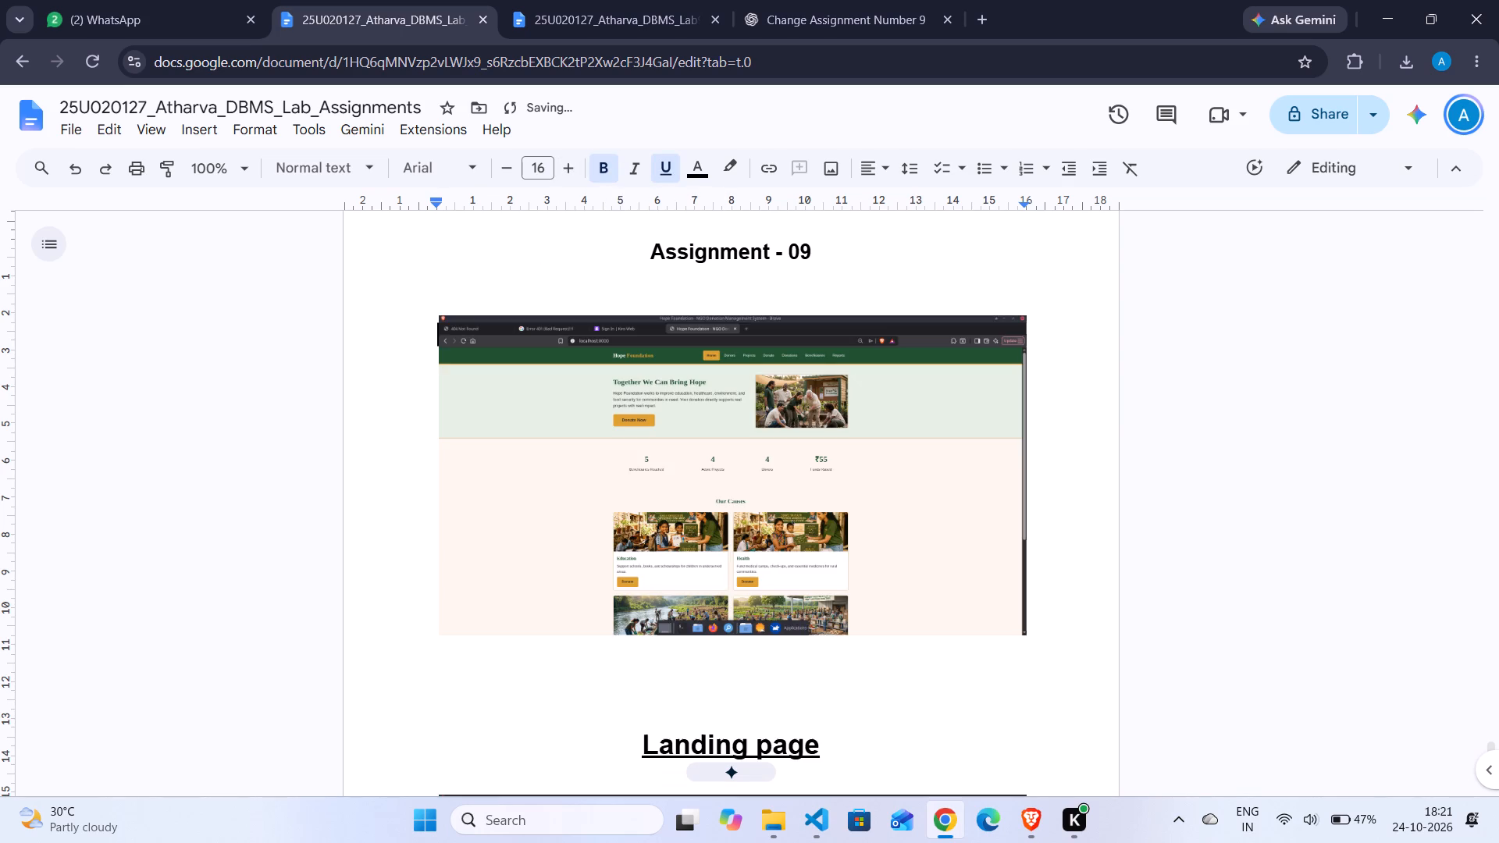
{"action": "left_click", "coordinate": [832, 261]}
{"action": "key", "text": "Return"}
{"action": "key", "text": "Return"}
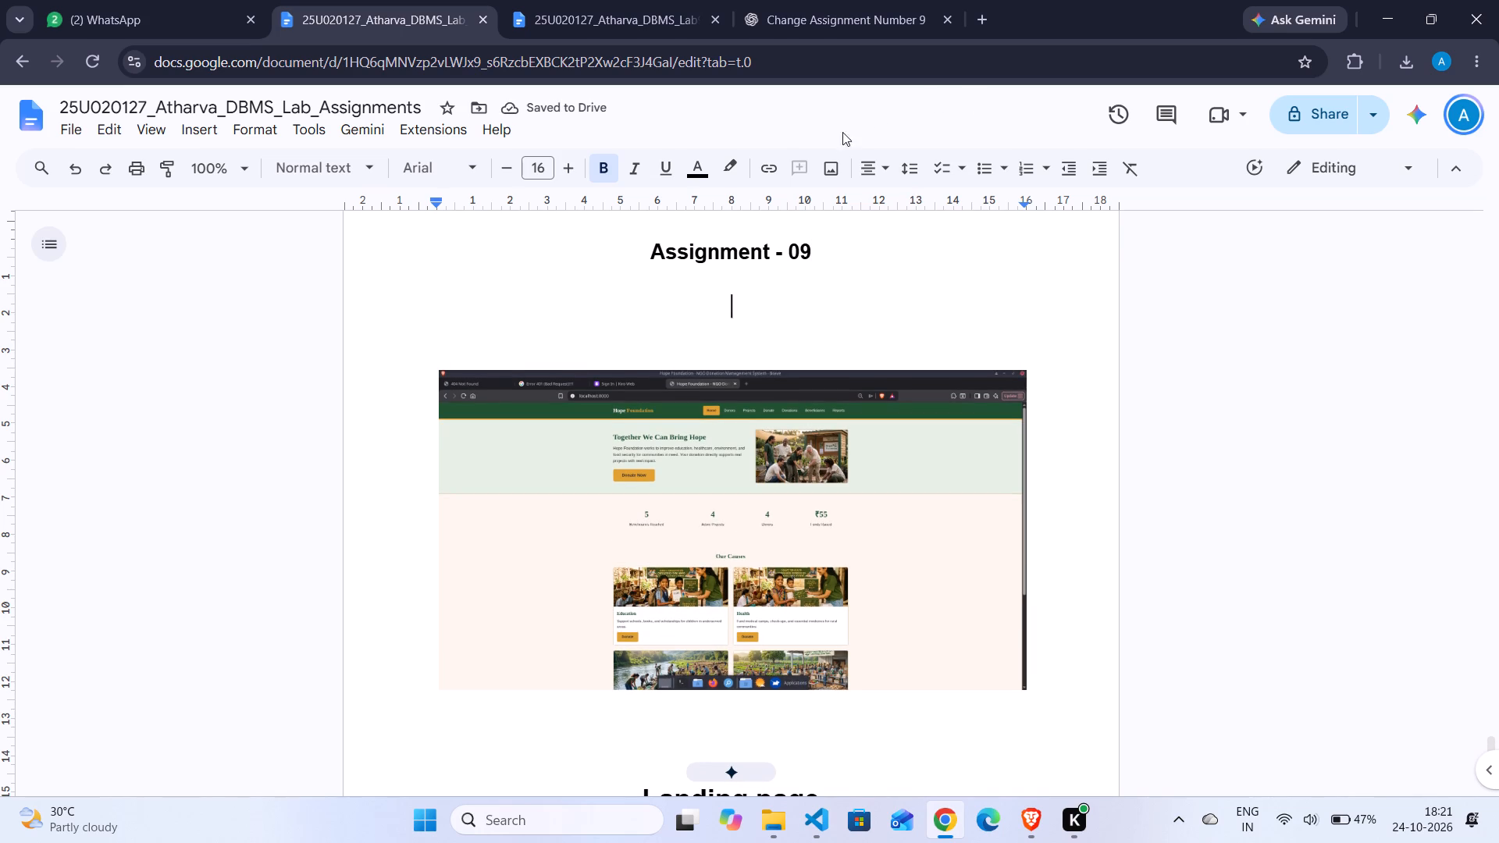
{"action": "left_click_drag", "start_coordinate": [882, 169], "coordinate": [867, 205]}
{"action": "left_click", "coordinate": [867, 205]}
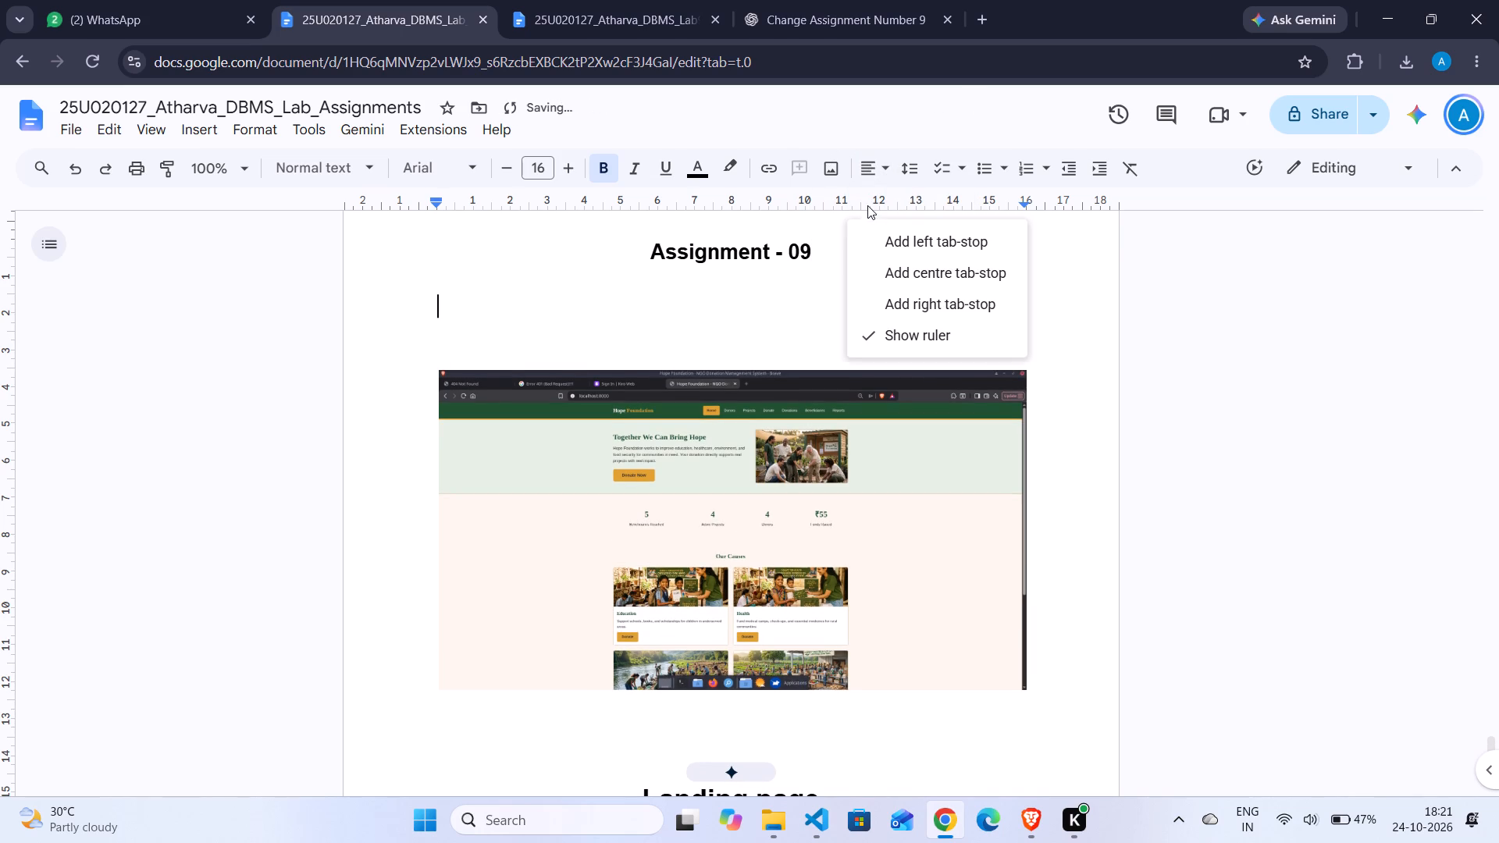
Delete the blank lines between the landing page screenshot and its "Landing page" caption.
{"action": "scroll", "coordinate": [746, 382], "scroll_direction": "down", "scroll_amount": 2}
{"action": "left_click", "coordinate": [714, 624]}
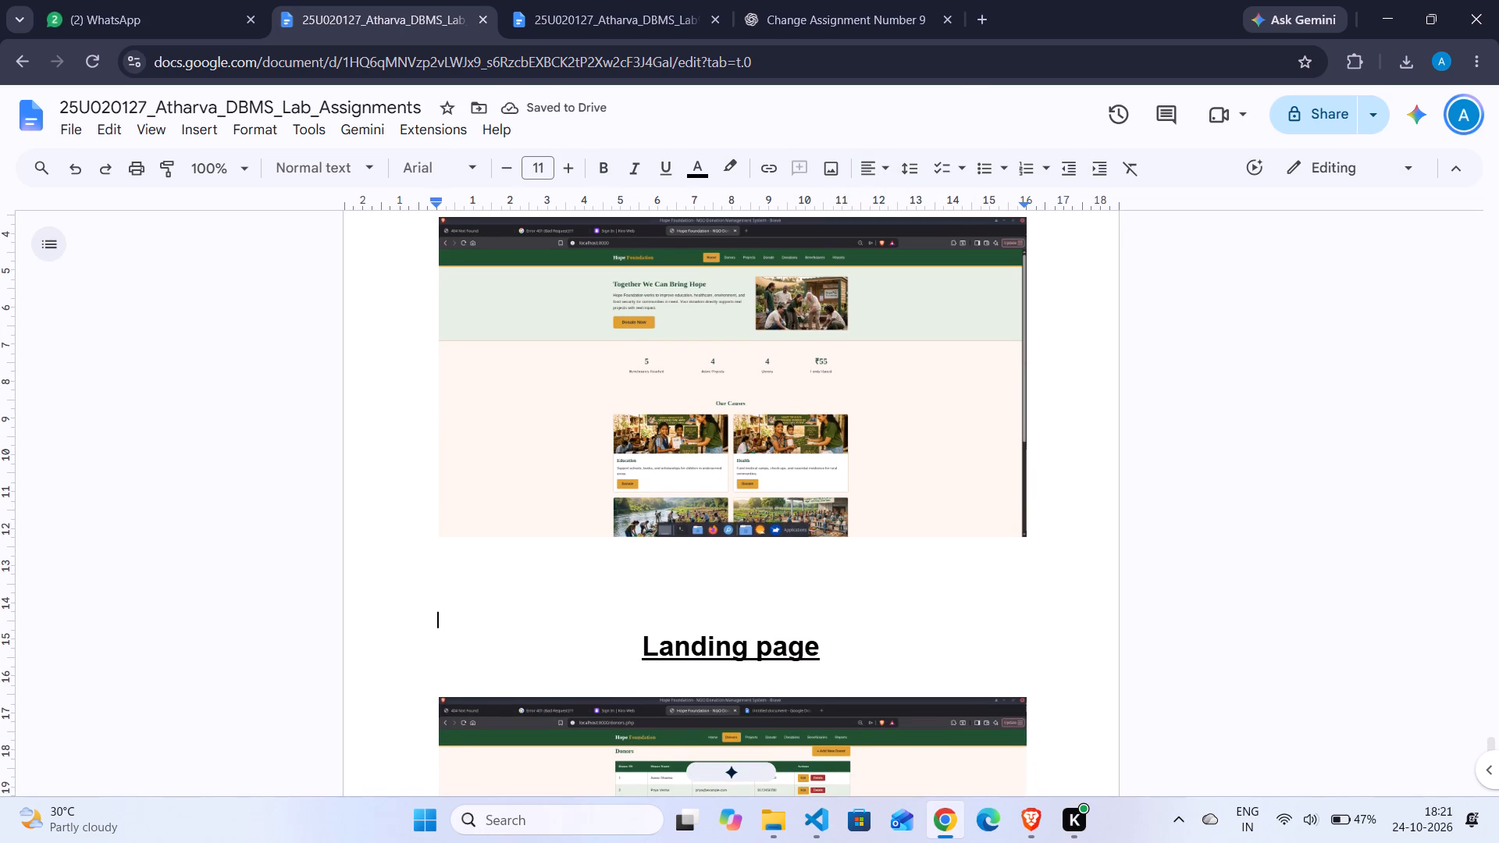
{"action": "key", "text": "BackSpace"}
{"action": "key", "text": "BackSpace"}
{"action": "key", "text": "BackSpace"}
{"action": "key", "text": "BackSpace"}
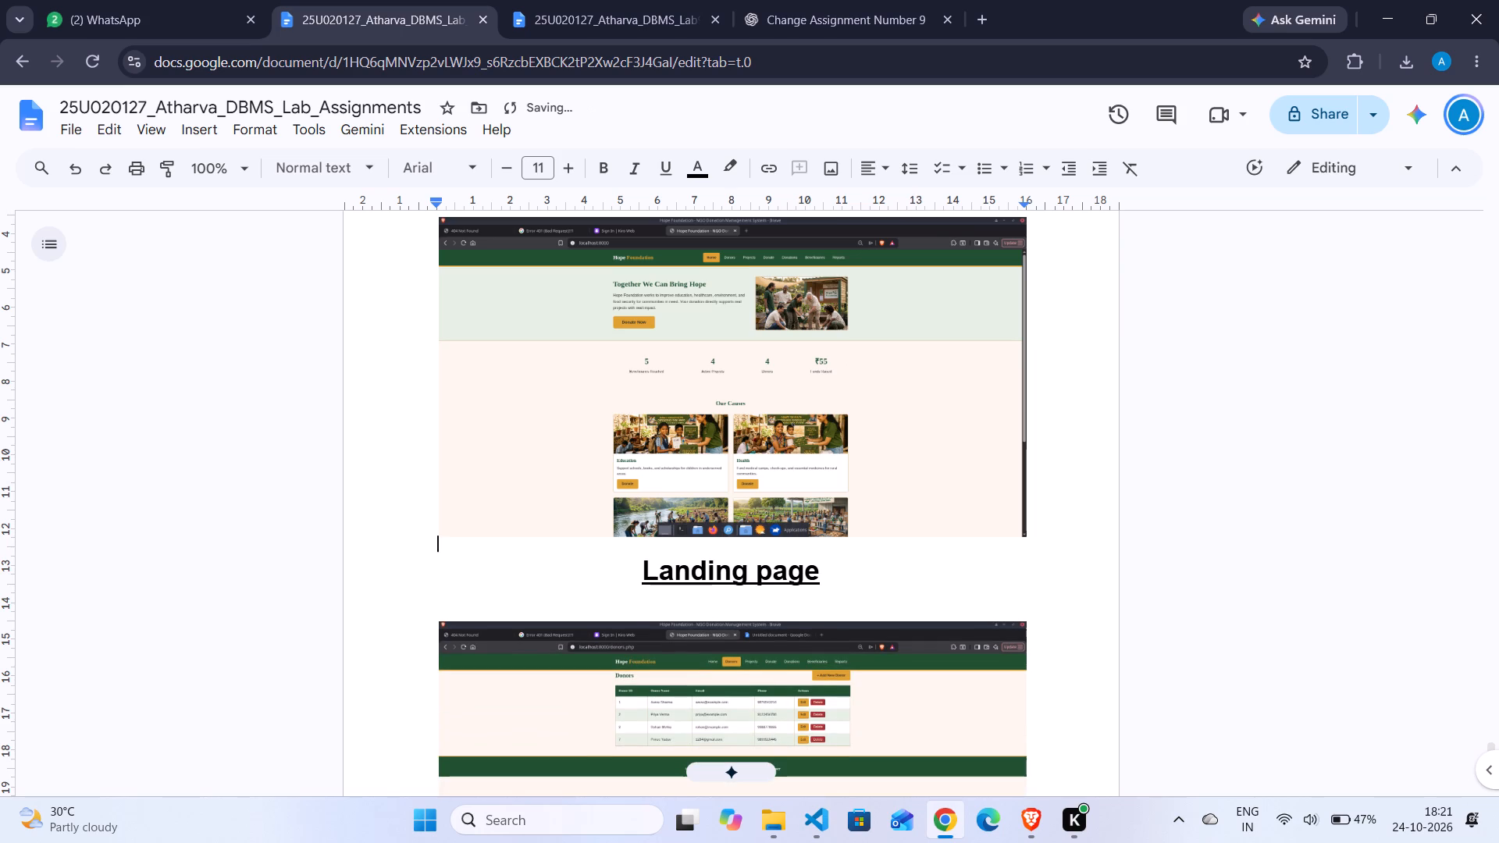
{"action": "key", "text": "BackSpace"}
Slightly reduce the height of the Donors page screenshot below the "Landing page" caption, keeping its width.
{"action": "scroll", "coordinate": [714, 624], "scroll_direction": "down", "scroll_amount": 2}
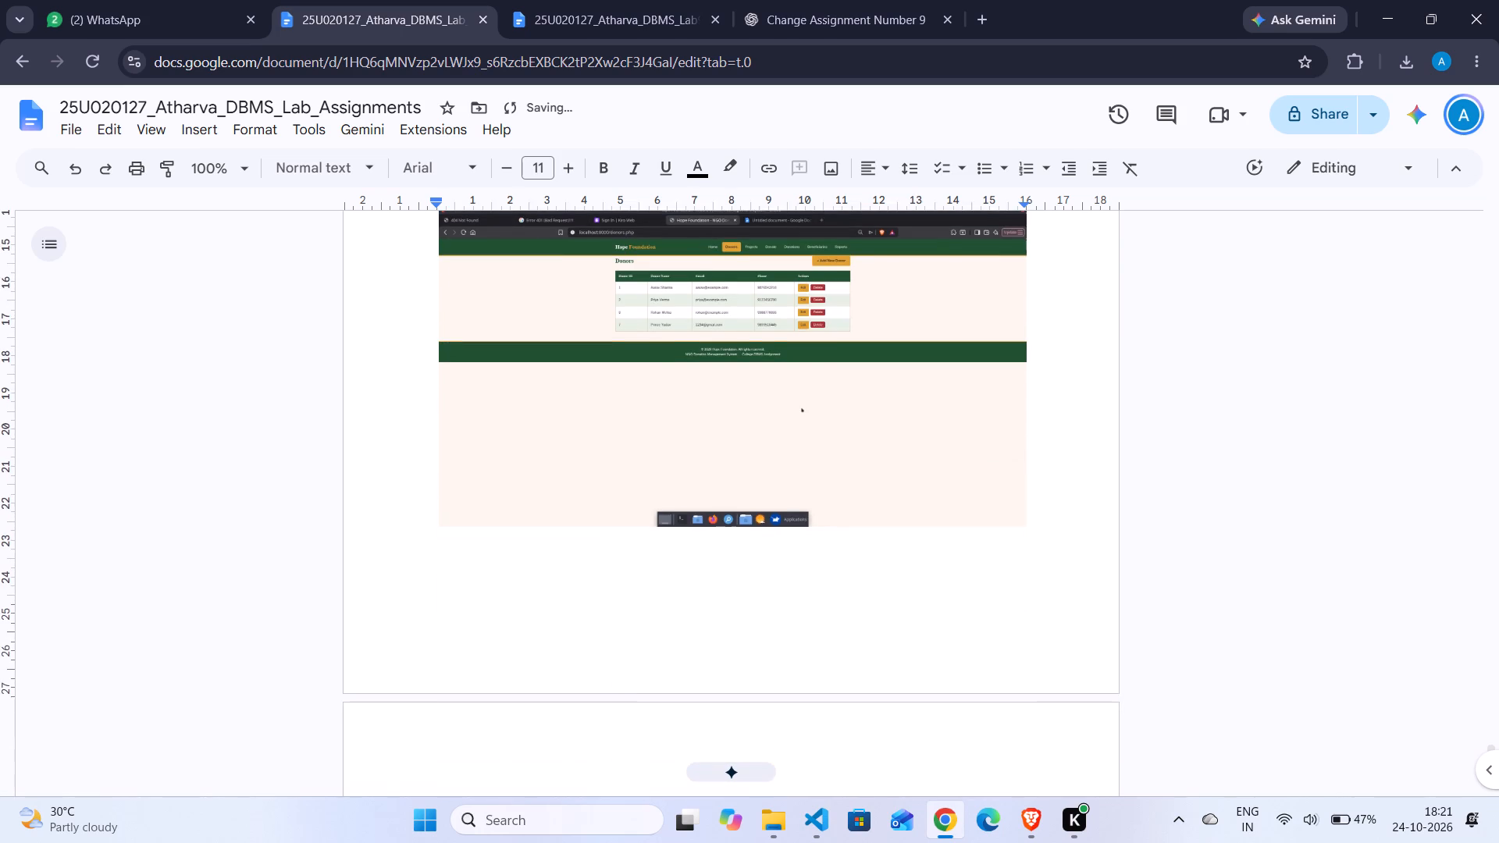
{"action": "scroll", "coordinate": [714, 624], "scroll_direction": "down", "scroll_amount": 3}
{"action": "scroll", "coordinate": [714, 624], "scroll_direction": "up", "scroll_amount": 1}
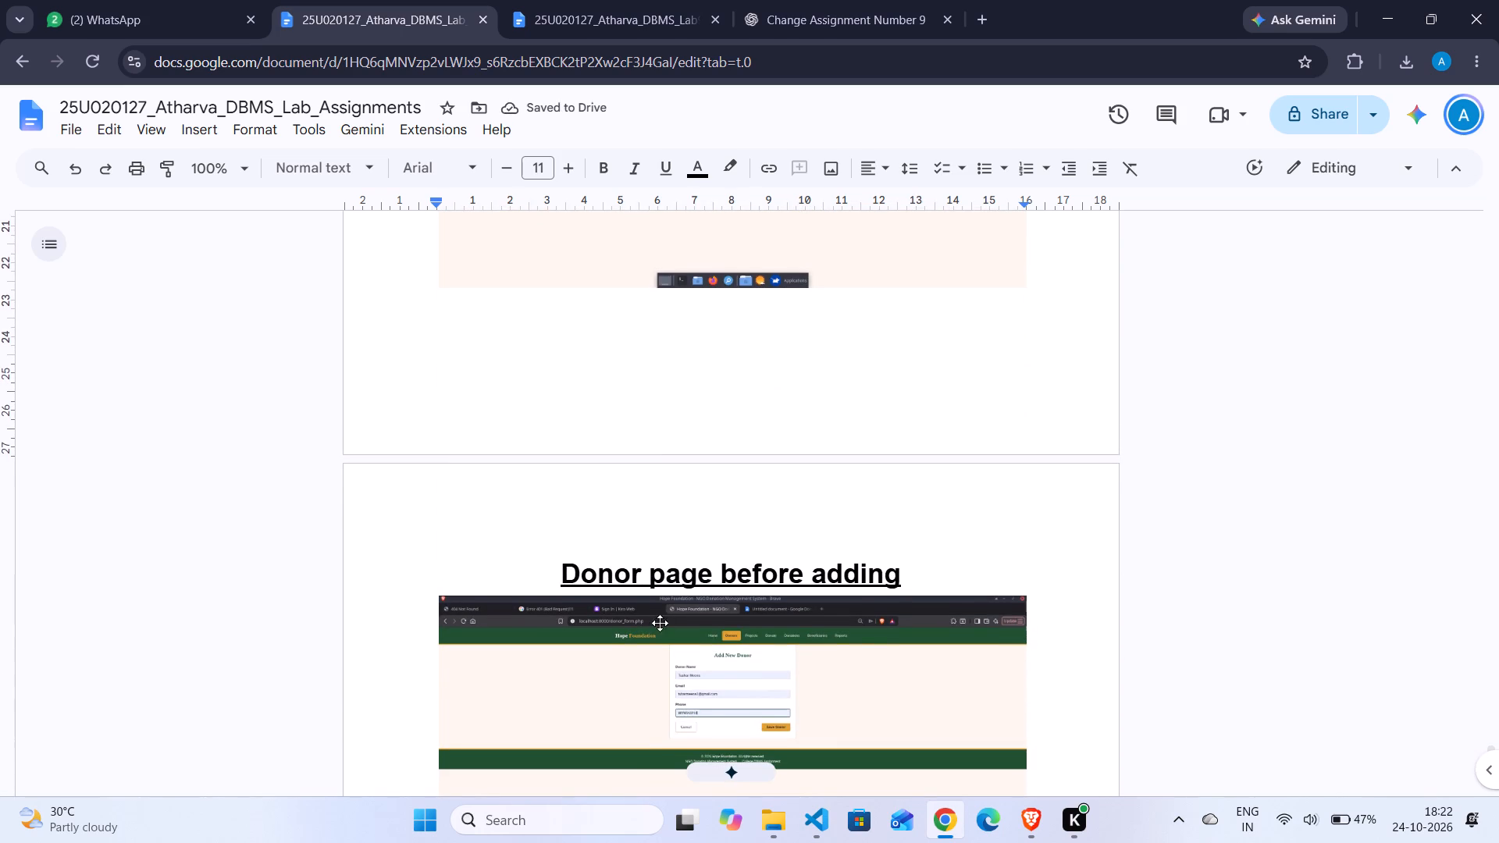
{"action": "scroll", "coordinate": [670, 534], "scroll_direction": "up", "scroll_amount": 3}
{"action": "left_click", "coordinate": [695, 417]}
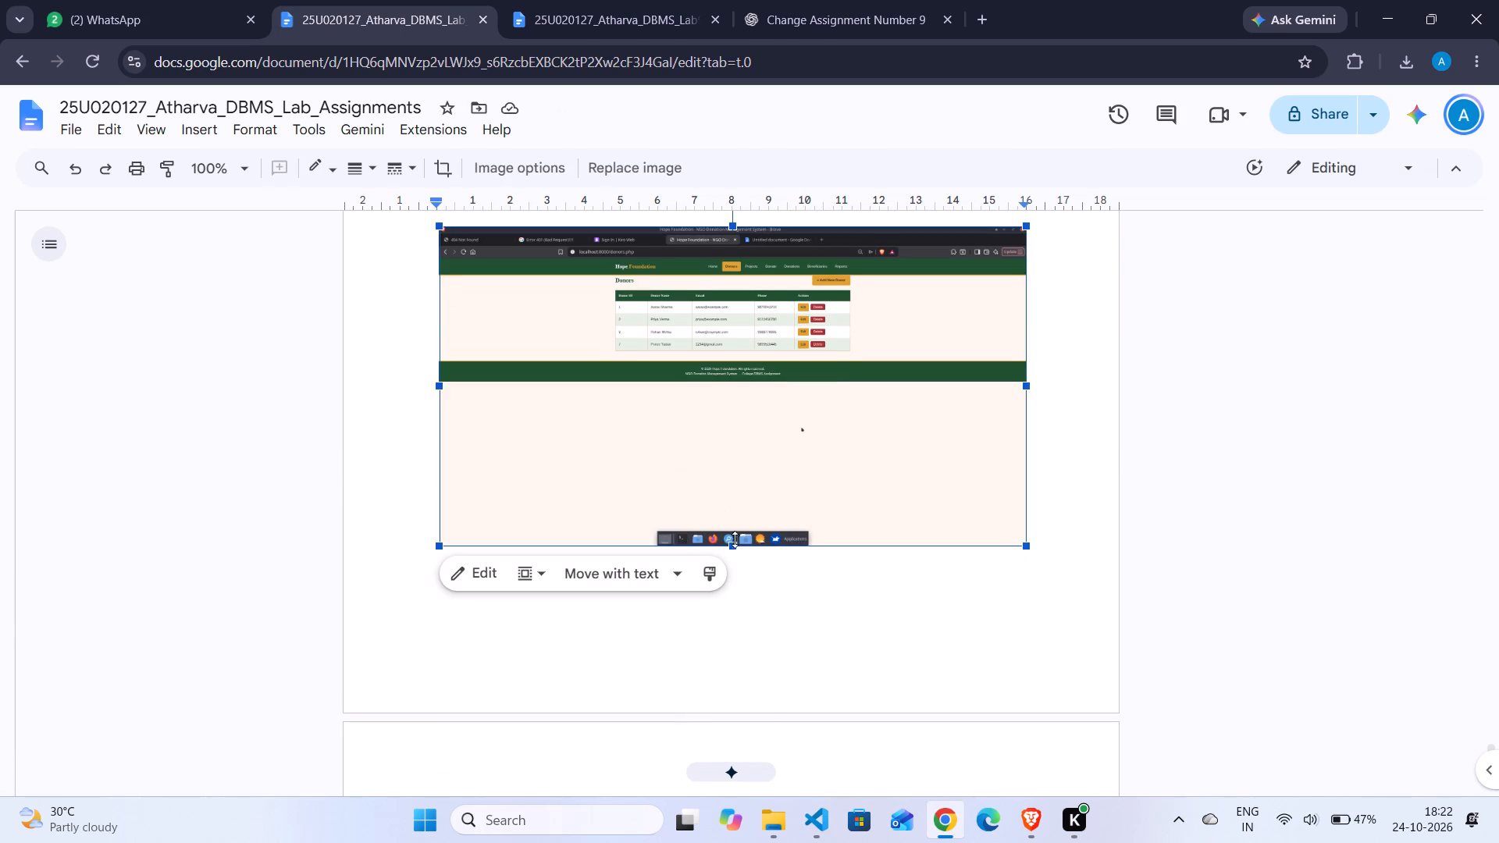
{"action": "left_click_drag", "start_coordinate": [735, 543], "coordinate": [739, 521]}
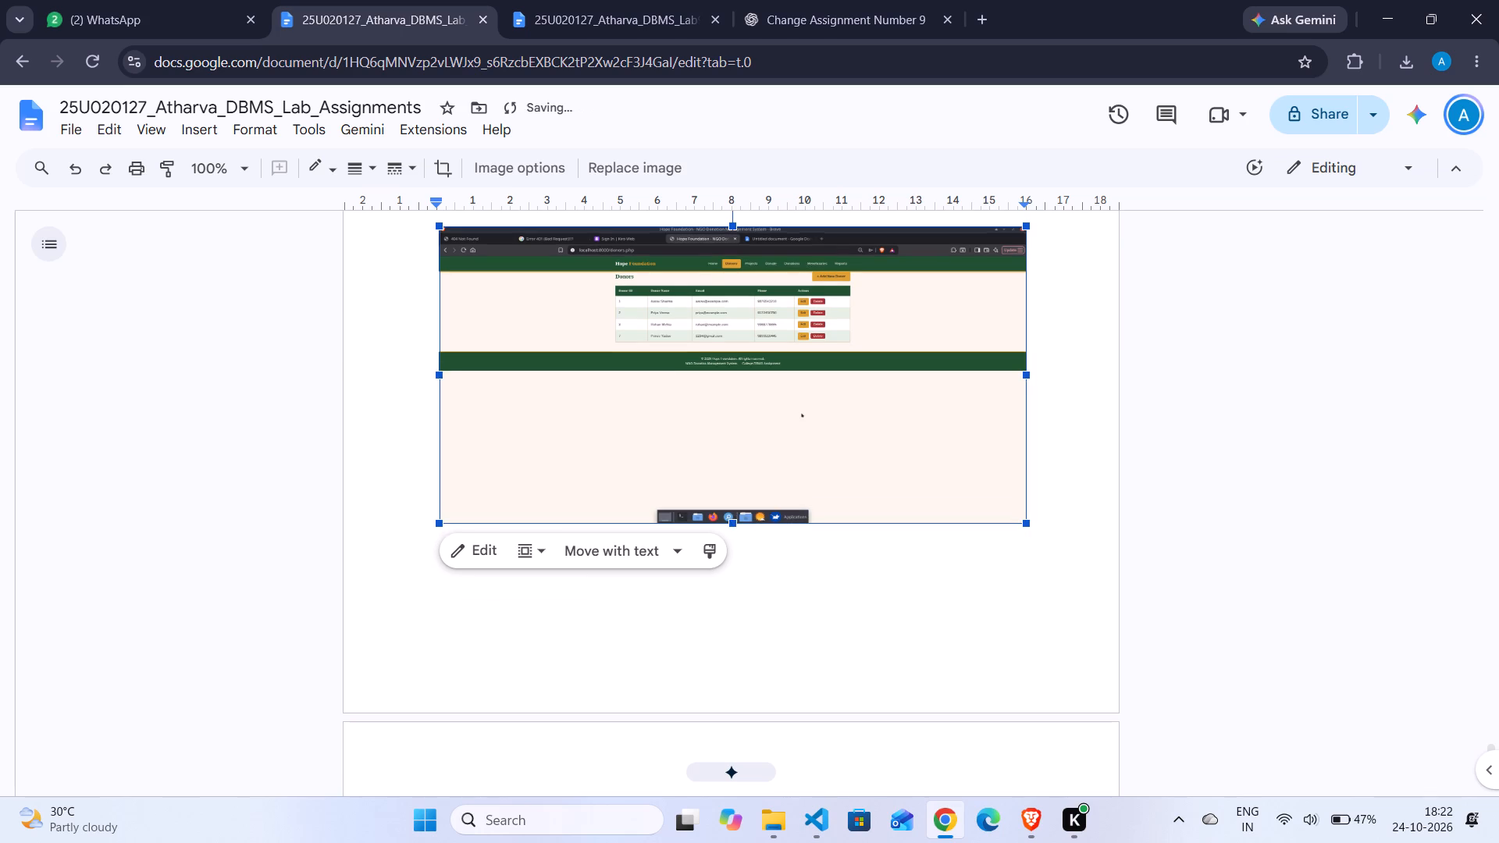
Slightly reduce the height of the landing page screenshot above the "Landing page" caption, keeping its width.
{"action": "scroll", "coordinate": [743, 599], "scroll_direction": "up", "scroll_amount": 3}
{"action": "left_click", "coordinate": [737, 476]}
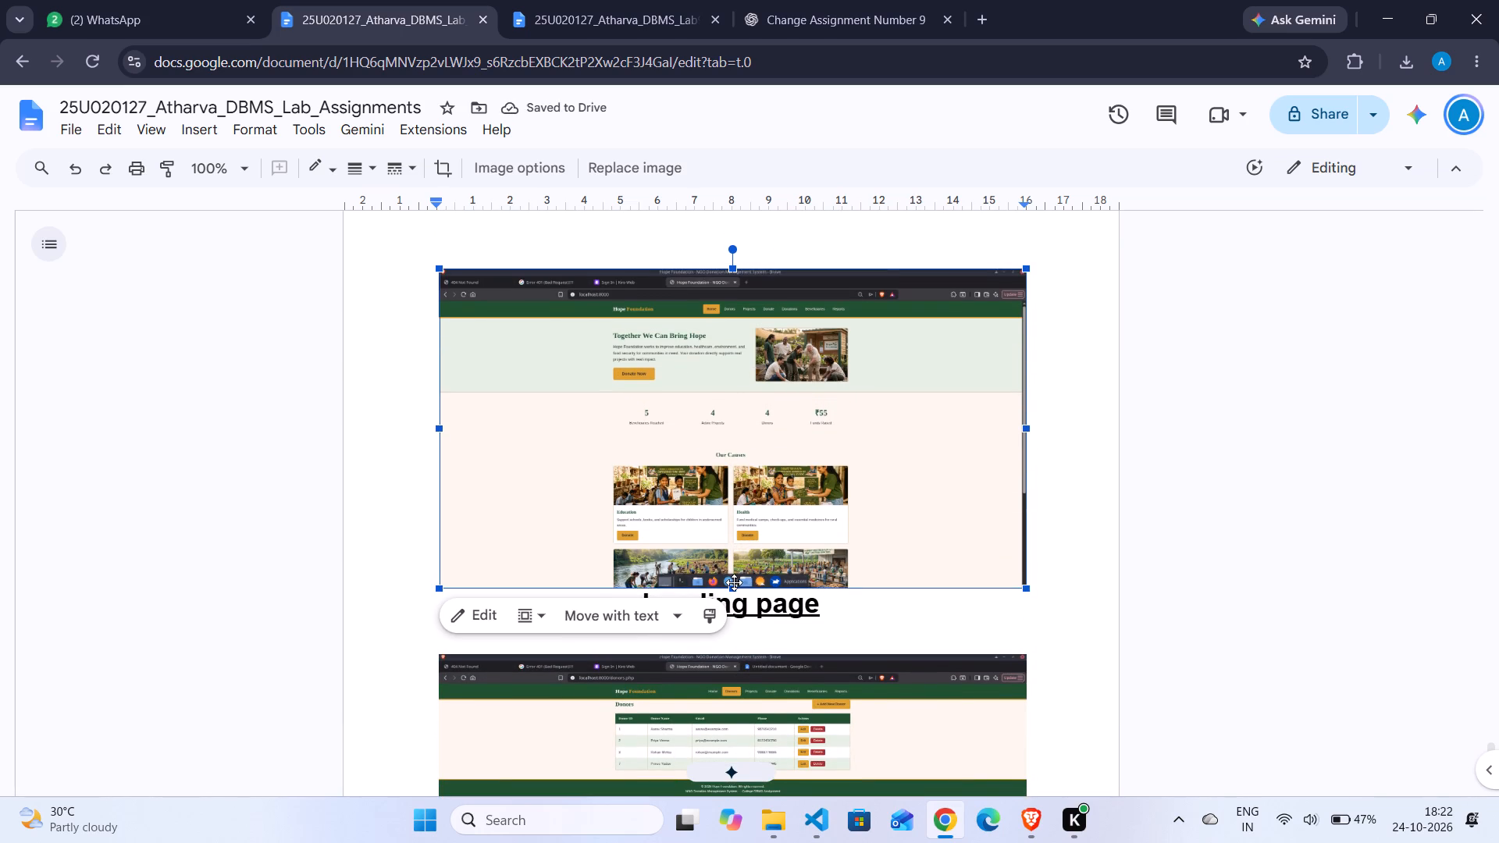
{"action": "left_click_drag", "start_coordinate": [732, 585], "coordinate": [737, 573]}
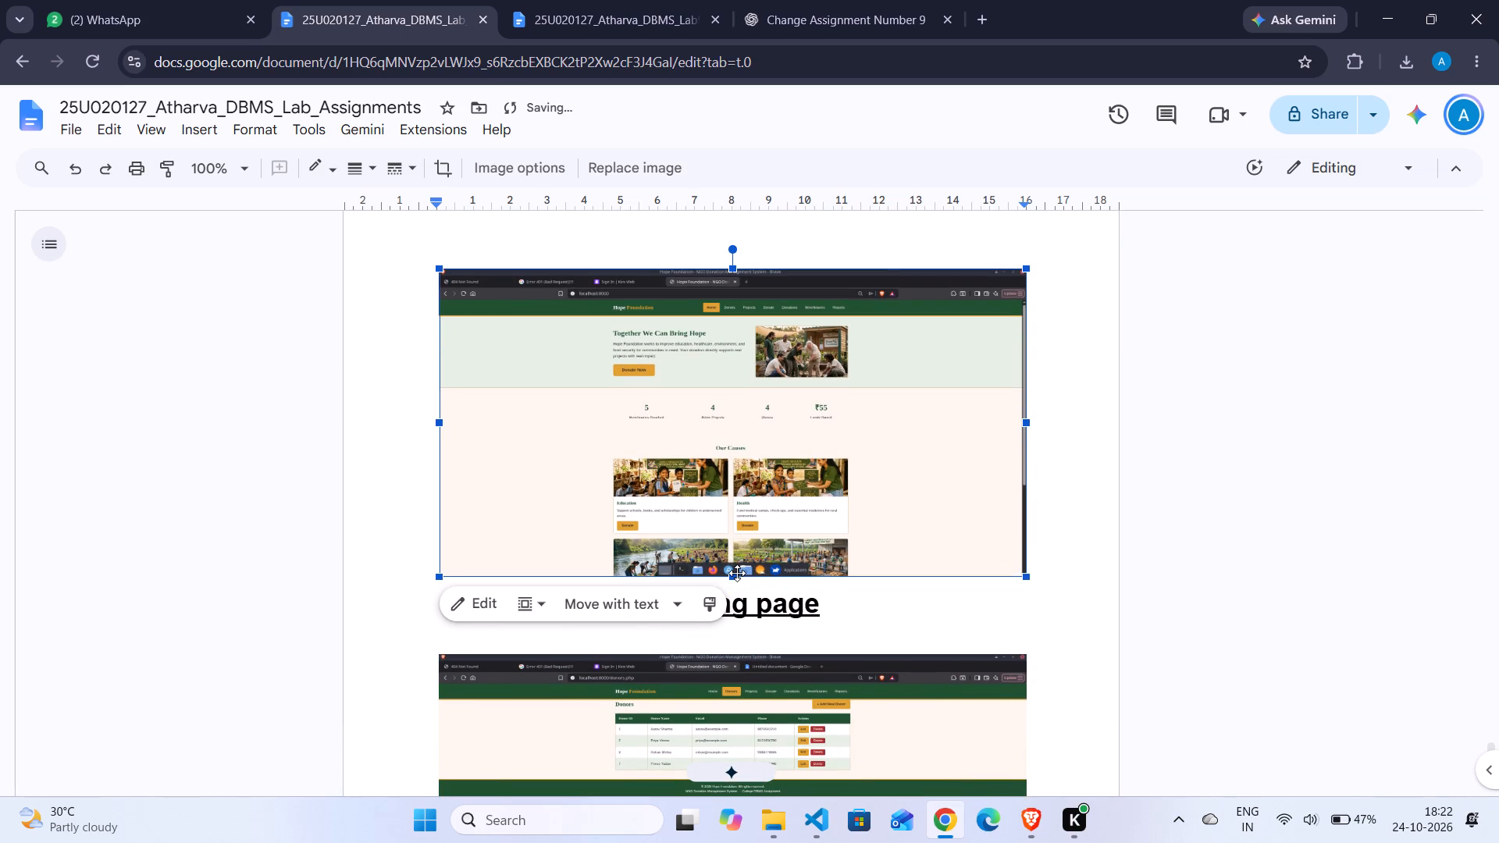
{"action": "left_click_drag", "start_coordinate": [732, 572], "coordinate": [734, 566]}
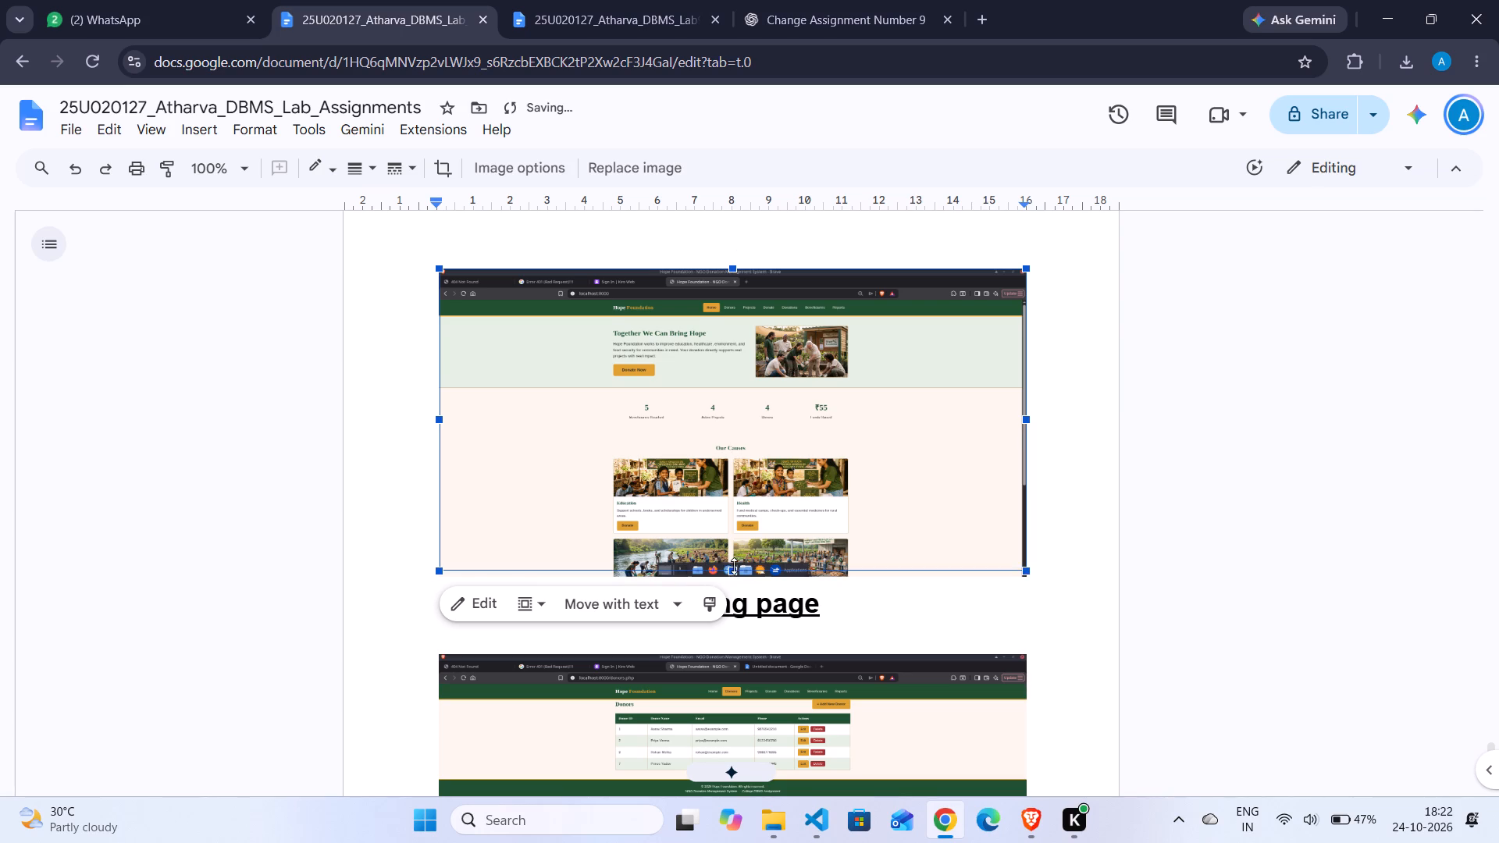
{"action": "left_click_drag", "start_coordinate": [734, 566], "coordinate": [734, 563]}
Remove the spare blank line directly above the "Landing page" caption.
{"action": "left_click", "coordinate": [755, 589]}
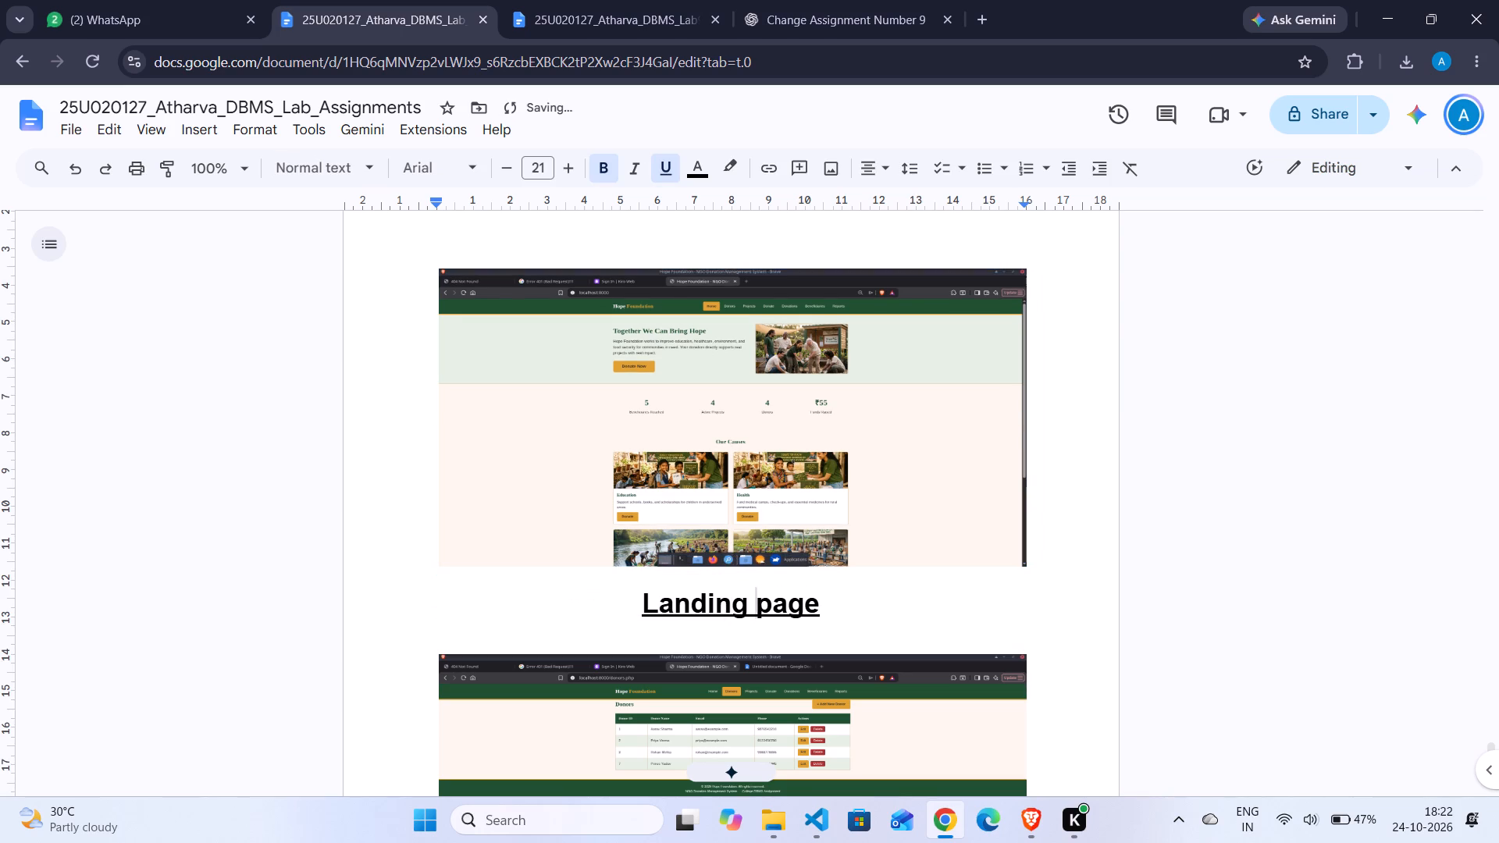
{"action": "left_click", "coordinate": [755, 584]}
{"action": "key", "text": "BackSpace"}
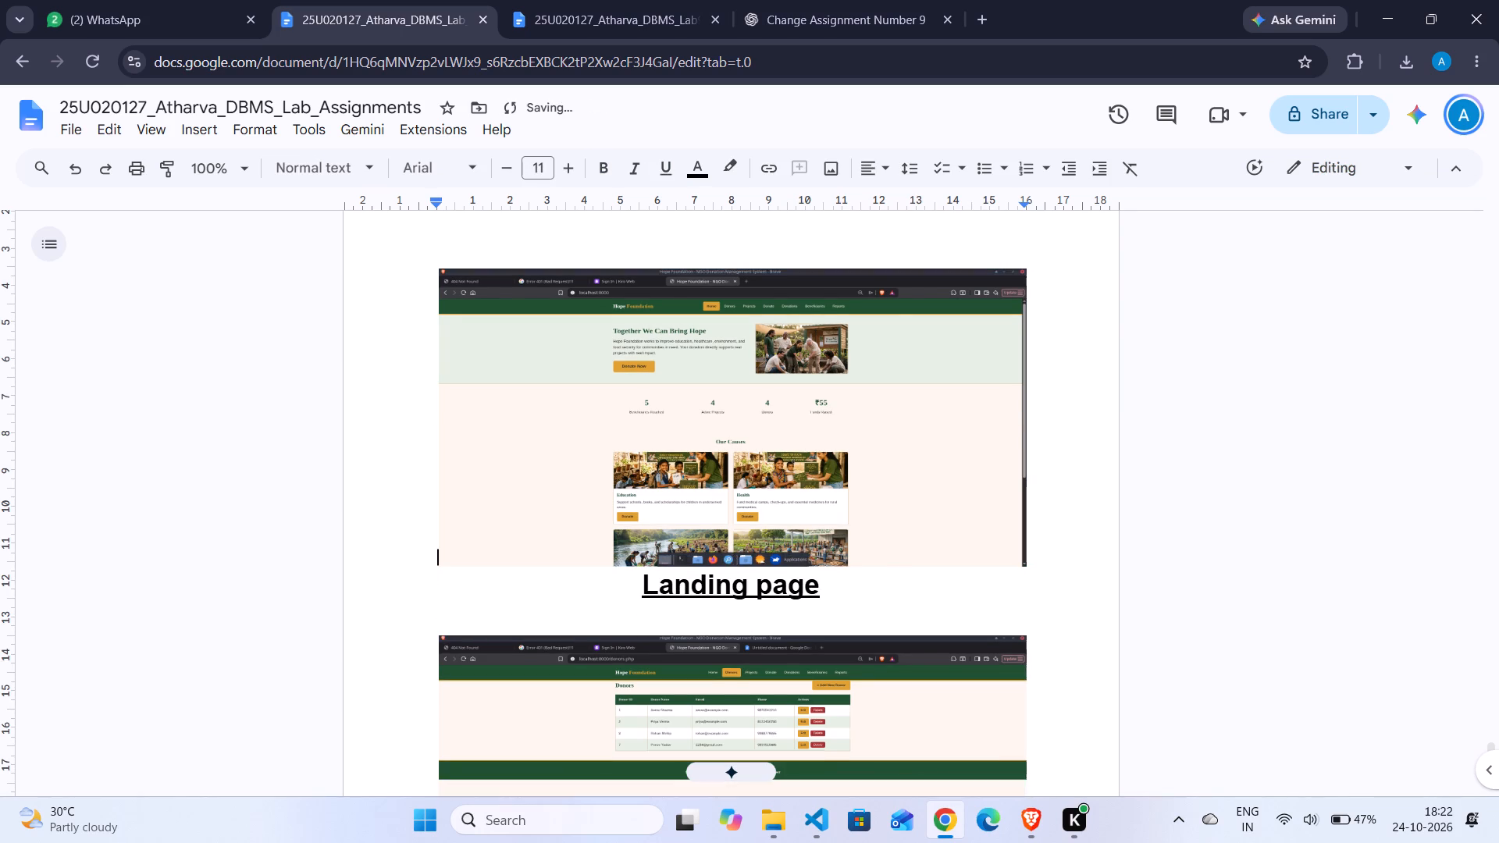
Delete the blank lines below the Donors page screenshot to bring the "Donor page before adding" caption directly under it.
{"action": "scroll", "coordinate": [755, 584], "scroll_direction": "down", "scroll_amount": 3}
{"action": "left_click", "coordinate": [696, 667]}
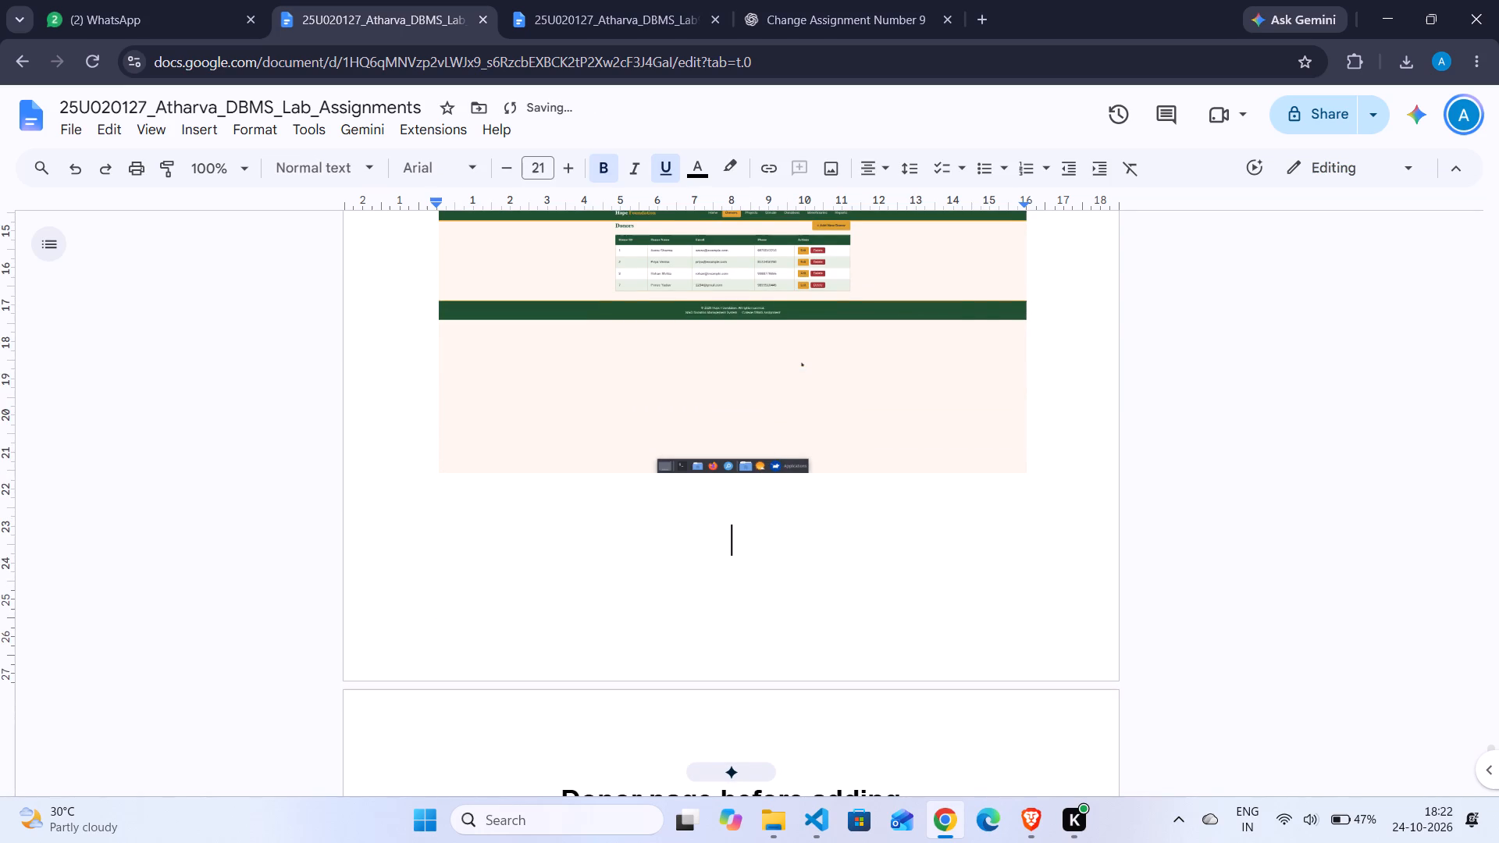
{"action": "key", "text": "BackSpace"}
{"action": "key", "text": "BackSpace"}
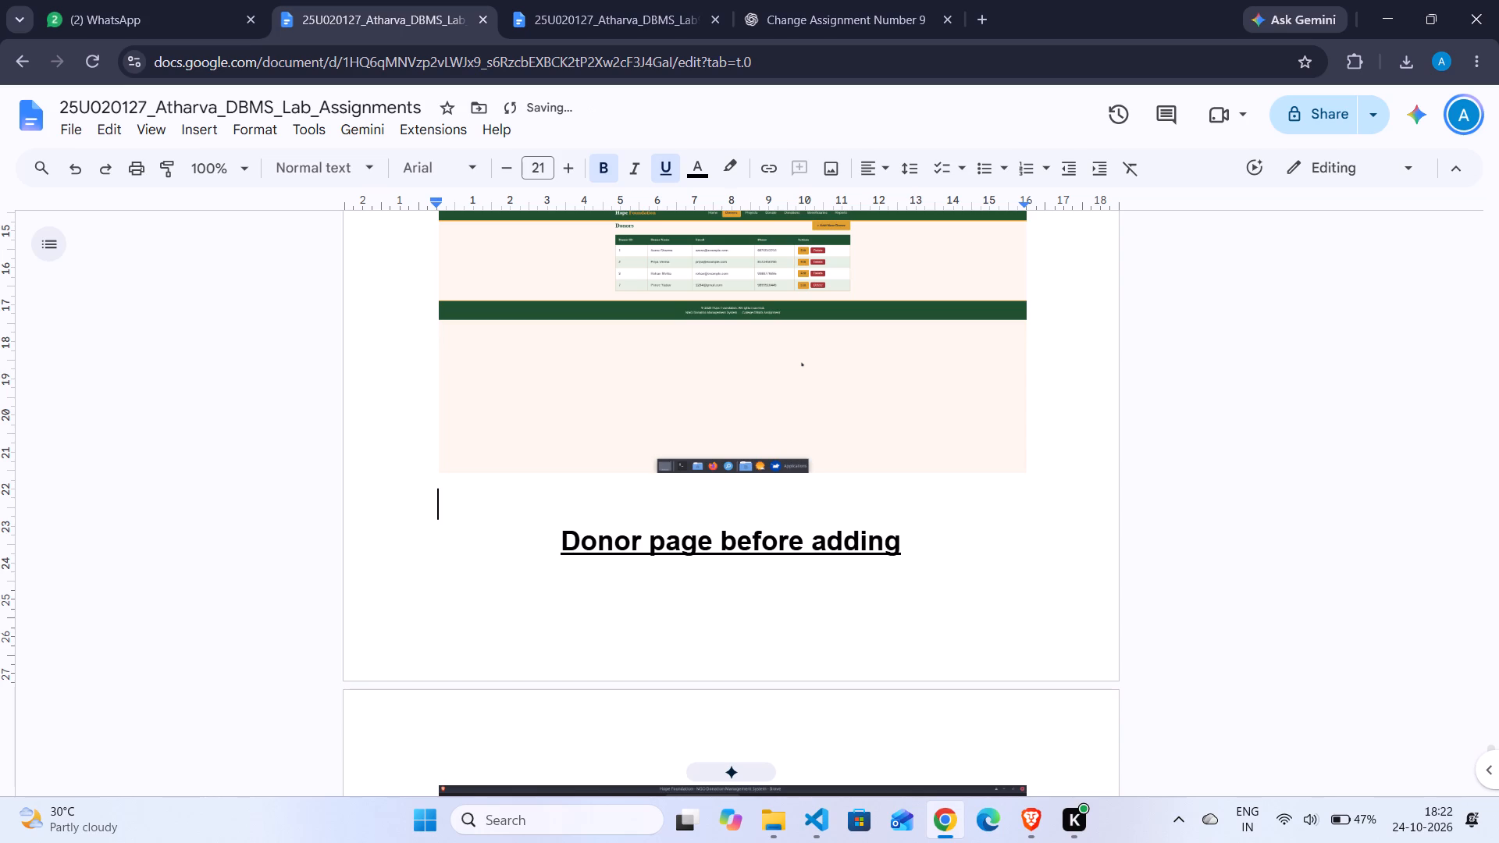
{"action": "key", "text": "BackSpace"}
Review the layout of the Assignment 09 screenshots and captions from the donor pages through the Project page.
{"action": "scroll", "coordinate": [699, 644], "scroll_direction": "up", "scroll_amount": 1}
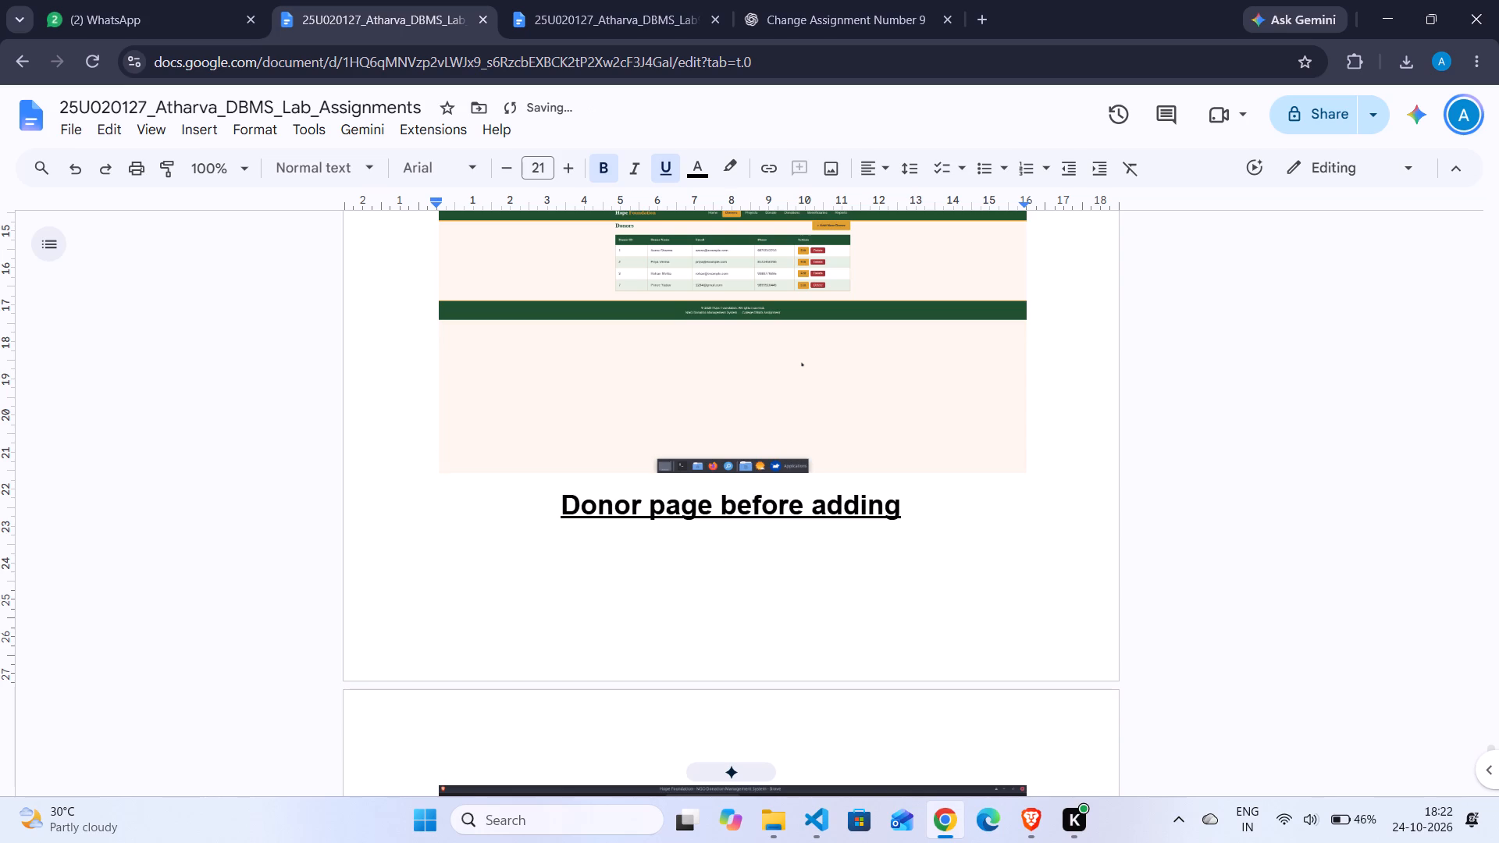
{"action": "scroll", "coordinate": [699, 644], "scroll_direction": "up", "scroll_amount": 2}
{"action": "scroll", "coordinate": [699, 644], "scroll_direction": "down", "scroll_amount": 4}
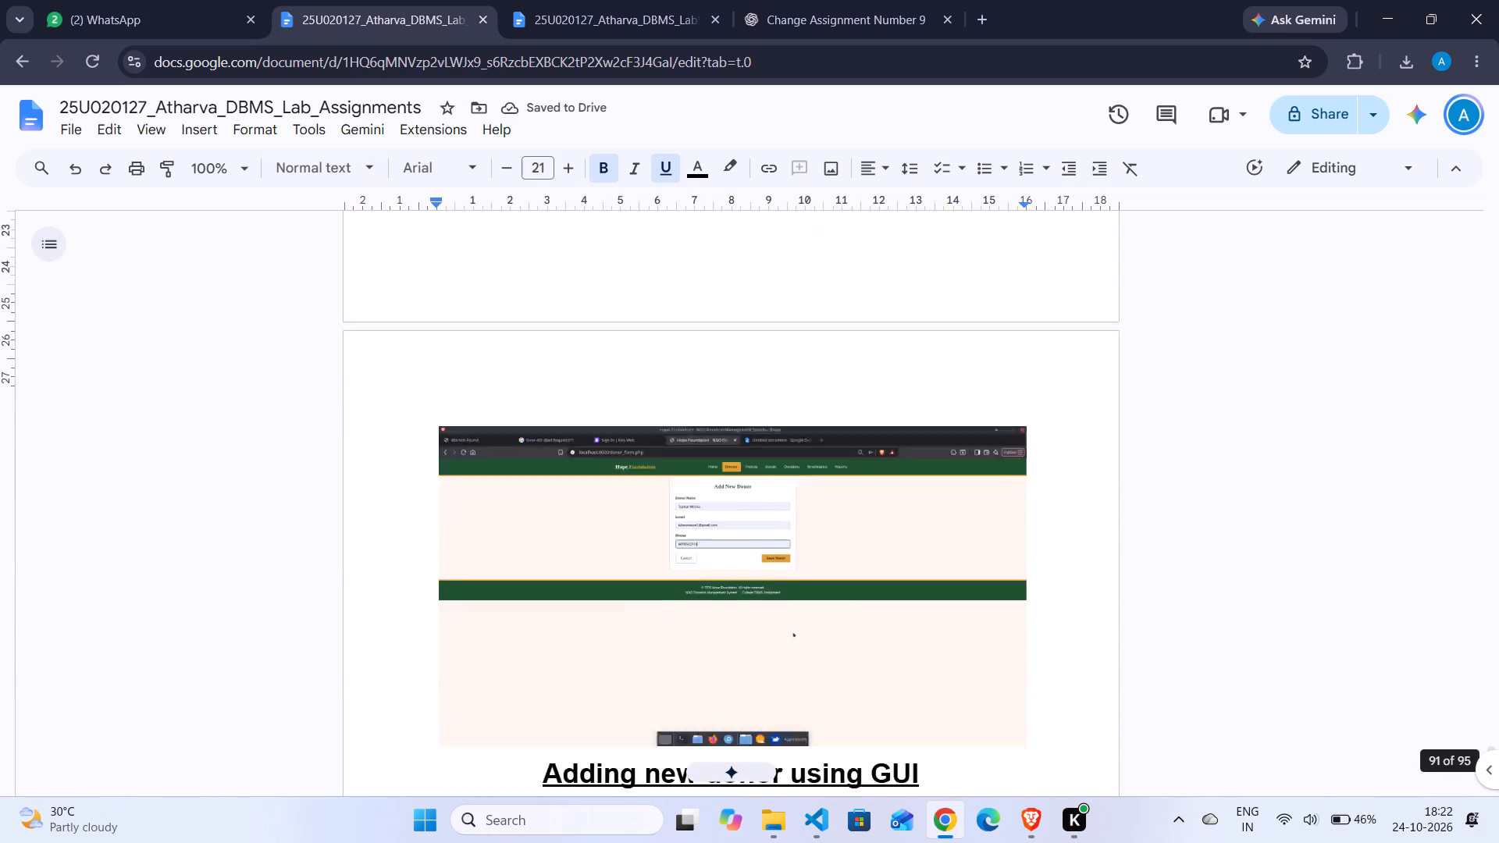
{"action": "scroll", "coordinate": [699, 644], "scroll_direction": "down", "scroll_amount": 2}
{"action": "scroll", "coordinate": [877, 530], "scroll_direction": "down", "scroll_amount": 1}
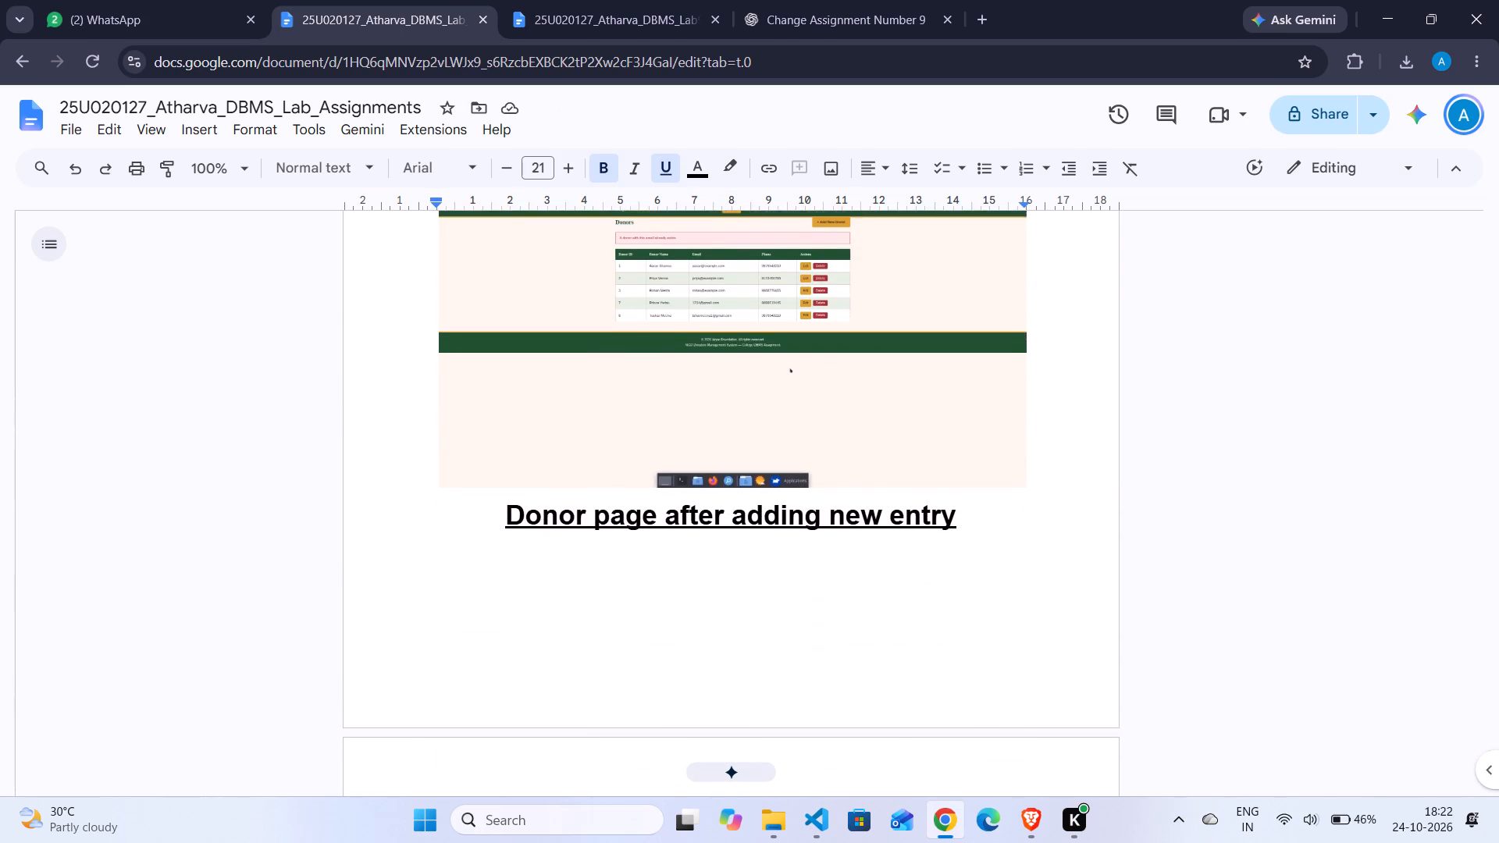
{"action": "scroll", "coordinate": [877, 530], "scroll_direction": "down", "scroll_amount": 2}
{"action": "scroll", "coordinate": [877, 530], "scroll_direction": "up", "scroll_amount": 1}
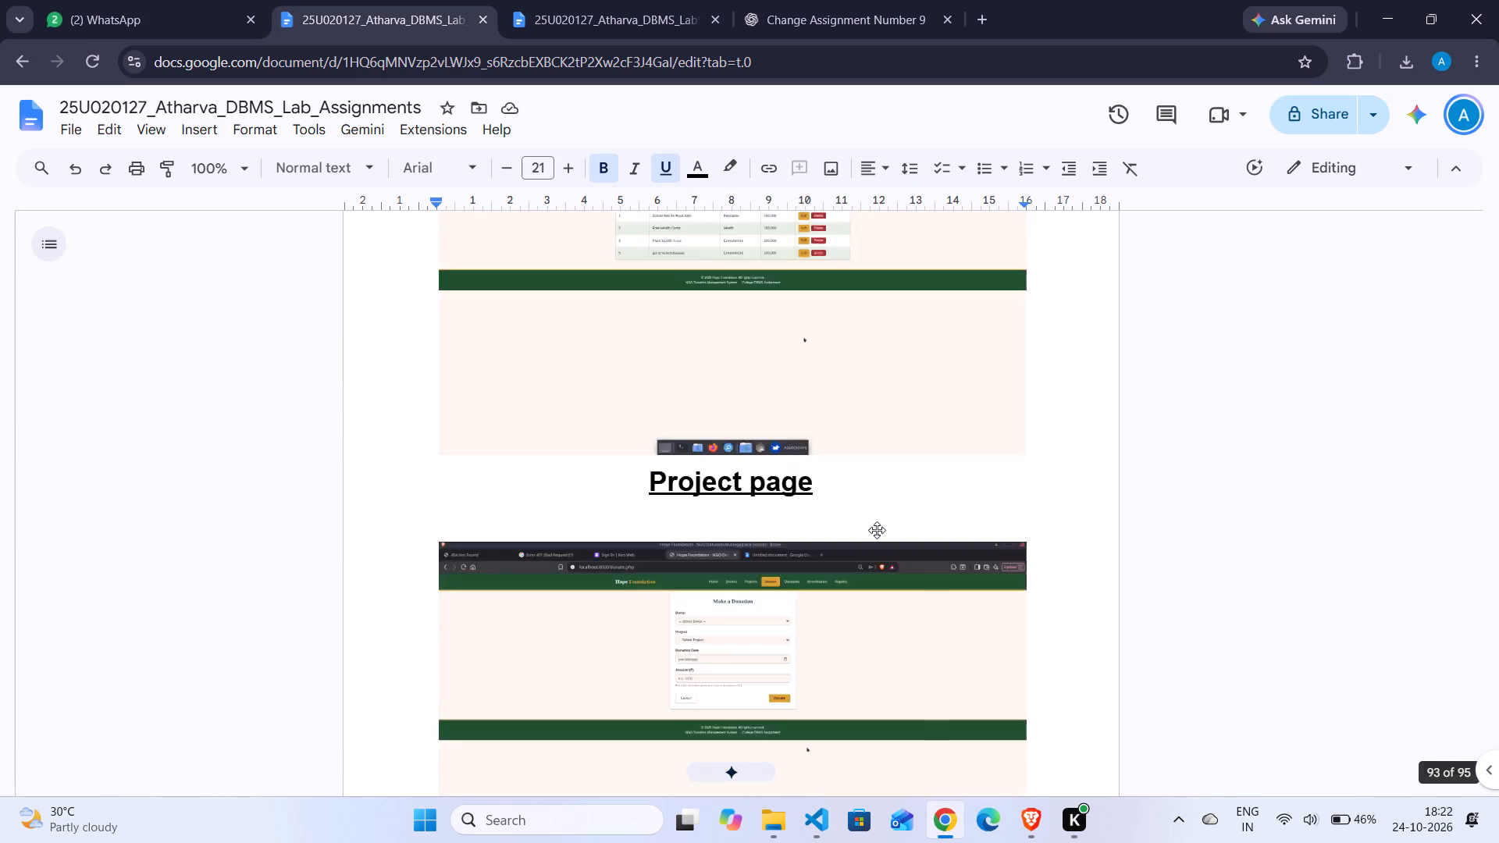
{"action": "scroll", "coordinate": [877, 530], "scroll_direction": "up", "scroll_amount": 5}
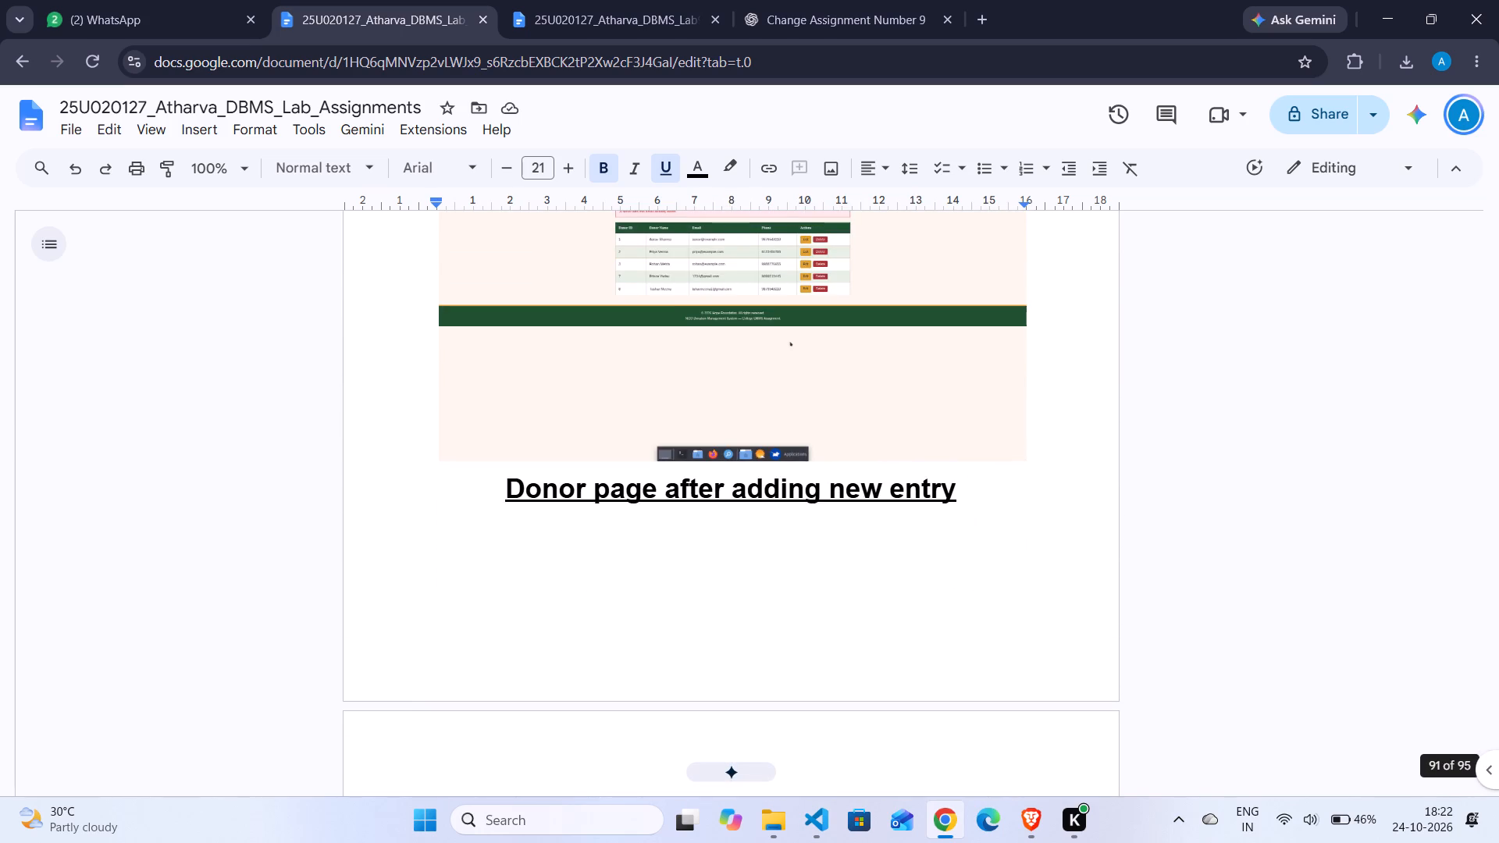
{"action": "scroll", "coordinate": [877, 530], "scroll_direction": "up", "scroll_amount": 5}
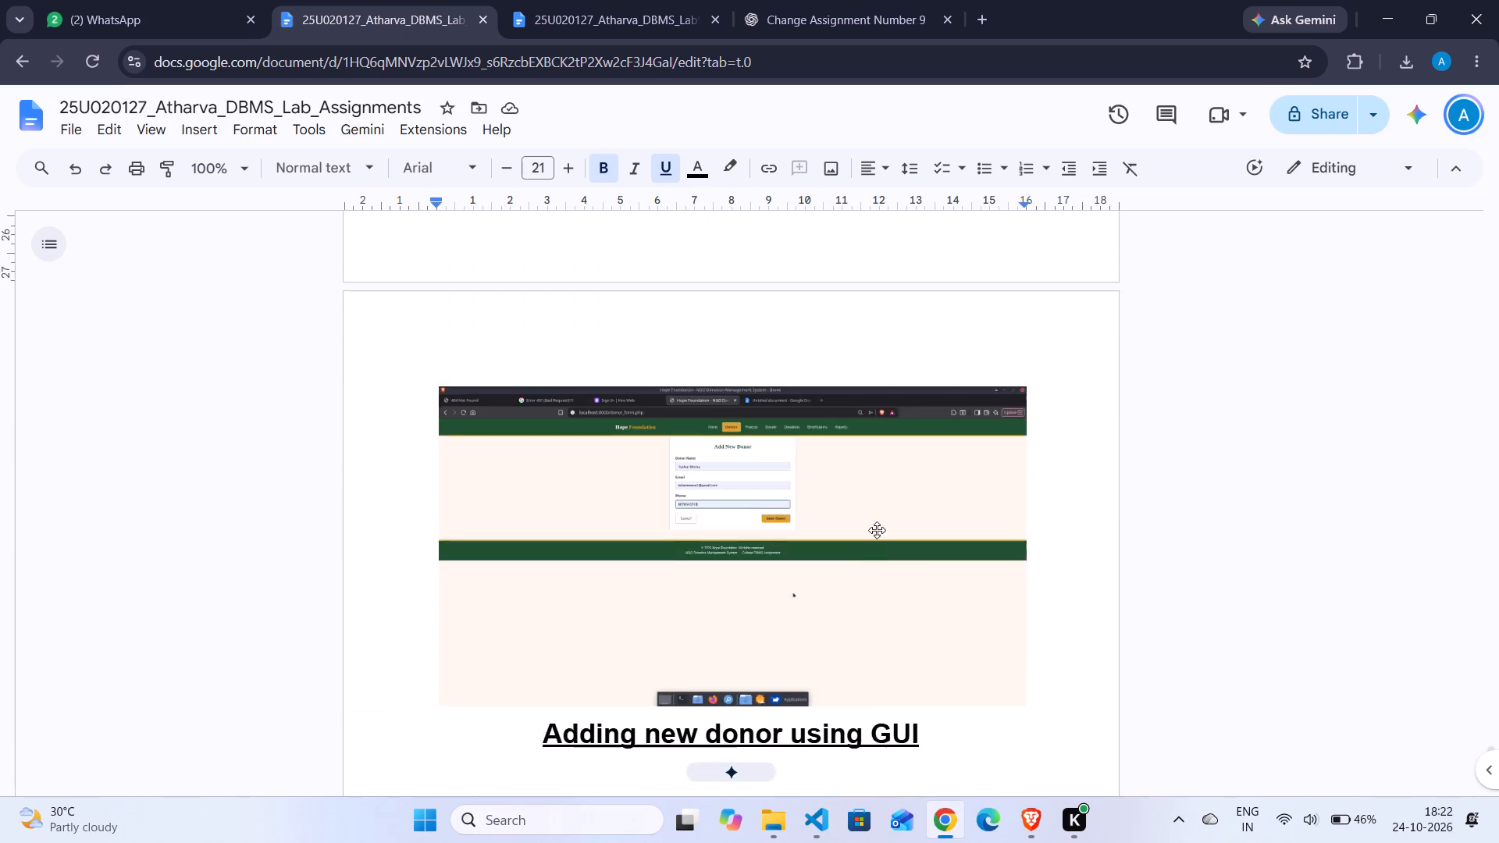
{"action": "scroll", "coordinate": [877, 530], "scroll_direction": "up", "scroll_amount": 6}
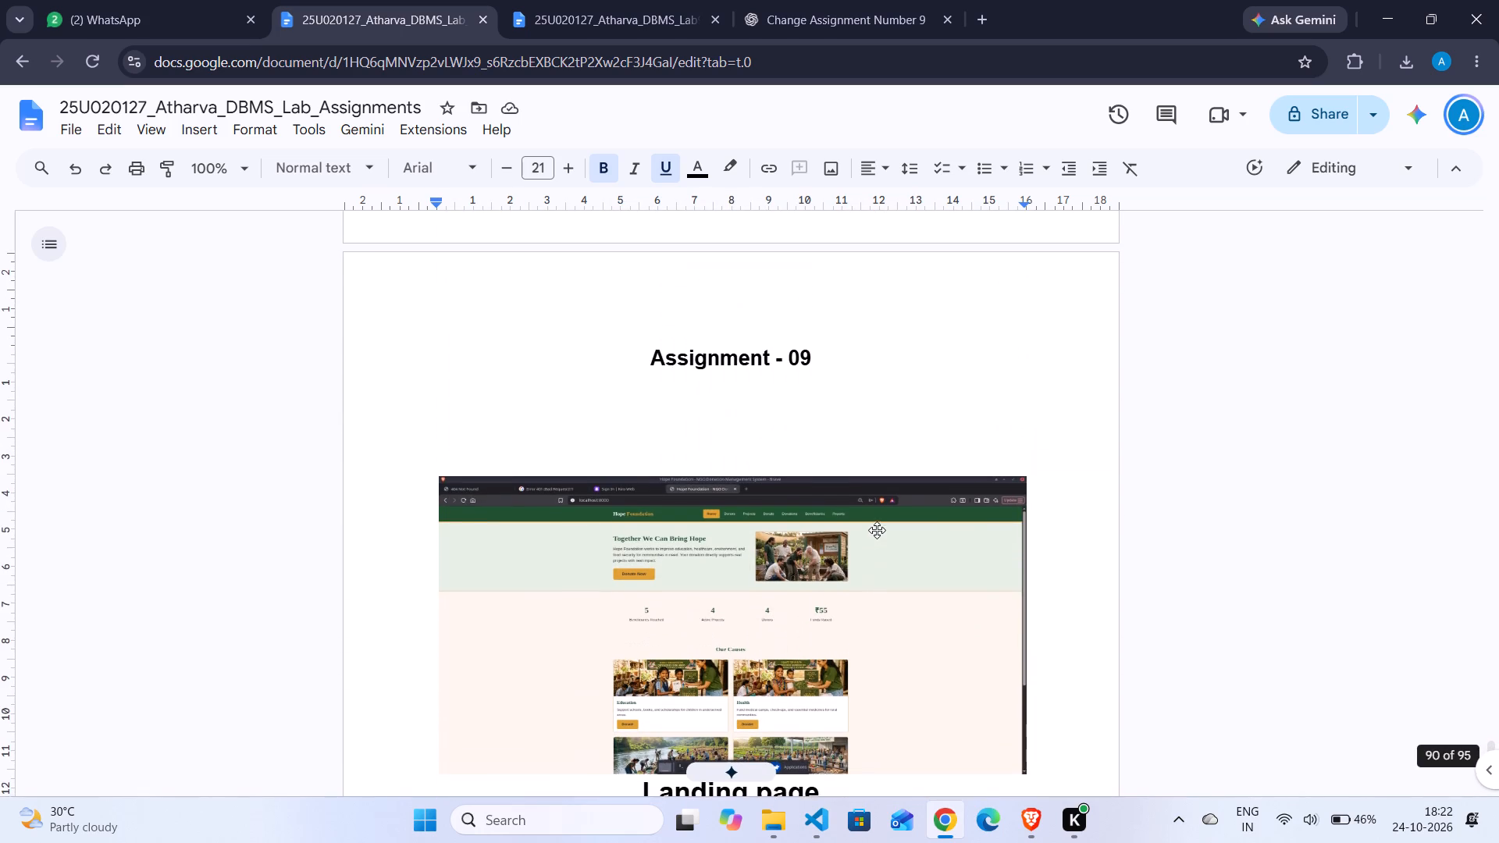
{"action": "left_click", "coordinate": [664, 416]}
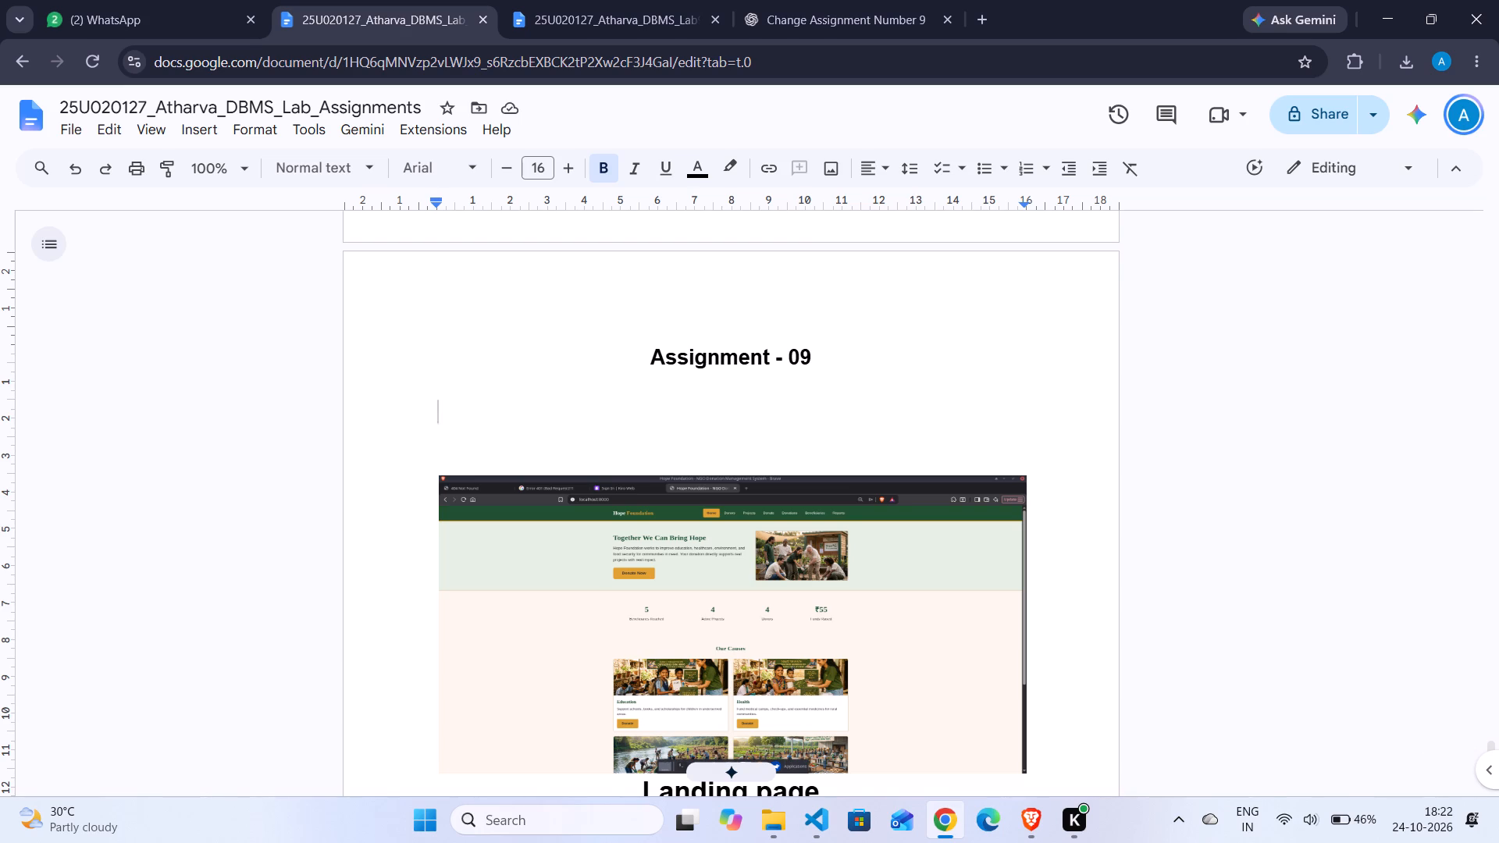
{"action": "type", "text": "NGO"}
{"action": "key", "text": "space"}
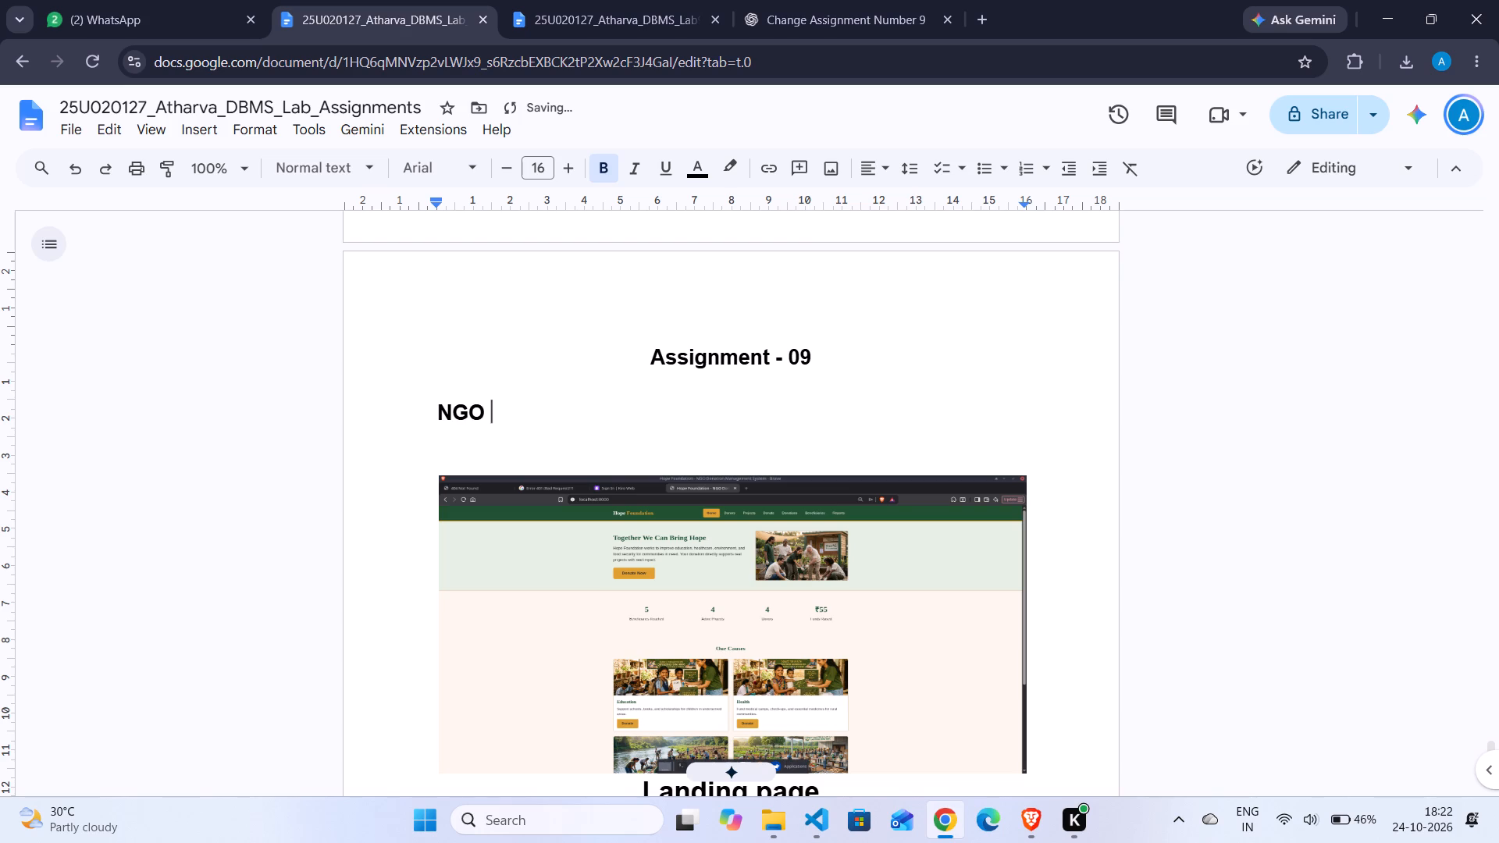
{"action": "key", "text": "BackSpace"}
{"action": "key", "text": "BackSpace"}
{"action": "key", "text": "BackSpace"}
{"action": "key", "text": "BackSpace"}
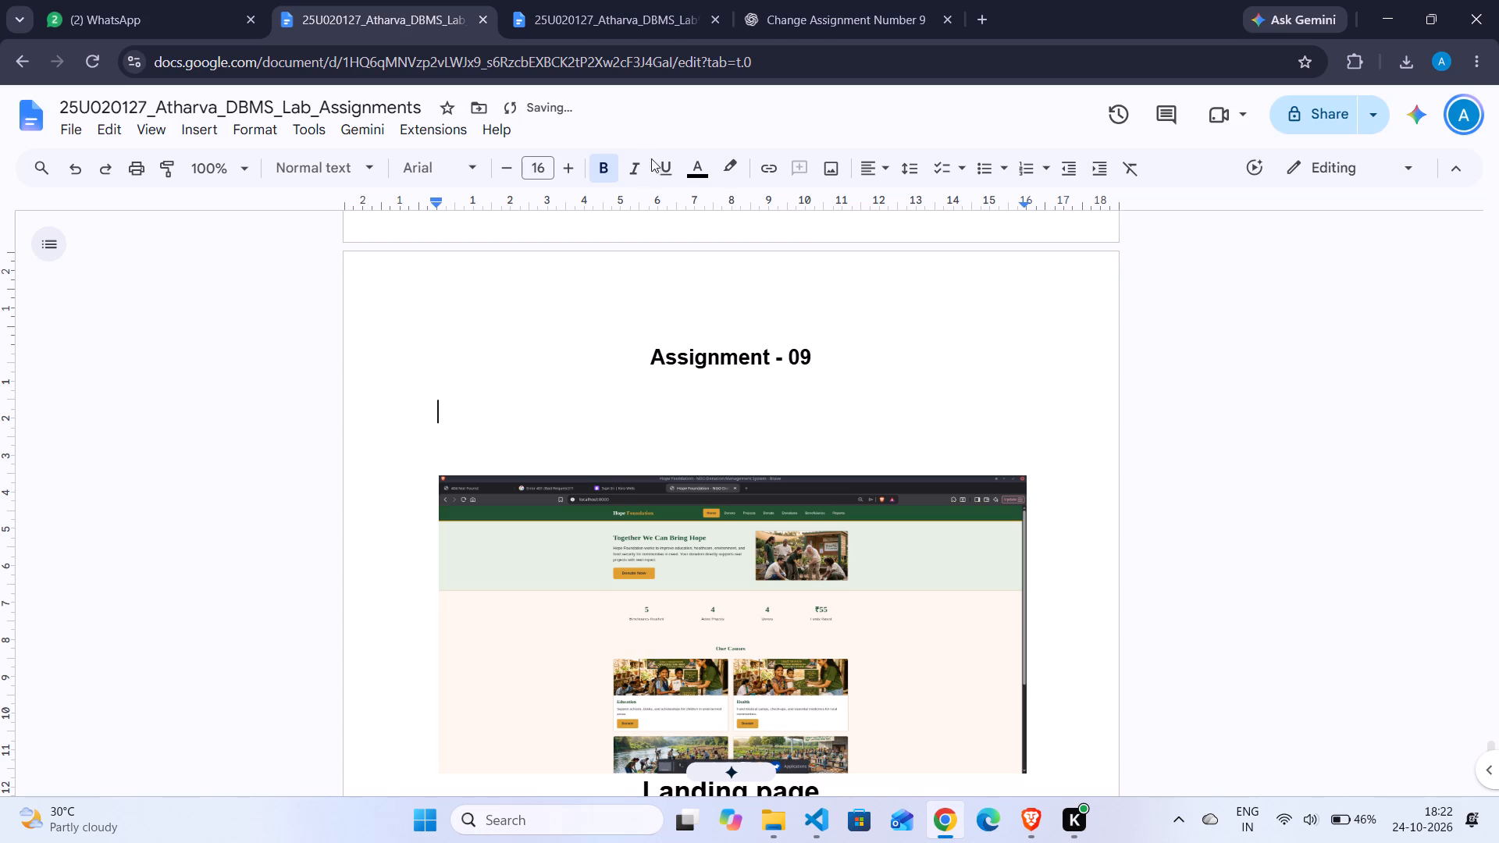
Enter an underlined subheading starting with "NGO" on the blank line directly below the "Assignment - 09" heading.
{"action": "left_click", "coordinate": [661, 158]}
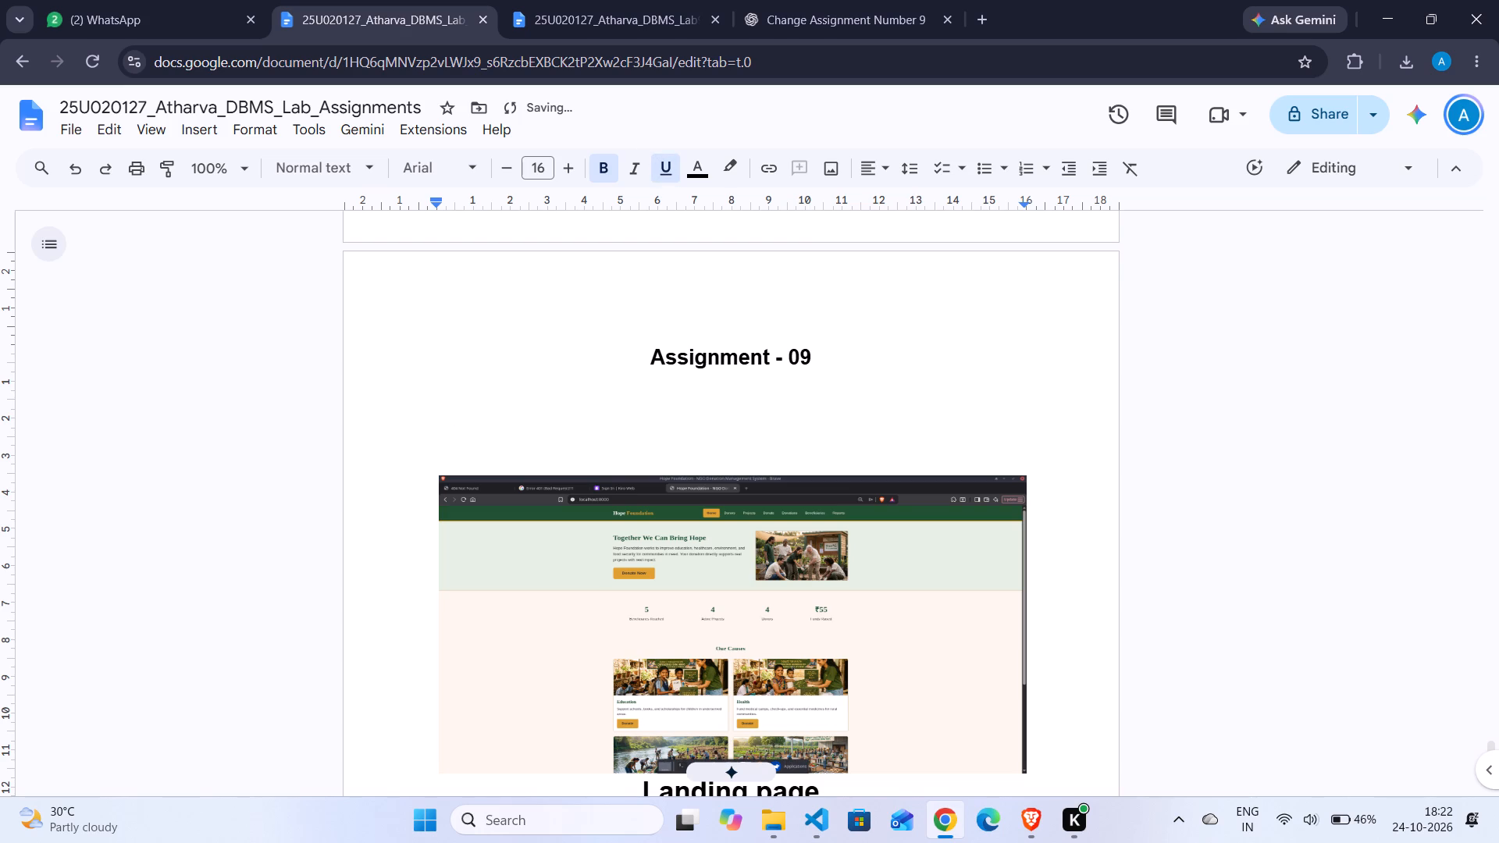
{"action": "left_click", "coordinate": [572, 436]}
{"action": "left_click", "coordinate": [518, 416]}
{"action": "type", "text": "NGO"}
{"action": "key", "text": "space"}
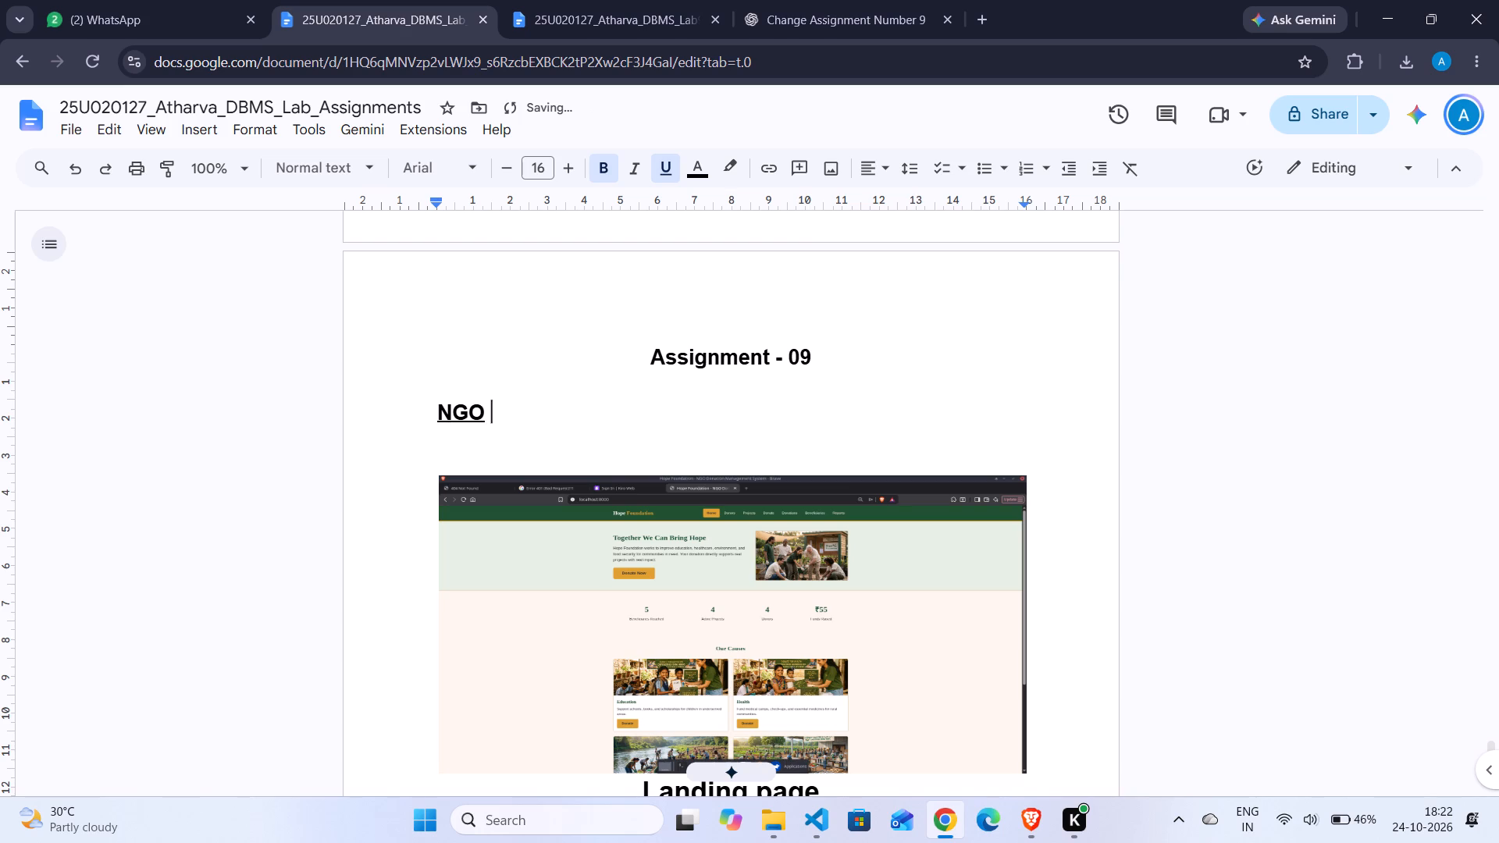
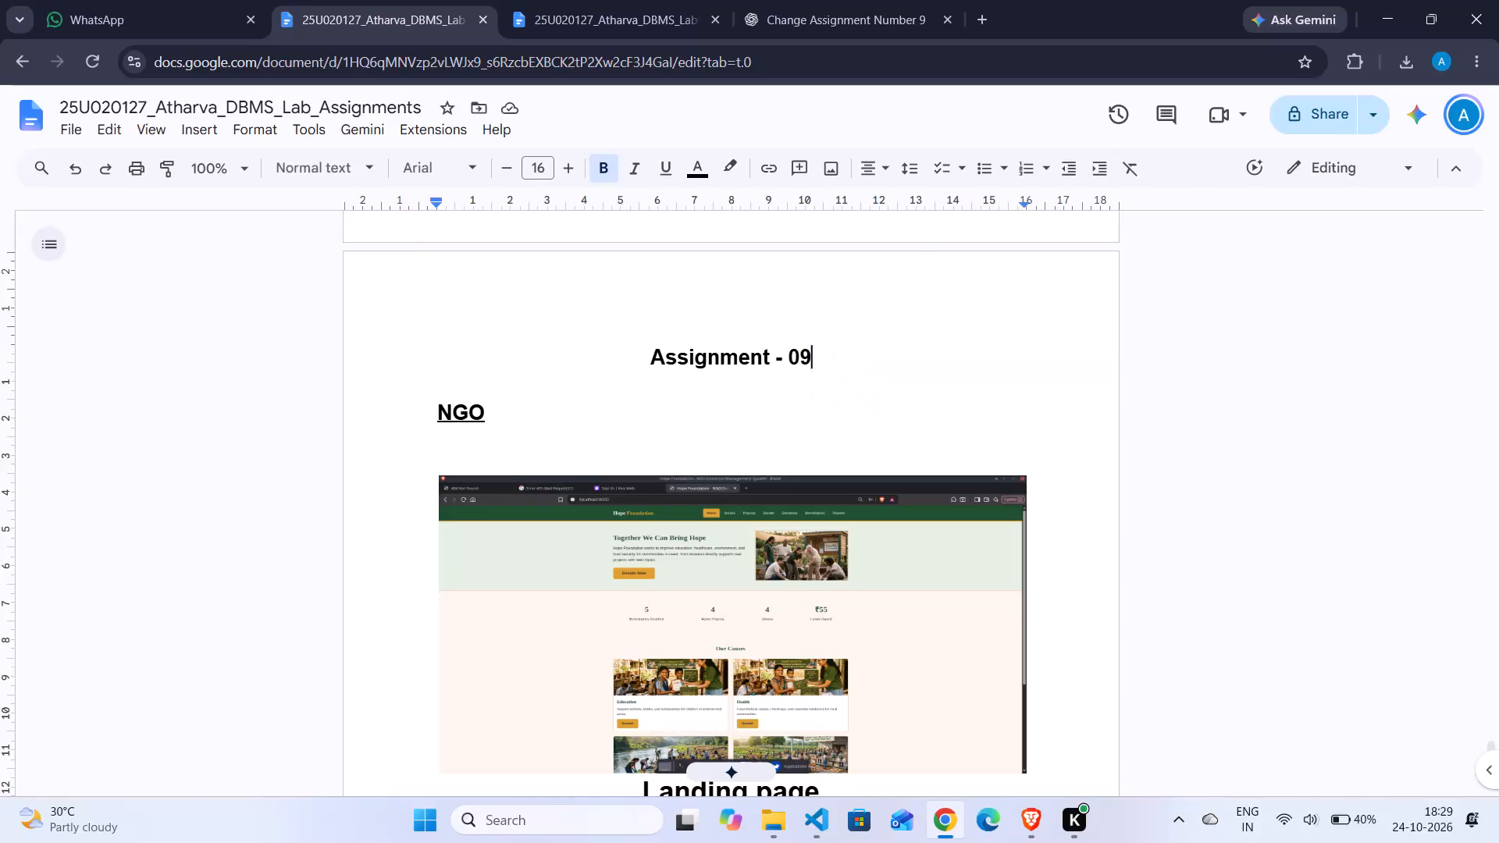
Open the cse course notes site in a new browser tab.
{"action": "left_click", "coordinate": [978, 11]}
{"action": "left_click", "coordinate": [767, 37]}
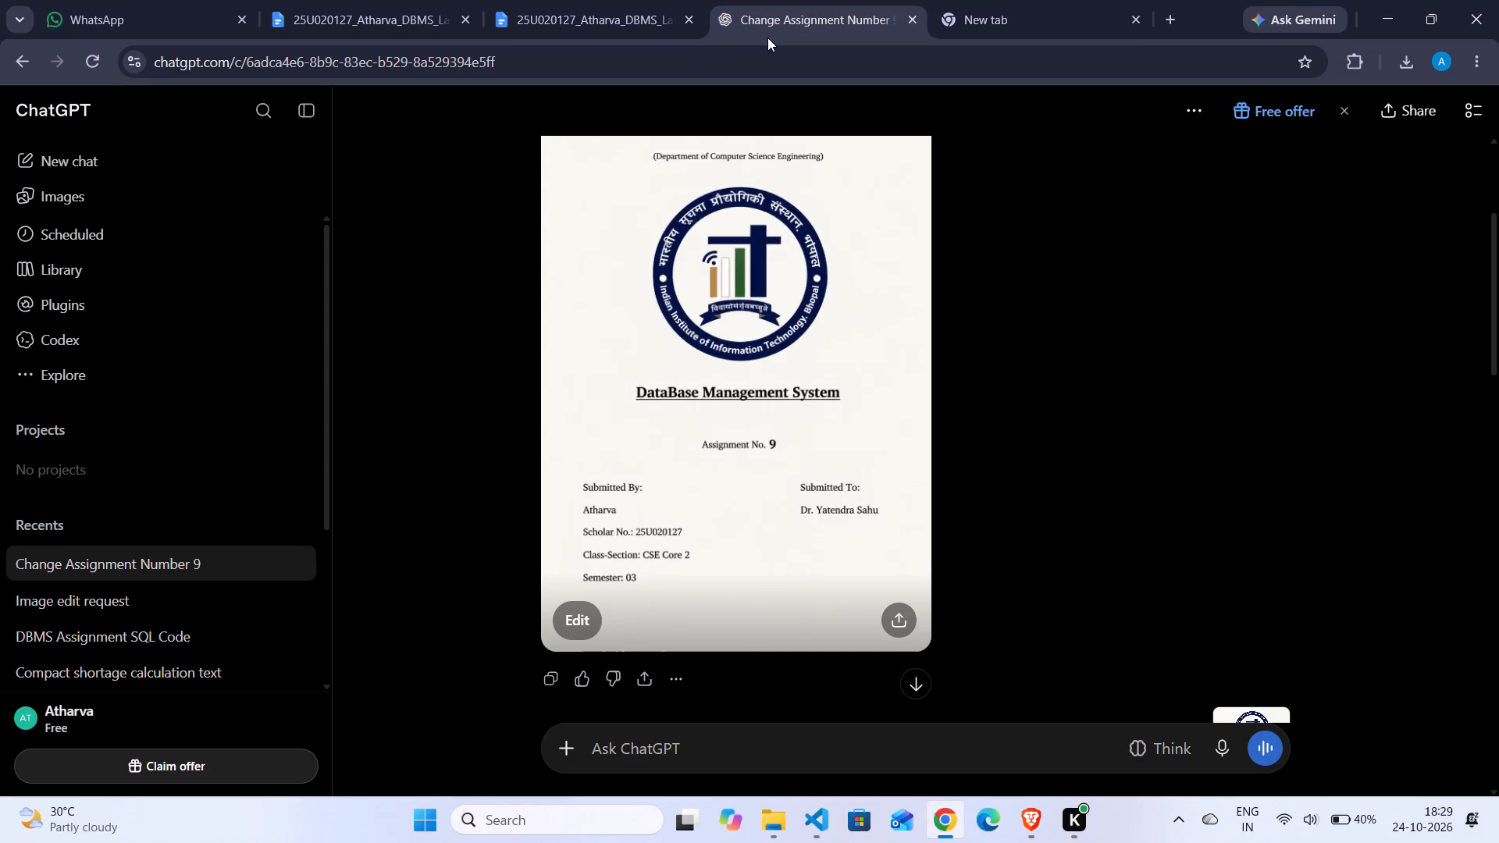
{"action": "left_click_drag", "start_coordinate": [961, 0], "coordinate": [729, 45]}
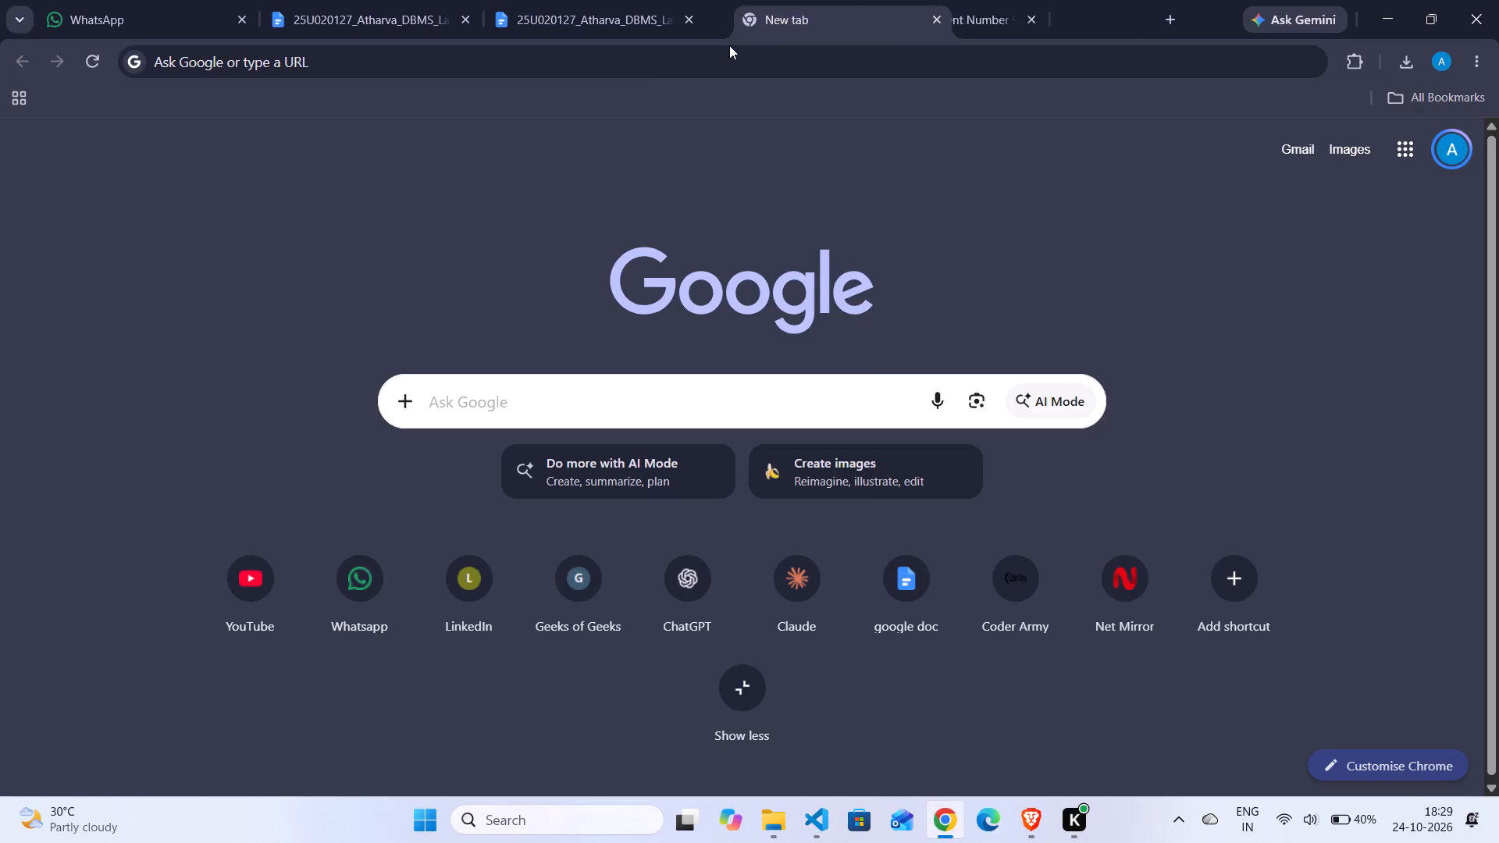
{"action": "left_click_drag", "start_coordinate": [729, 45], "coordinate": [835, 0]}
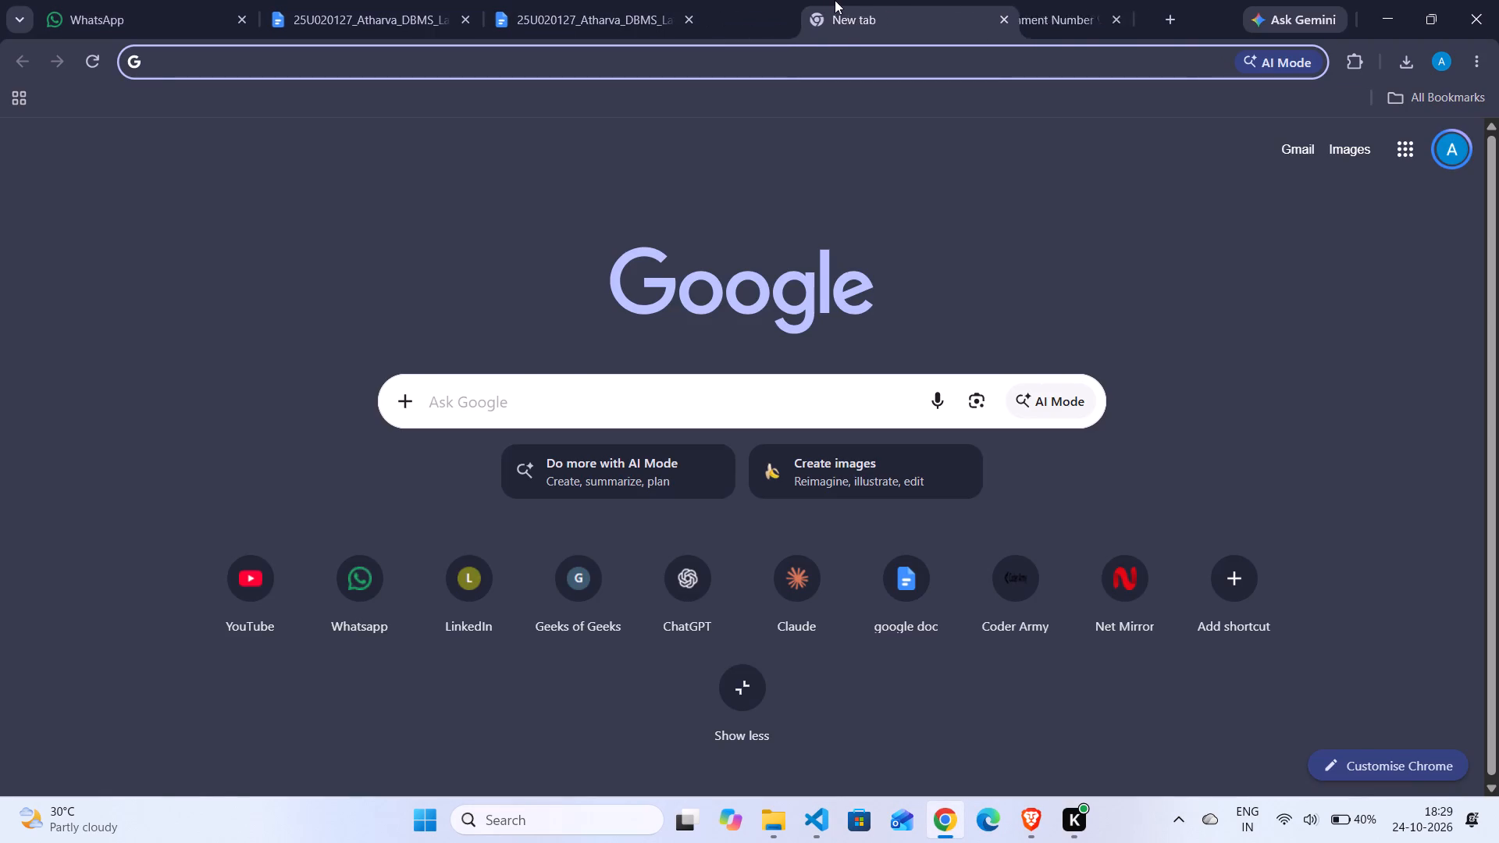
{"action": "left_click_drag", "start_coordinate": [835, 0], "coordinate": [905, 0]}
{"action": "left_click", "coordinate": [609, 50]}
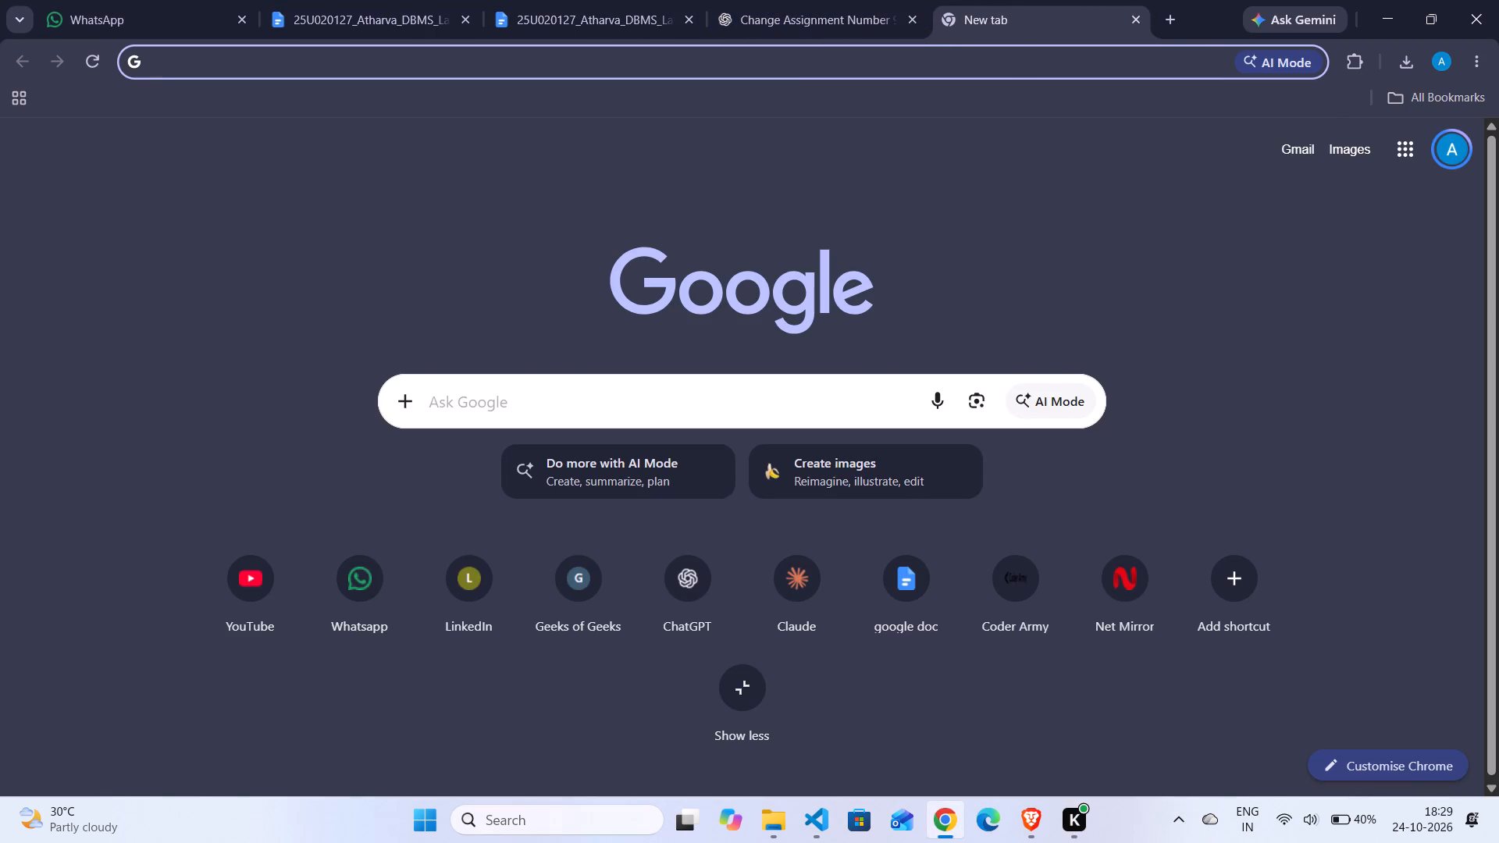
{"action": "type", "text": "ce"}
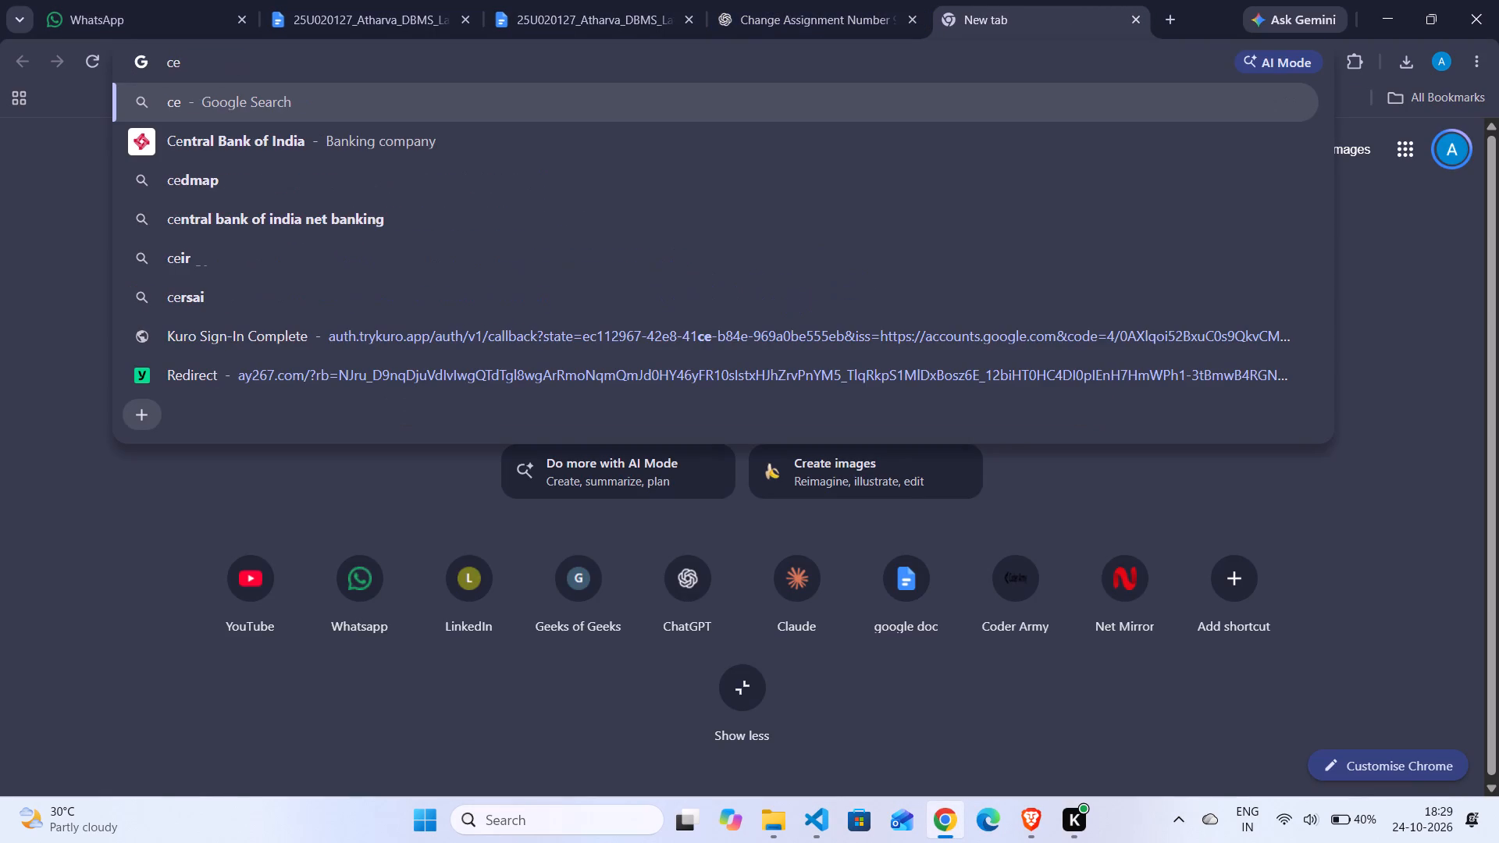
{"action": "key", "text": "BackSpace"}
{"action": "type", "text": "se"}
{"action": "key", "text": "Return"}
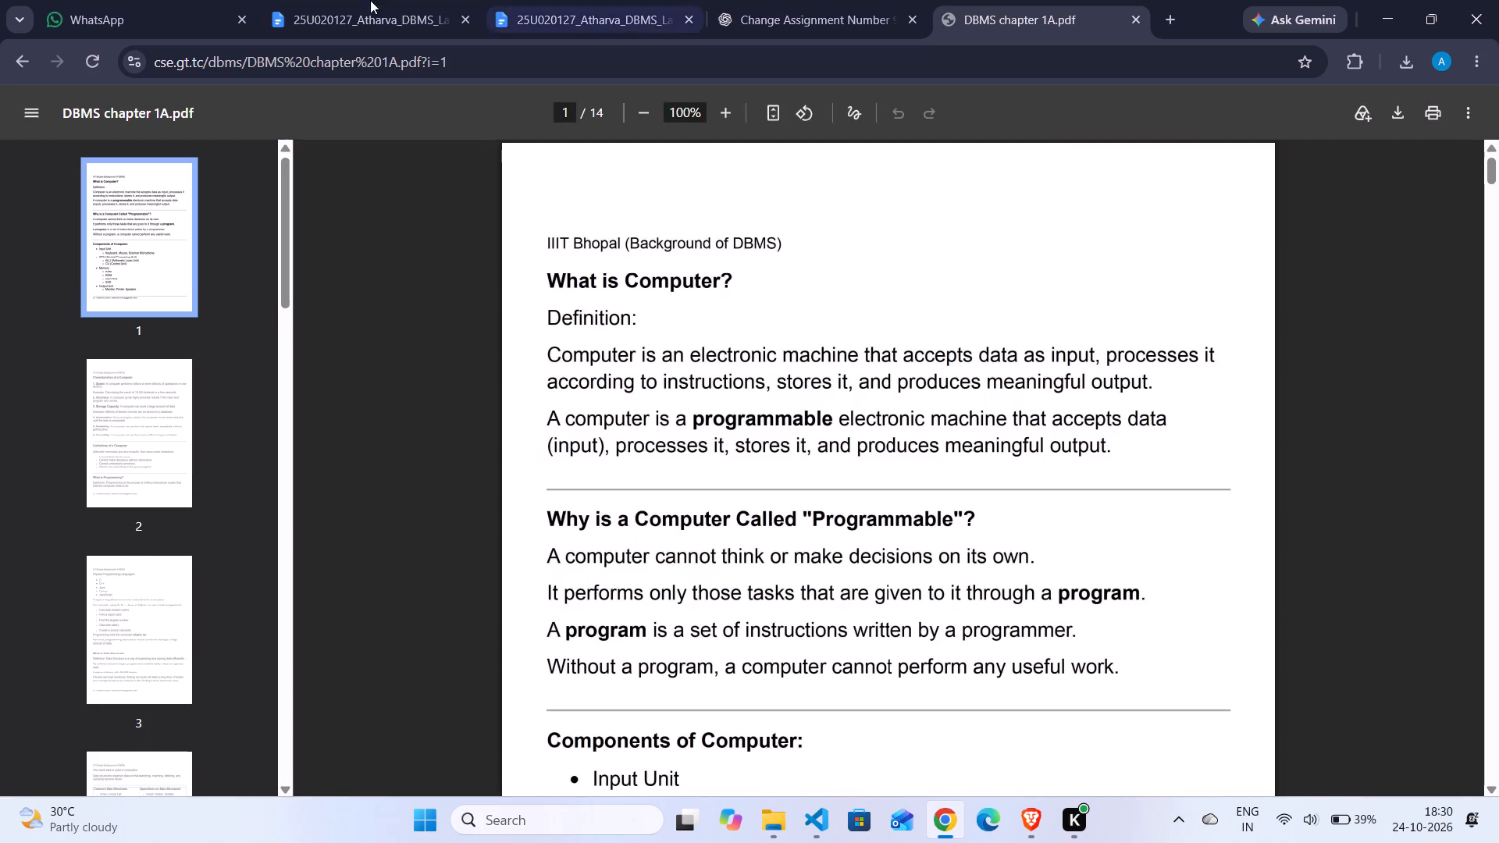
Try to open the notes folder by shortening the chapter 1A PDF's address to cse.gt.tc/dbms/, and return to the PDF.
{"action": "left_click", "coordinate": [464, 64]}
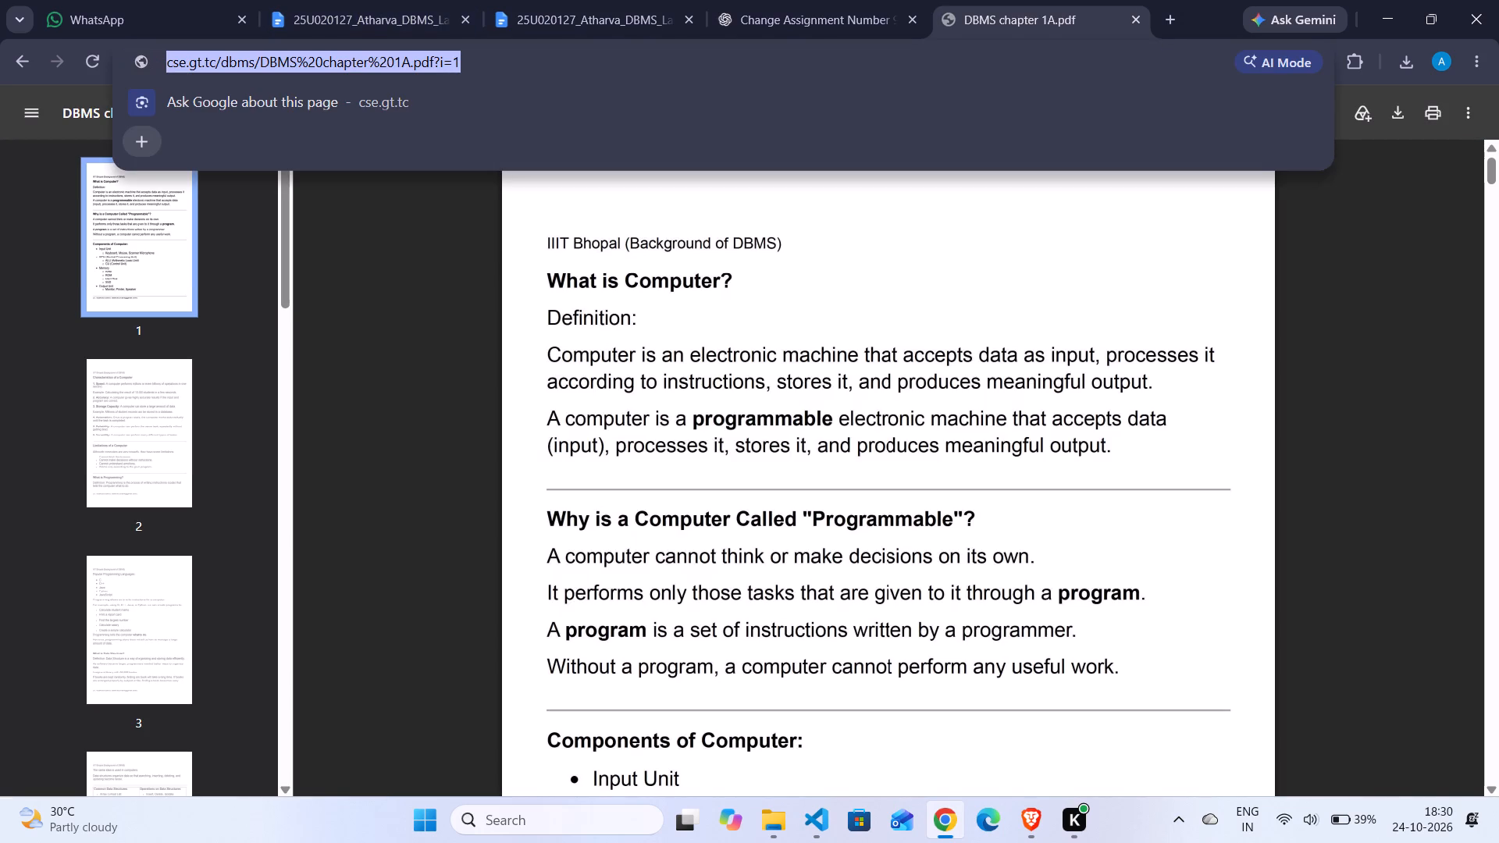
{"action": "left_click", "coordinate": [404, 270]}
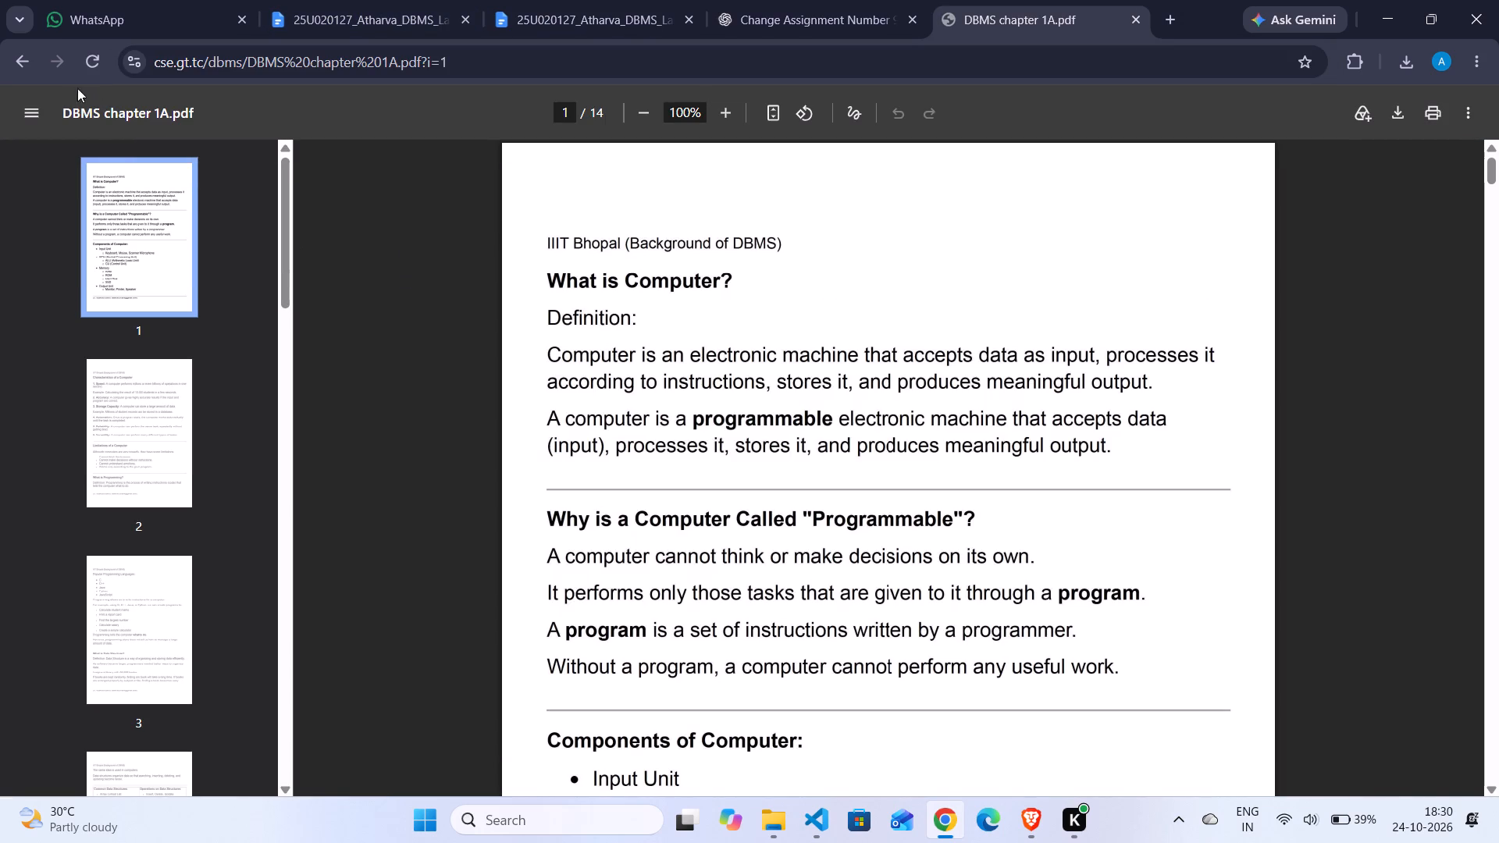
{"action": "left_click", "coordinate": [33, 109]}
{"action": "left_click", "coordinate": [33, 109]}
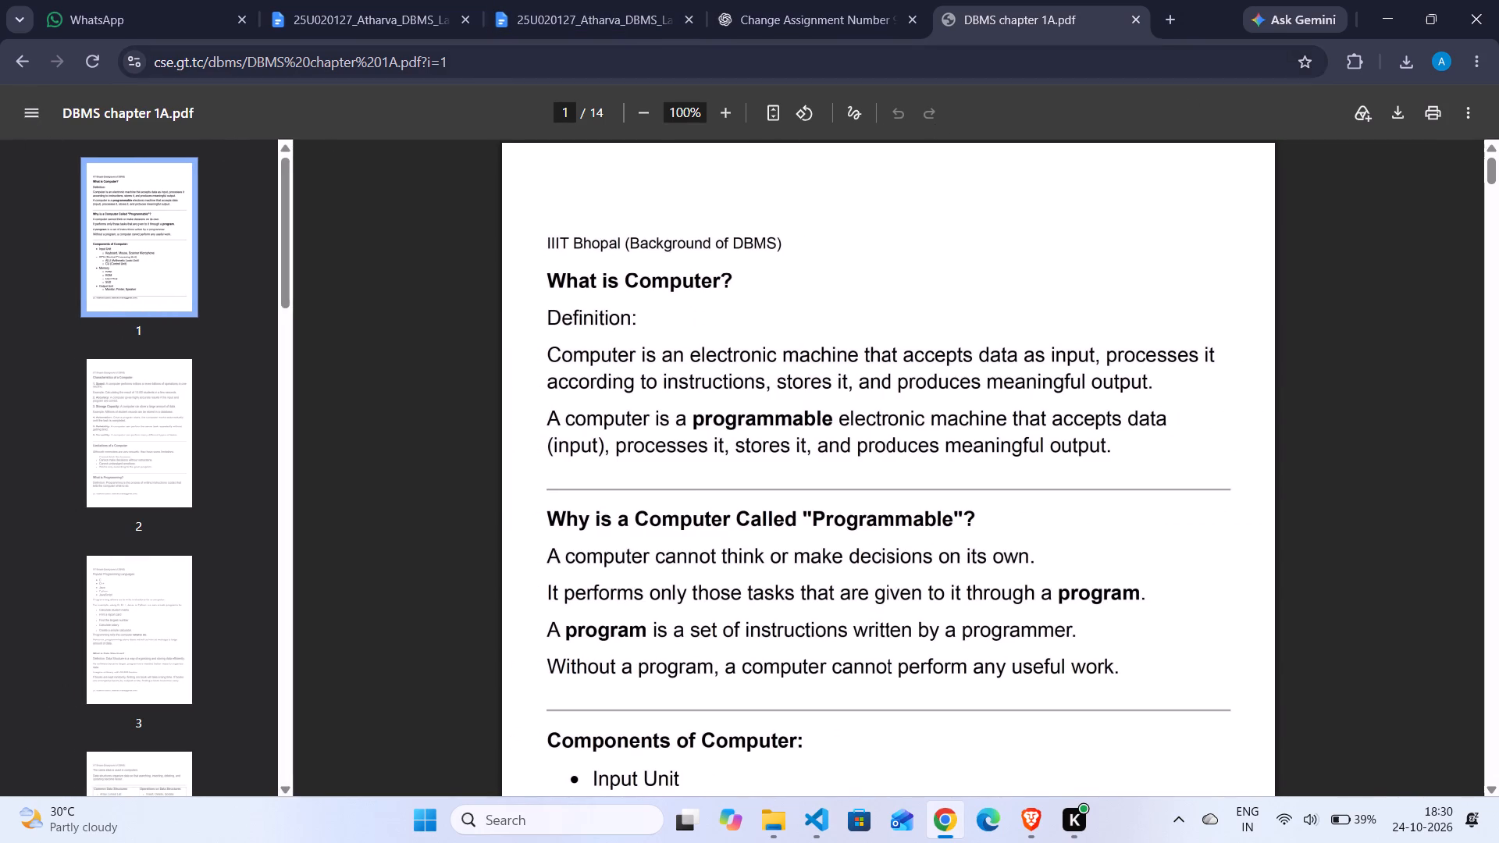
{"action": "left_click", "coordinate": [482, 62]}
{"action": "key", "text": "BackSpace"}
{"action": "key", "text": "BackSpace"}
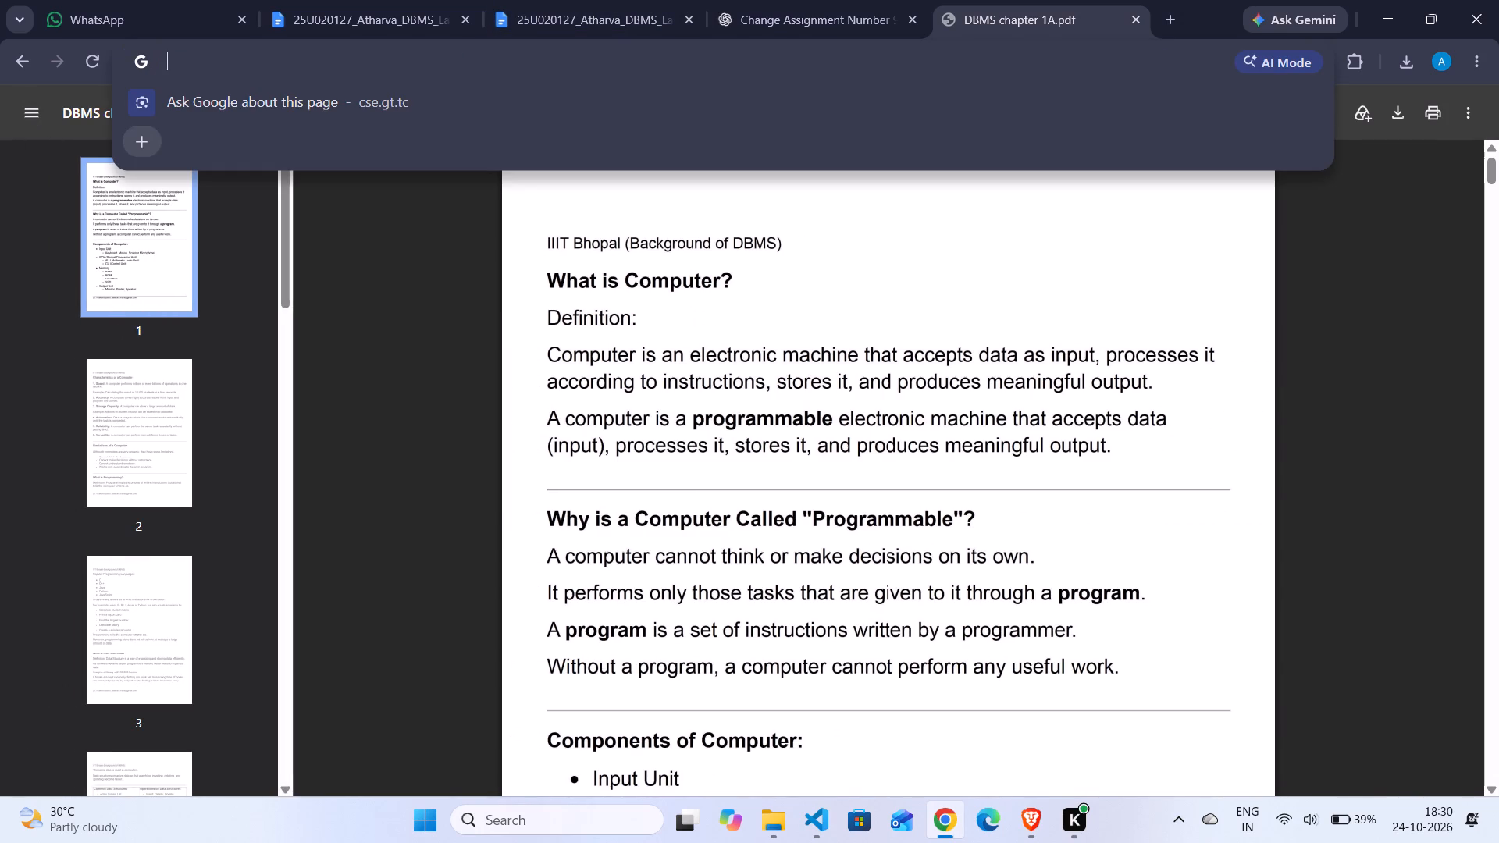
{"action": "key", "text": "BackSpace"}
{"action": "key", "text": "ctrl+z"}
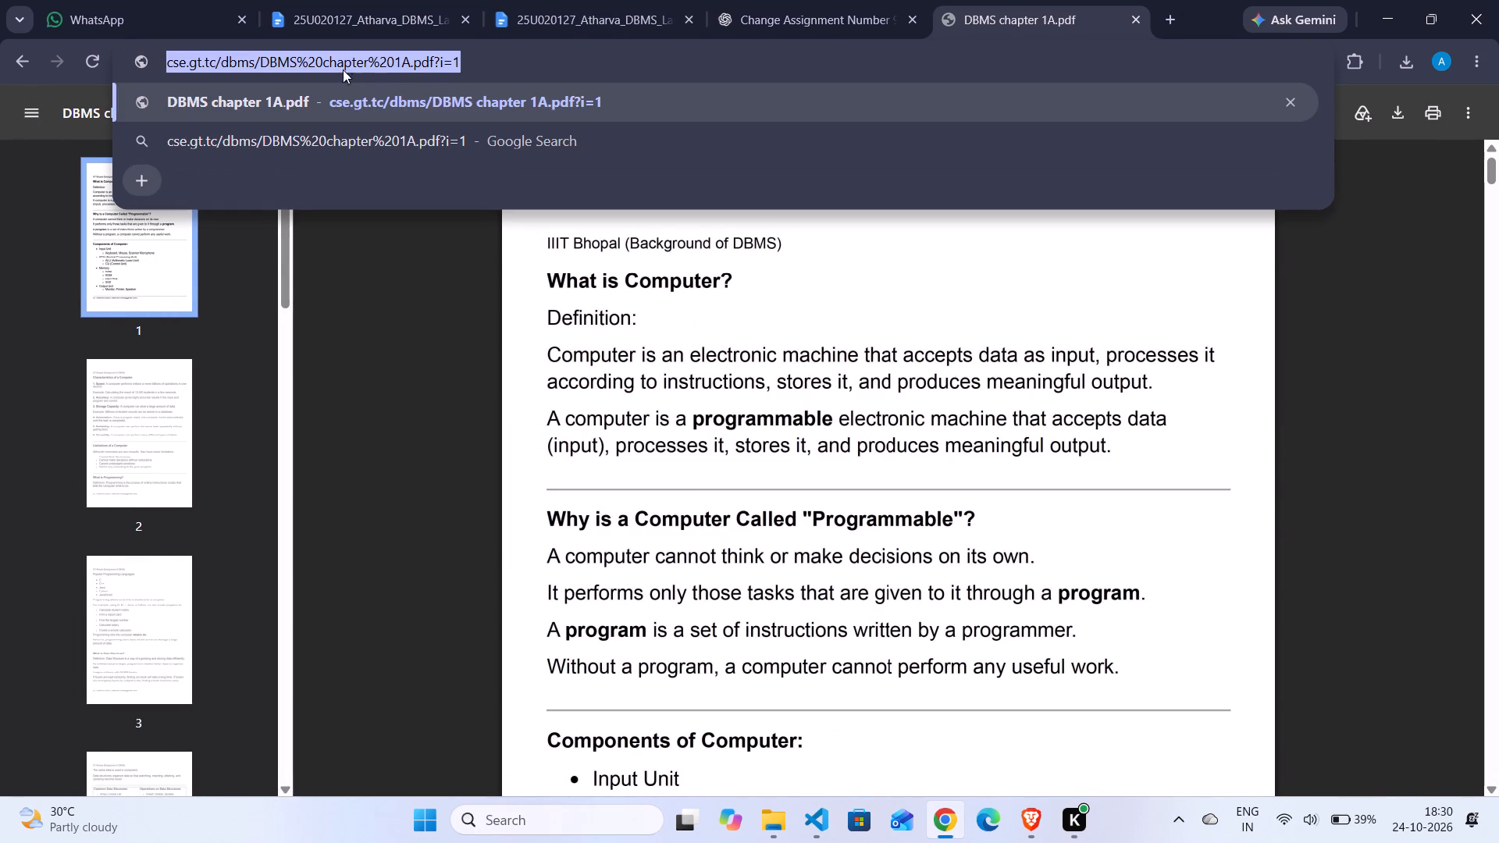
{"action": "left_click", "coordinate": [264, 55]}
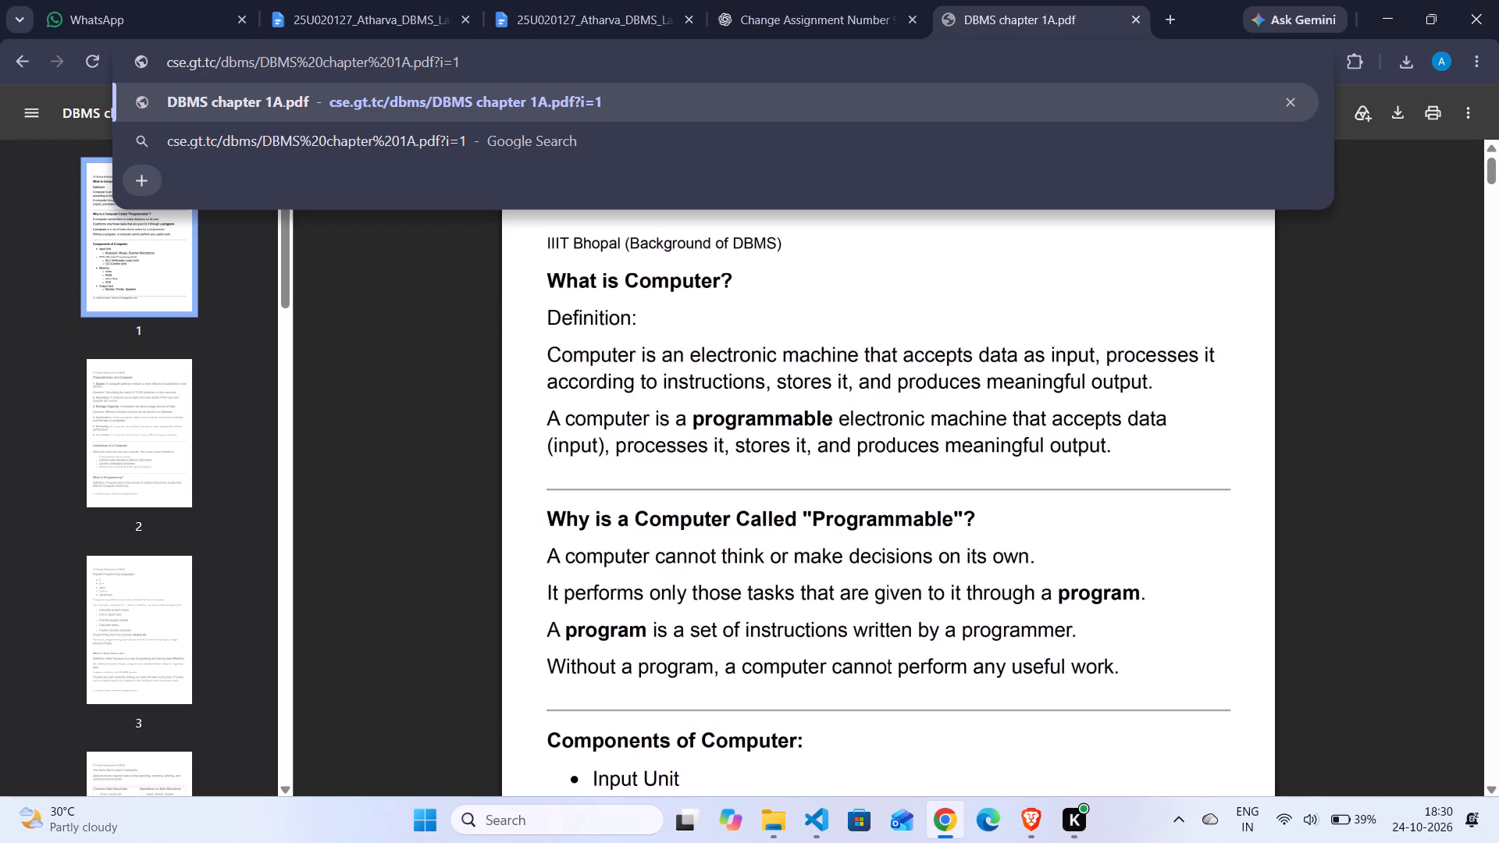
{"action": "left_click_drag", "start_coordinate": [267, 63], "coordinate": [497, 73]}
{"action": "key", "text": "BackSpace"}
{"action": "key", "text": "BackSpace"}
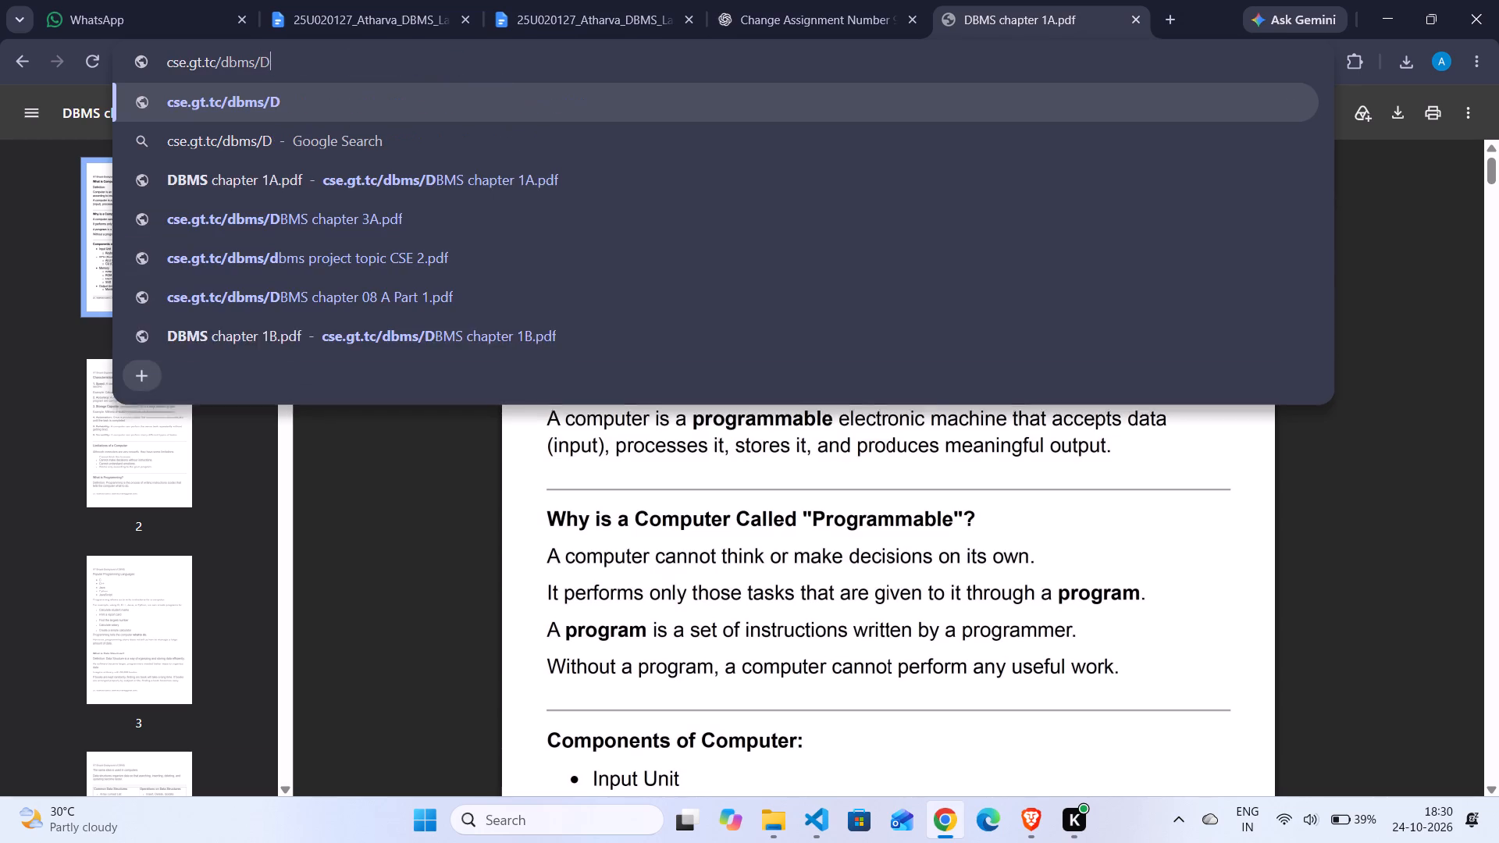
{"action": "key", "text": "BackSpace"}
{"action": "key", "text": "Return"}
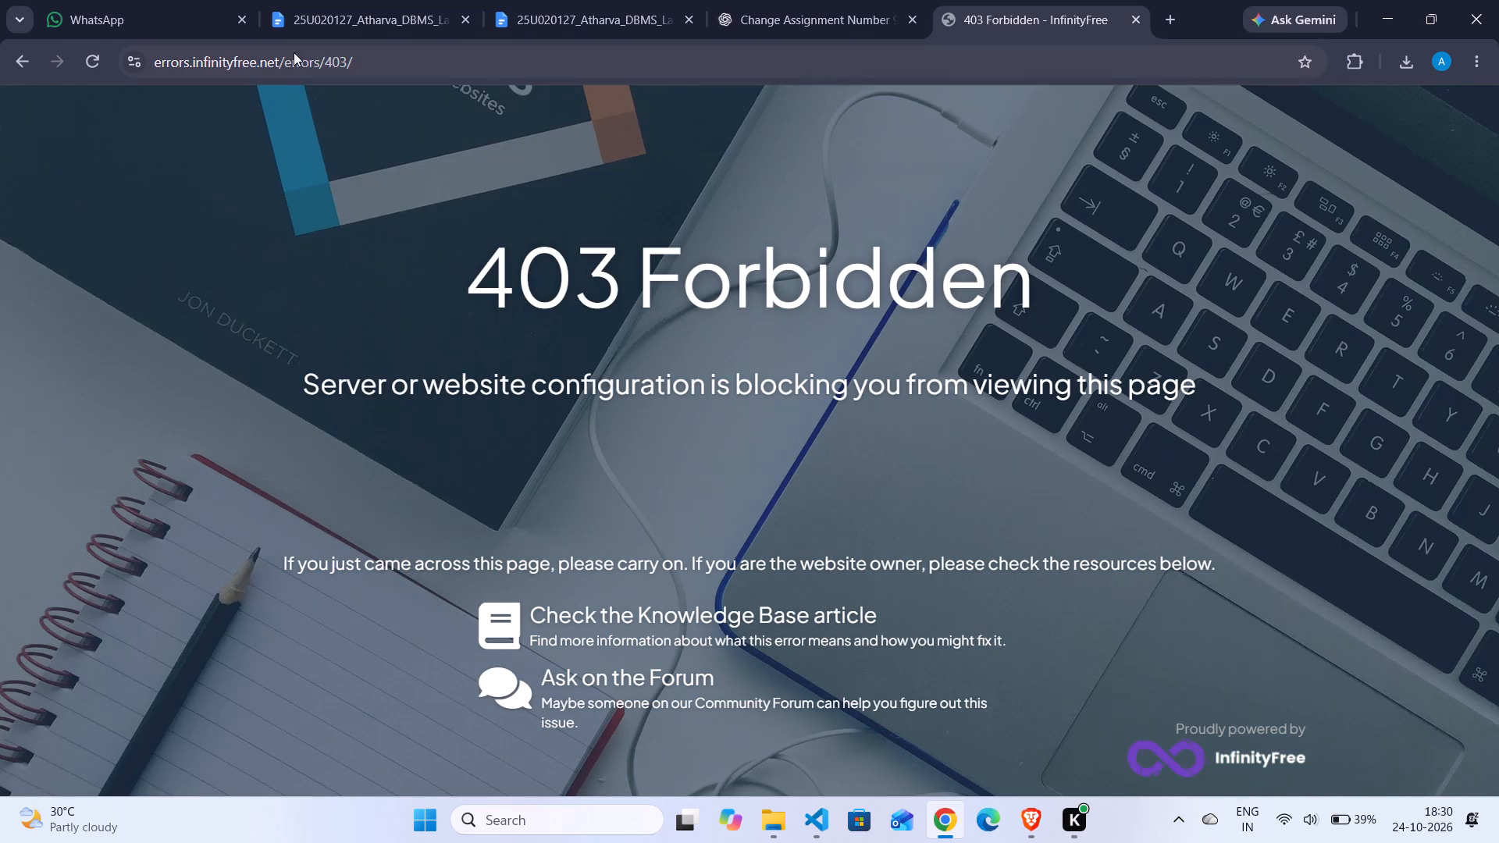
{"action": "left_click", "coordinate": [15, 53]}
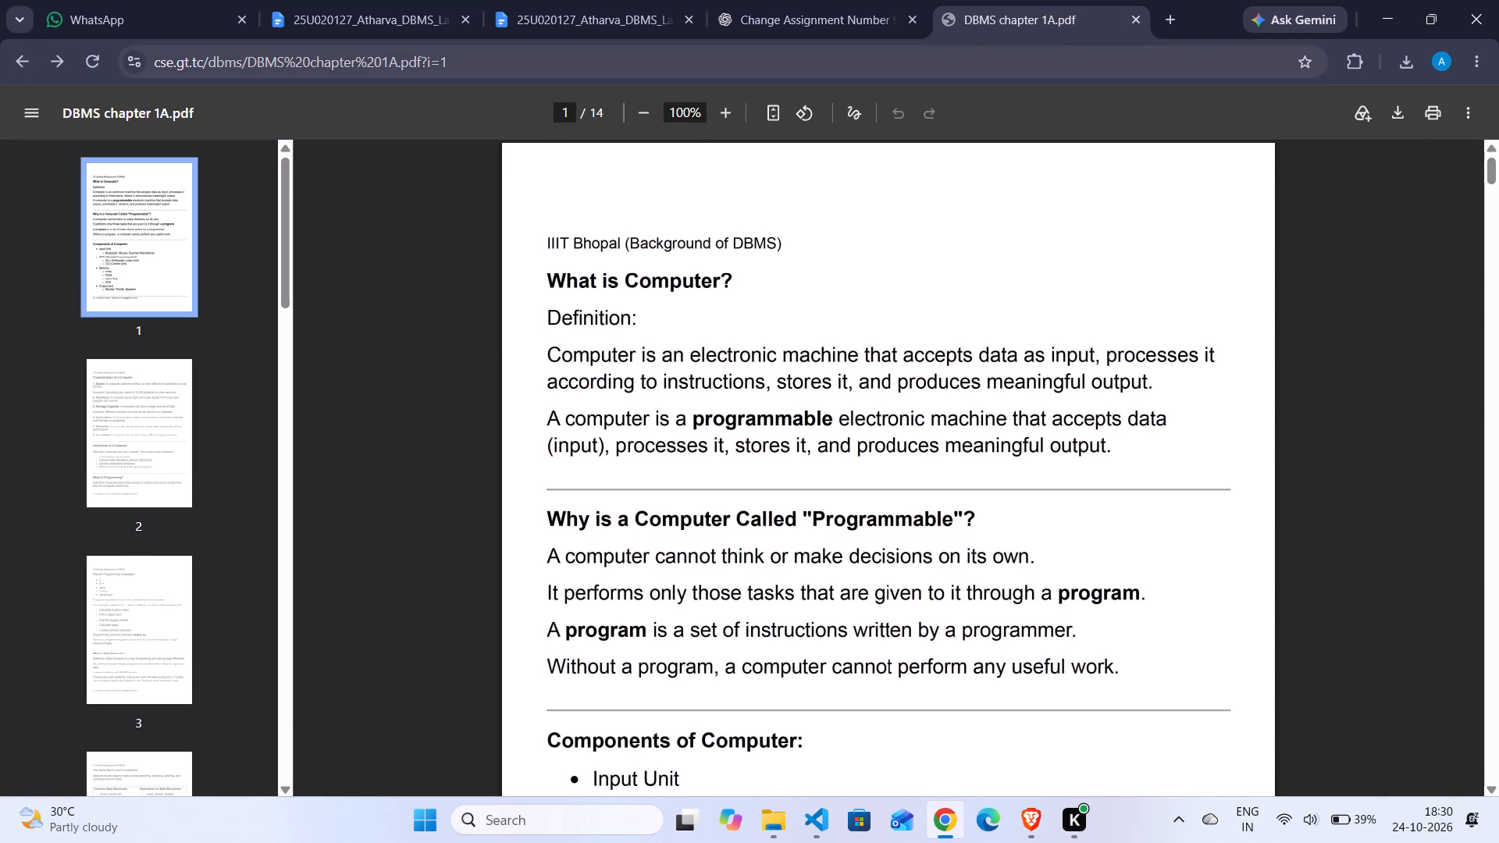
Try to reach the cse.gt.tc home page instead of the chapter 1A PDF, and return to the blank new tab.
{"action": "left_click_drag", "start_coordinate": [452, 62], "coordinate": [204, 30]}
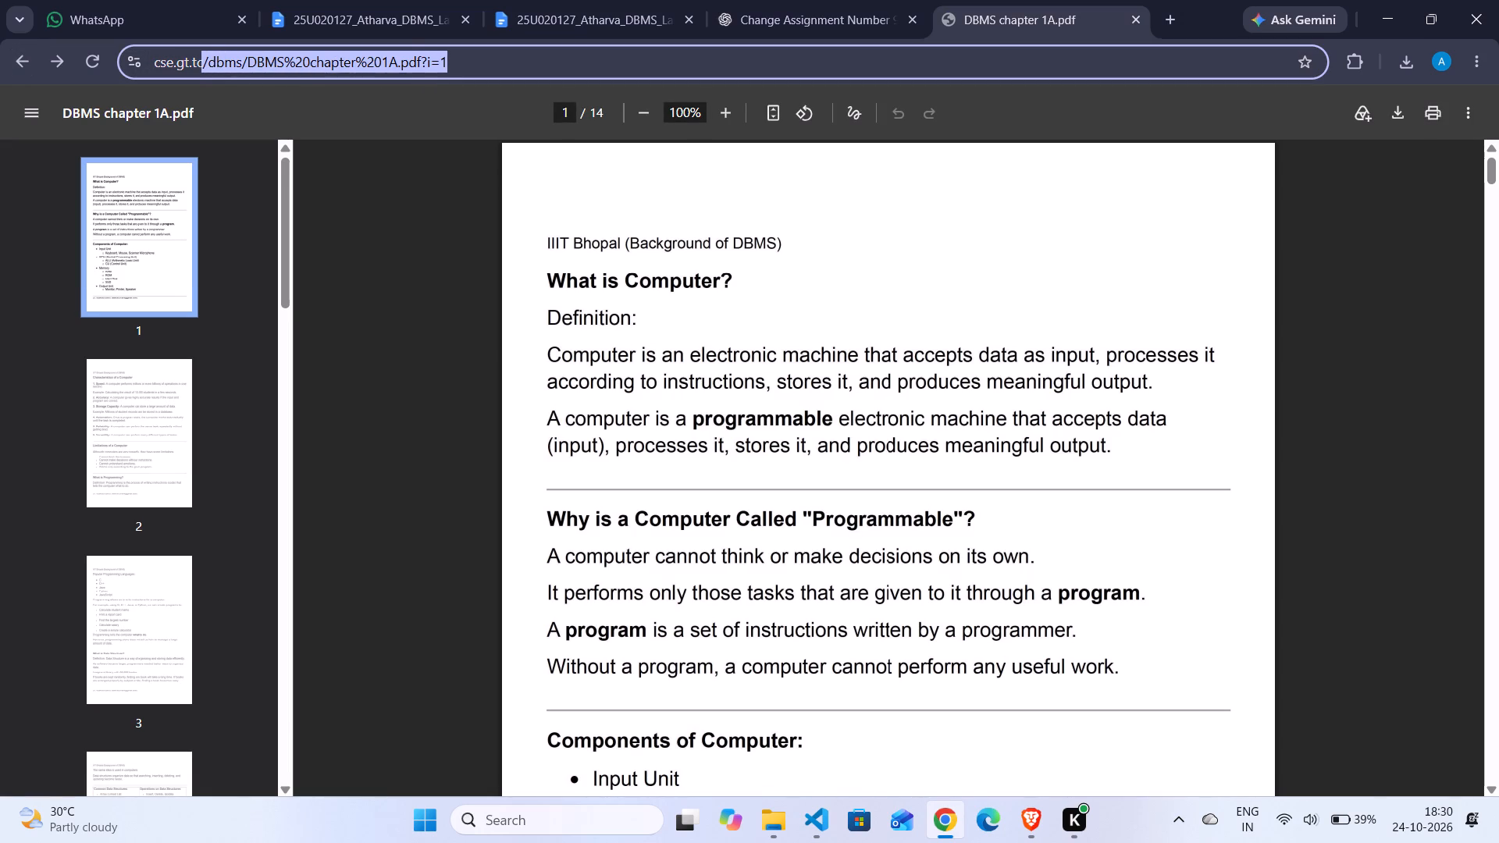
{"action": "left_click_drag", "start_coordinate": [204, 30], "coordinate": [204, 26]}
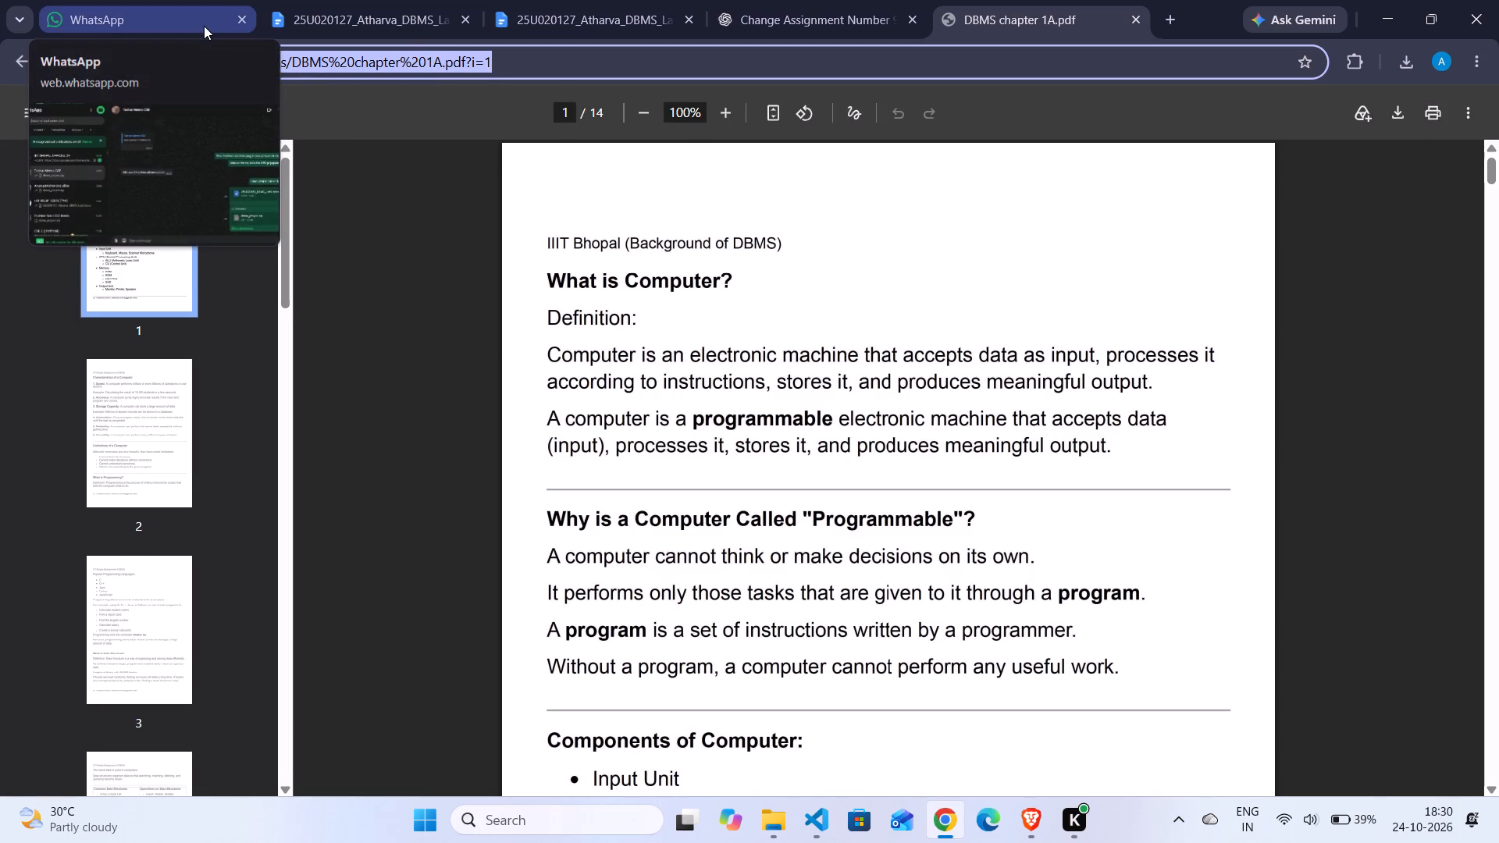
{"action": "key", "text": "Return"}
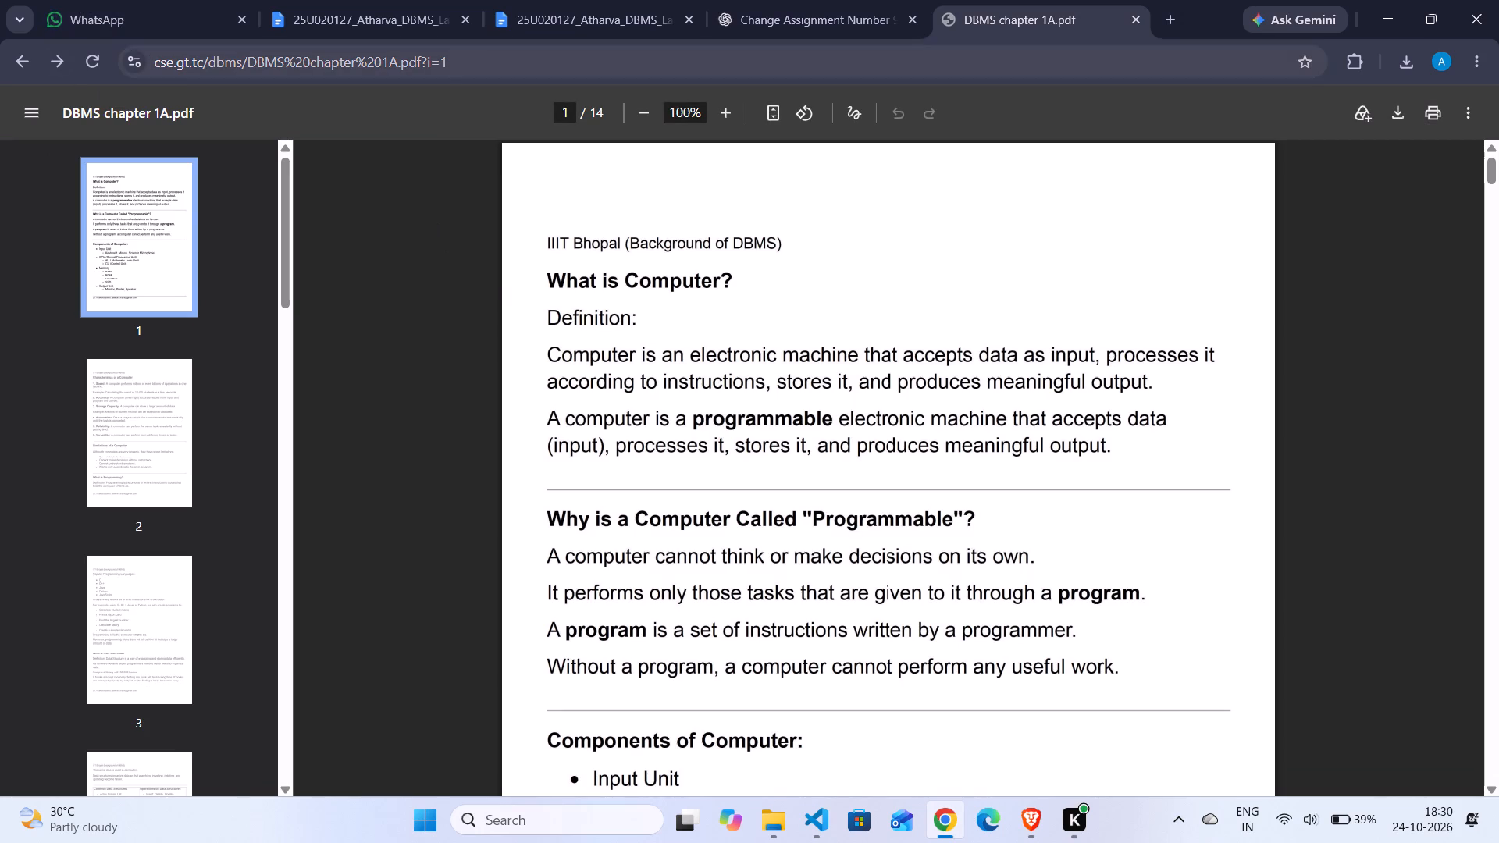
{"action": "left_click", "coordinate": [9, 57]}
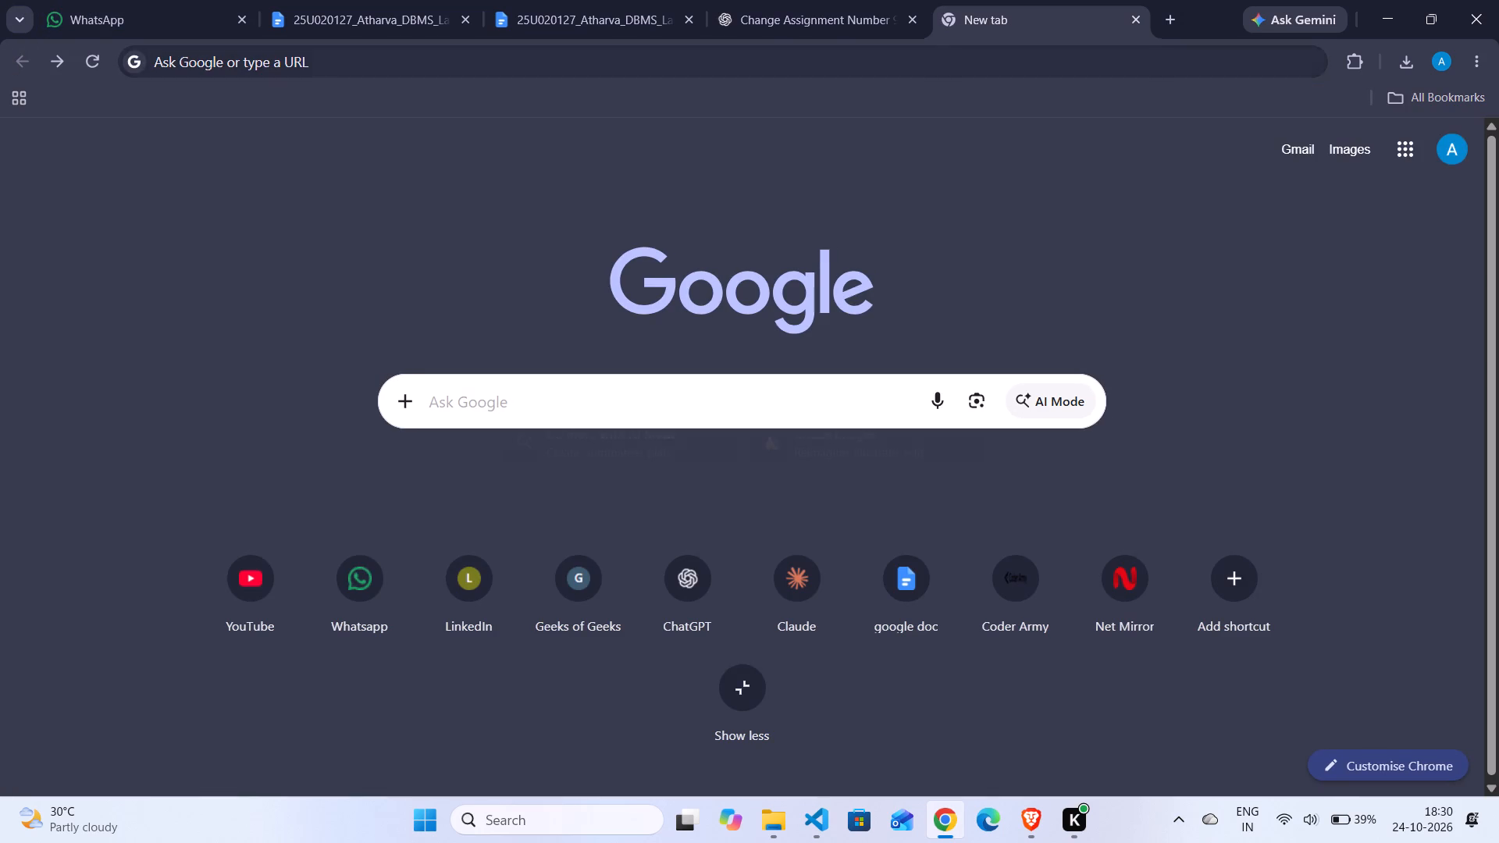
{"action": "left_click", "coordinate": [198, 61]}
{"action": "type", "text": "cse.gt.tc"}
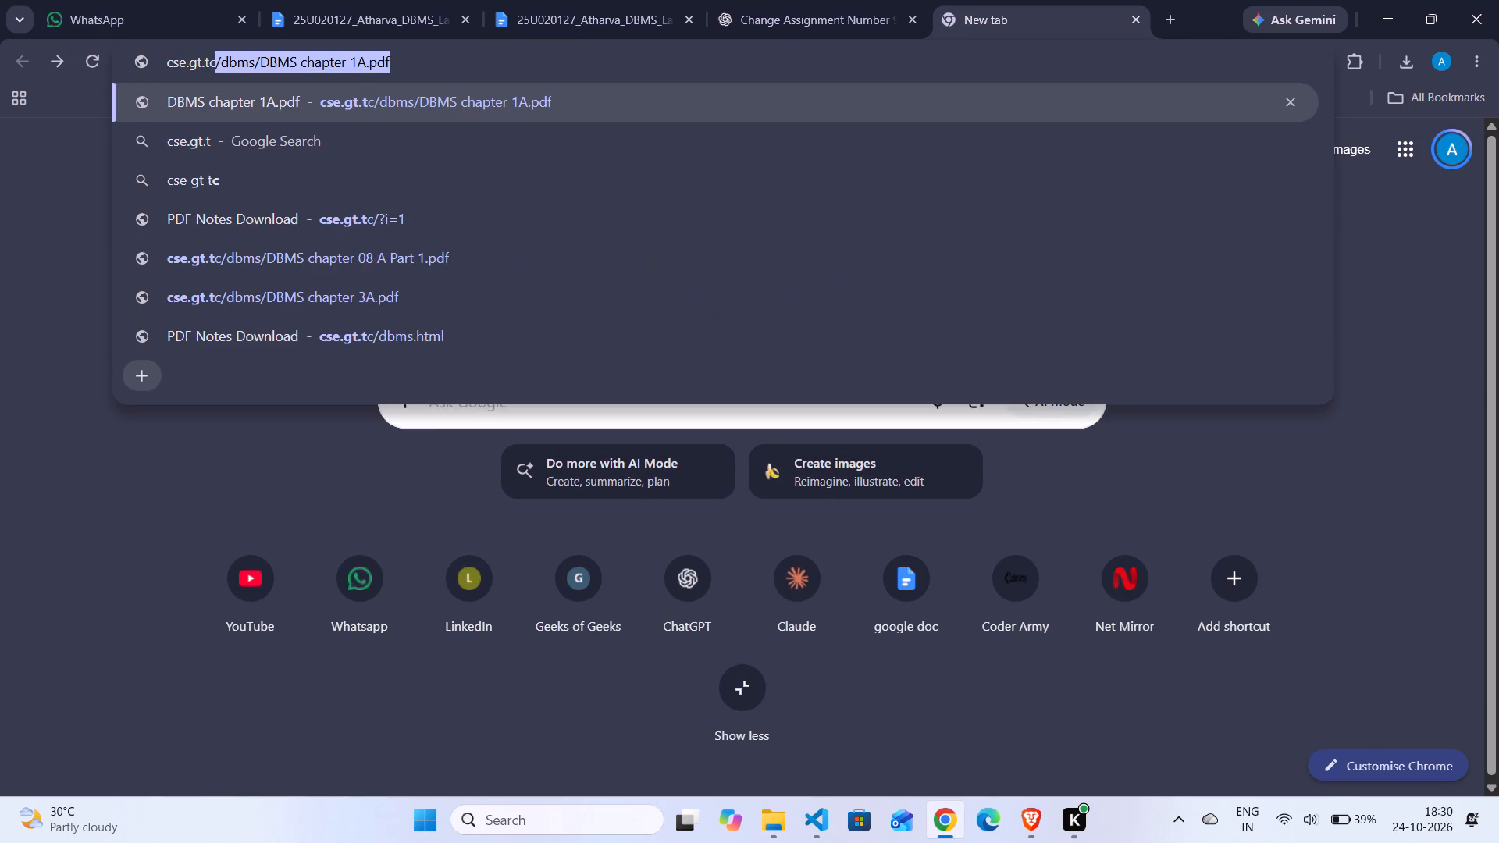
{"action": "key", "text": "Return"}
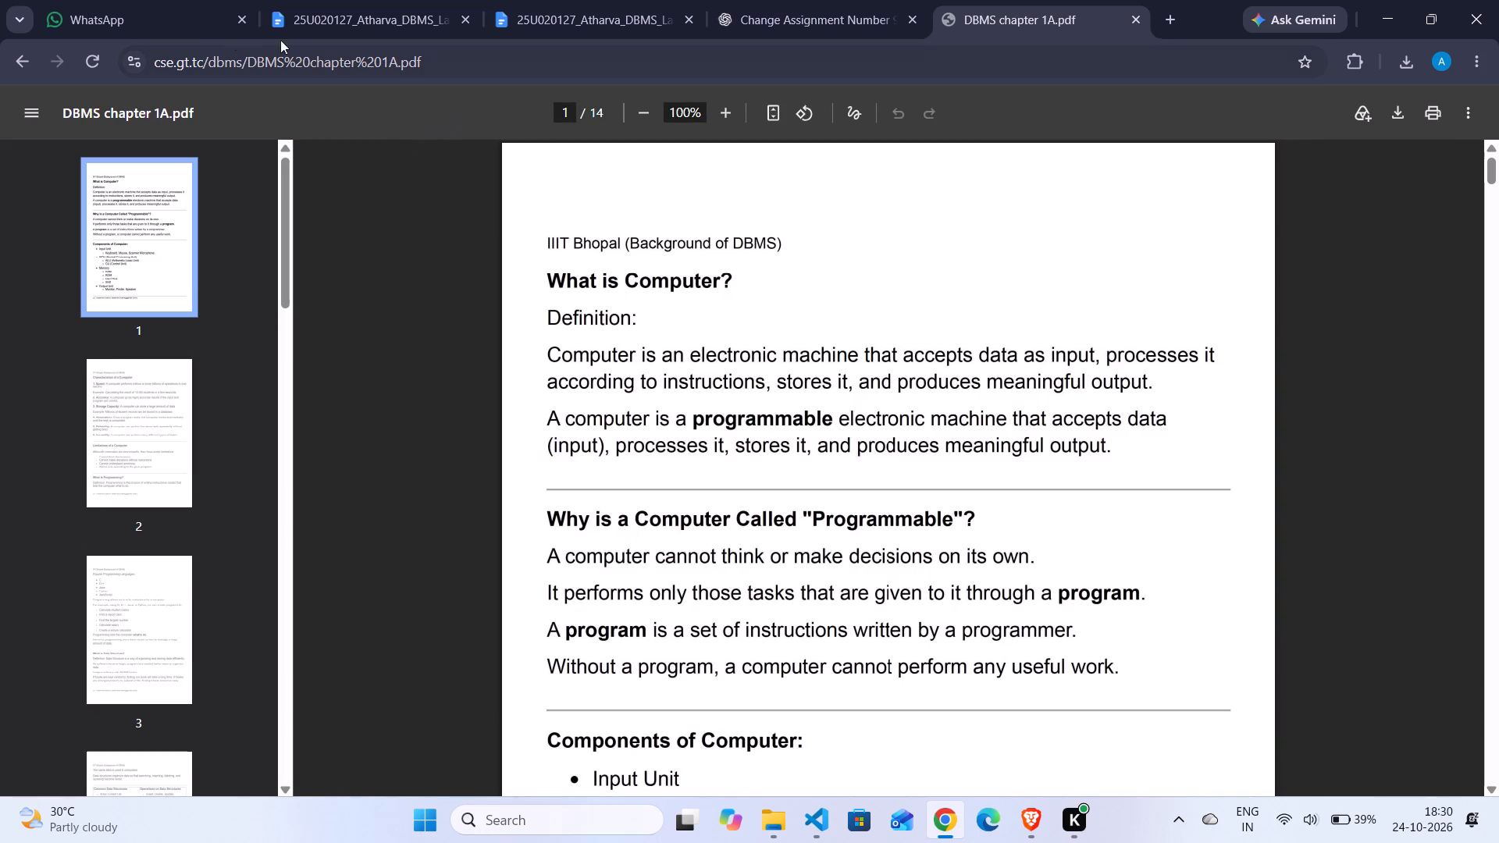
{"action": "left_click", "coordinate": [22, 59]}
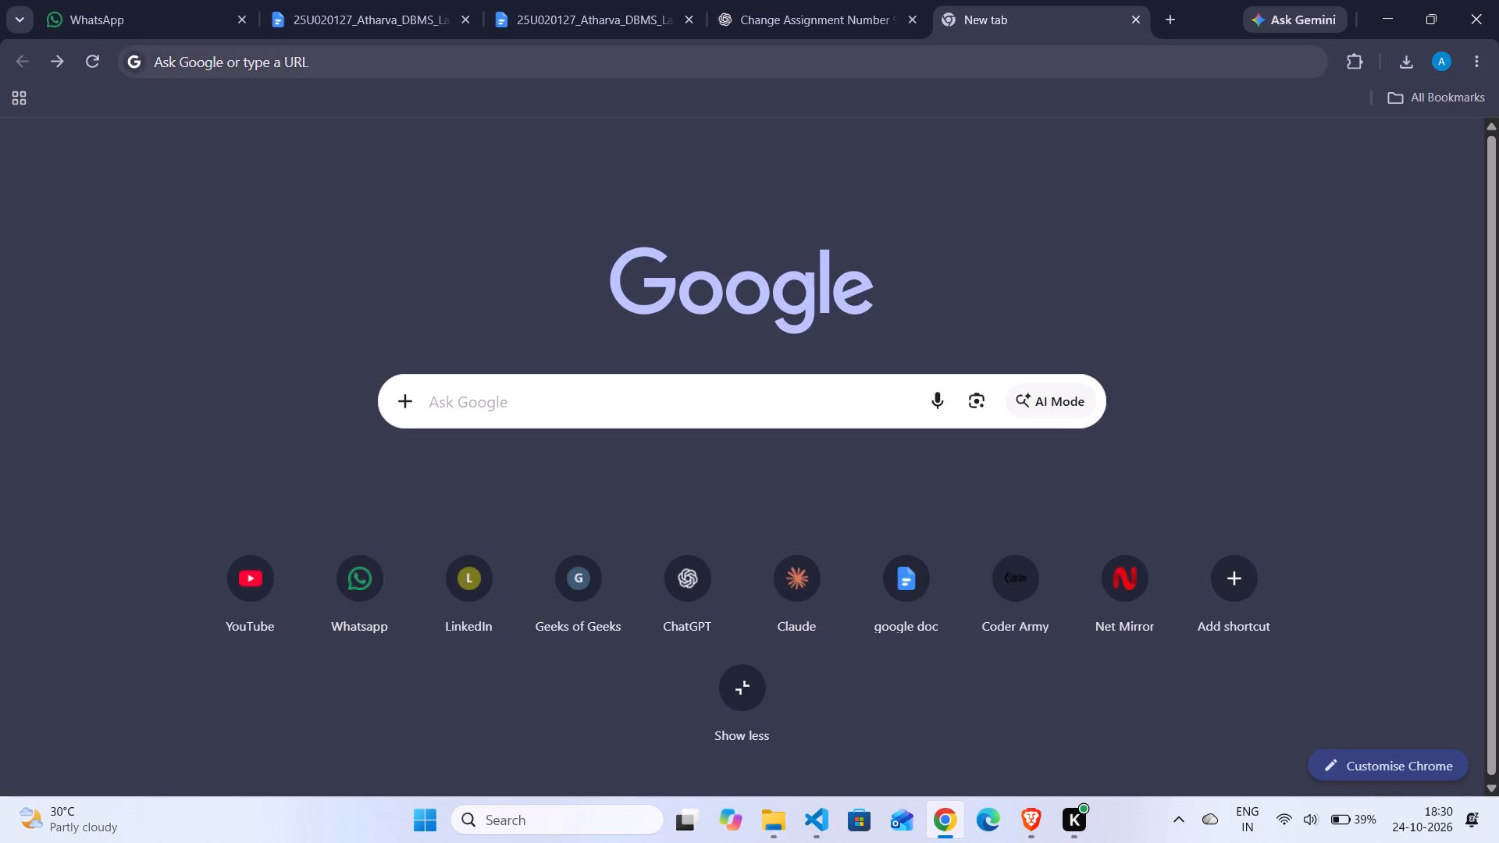
Open the cse.gt.tc home page, removing the autocompleted chapter 1A PDF path from the address.
{"action": "left_click", "coordinate": [309, 69]}
{"action": "type", "text": "cse.gt.tc"}
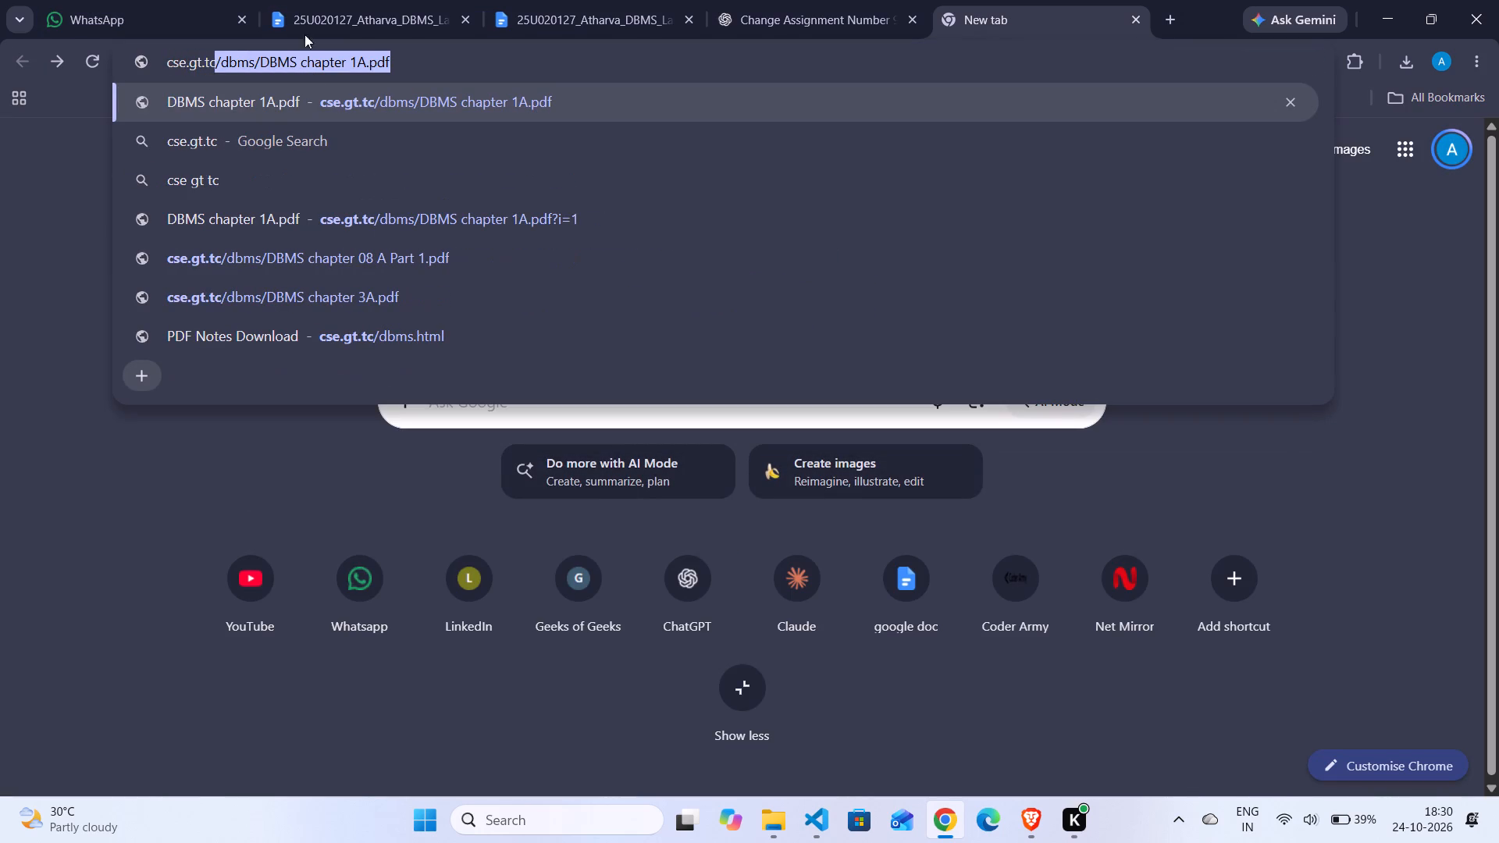
{"action": "left_click", "coordinate": [214, 55]}
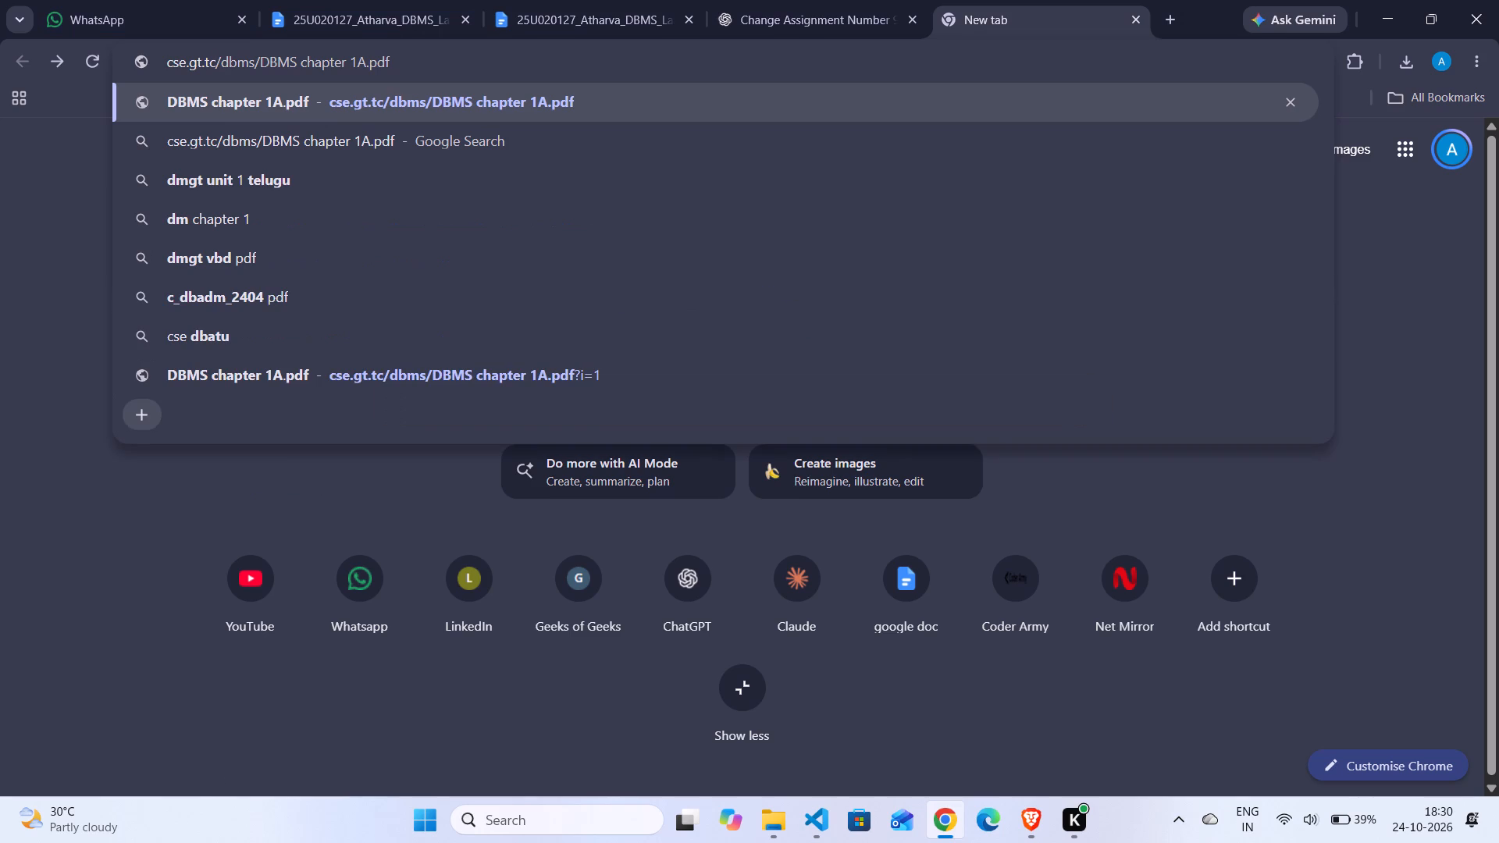
{"action": "left_click_drag", "start_coordinate": [219, 59], "coordinate": [421, 97]}
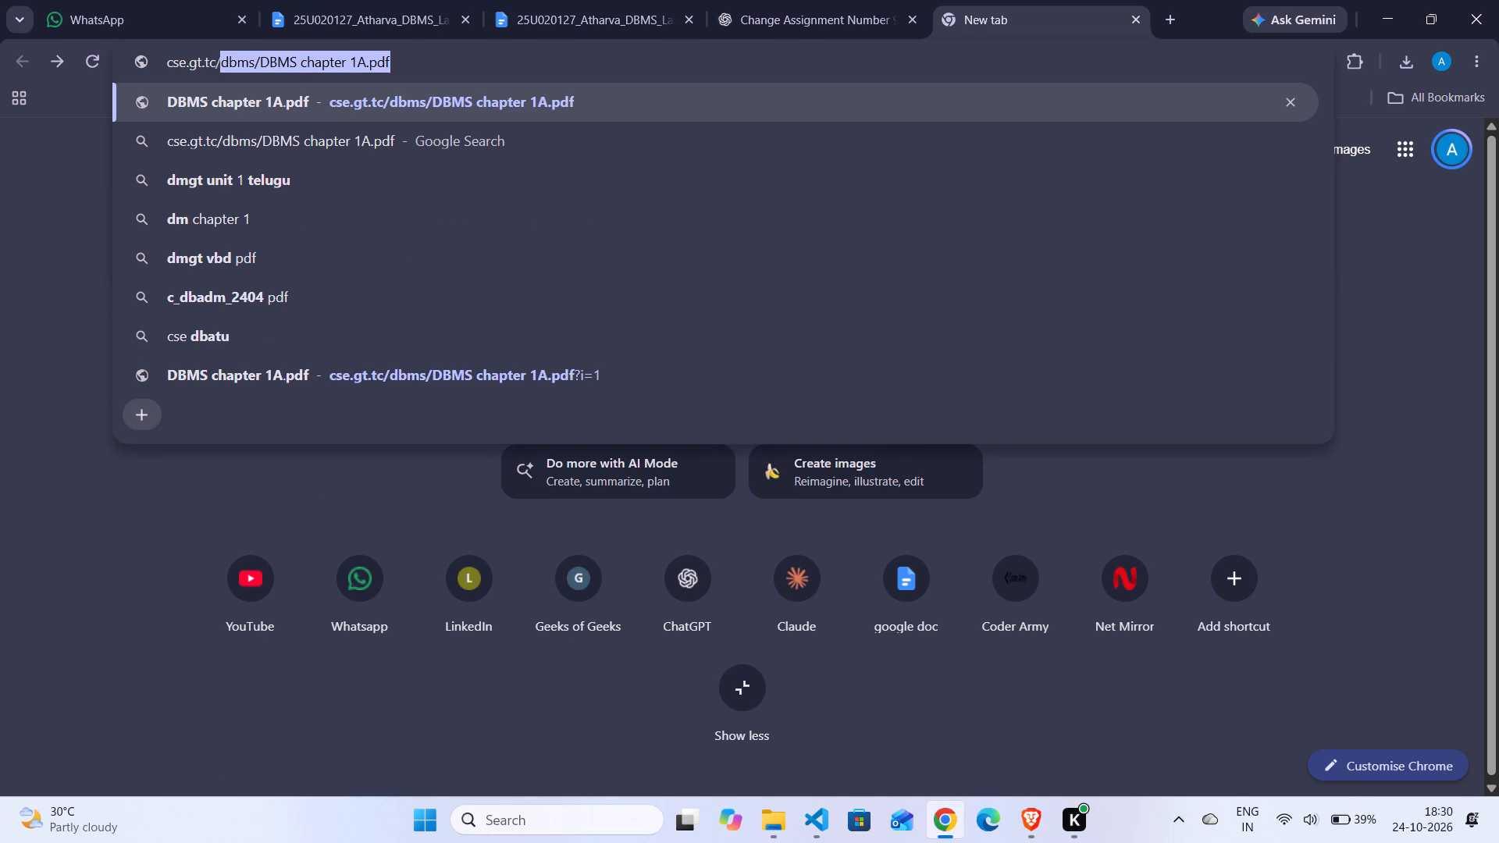
{"action": "left_click_drag", "start_coordinate": [421, 97], "coordinate": [422, 97]}
{"action": "key", "text": "BackSpace"}
{"action": "key", "text": "BackSpace"}
{"action": "key", "text": "Return"}
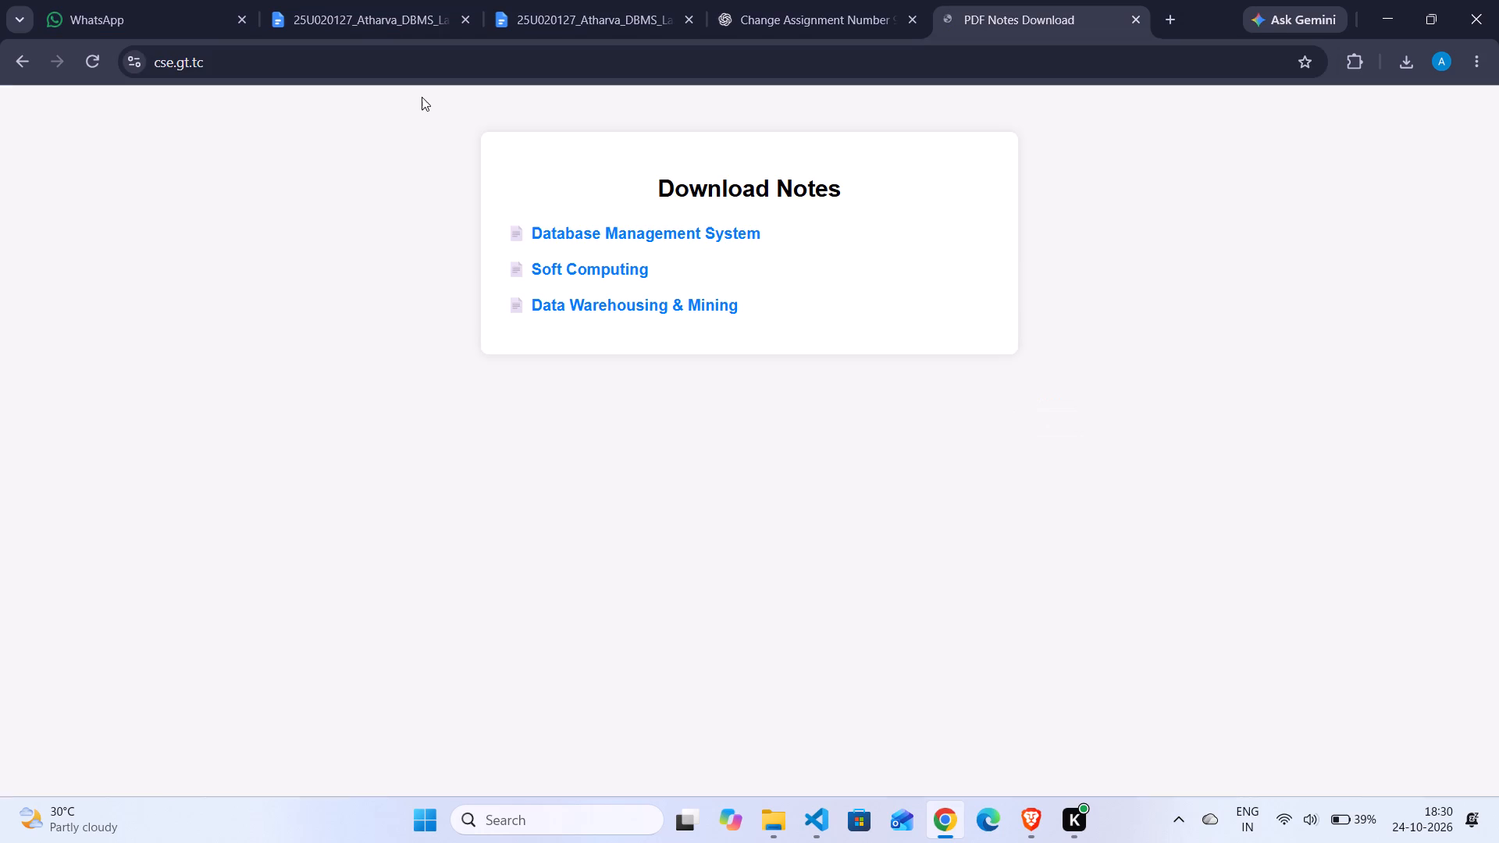
Open the CSE 2 project topics from the Database Management System notes and look up the full title of the NGO project.
{"action": "left_click", "coordinate": [700, 233]}
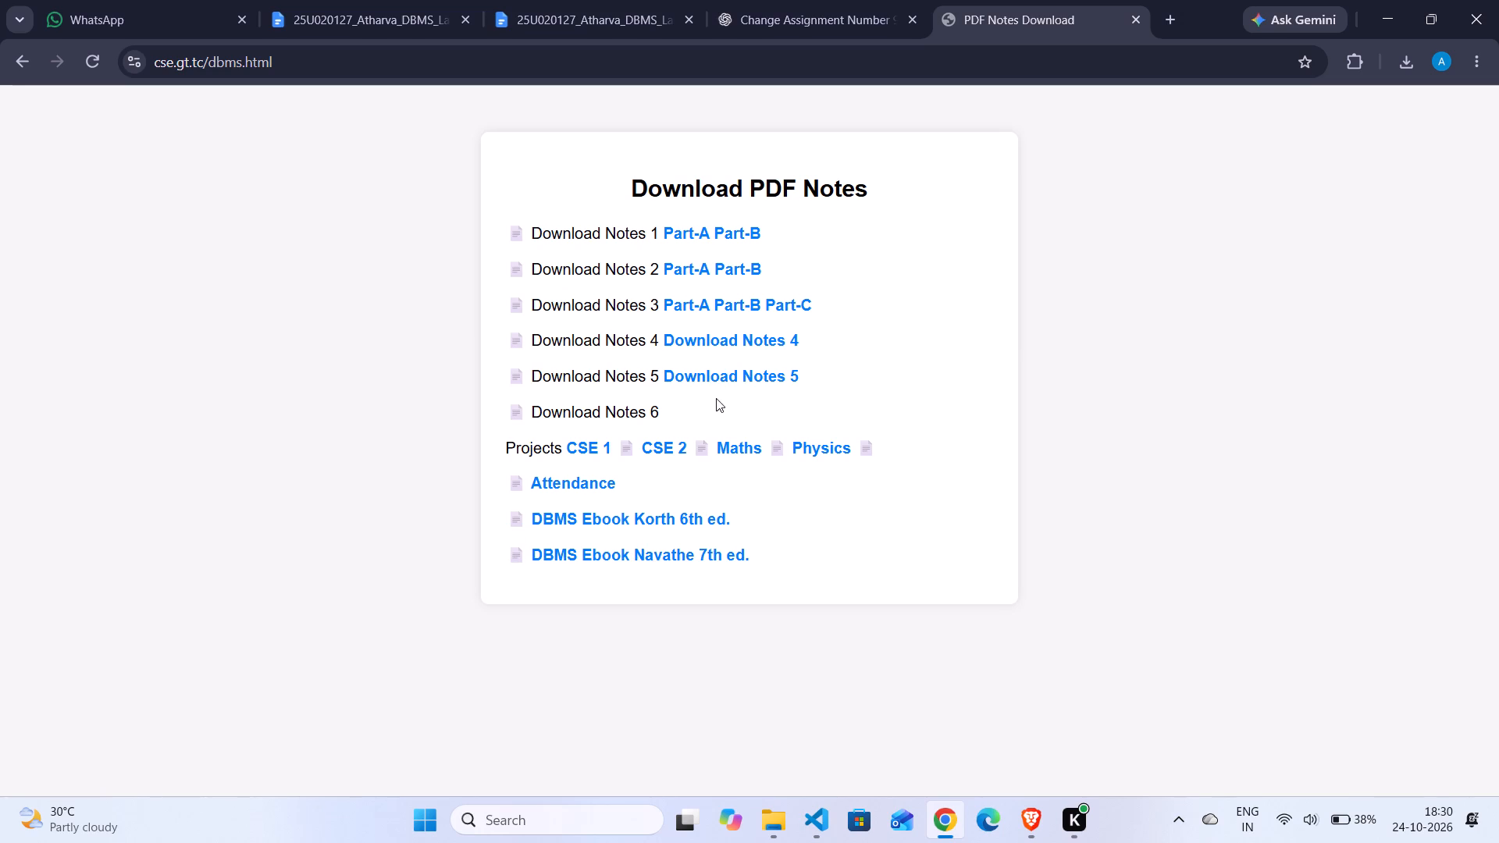
{"action": "left_click", "coordinate": [658, 448]}
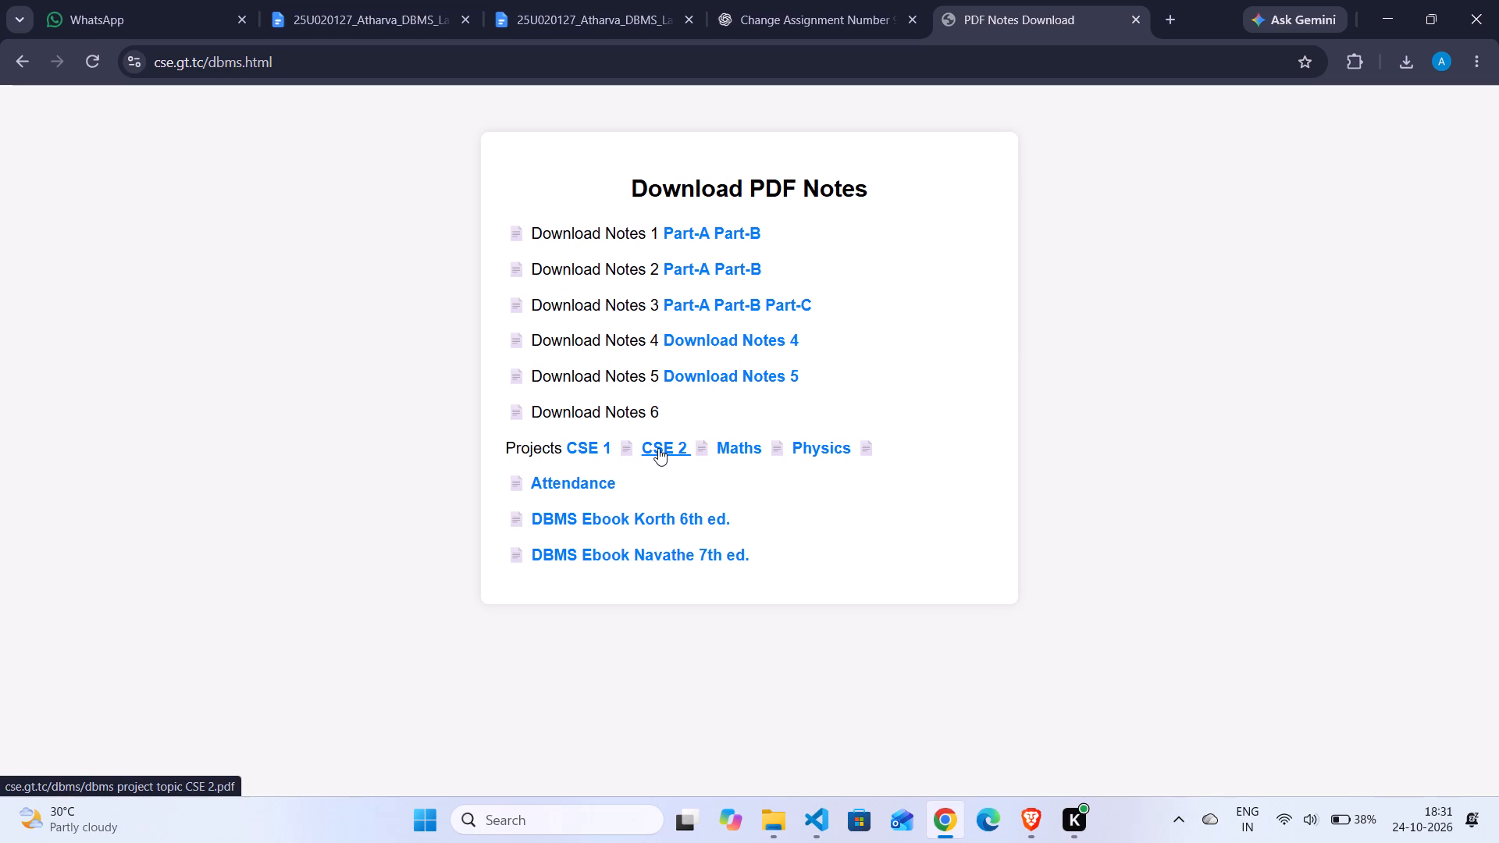
{"action": "scroll", "coordinate": [658, 448], "scroll_direction": "down", "scroll_amount": 12}
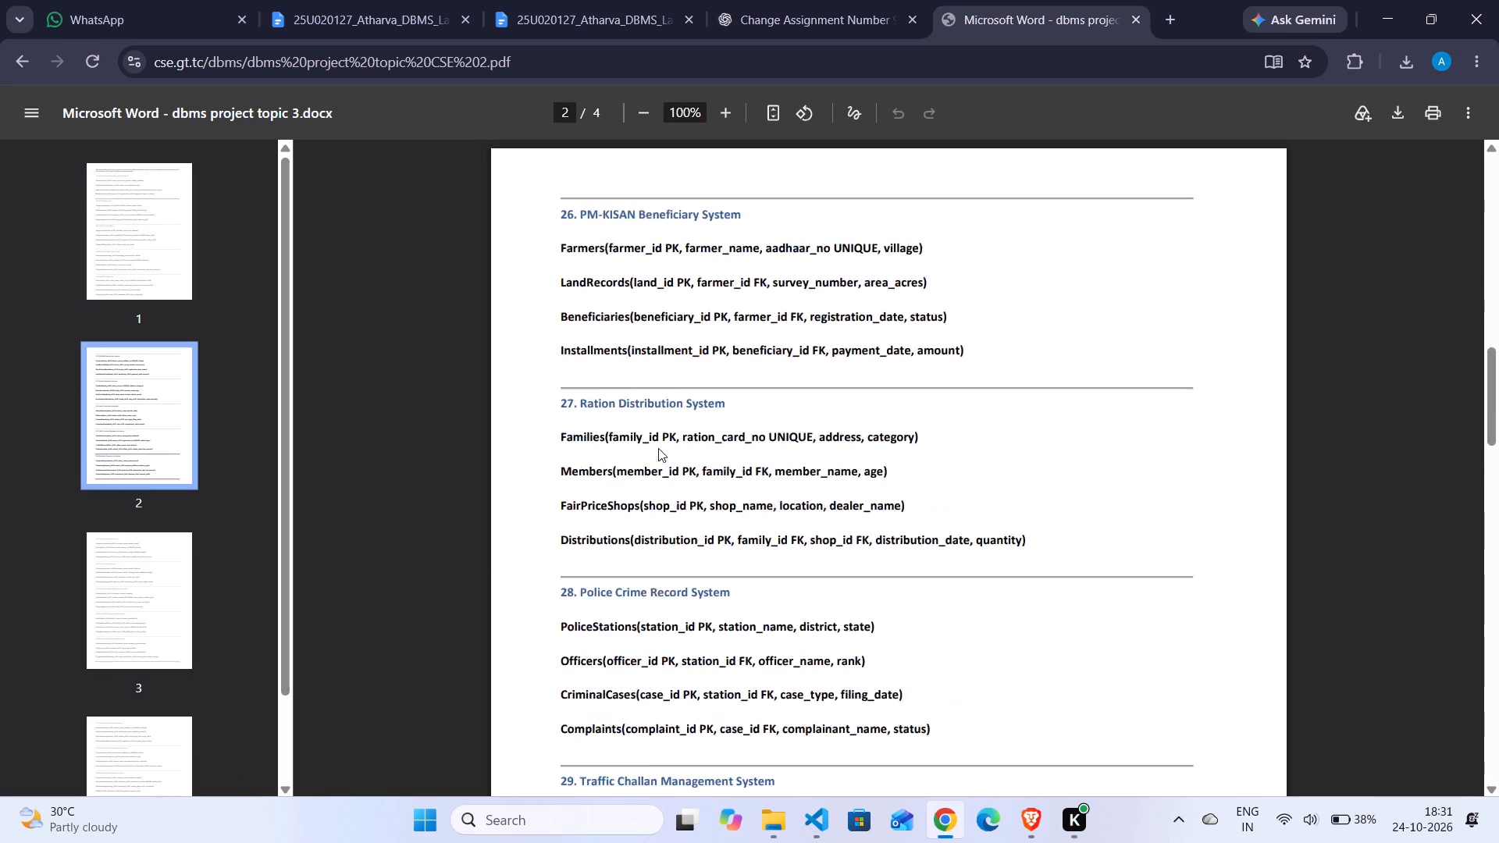
{"action": "scroll", "coordinate": [658, 448], "scroll_direction": "down", "scroll_amount": 20}
{"action": "scroll", "coordinate": [658, 448], "scroll_direction": "down", "scroll_amount": 9}
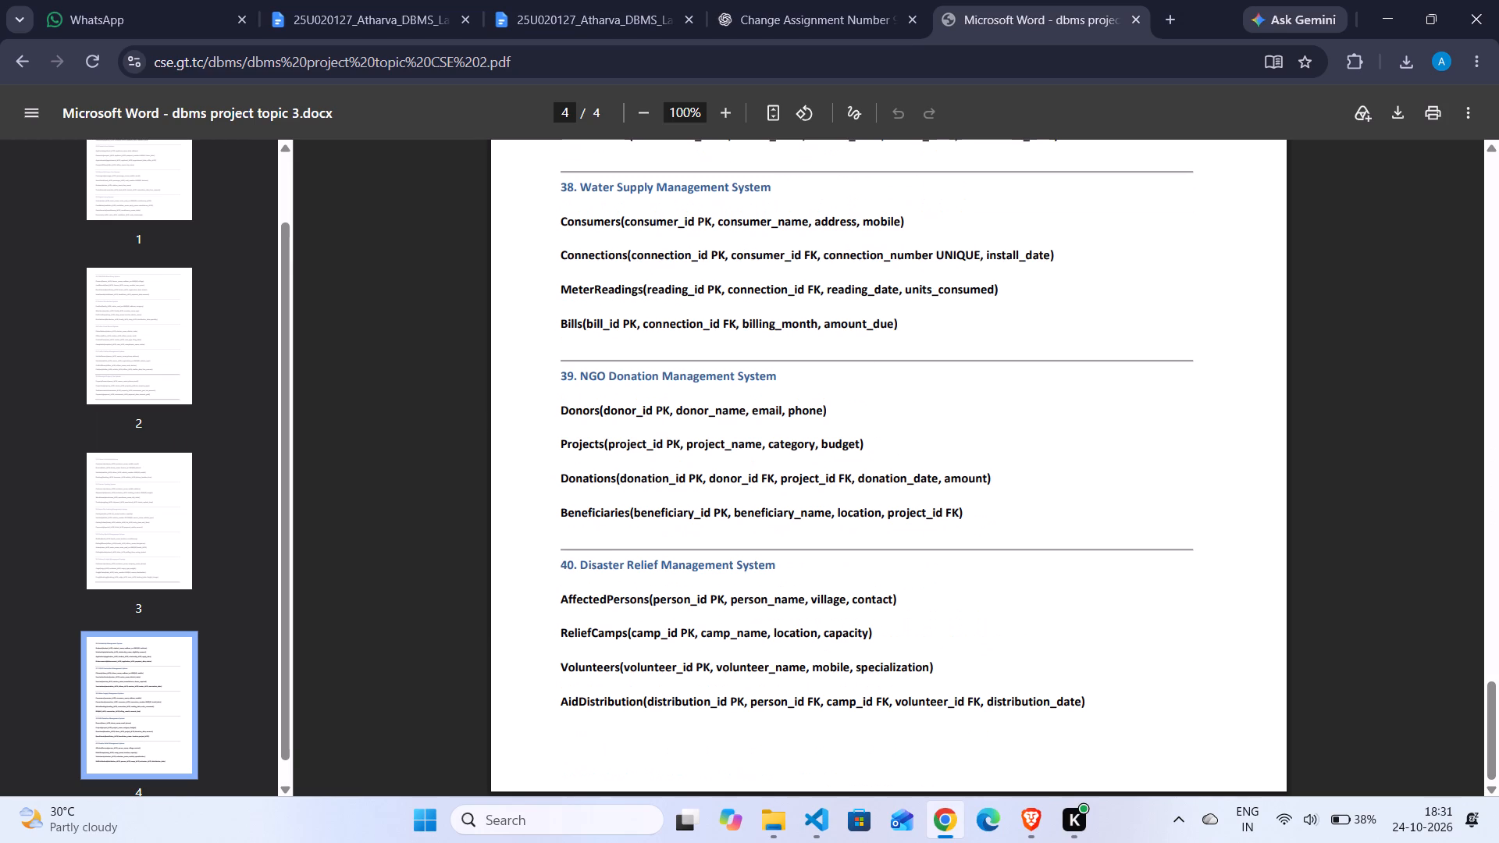
Return to the lab assignments document and complete the NGO subheading under Assignment - 09 as "NGO Donation Management System".
{"action": "left_click", "coordinate": [406, 0]}
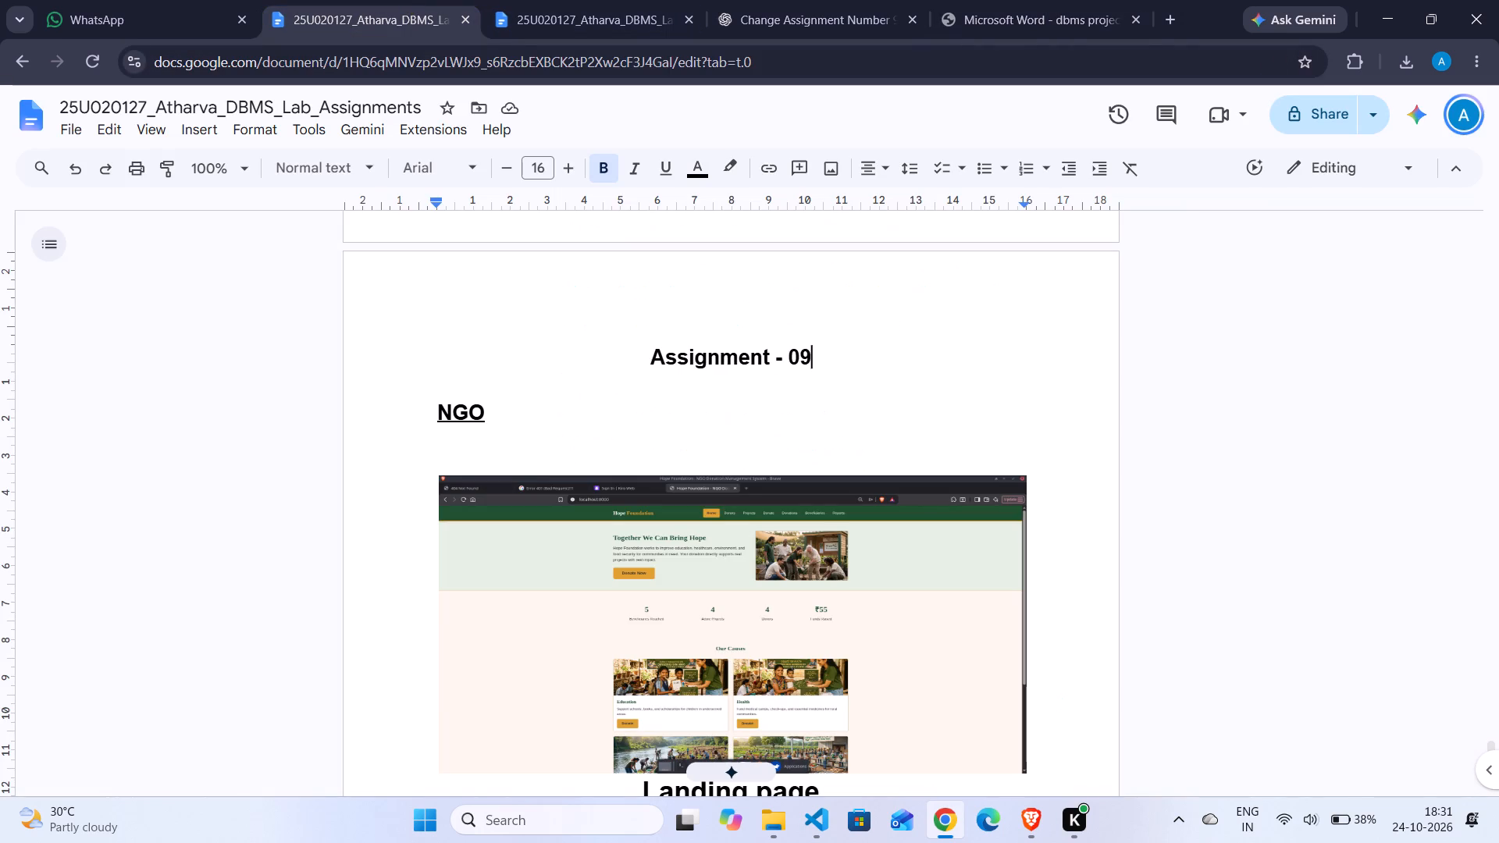
{"action": "left_click", "coordinate": [545, 387]}
{"action": "left_click", "coordinate": [538, 399]}
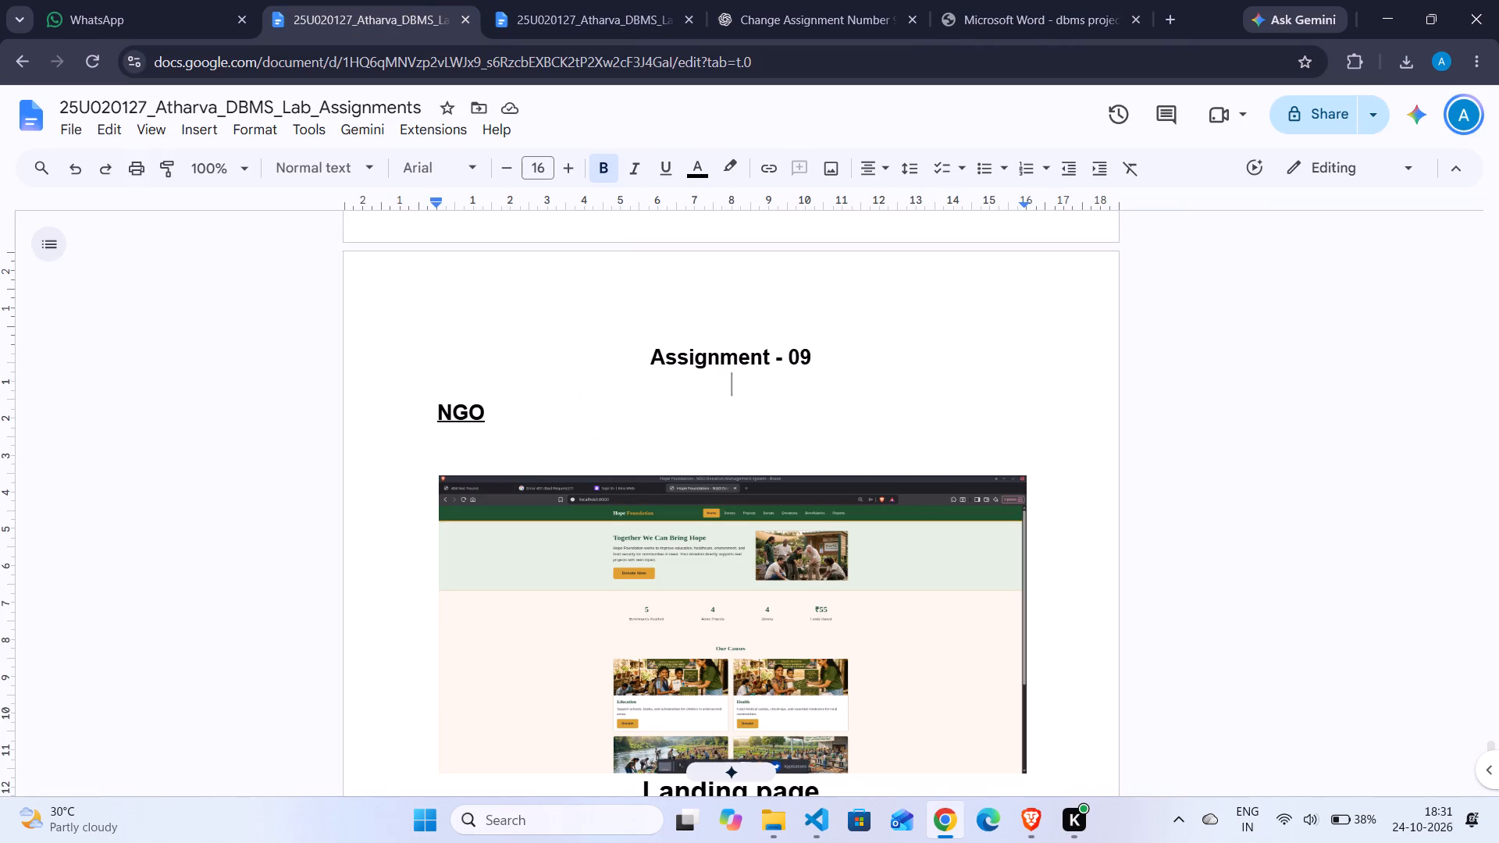
{"action": "left_click", "coordinate": [516, 417]}
{"action": "key", "text": "shift+d"}
{"action": "type", "text": "onatr"}
{"action": "key", "text": "BackSpace"}
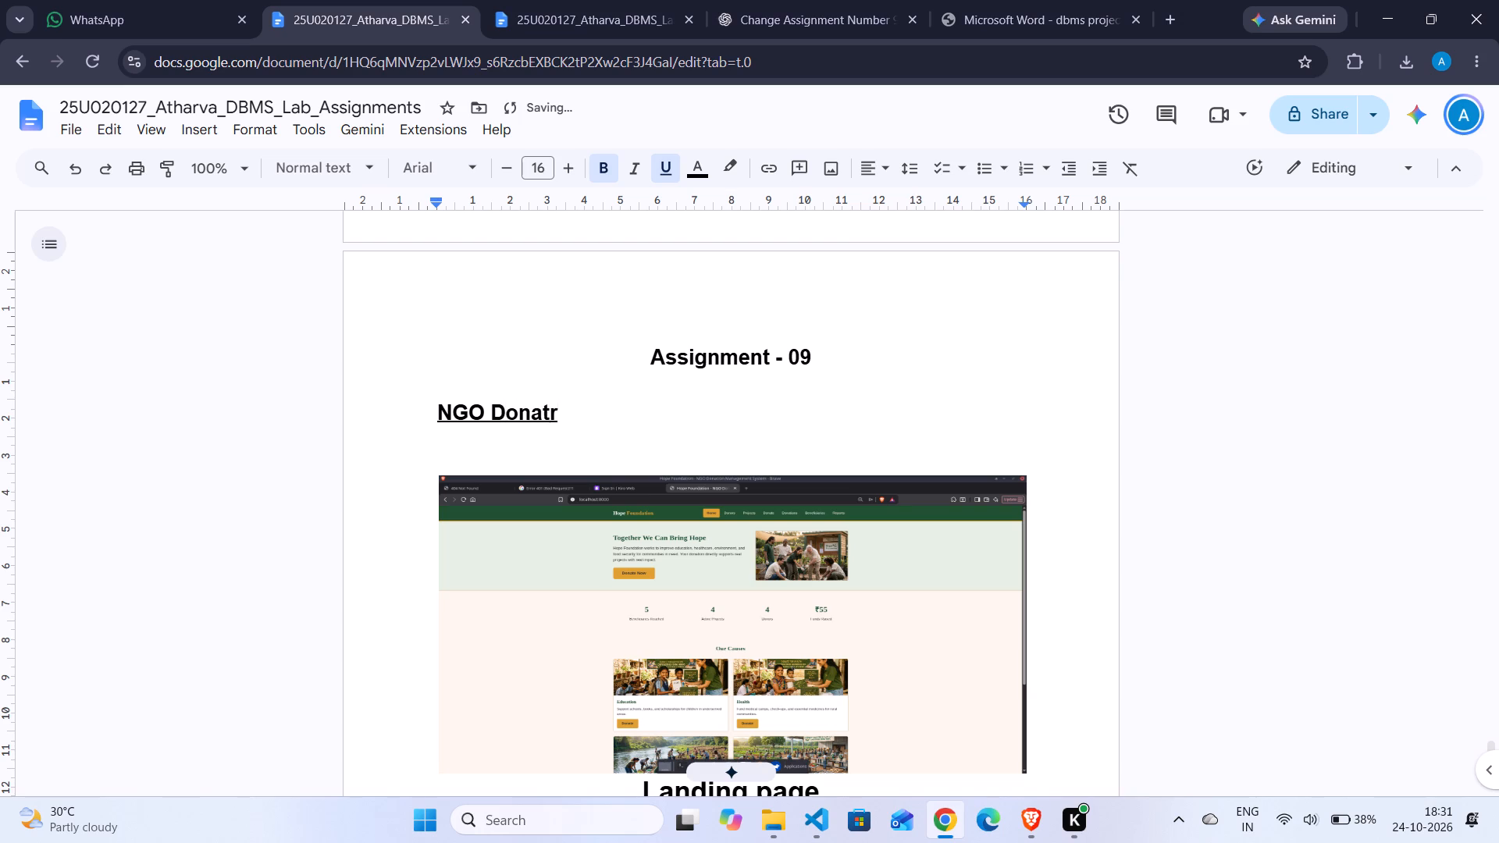
{"action": "type", "text": "ion Manag"}
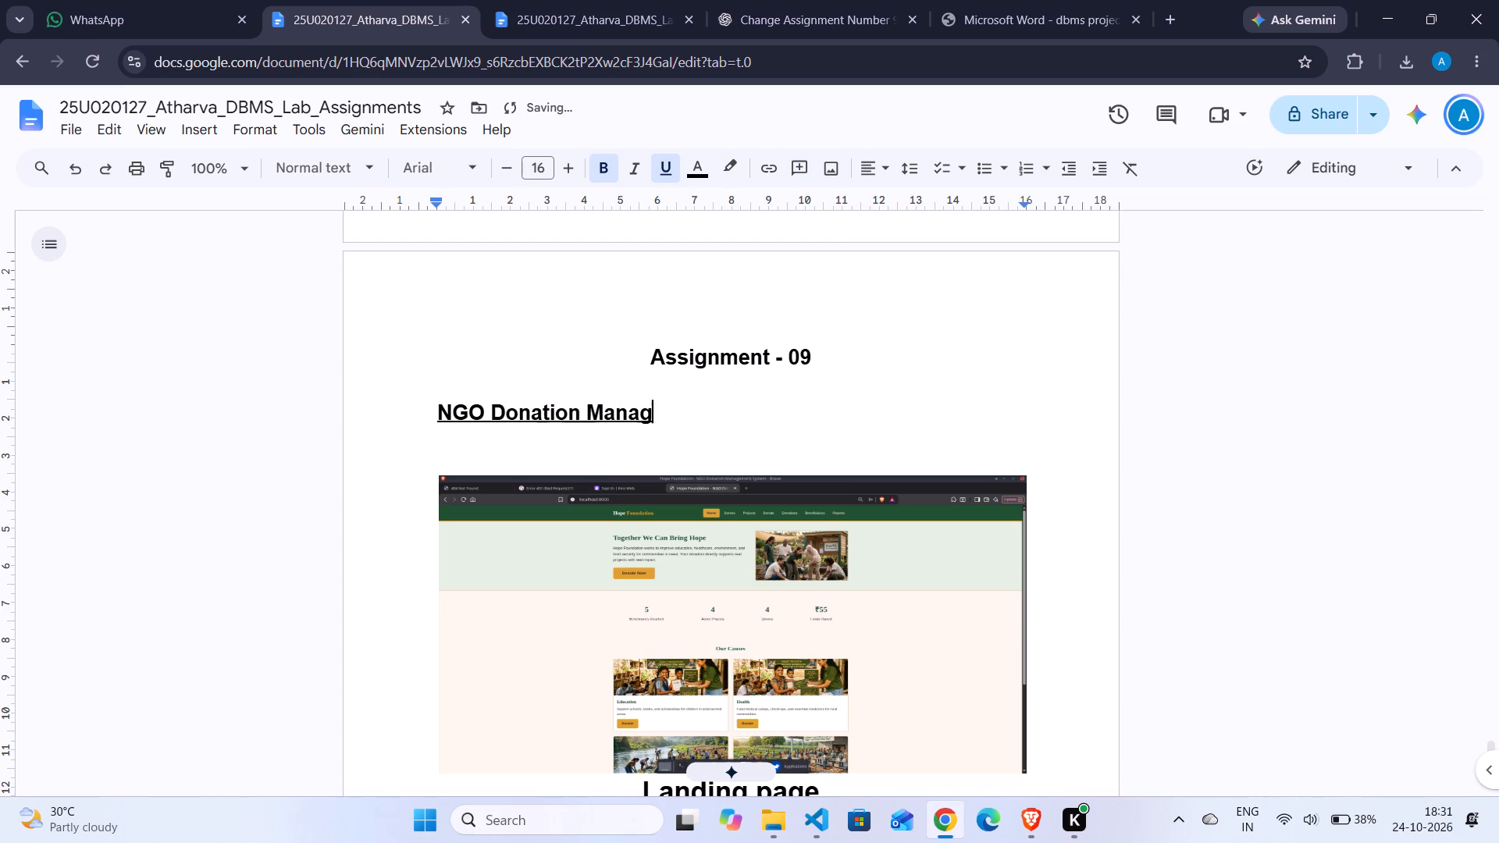
{"action": "type", "text": "ement System"}
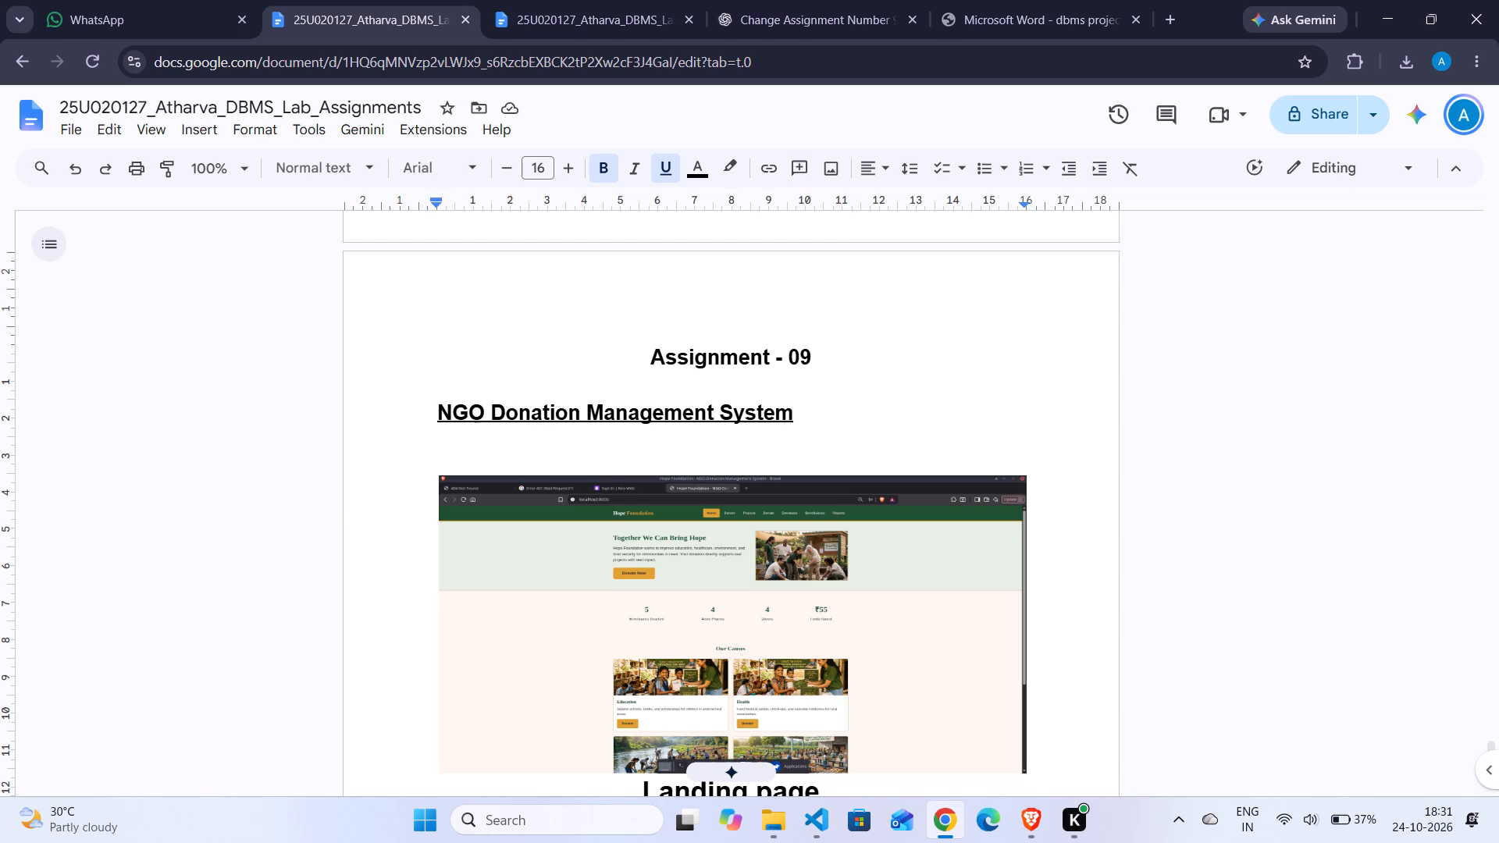
Center the "NGO Donation Management System" subheading under Assignment - 09.
{"action": "left_click_drag", "start_coordinate": [443, 410], "coordinate": [825, 413]}
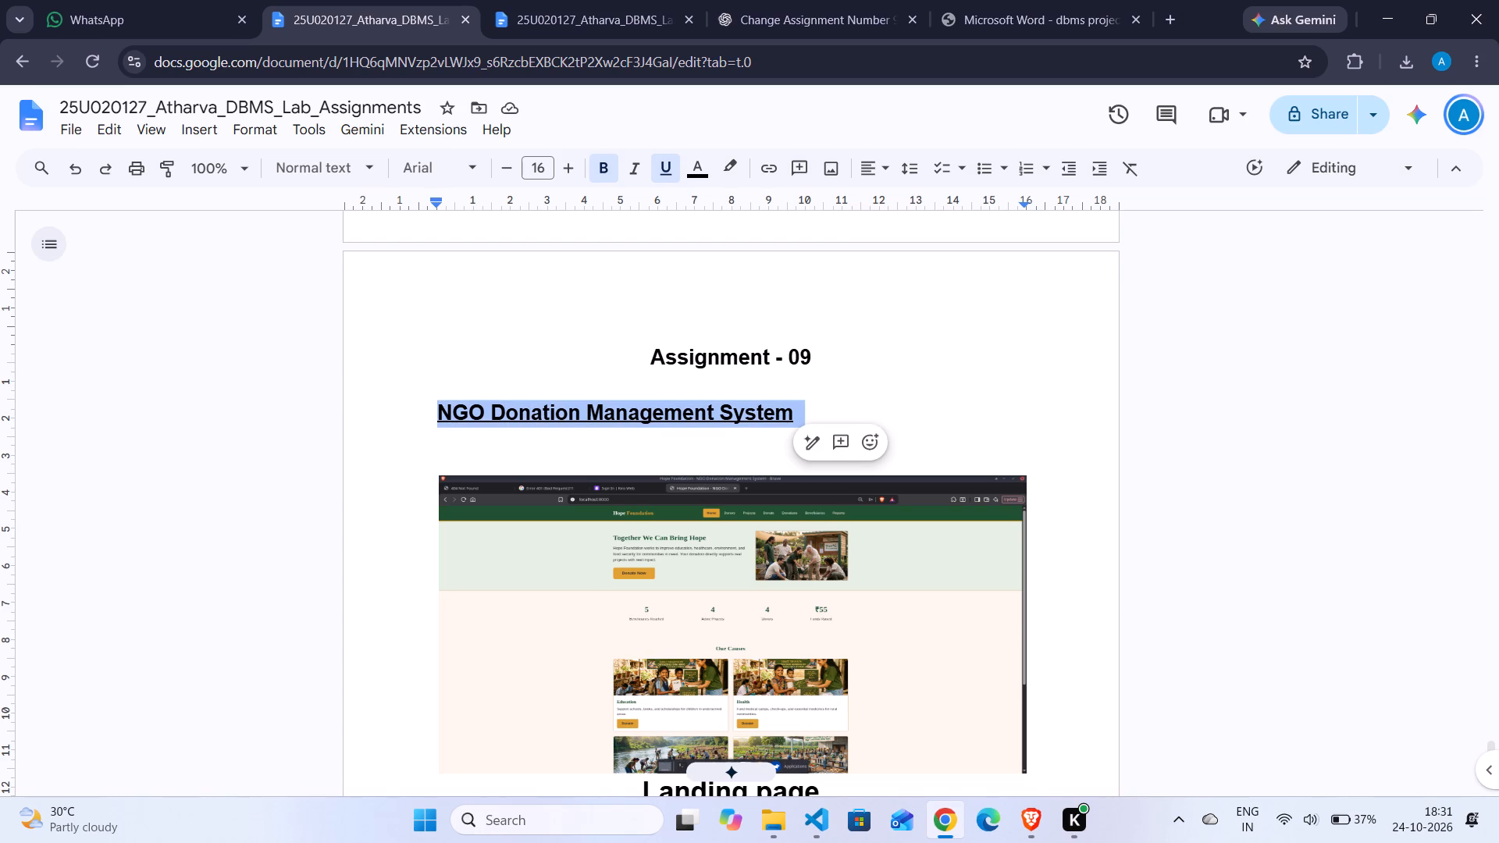
{"action": "left_click", "coordinate": [873, 163]}
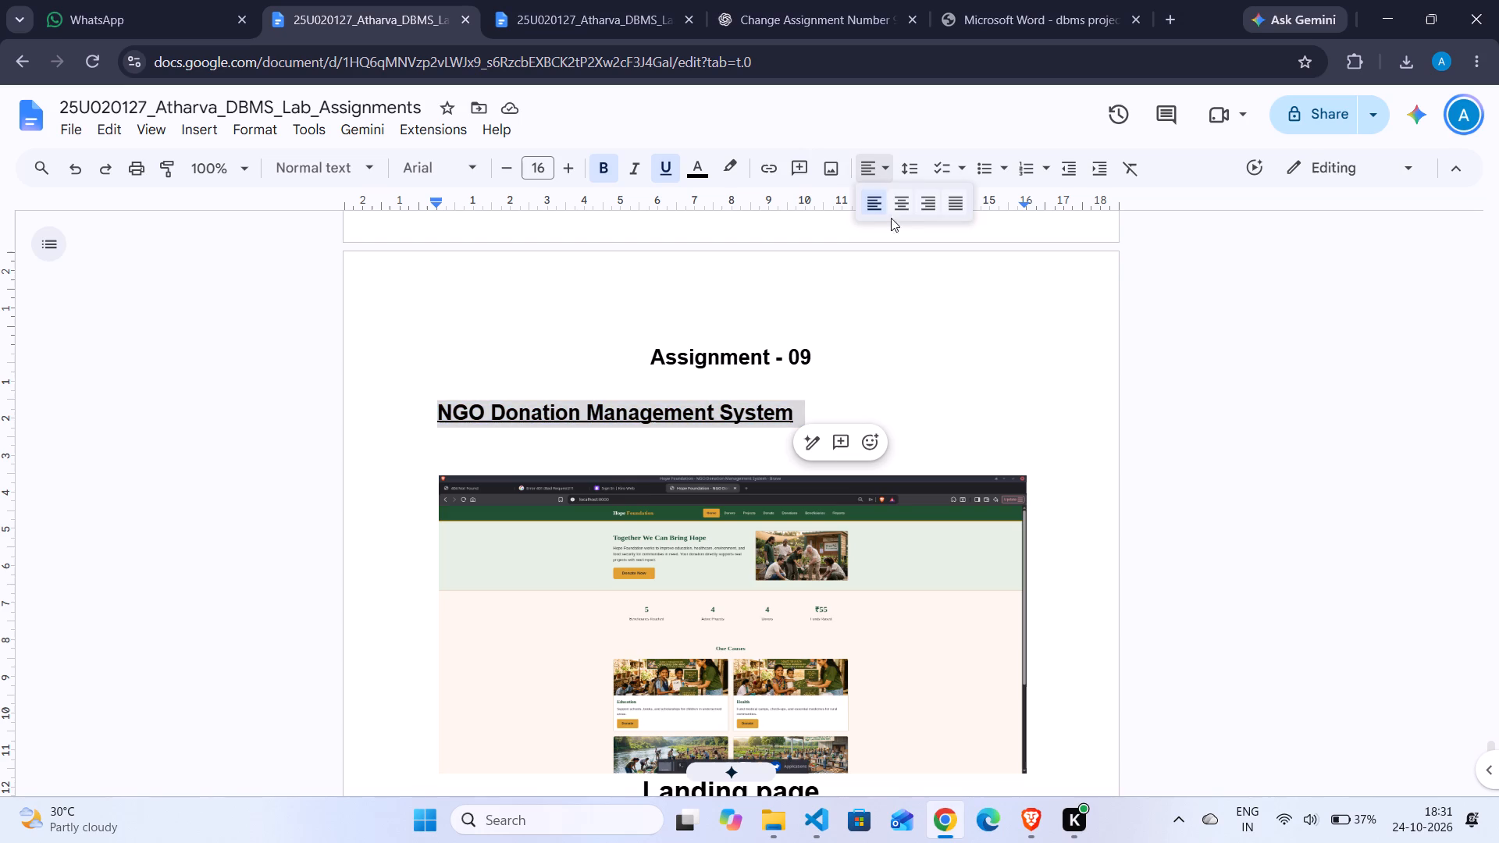
{"action": "left_click", "coordinate": [894, 209]}
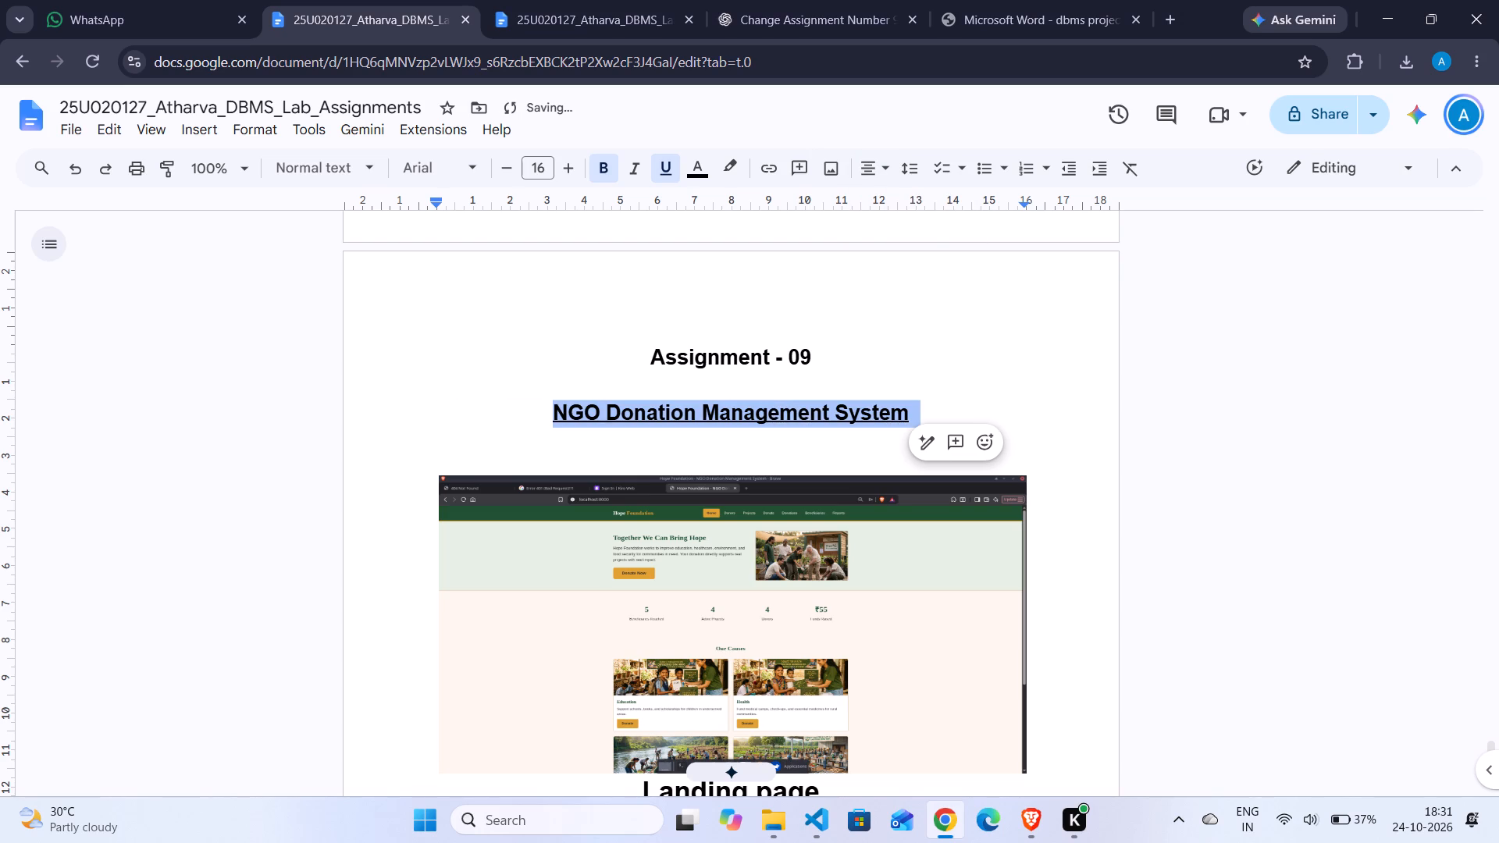
{"action": "left_click", "coordinate": [867, 391]}
Remove the empty line between the NGO subheading and the landing page screenshot.
{"action": "left_click", "coordinate": [796, 450]}
{"action": "key", "text": "BackSpace"}
{"action": "key", "text": "BackSpace"}
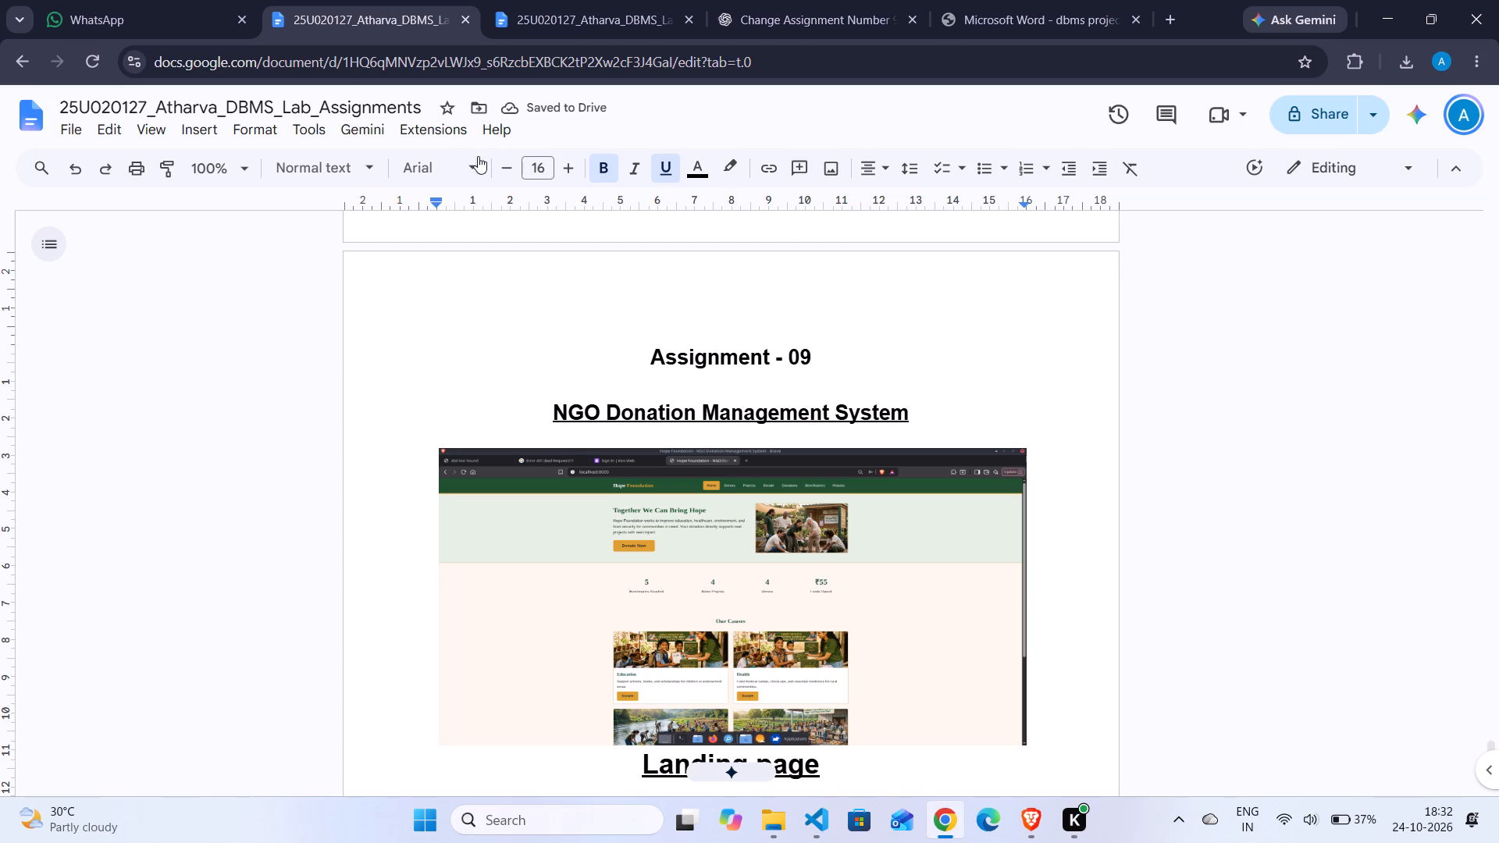
Look through the remaining Assignment 09 screenshots and captions down to the end of the document.
{"action": "scroll", "coordinate": [687, 351], "scroll_direction": "down", "scroll_amount": 5}
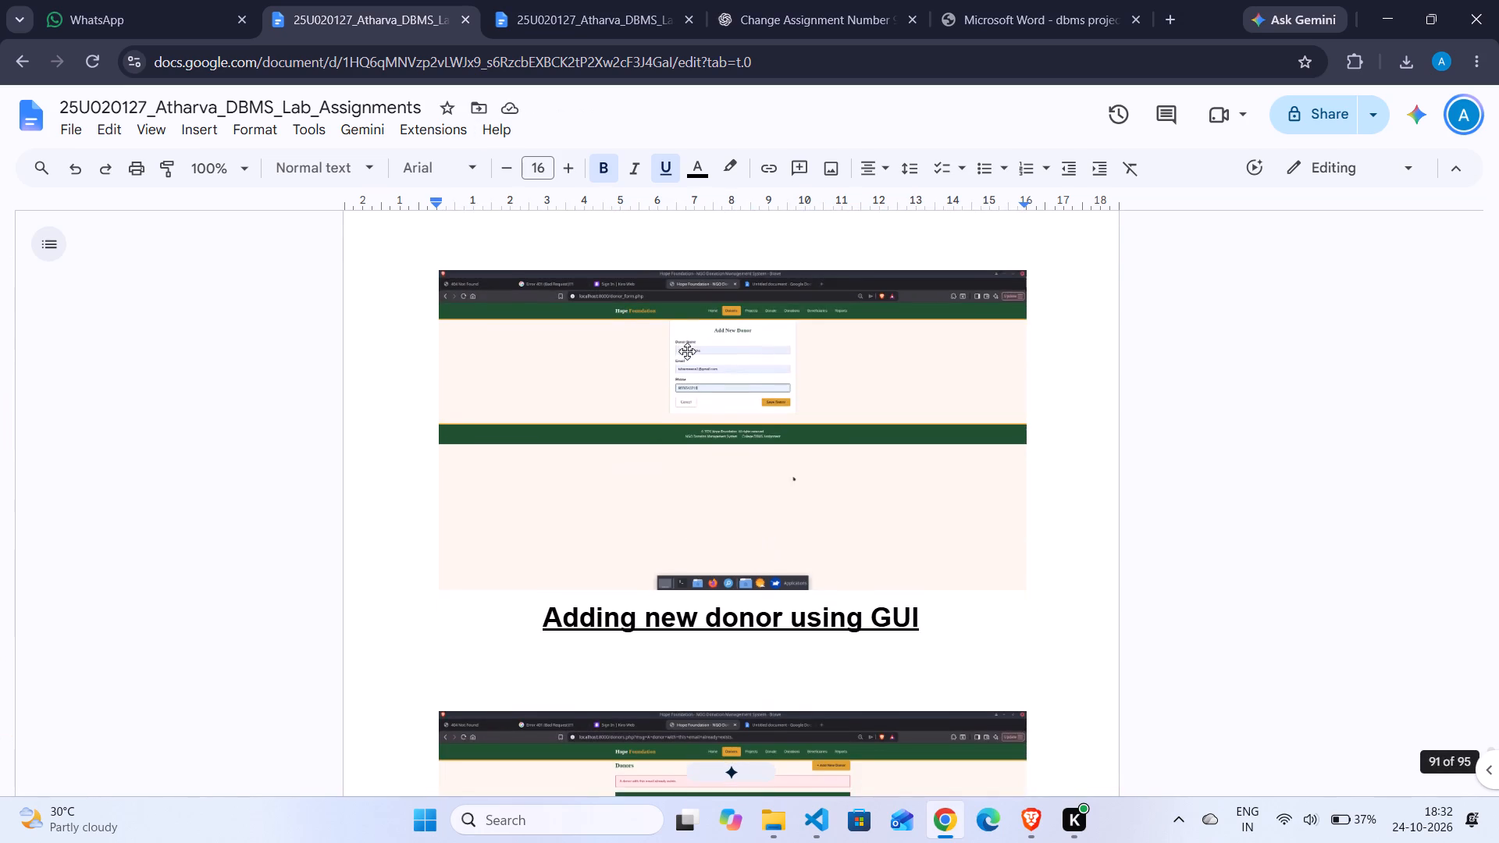
{"action": "scroll", "coordinate": [687, 351], "scroll_direction": "down", "scroll_amount": 6}
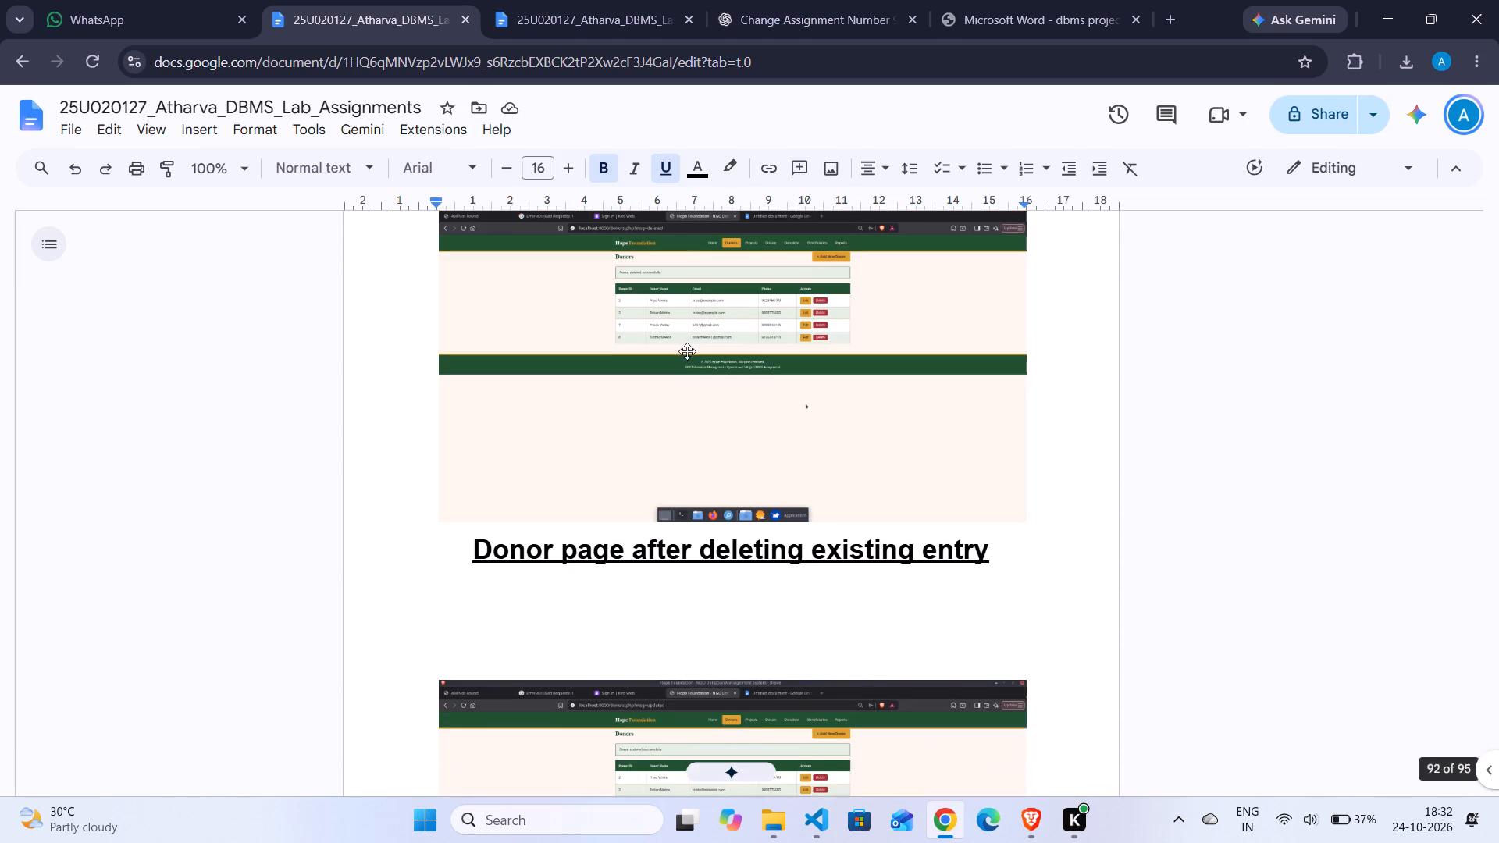
{"action": "scroll", "coordinate": [687, 351], "scroll_direction": "down", "scroll_amount": 5}
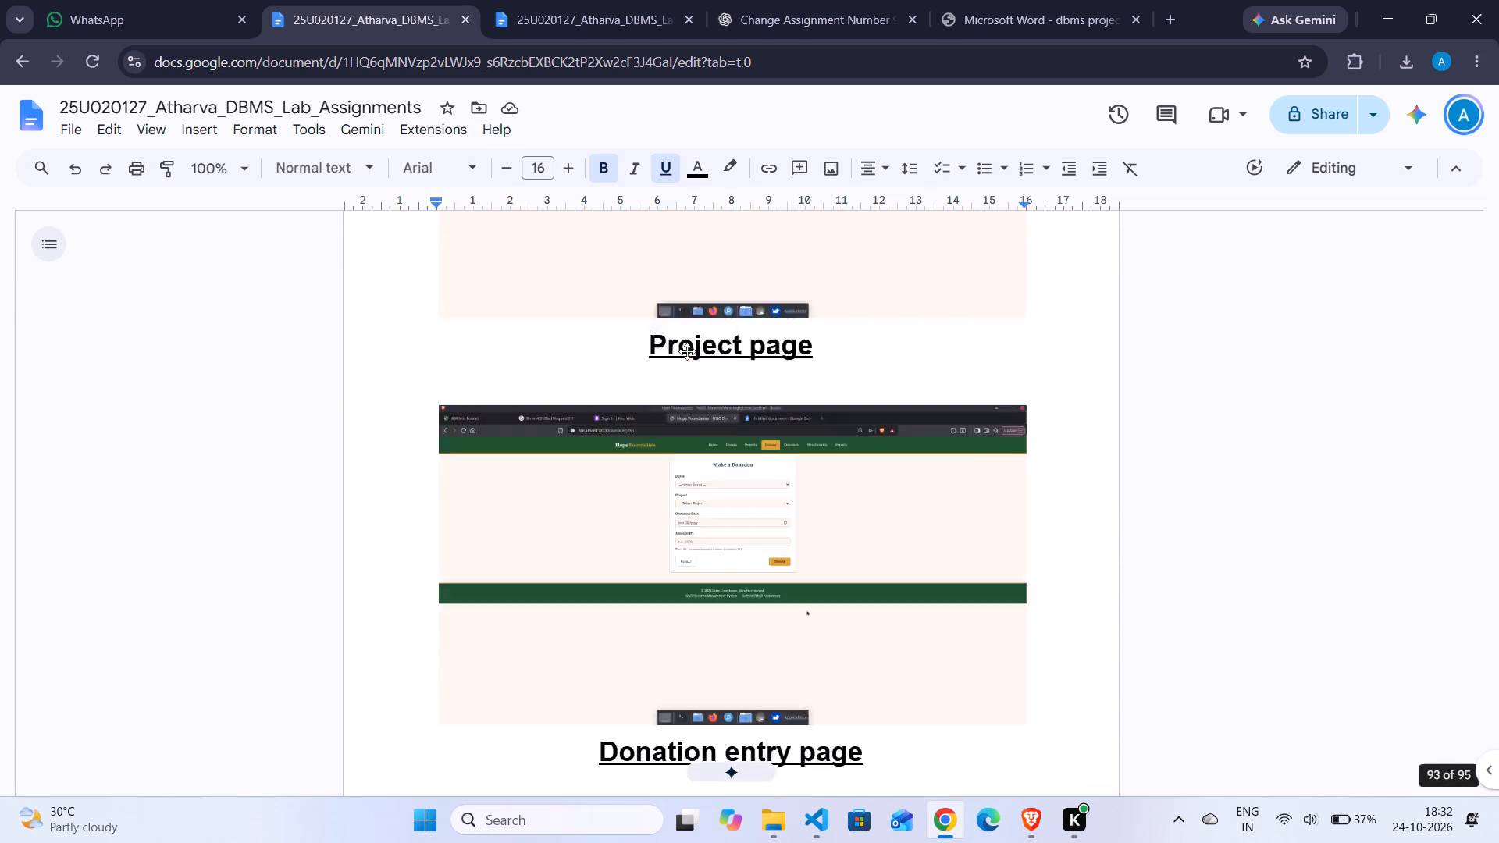
{"action": "scroll", "coordinate": [687, 351], "scroll_direction": "down", "scroll_amount": 11}
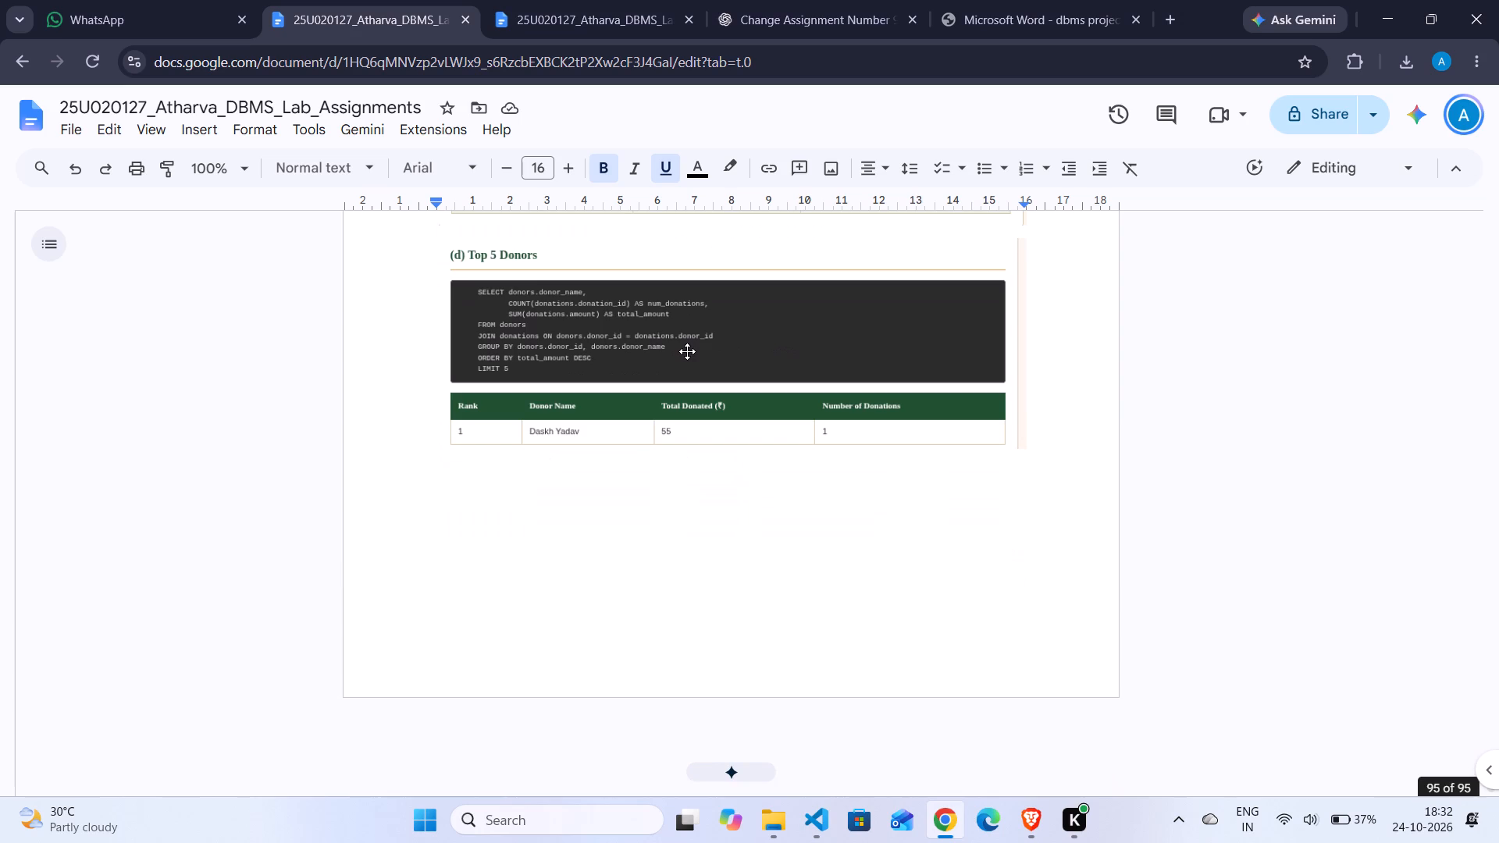
{"action": "scroll", "coordinate": [687, 351], "scroll_direction": "down", "scroll_amount": 3}
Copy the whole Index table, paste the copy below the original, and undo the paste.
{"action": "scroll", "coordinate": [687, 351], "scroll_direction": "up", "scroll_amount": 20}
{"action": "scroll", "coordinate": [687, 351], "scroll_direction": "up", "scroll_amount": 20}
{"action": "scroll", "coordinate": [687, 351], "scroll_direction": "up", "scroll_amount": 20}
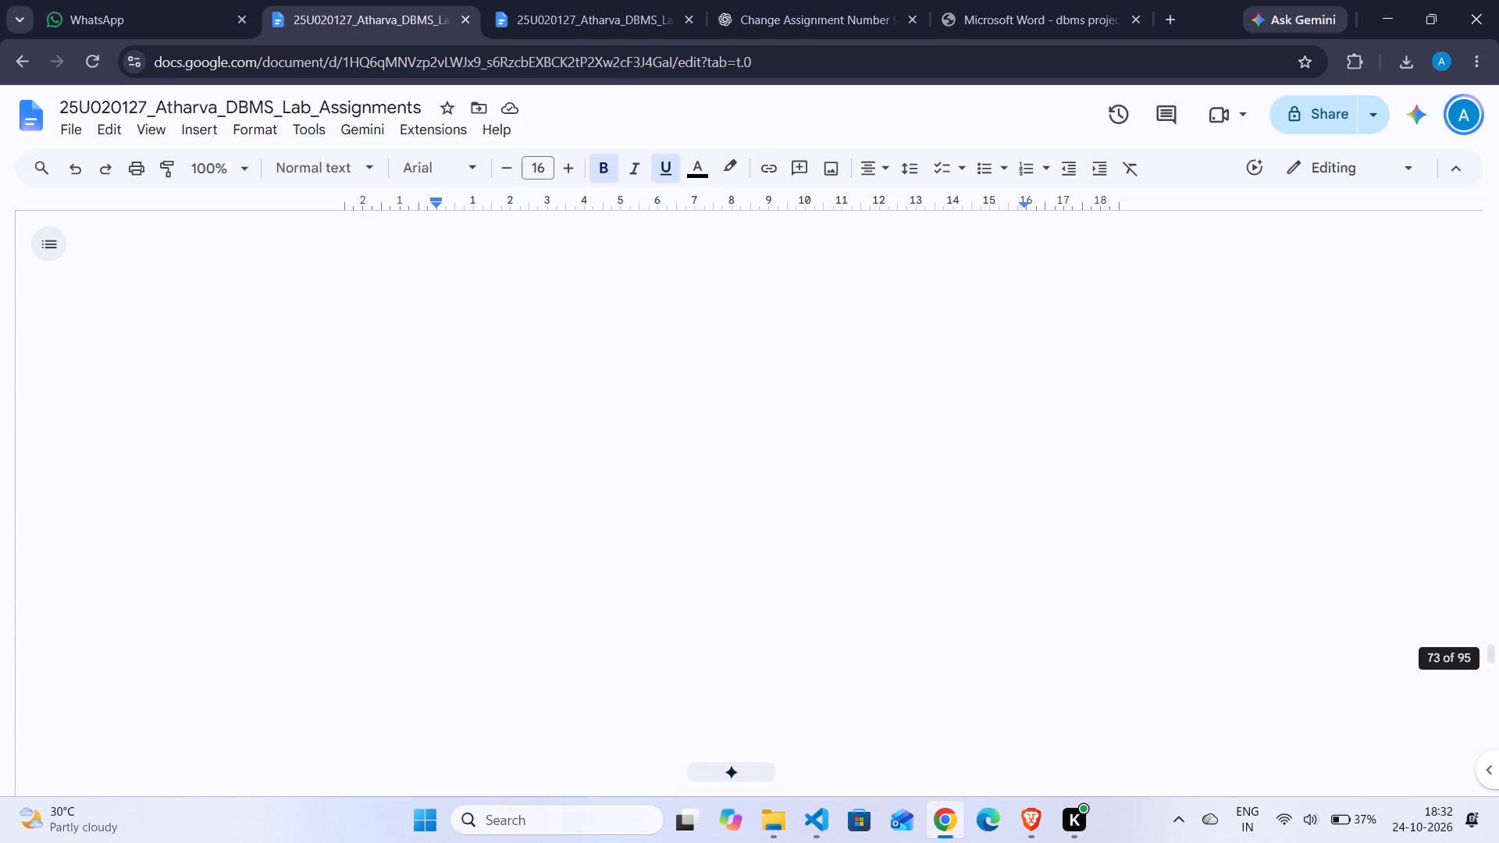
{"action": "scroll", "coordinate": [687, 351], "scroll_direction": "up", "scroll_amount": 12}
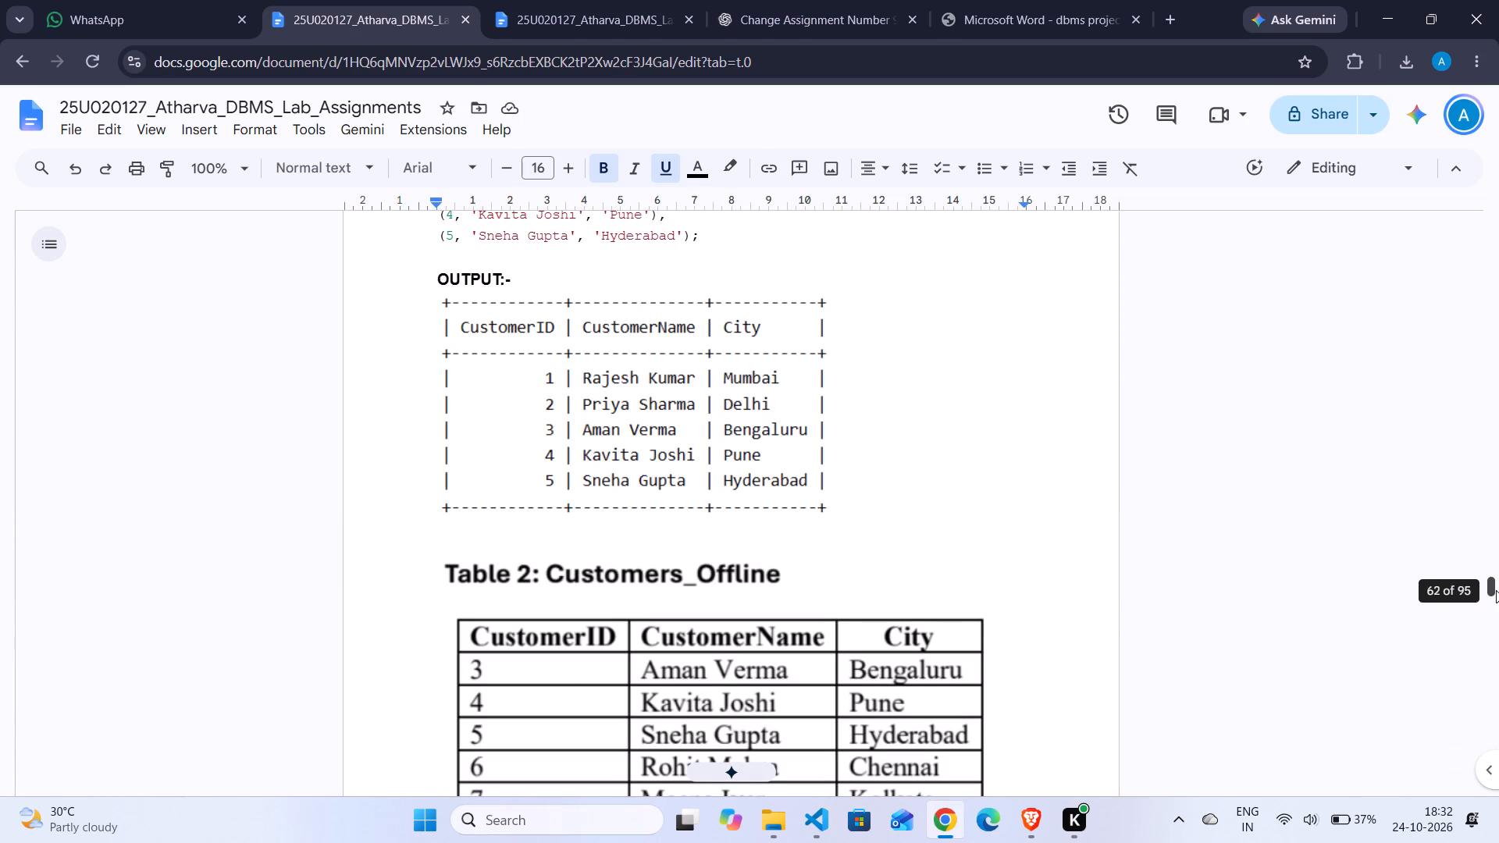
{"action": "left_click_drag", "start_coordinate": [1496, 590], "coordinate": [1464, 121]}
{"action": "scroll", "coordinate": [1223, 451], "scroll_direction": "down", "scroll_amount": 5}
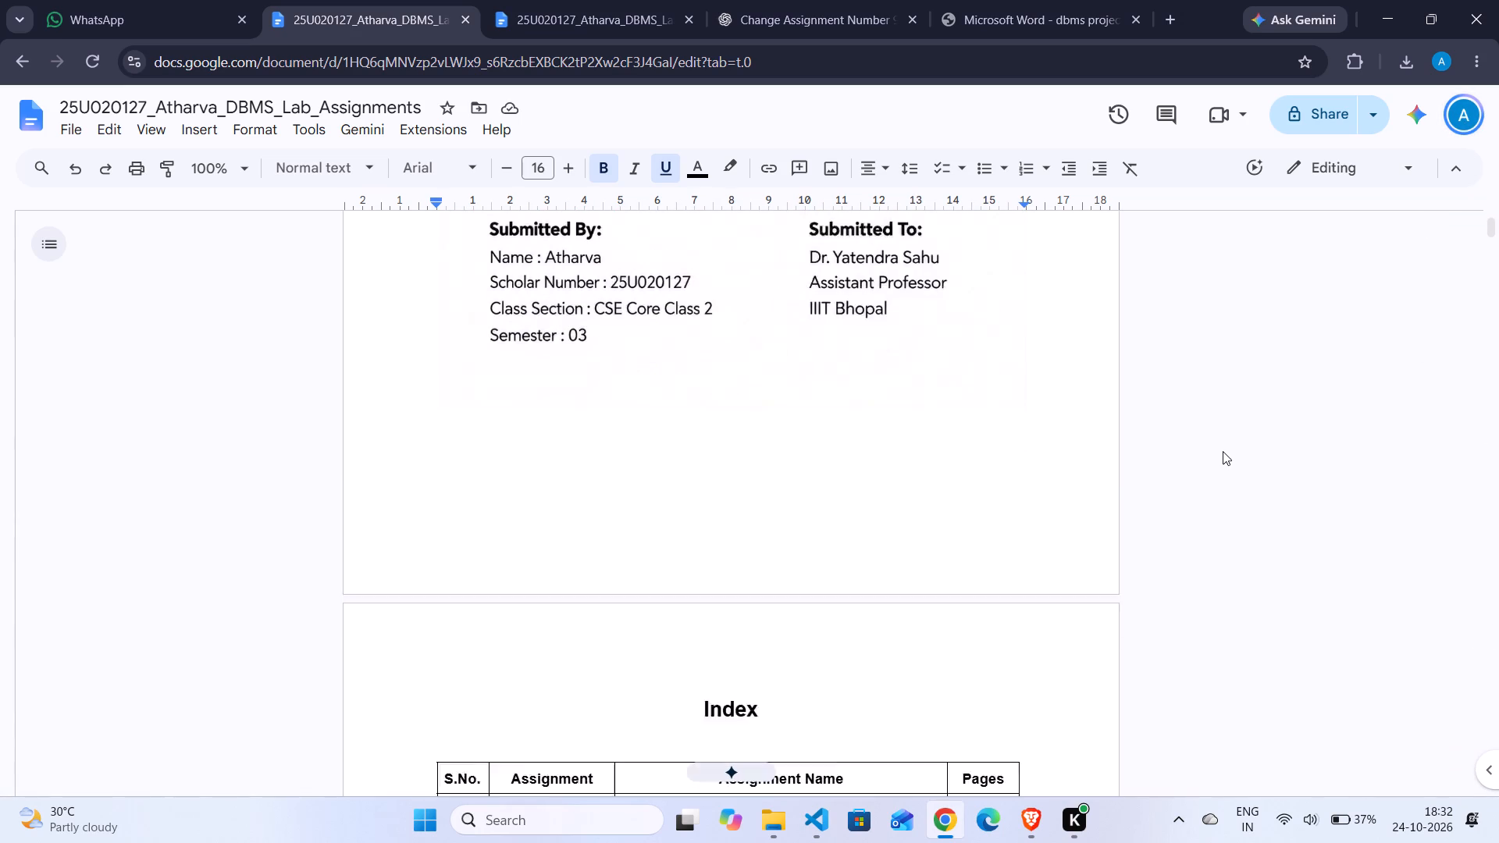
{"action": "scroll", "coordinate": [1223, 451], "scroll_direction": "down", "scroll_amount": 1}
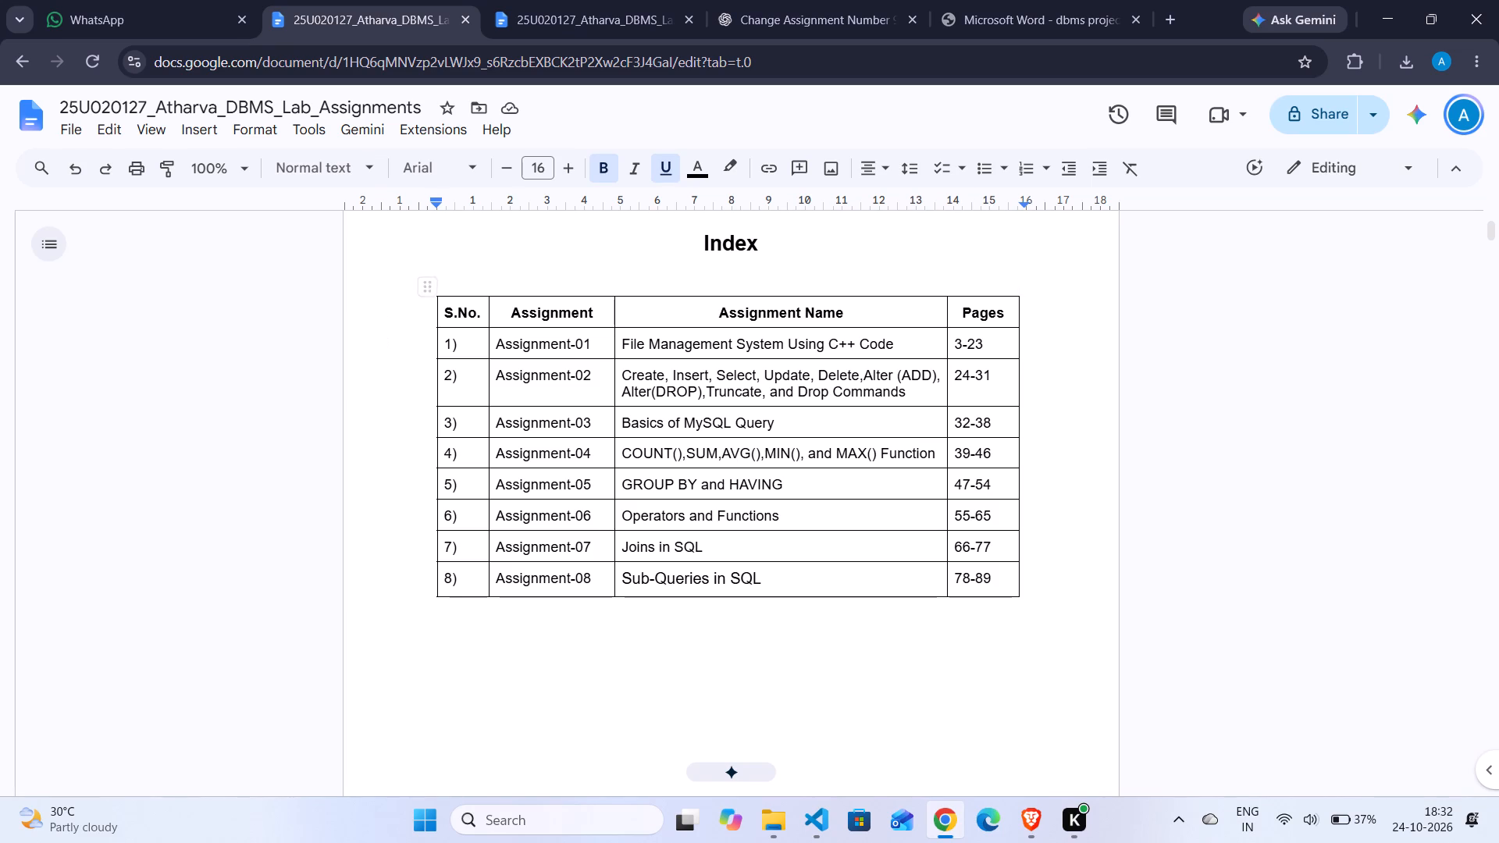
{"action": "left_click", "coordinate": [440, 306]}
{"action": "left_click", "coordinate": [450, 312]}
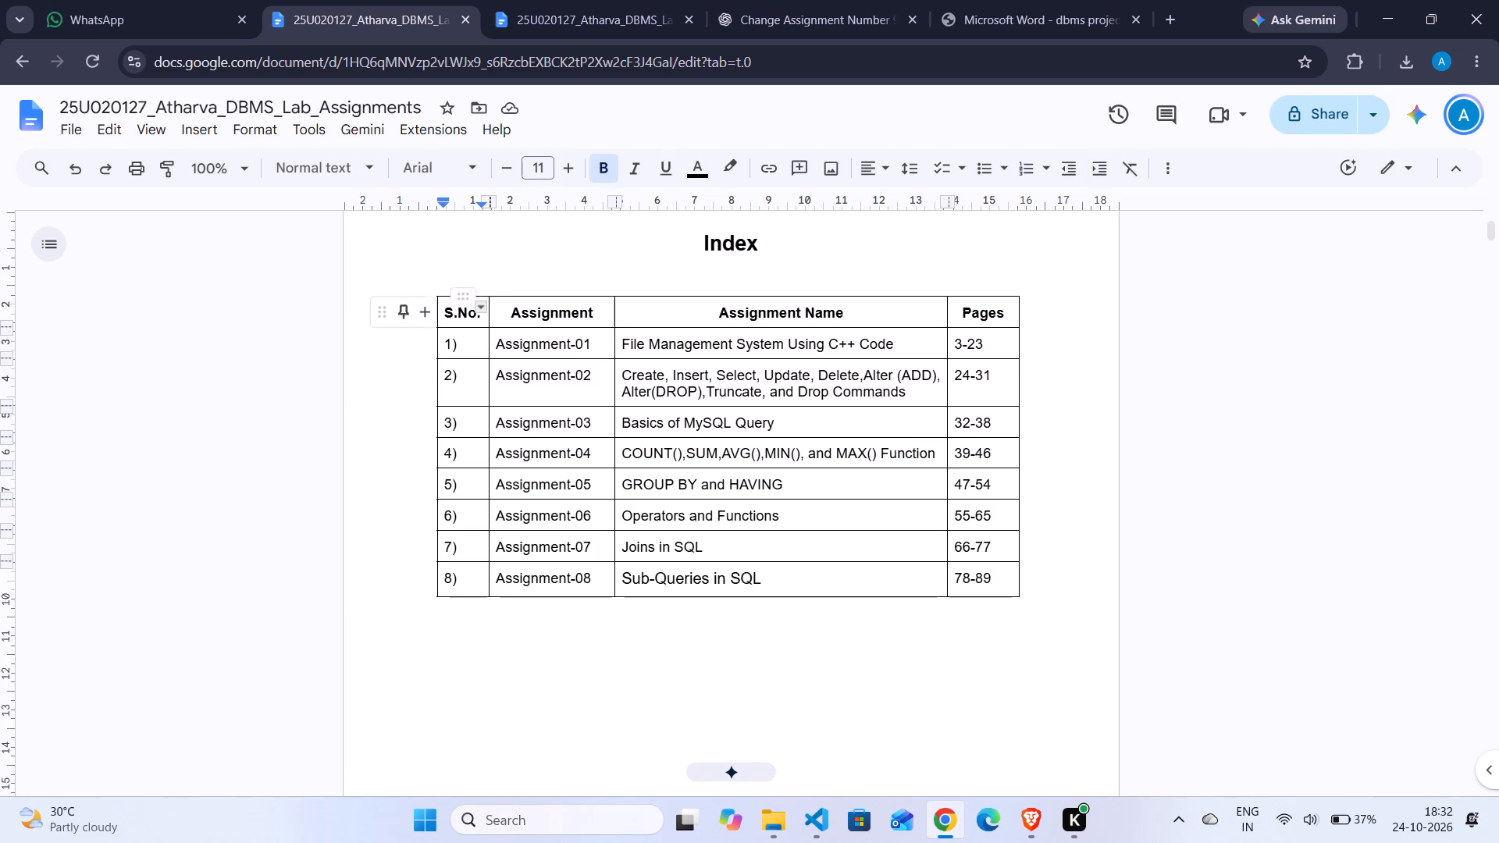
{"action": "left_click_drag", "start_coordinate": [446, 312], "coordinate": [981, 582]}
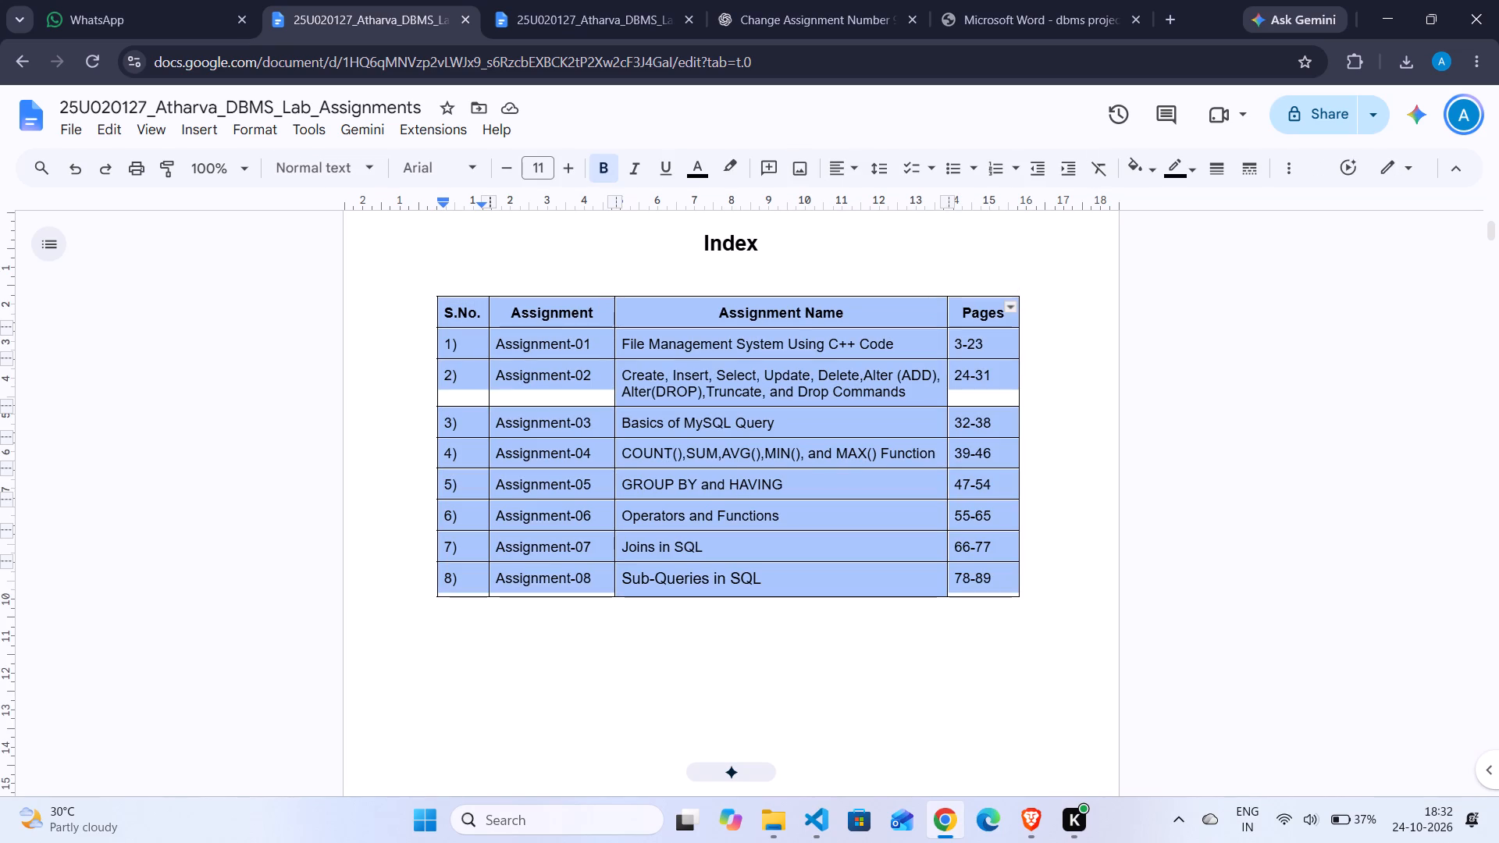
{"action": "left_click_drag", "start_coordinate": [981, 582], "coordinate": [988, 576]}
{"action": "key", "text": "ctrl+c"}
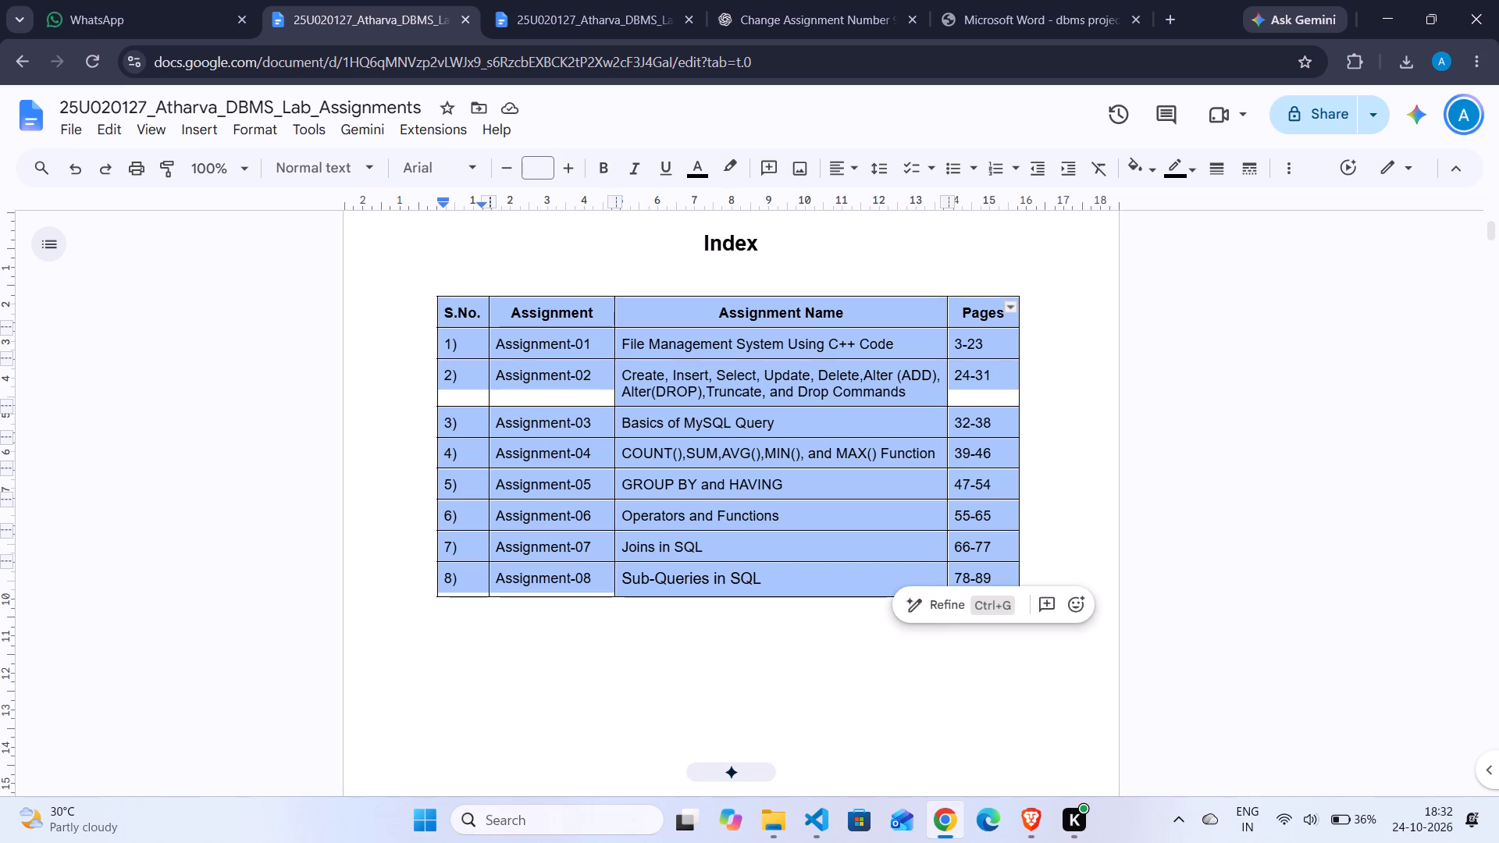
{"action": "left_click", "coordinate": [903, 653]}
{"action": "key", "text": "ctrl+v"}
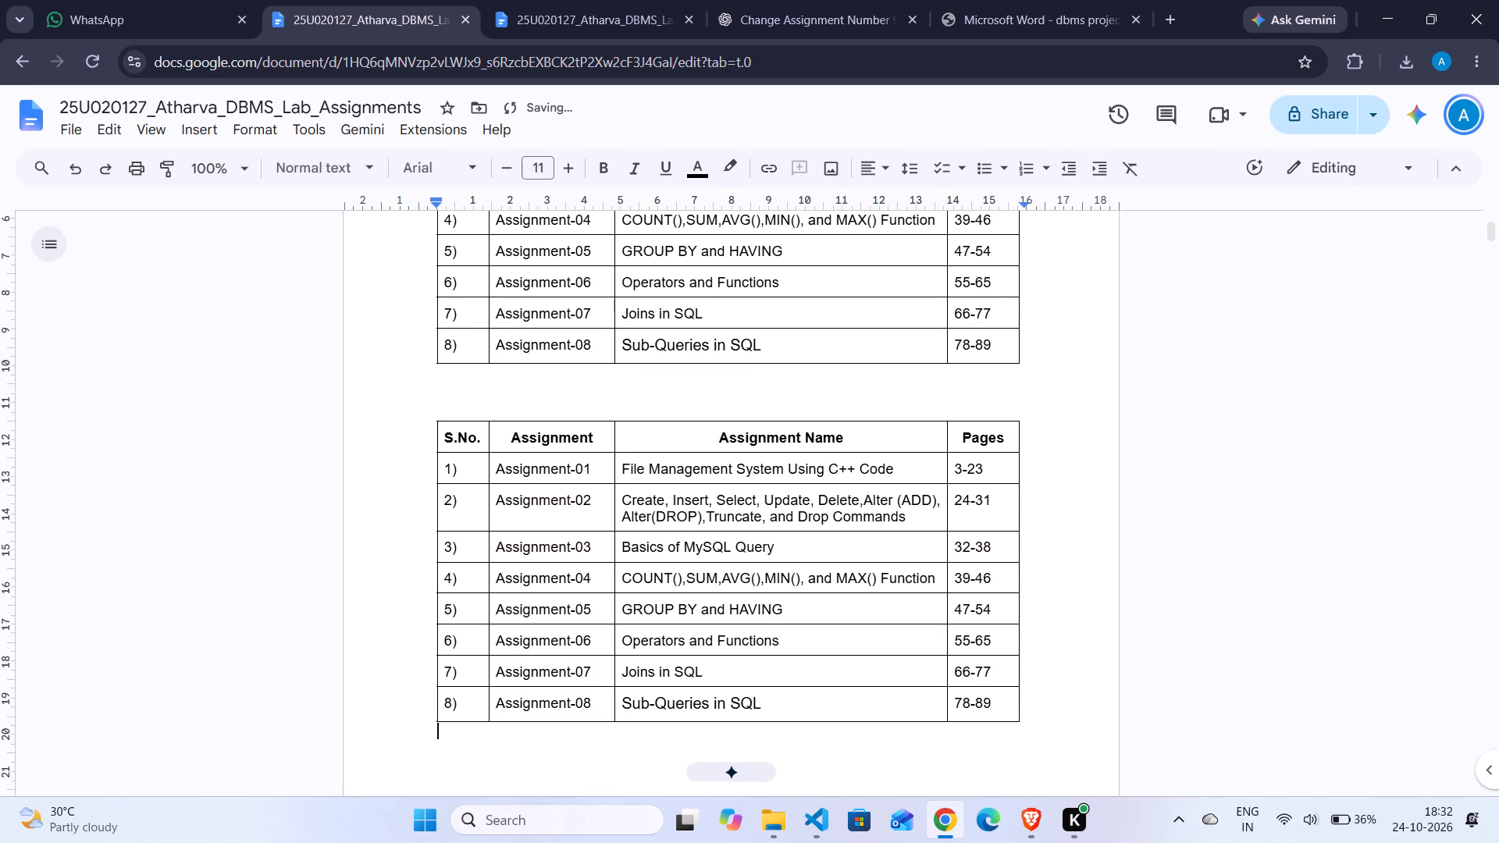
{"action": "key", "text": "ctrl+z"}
Delete the entire existing assignment table under the Index heading.
{"action": "scroll", "coordinate": [903, 653], "scroll_direction": "up", "scroll_amount": 1}
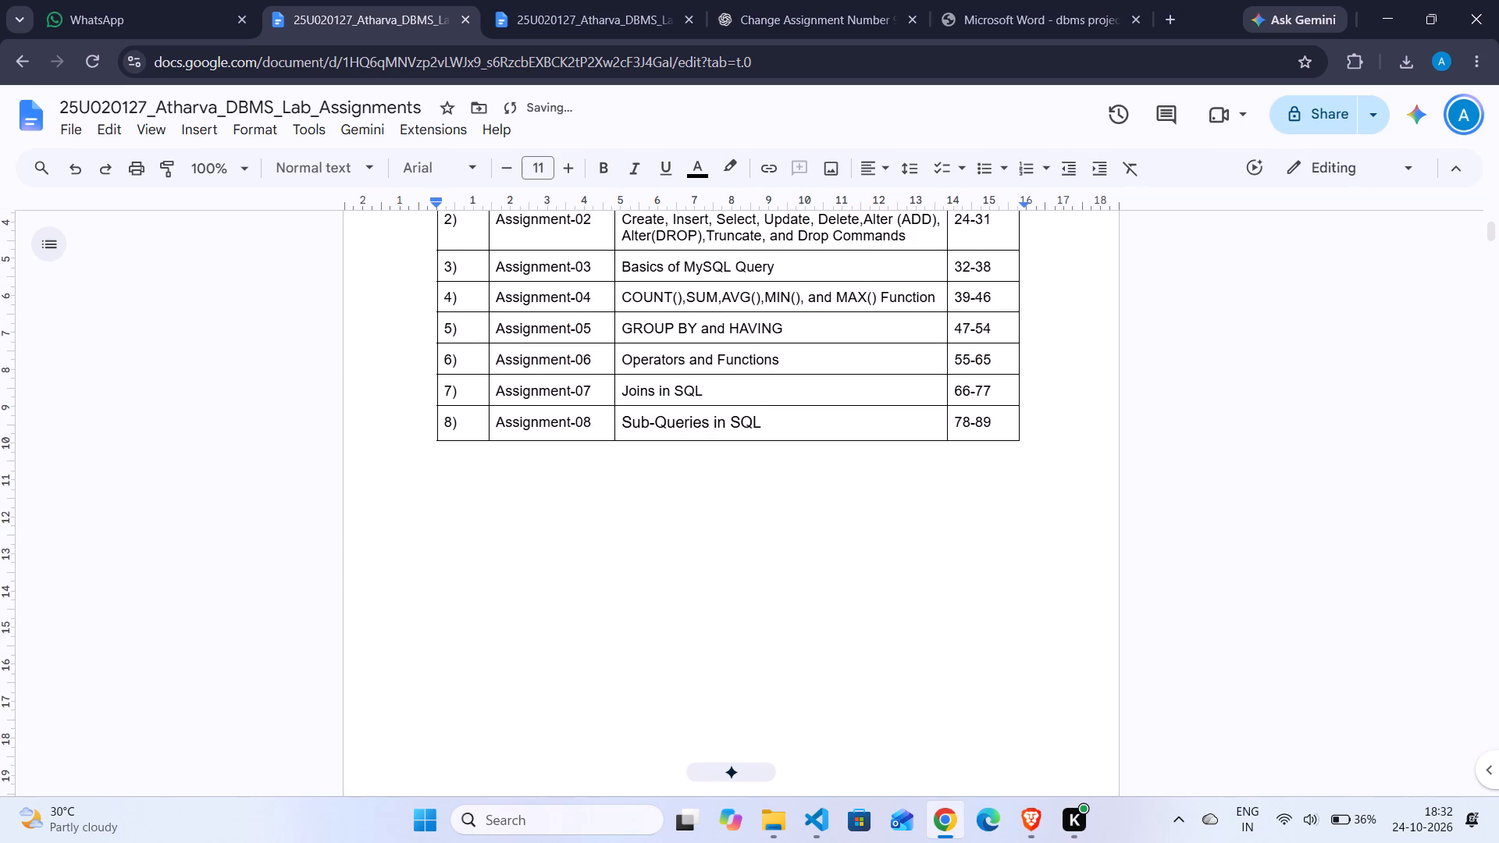
{"action": "key", "text": "BackSpace"}
{"action": "scroll", "coordinate": [524, 416], "scroll_direction": "up", "scroll_amount": 1}
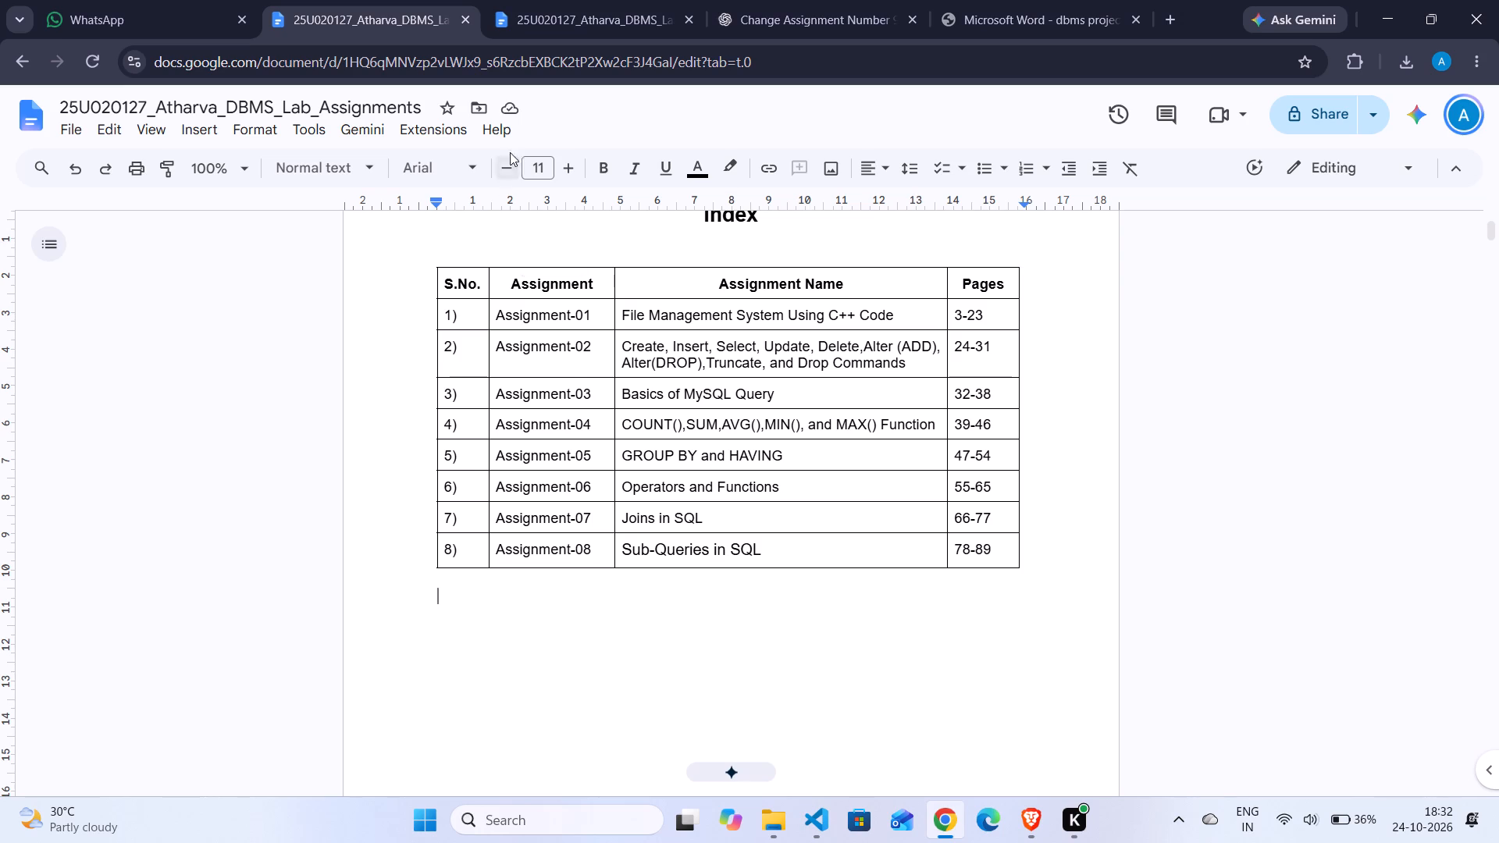
{"action": "left_click", "coordinate": [433, 253]}
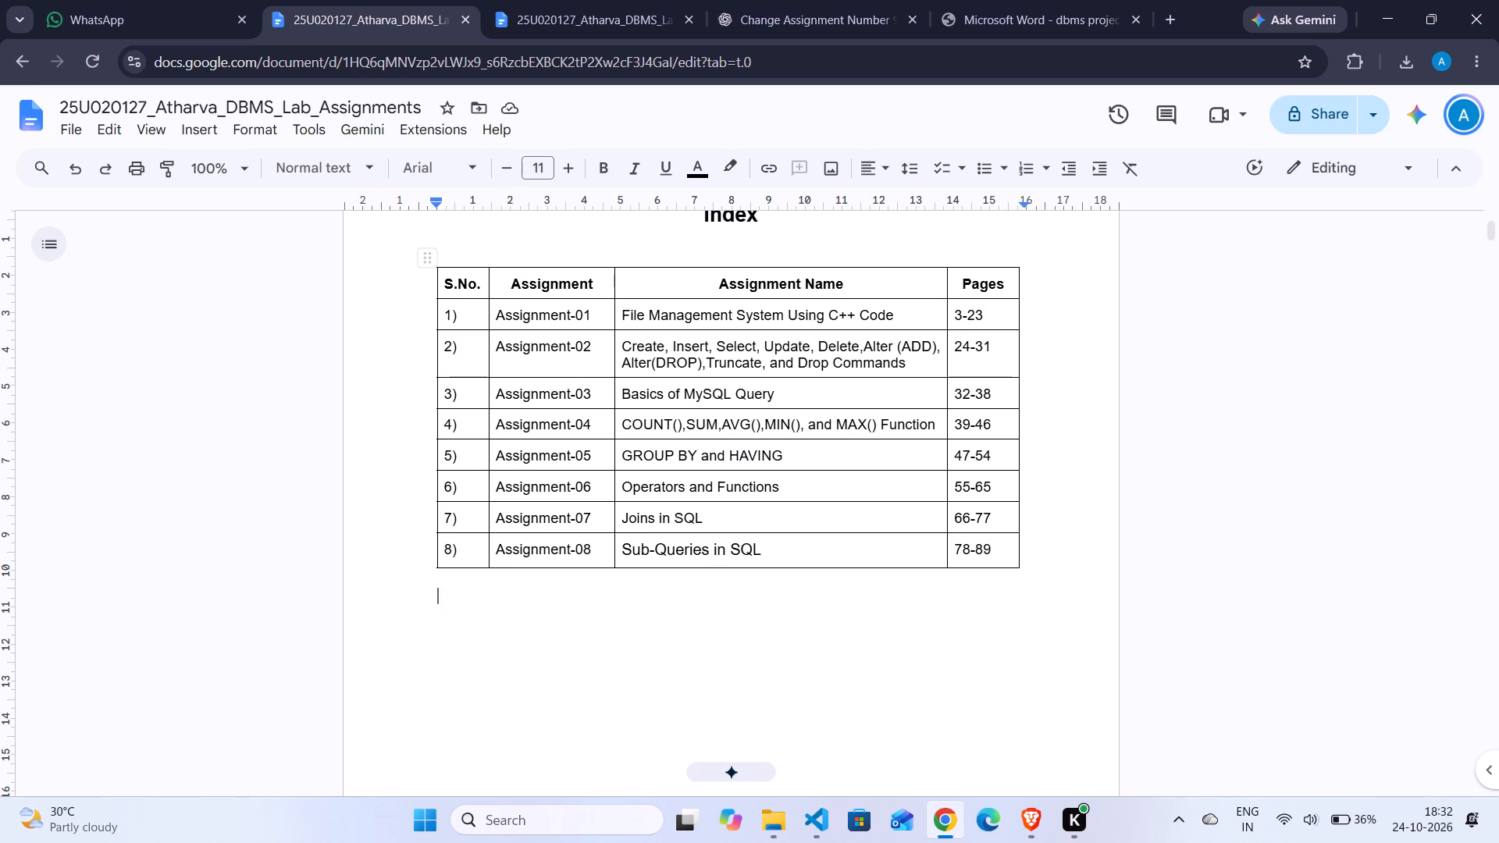
{"action": "left_click", "coordinate": [432, 260]}
{"action": "left_click_drag", "start_coordinate": [445, 281], "coordinate": [757, 431]}
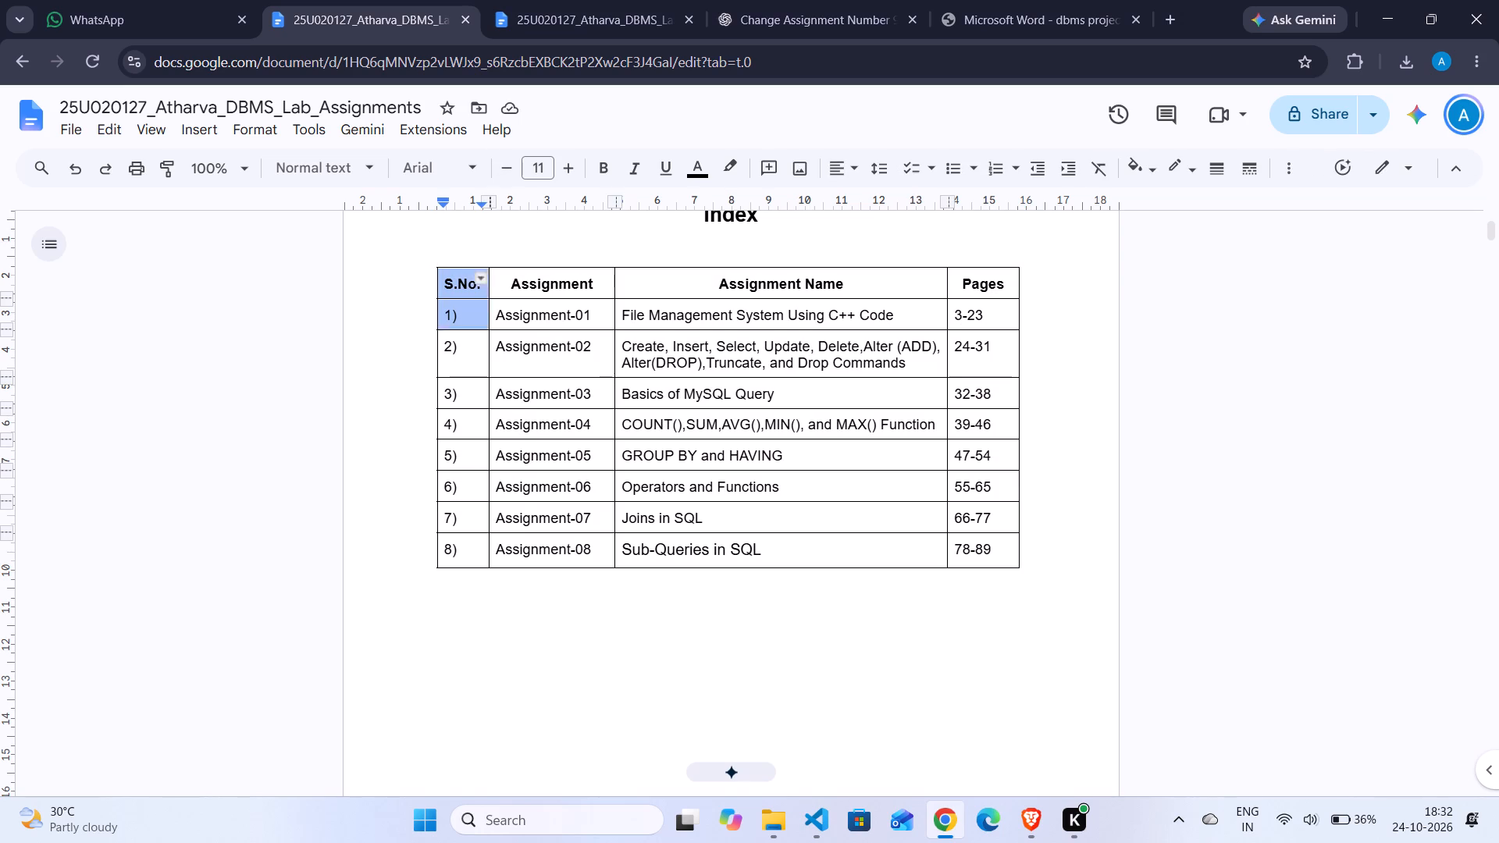
{"action": "left_click_drag", "start_coordinate": [757, 431], "coordinate": [1073, 556]}
{"action": "key", "text": "BackSpace"}
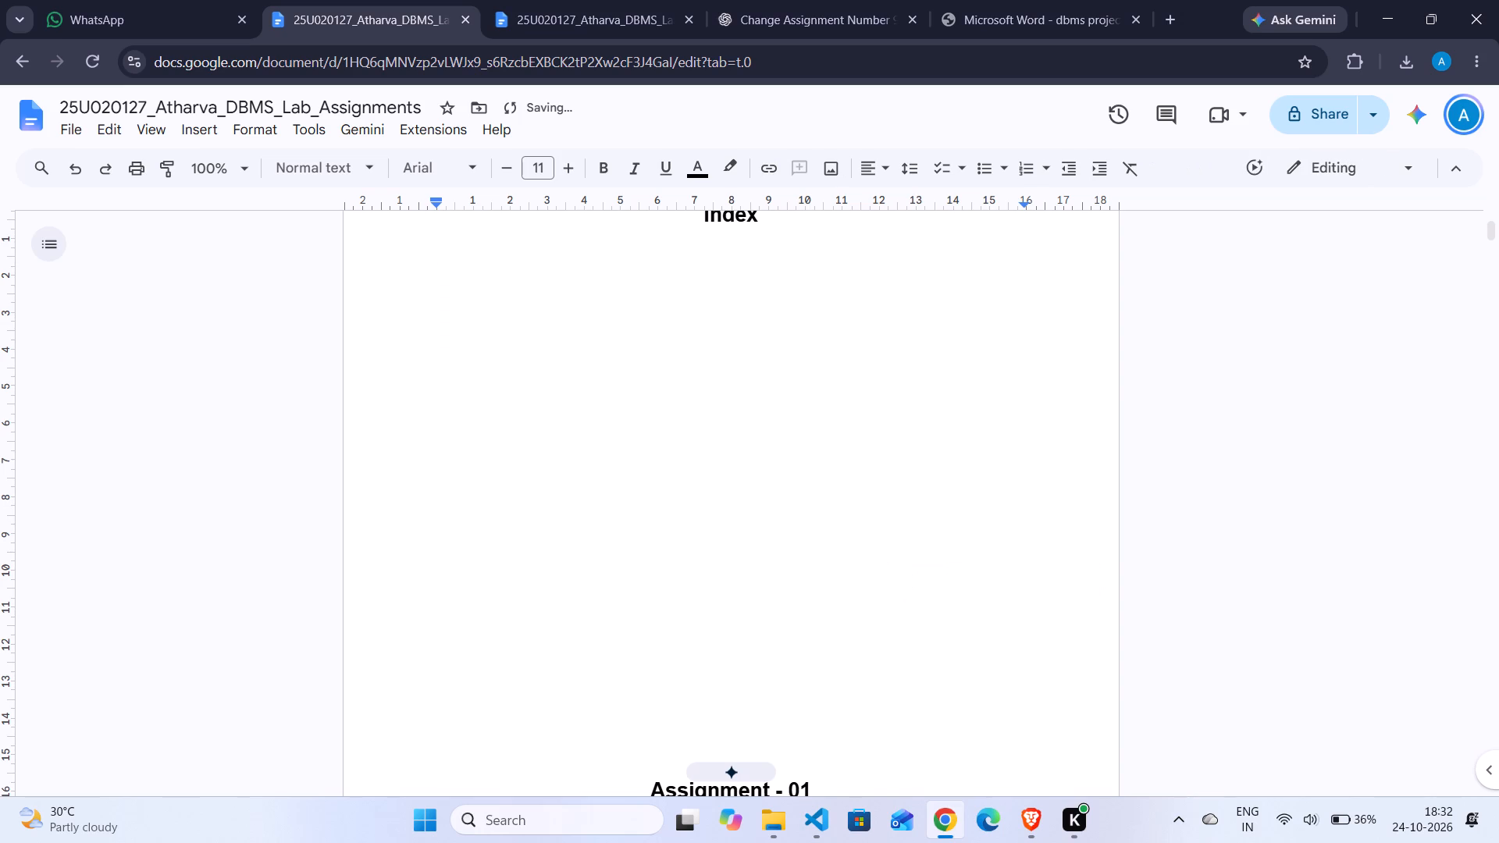
Insert a new blank 4 x 10 table under the Index heading.
{"action": "left_click", "coordinate": [293, 127]}
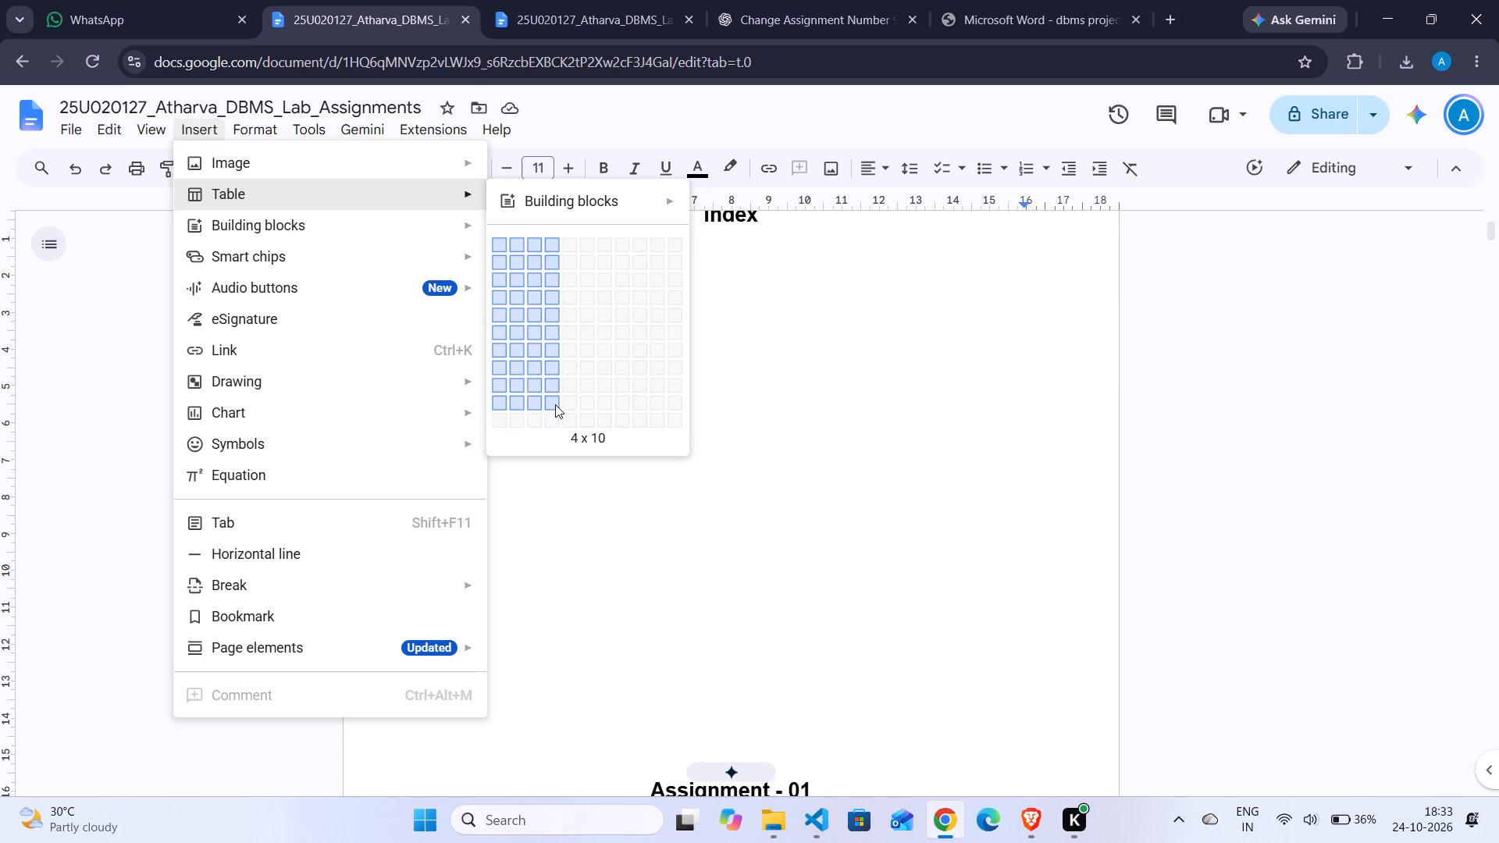
{"action": "key", "text": "Return"}
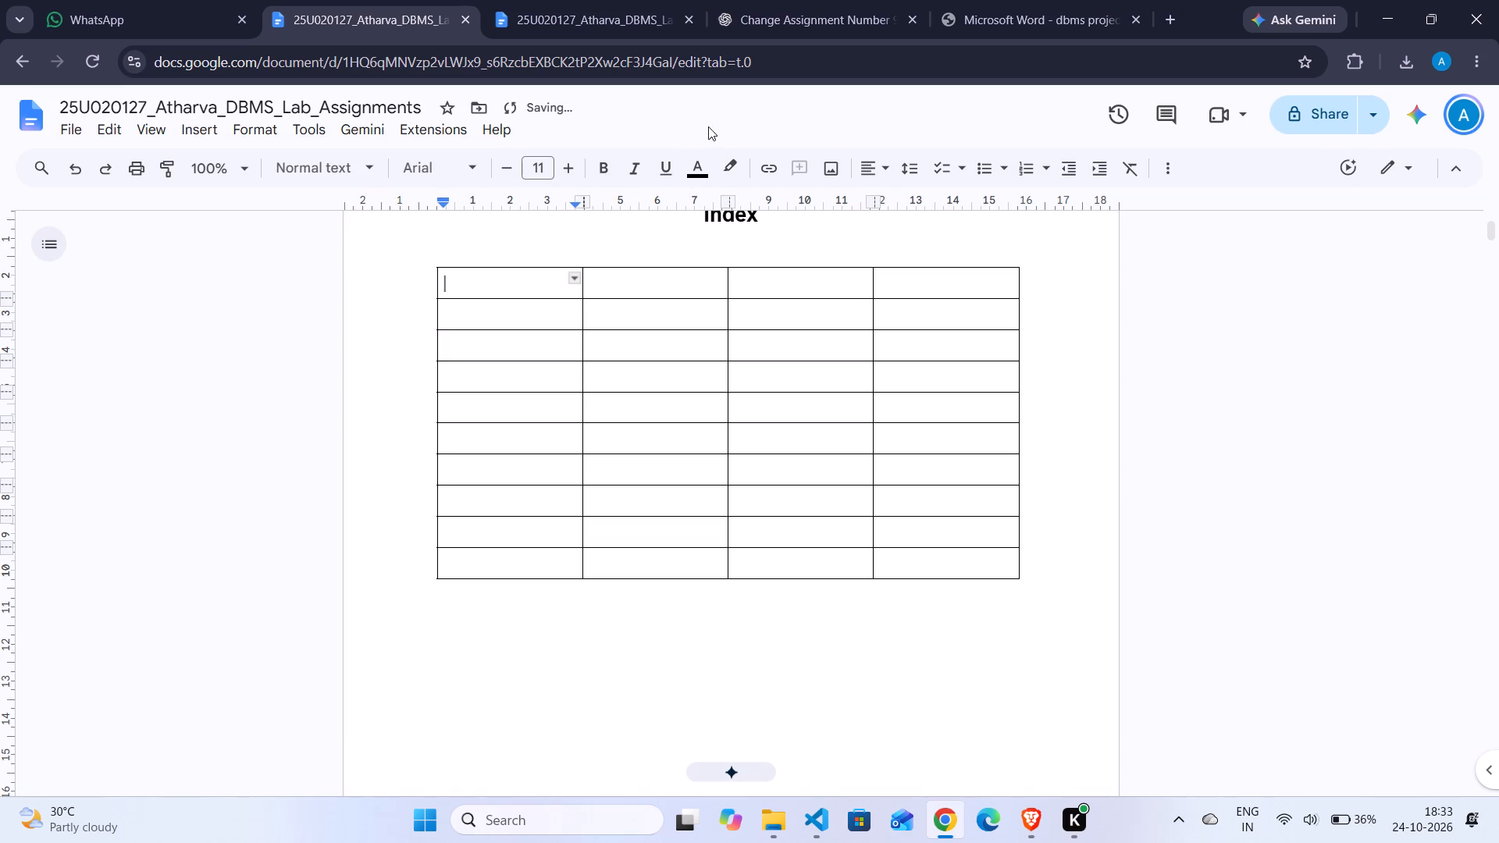
Narrow the first column of the blank Index table to about 2.2 cm.
{"action": "scroll", "coordinate": [588, 325], "scroll_direction": "up", "scroll_amount": 4}
{"action": "scroll", "coordinate": [588, 325], "scroll_direction": "down", "scroll_amount": 1}
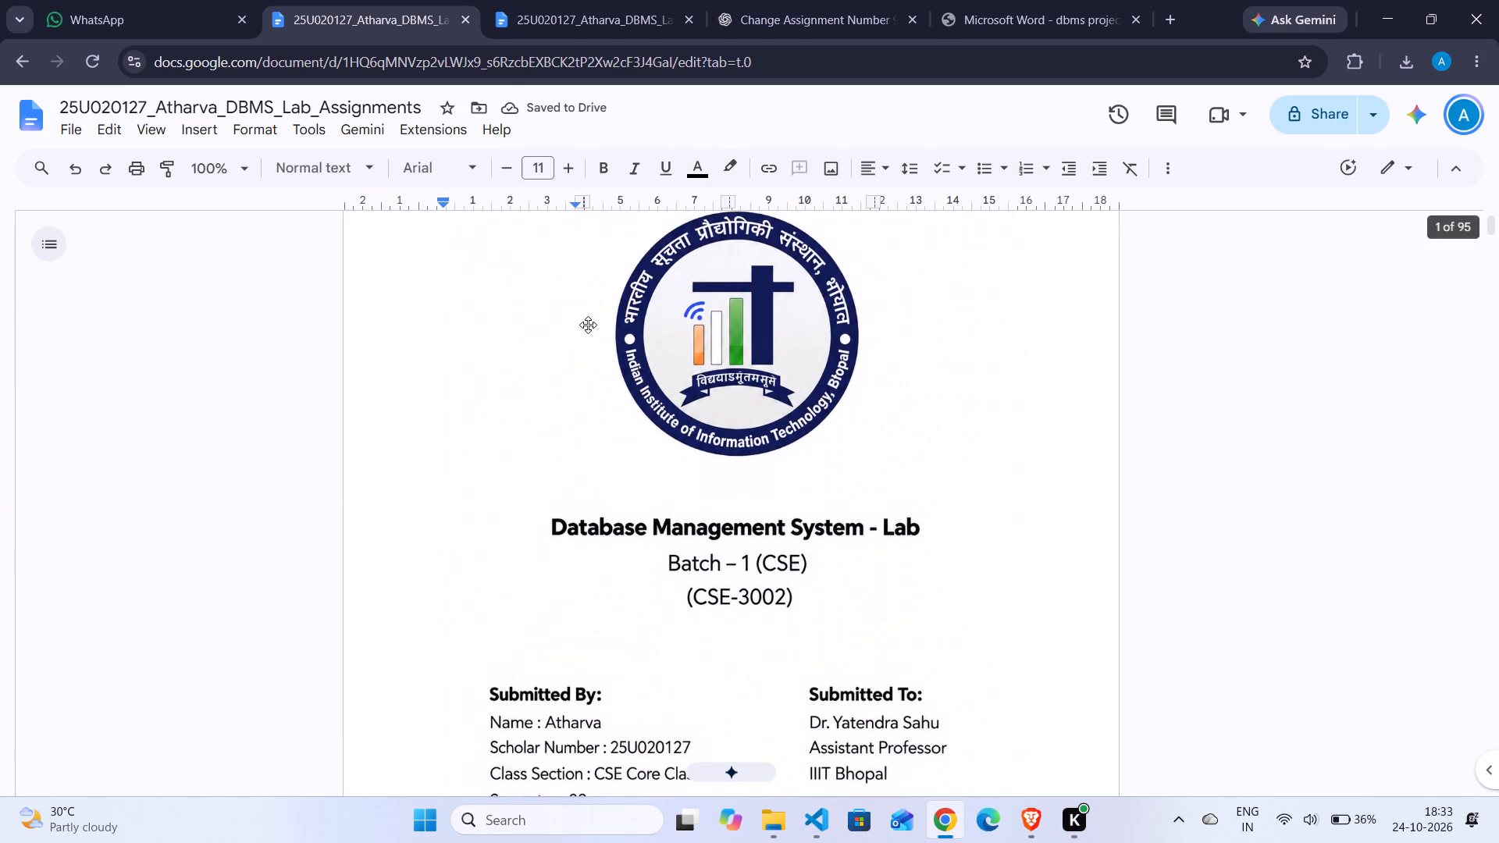
{"action": "scroll", "coordinate": [588, 325], "scroll_direction": "right", "scroll_amount": 1}
{"action": "scroll", "coordinate": [526, 437], "scroll_direction": "down", "scroll_amount": 1}
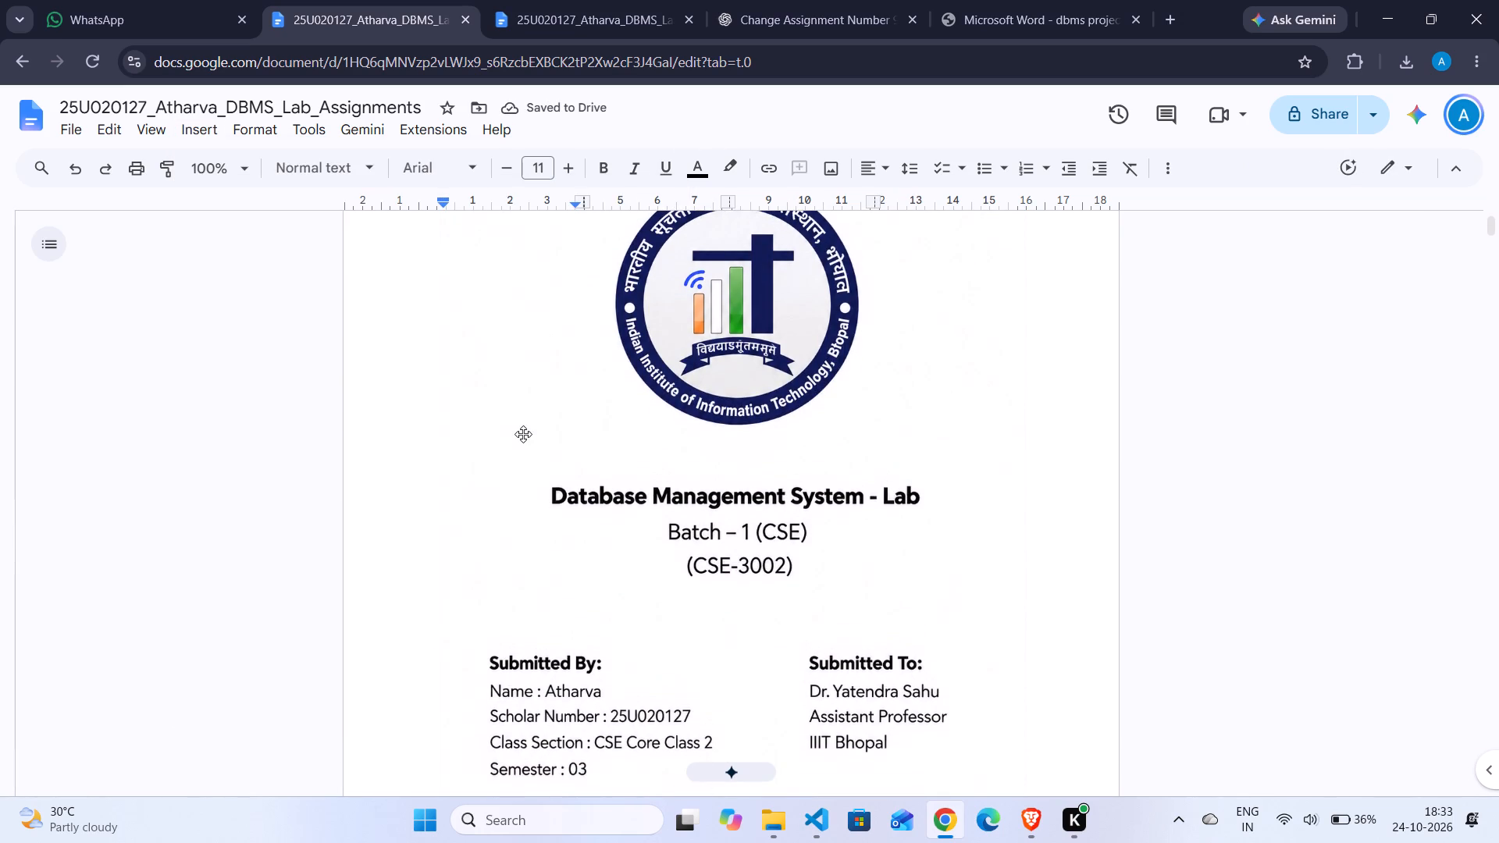
{"action": "scroll", "coordinate": [523, 434], "scroll_direction": "down", "scroll_amount": 1}
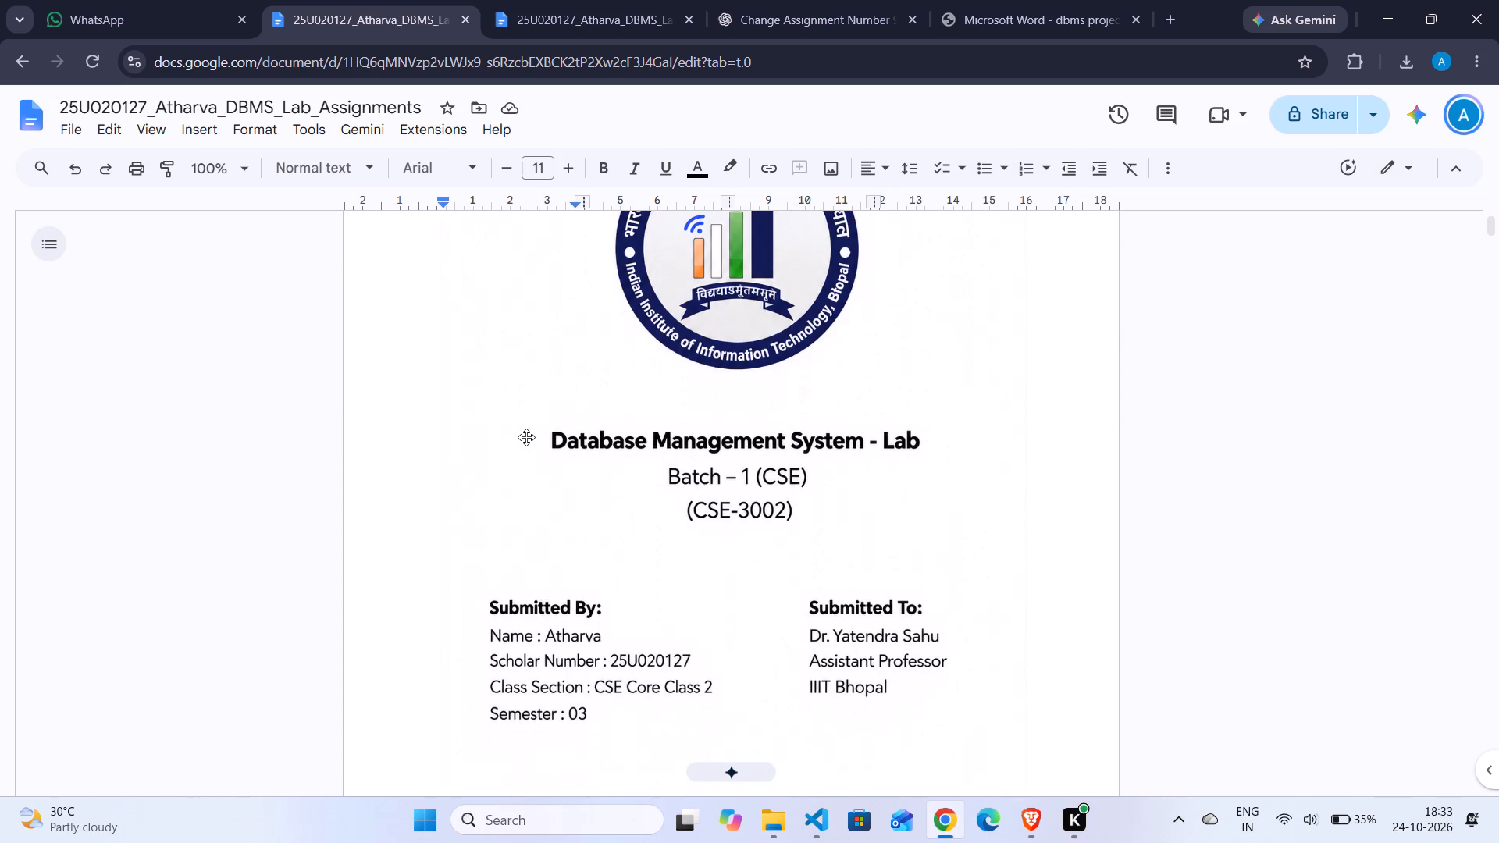
{"action": "scroll", "coordinate": [526, 437], "scroll_direction": "down", "scroll_amount": 3}
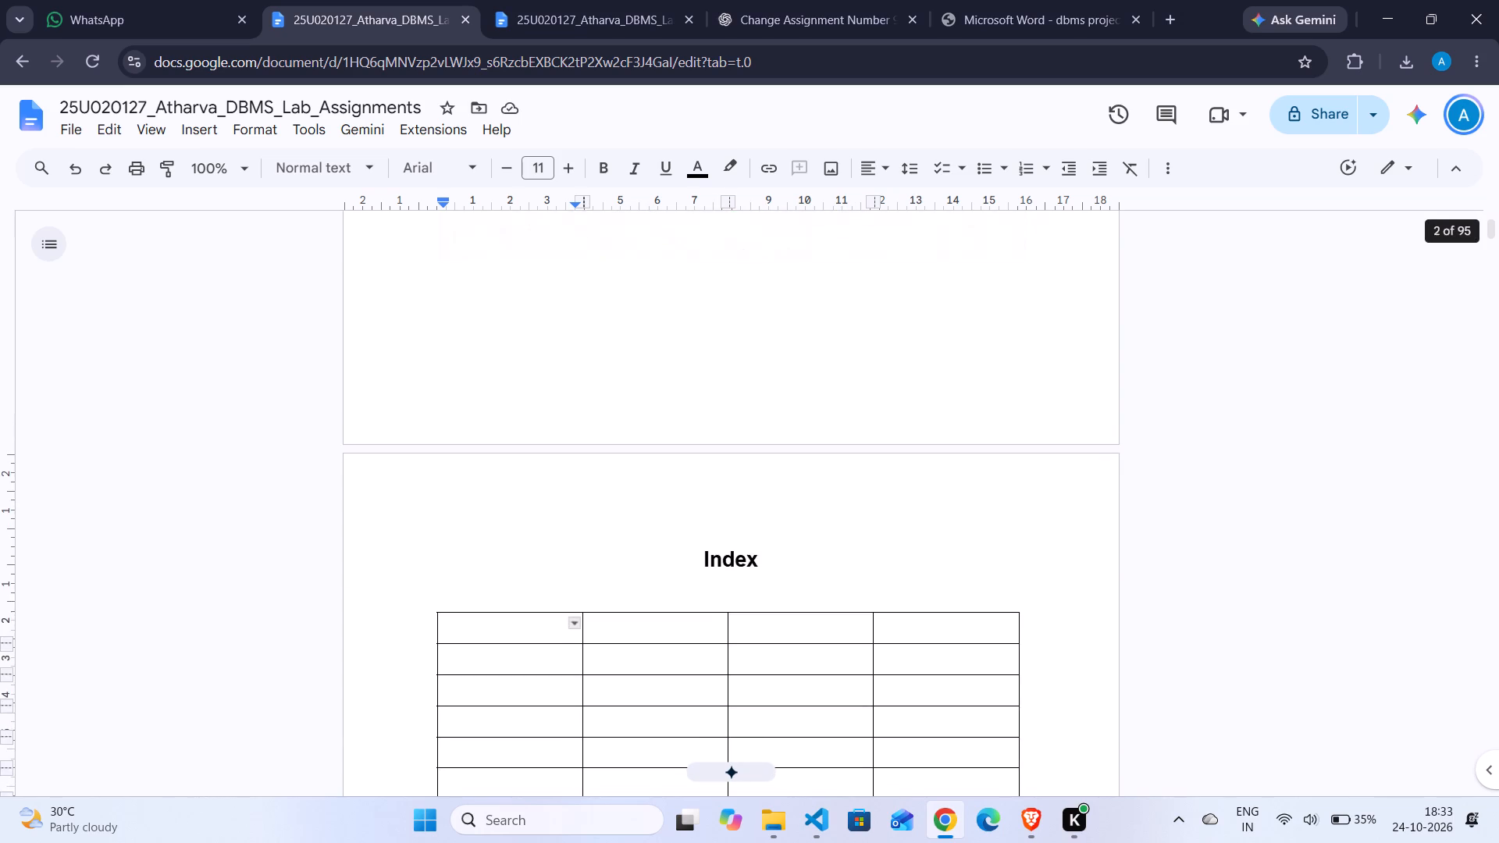
{"action": "scroll", "coordinate": [526, 437], "scroll_direction": "down", "scroll_amount": 3}
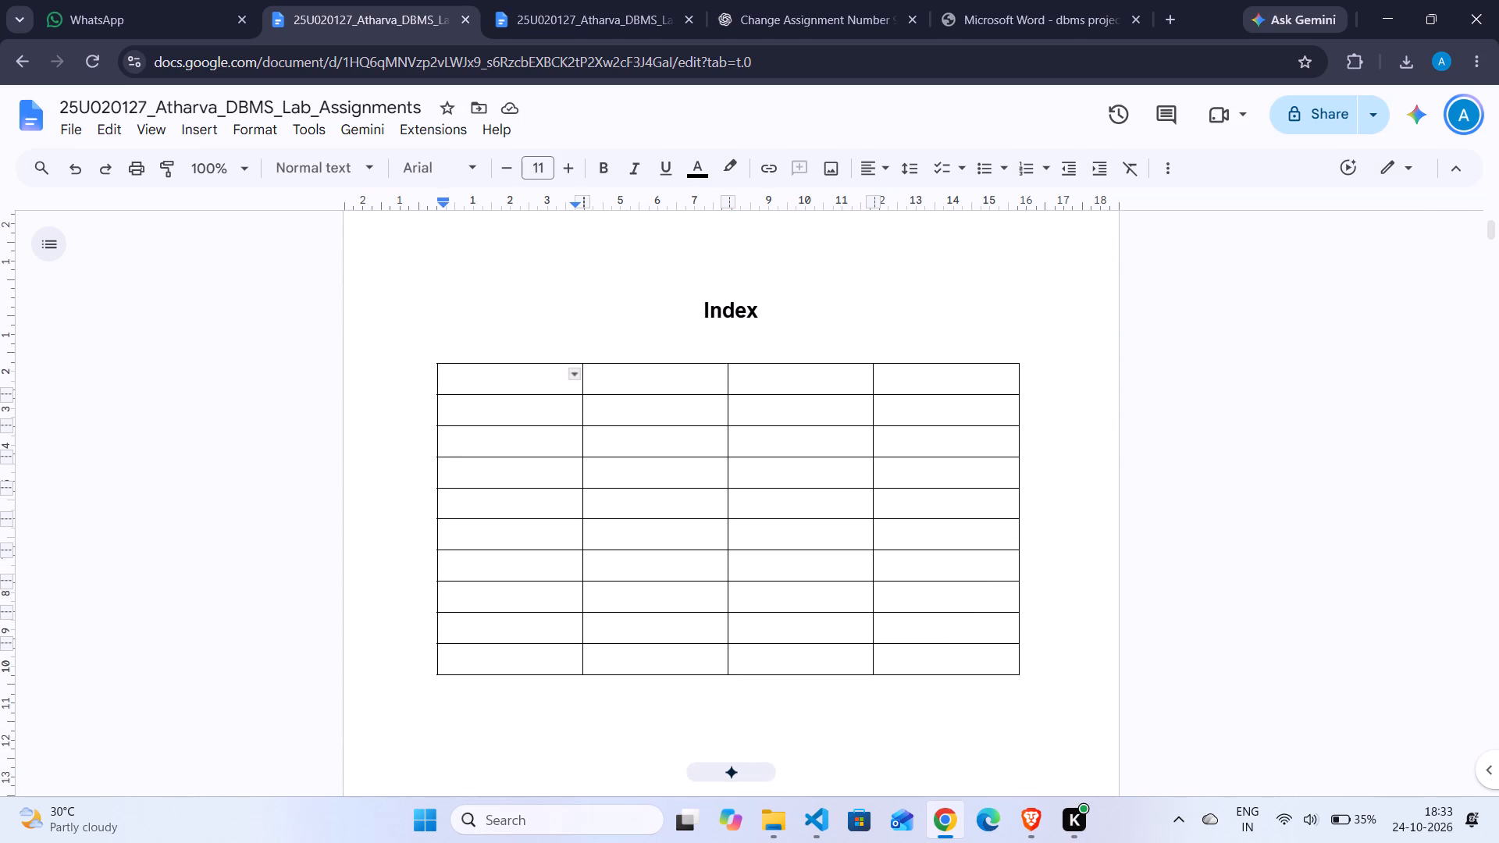
{"action": "left_click", "coordinate": [580, 471]}
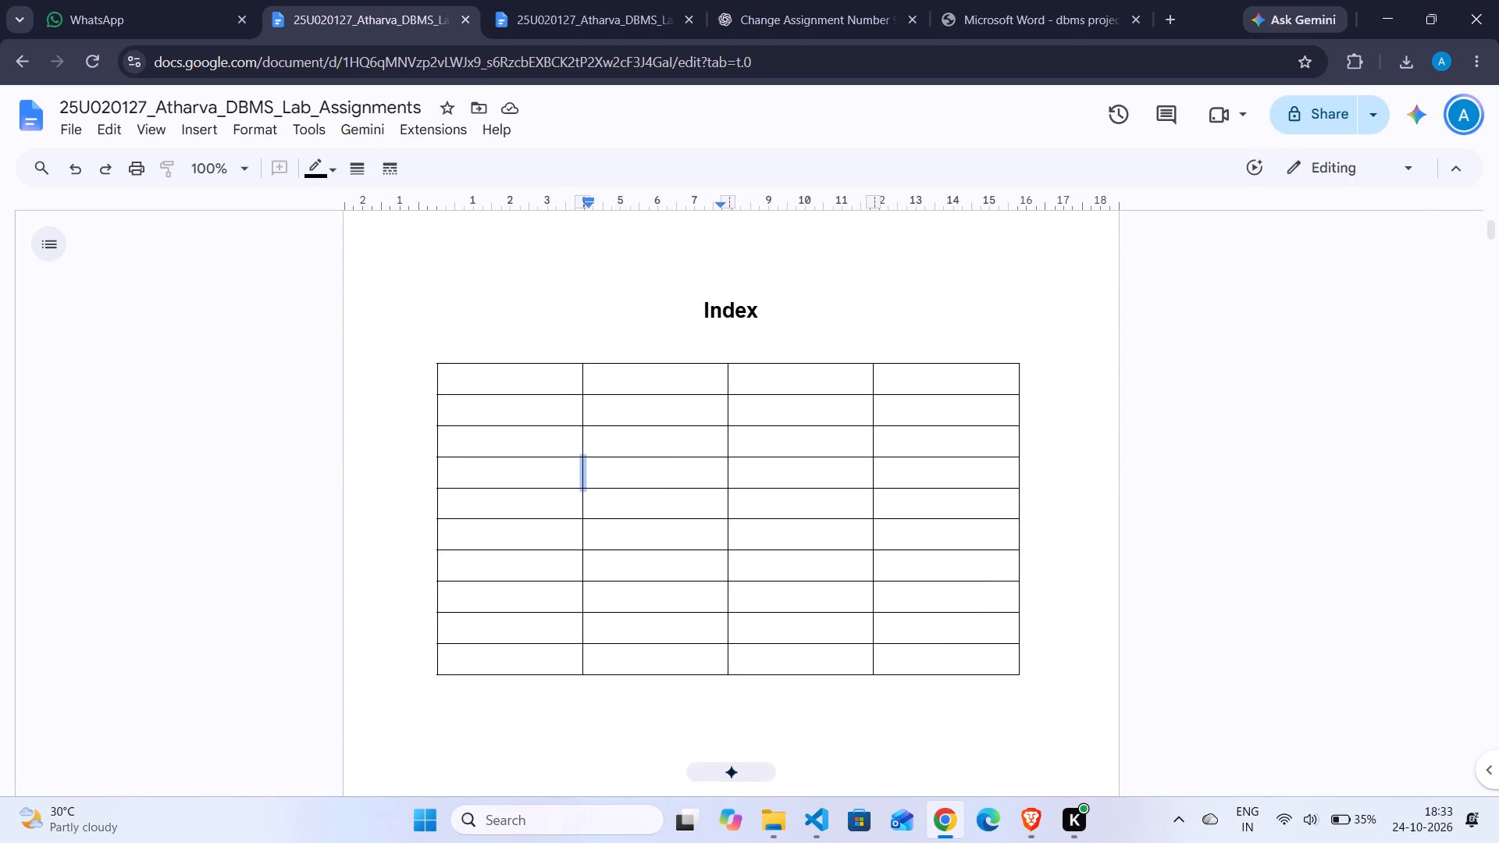
{"action": "left_click_drag", "start_coordinate": [580, 471], "coordinate": [516, 455]}
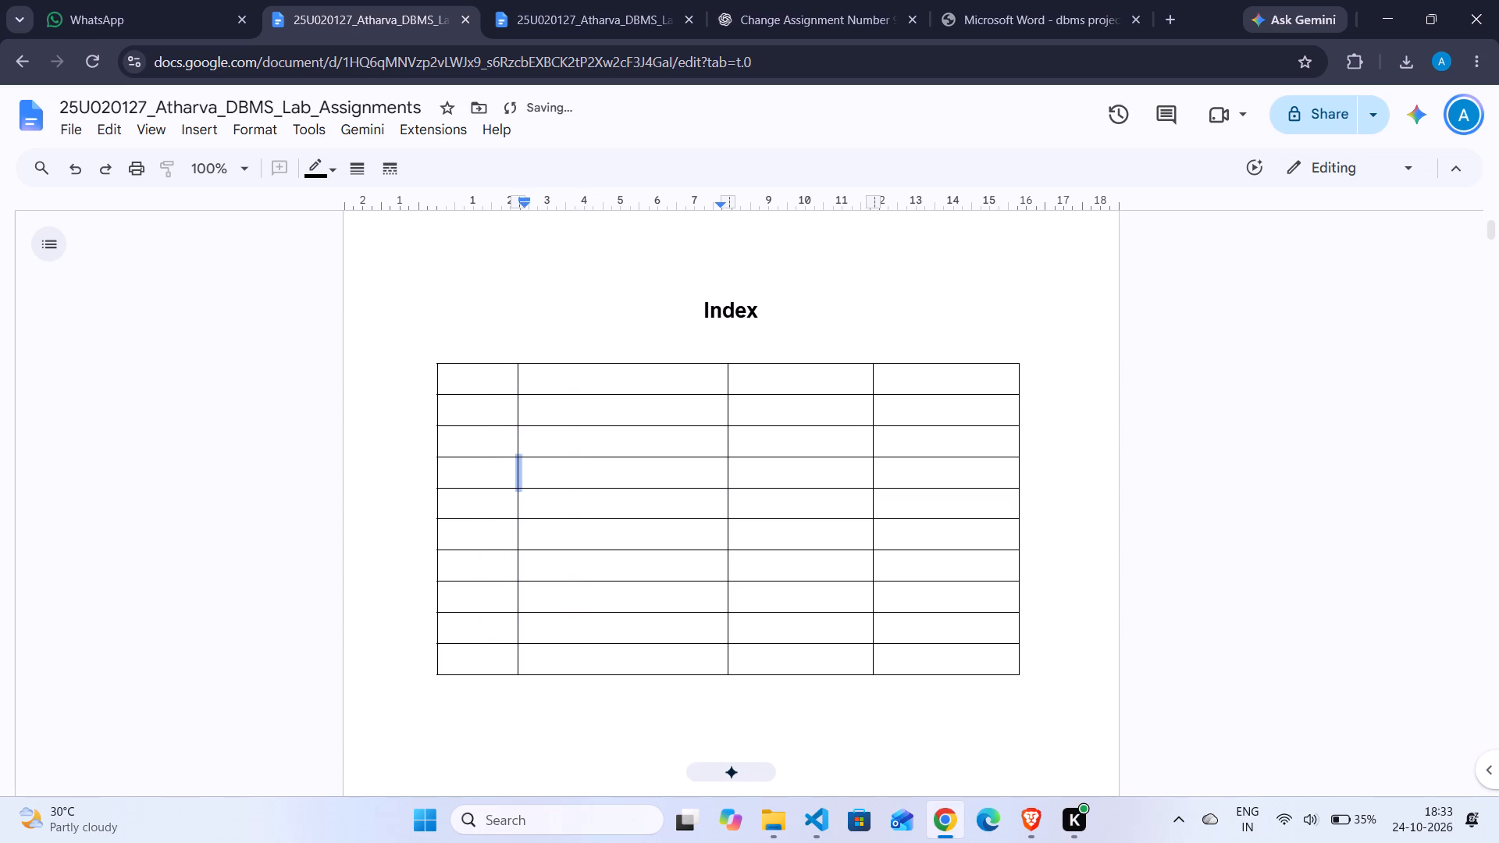
Enter the bold header "S. No." in the first cell of the Index table.
{"action": "left_click", "coordinate": [483, 379]}
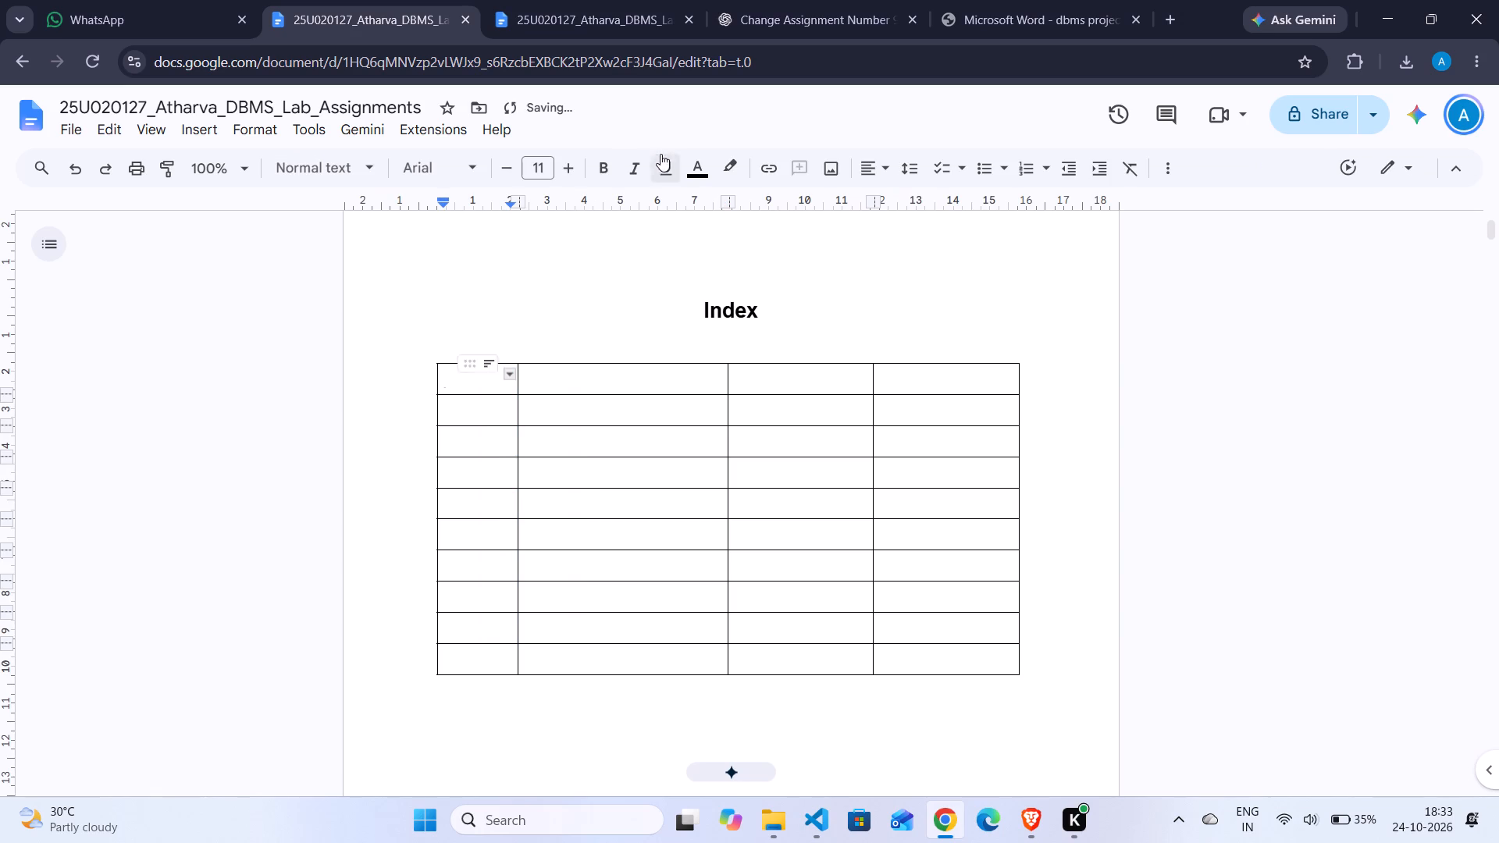
{"action": "left_click", "coordinate": [605, 166]}
{"action": "type", "text": "S. No."}
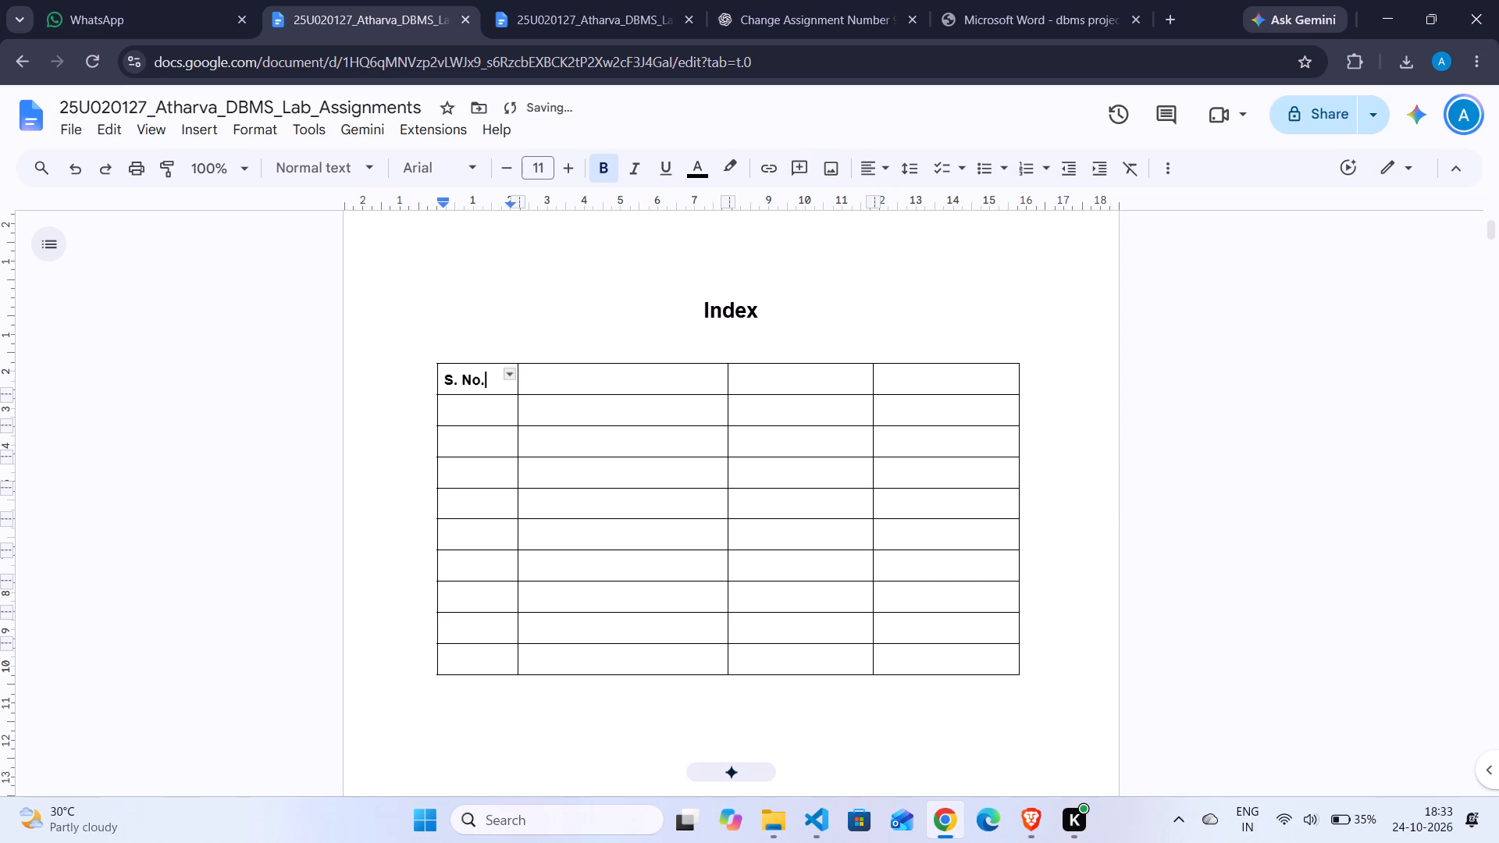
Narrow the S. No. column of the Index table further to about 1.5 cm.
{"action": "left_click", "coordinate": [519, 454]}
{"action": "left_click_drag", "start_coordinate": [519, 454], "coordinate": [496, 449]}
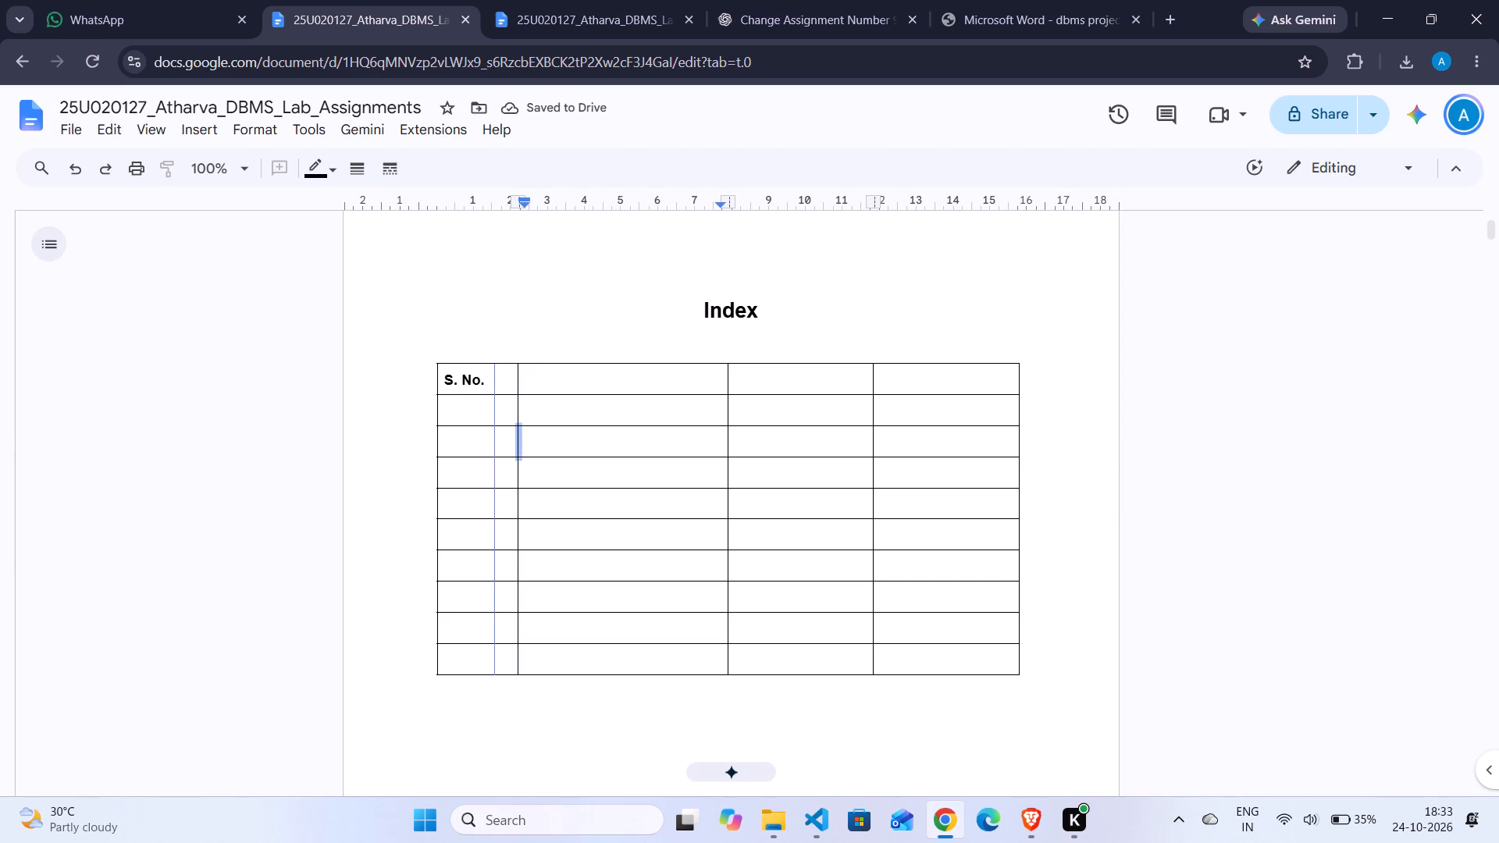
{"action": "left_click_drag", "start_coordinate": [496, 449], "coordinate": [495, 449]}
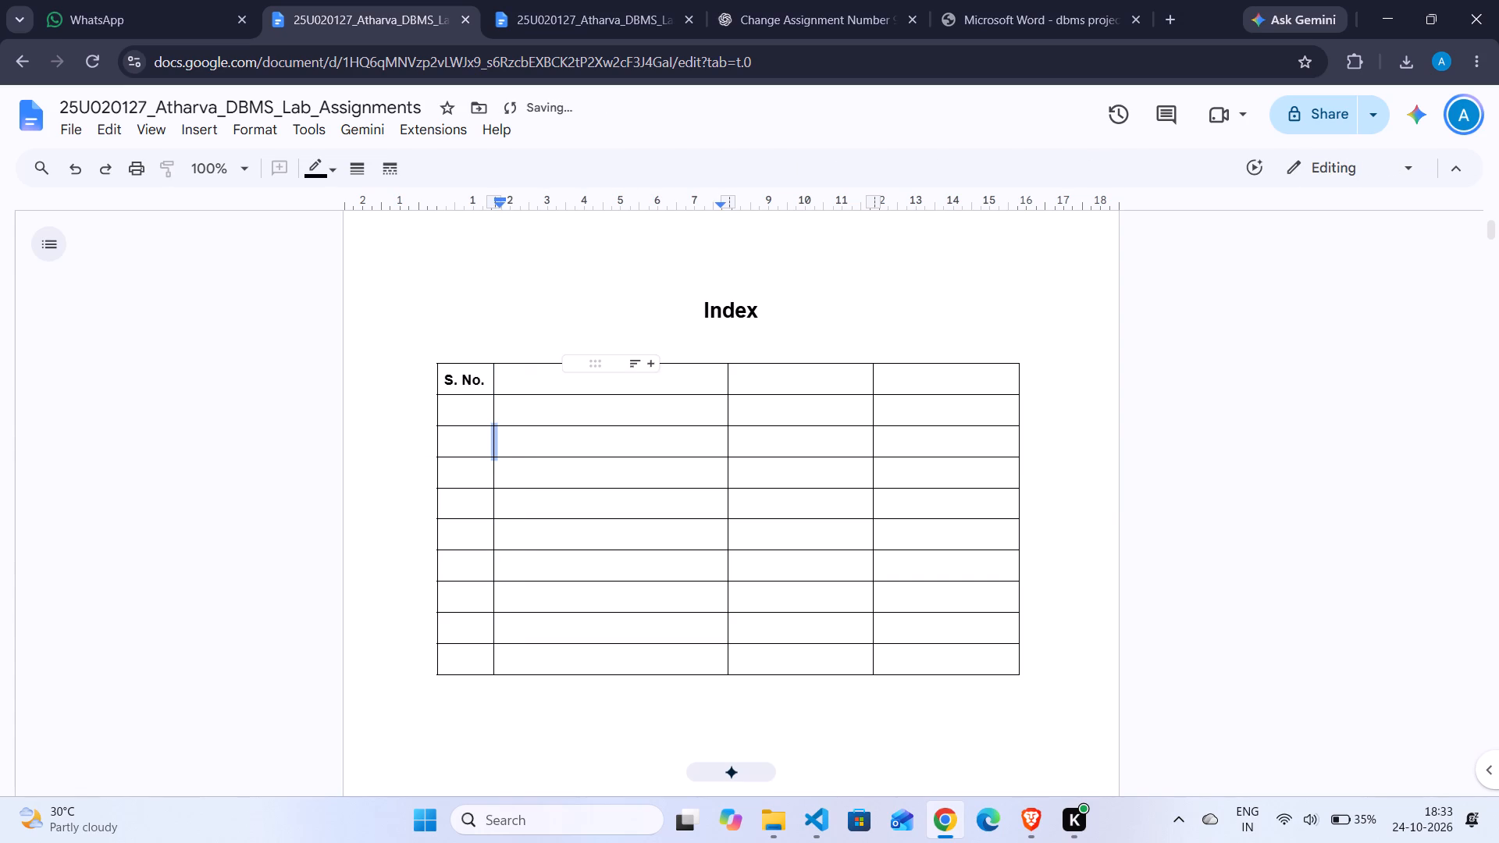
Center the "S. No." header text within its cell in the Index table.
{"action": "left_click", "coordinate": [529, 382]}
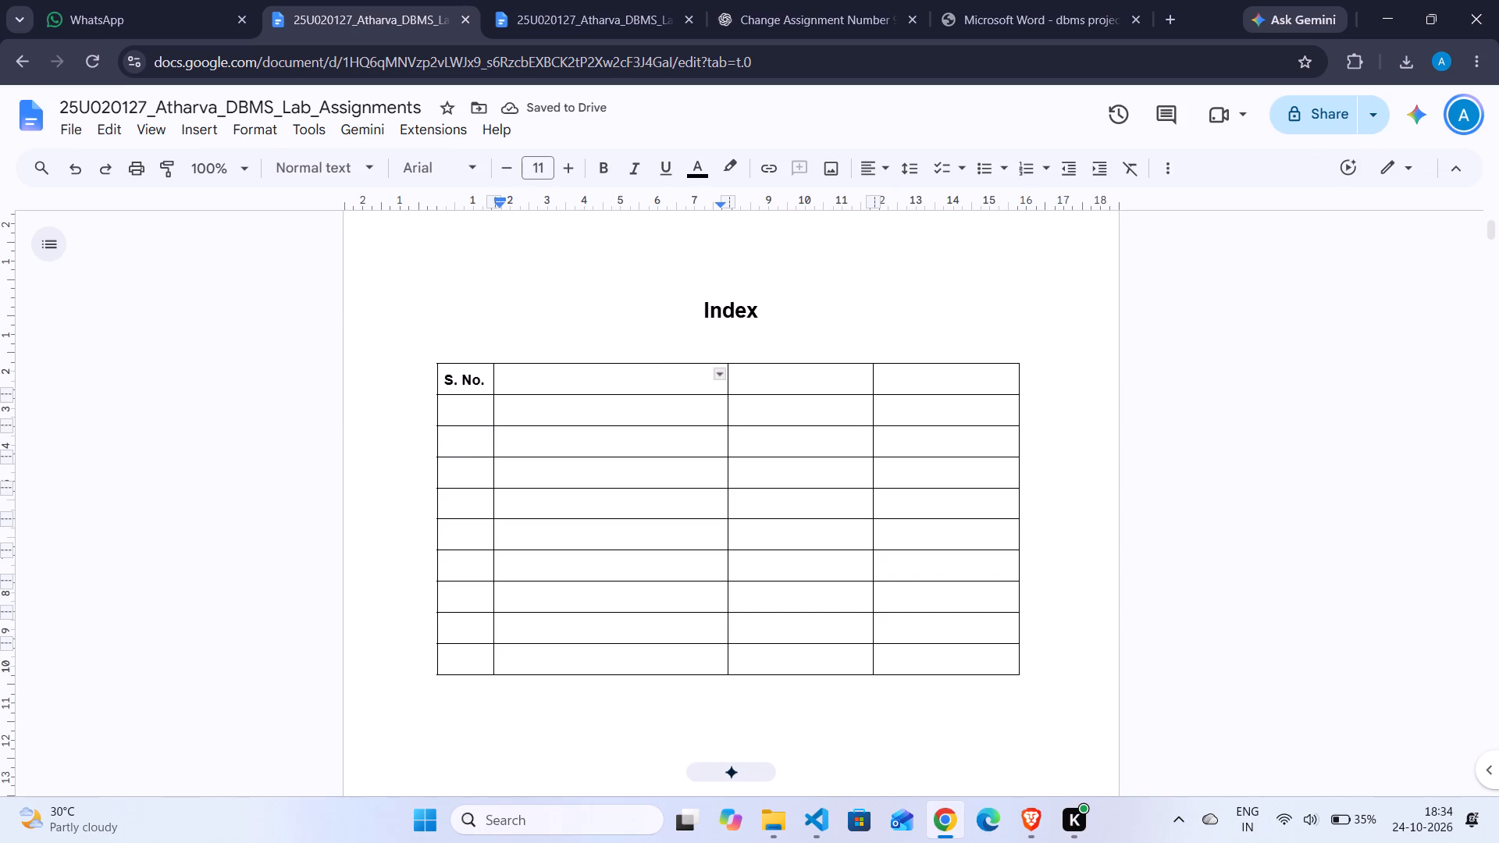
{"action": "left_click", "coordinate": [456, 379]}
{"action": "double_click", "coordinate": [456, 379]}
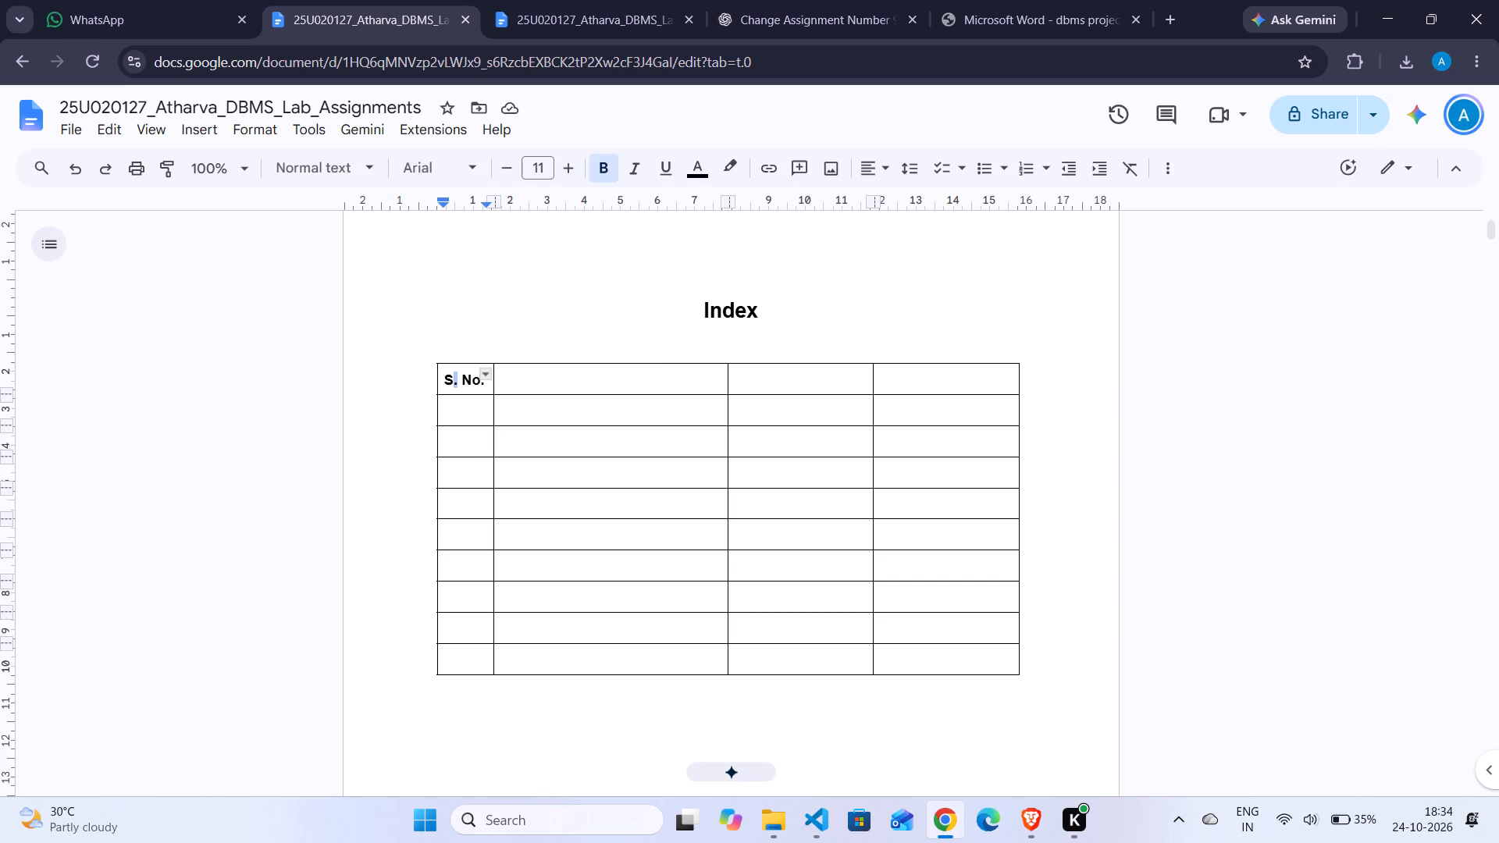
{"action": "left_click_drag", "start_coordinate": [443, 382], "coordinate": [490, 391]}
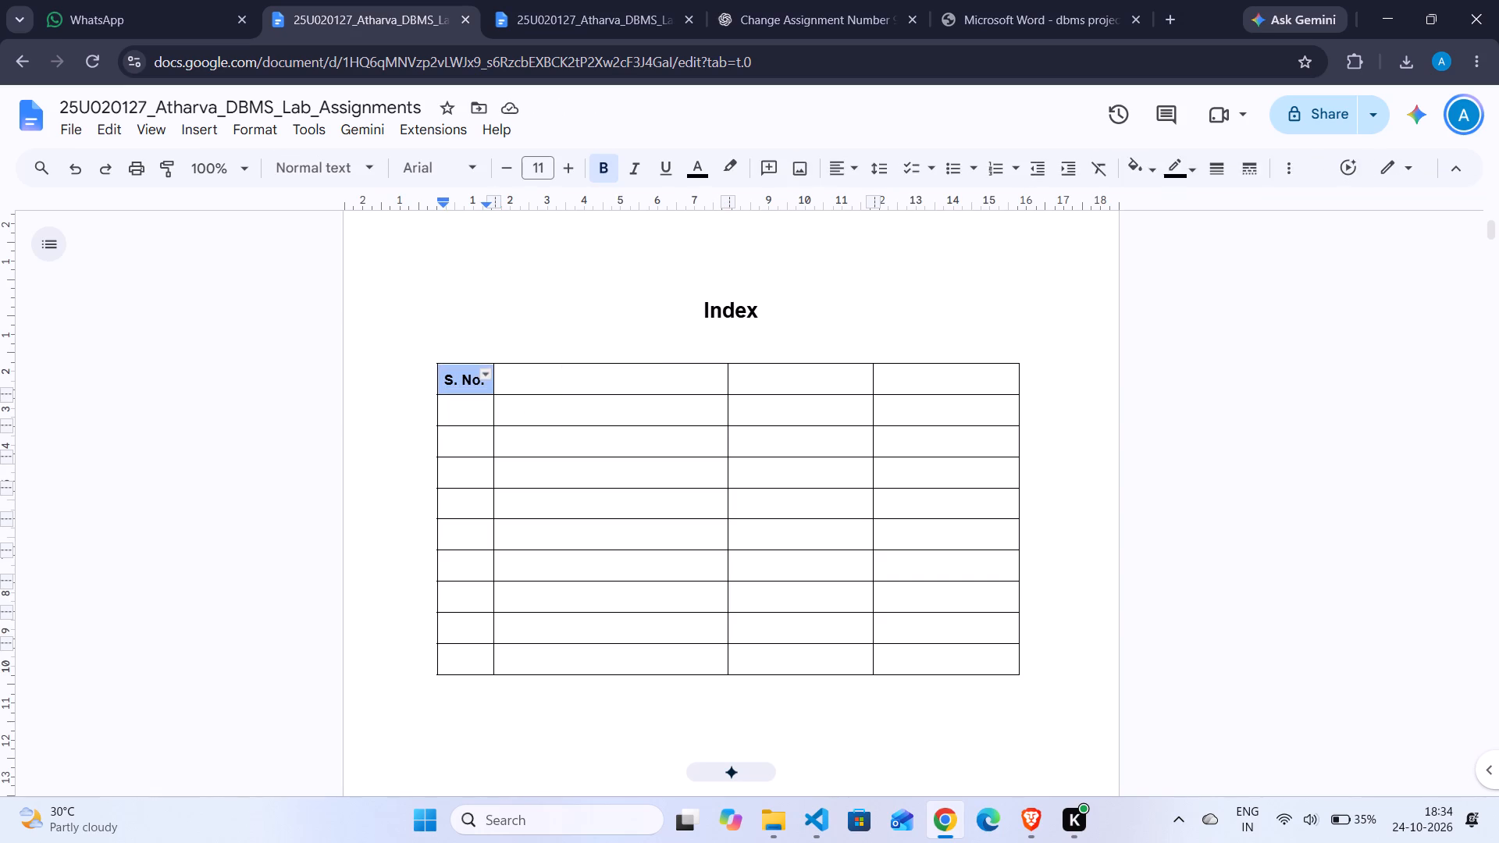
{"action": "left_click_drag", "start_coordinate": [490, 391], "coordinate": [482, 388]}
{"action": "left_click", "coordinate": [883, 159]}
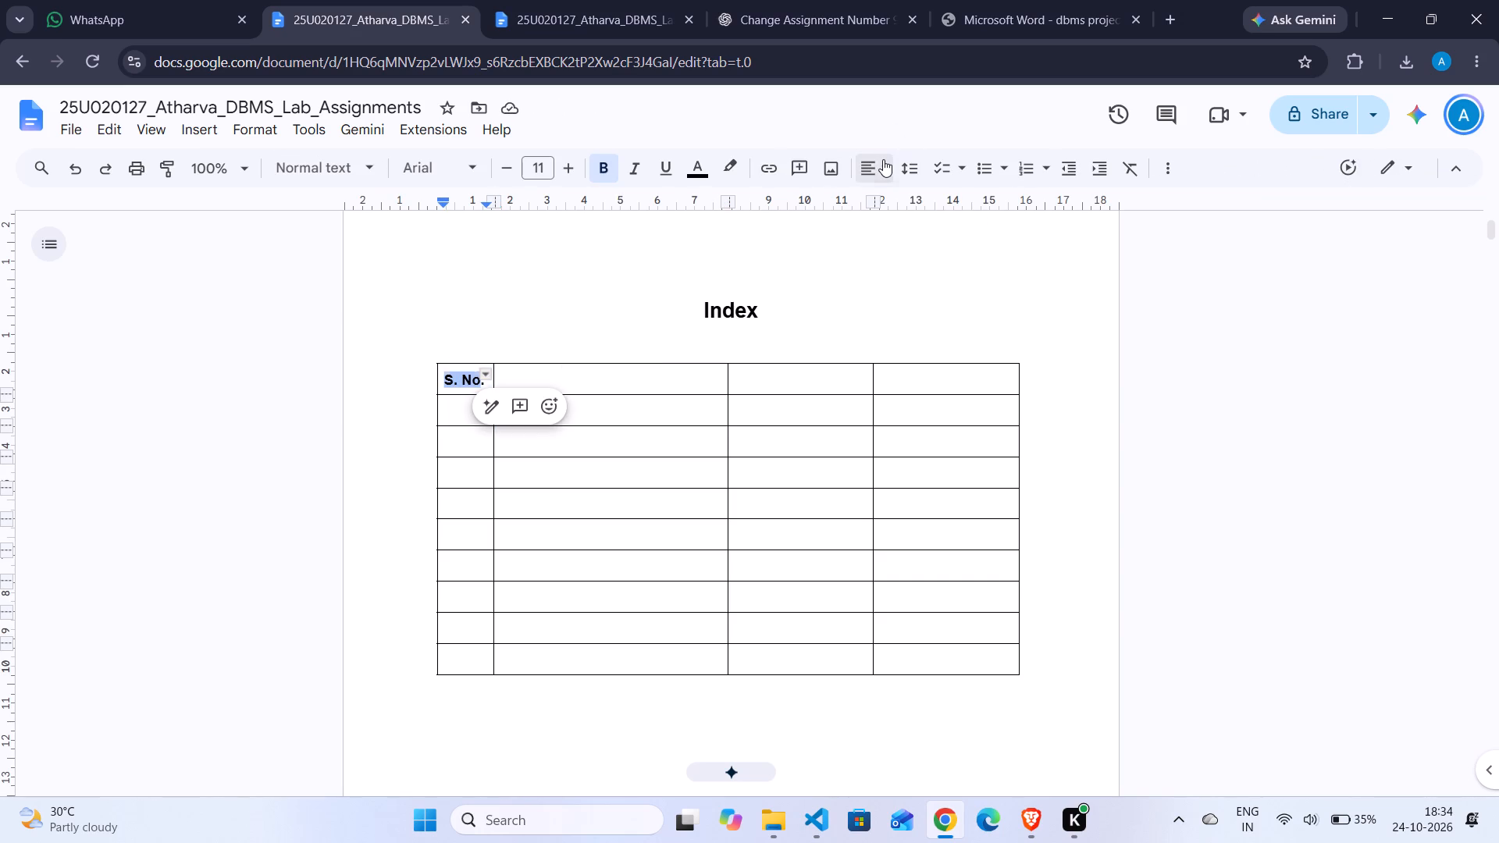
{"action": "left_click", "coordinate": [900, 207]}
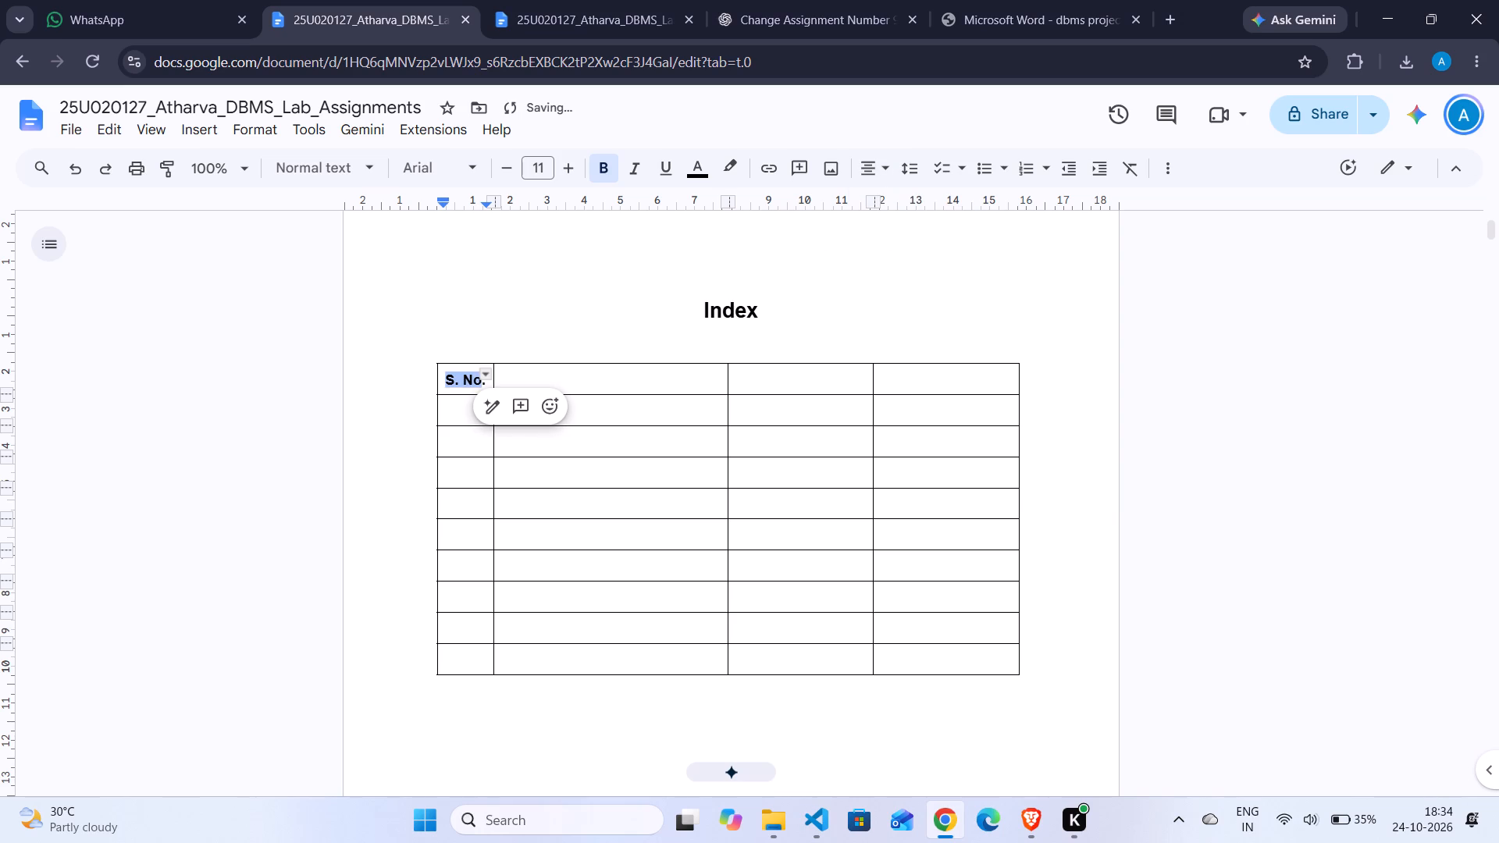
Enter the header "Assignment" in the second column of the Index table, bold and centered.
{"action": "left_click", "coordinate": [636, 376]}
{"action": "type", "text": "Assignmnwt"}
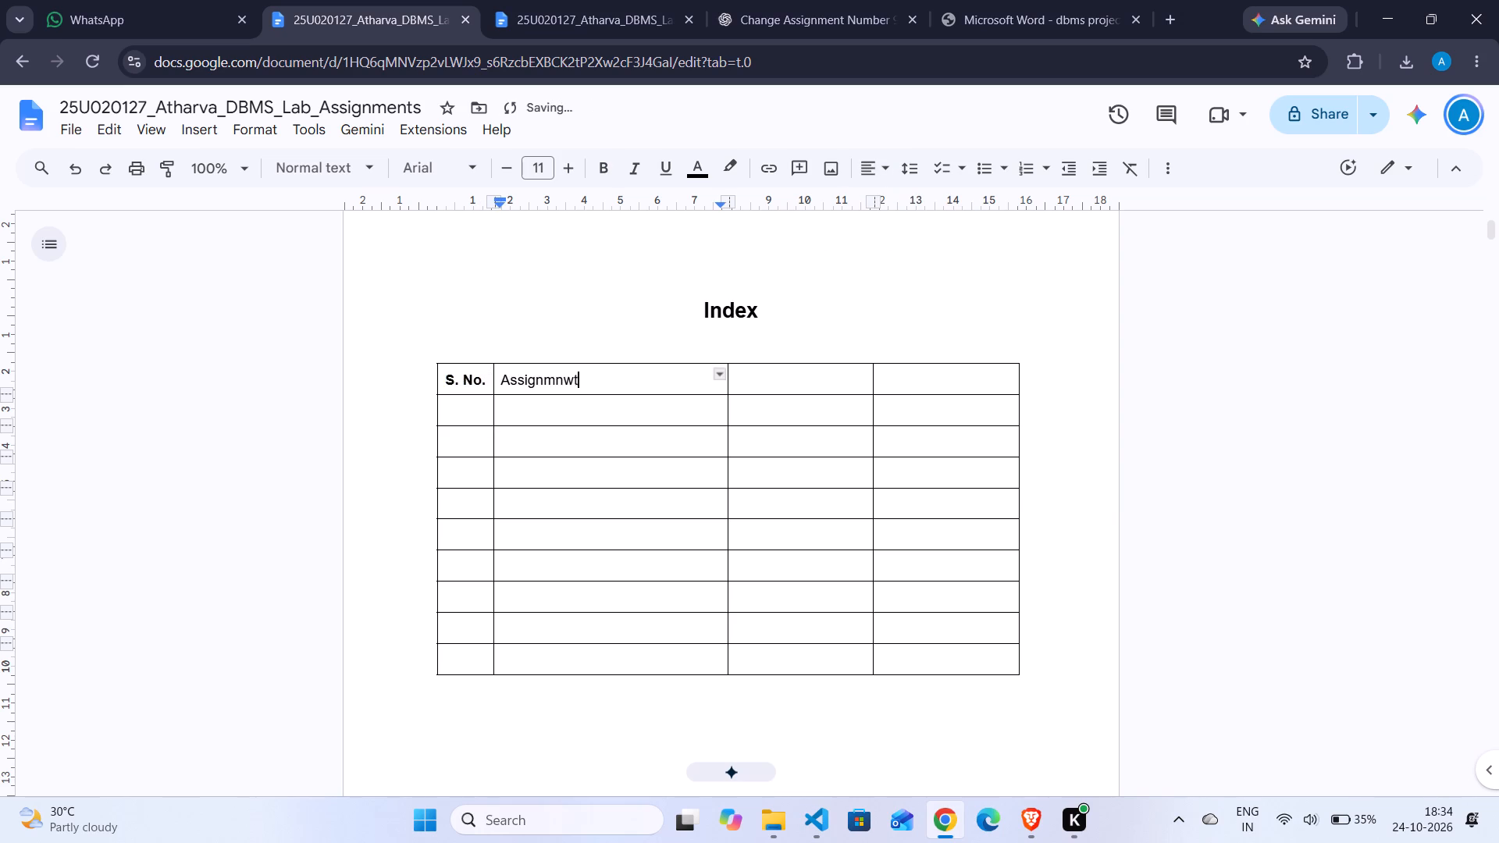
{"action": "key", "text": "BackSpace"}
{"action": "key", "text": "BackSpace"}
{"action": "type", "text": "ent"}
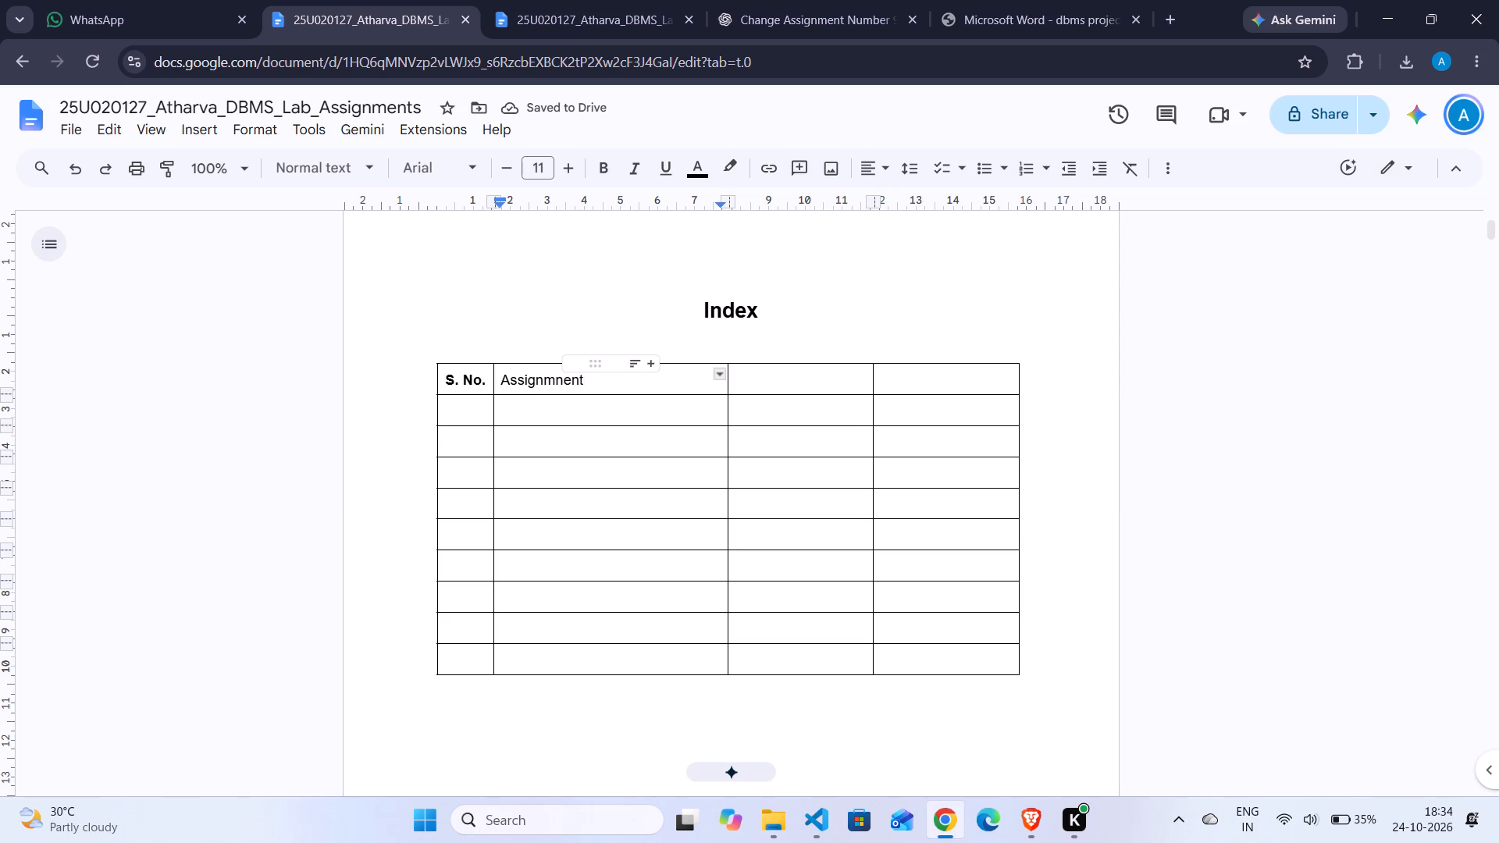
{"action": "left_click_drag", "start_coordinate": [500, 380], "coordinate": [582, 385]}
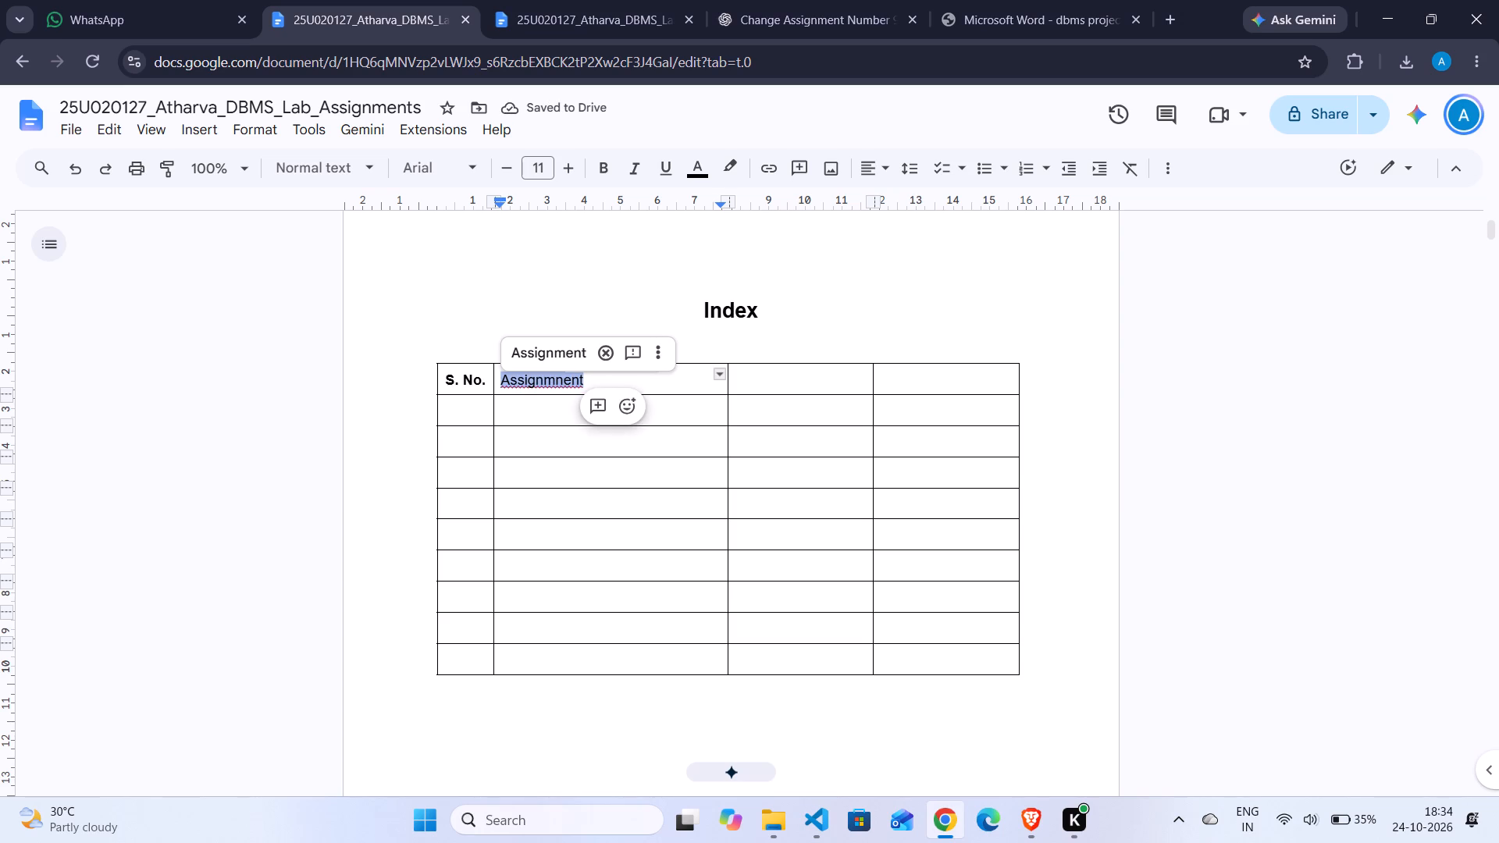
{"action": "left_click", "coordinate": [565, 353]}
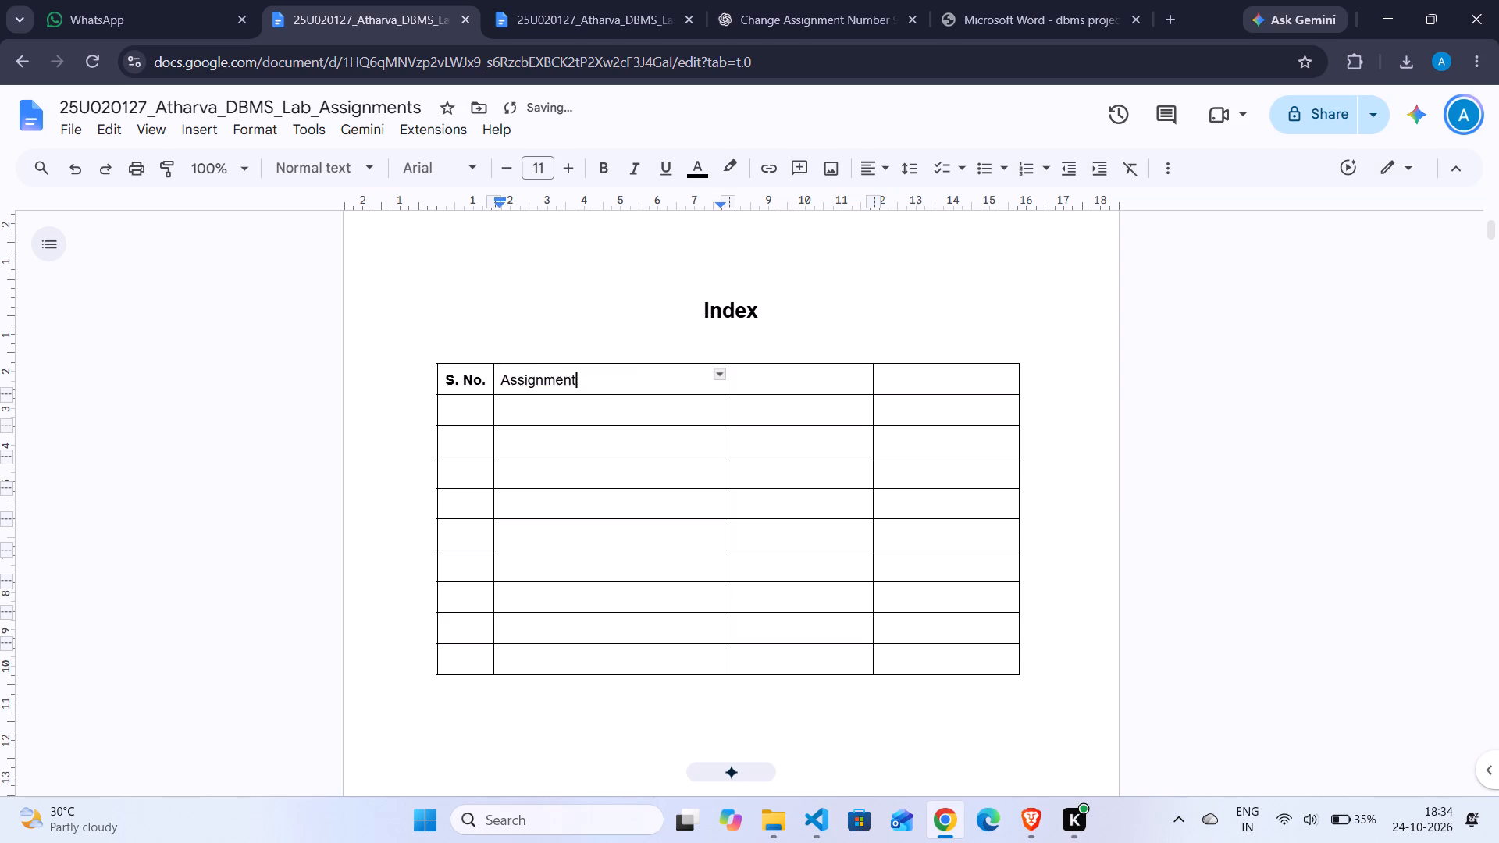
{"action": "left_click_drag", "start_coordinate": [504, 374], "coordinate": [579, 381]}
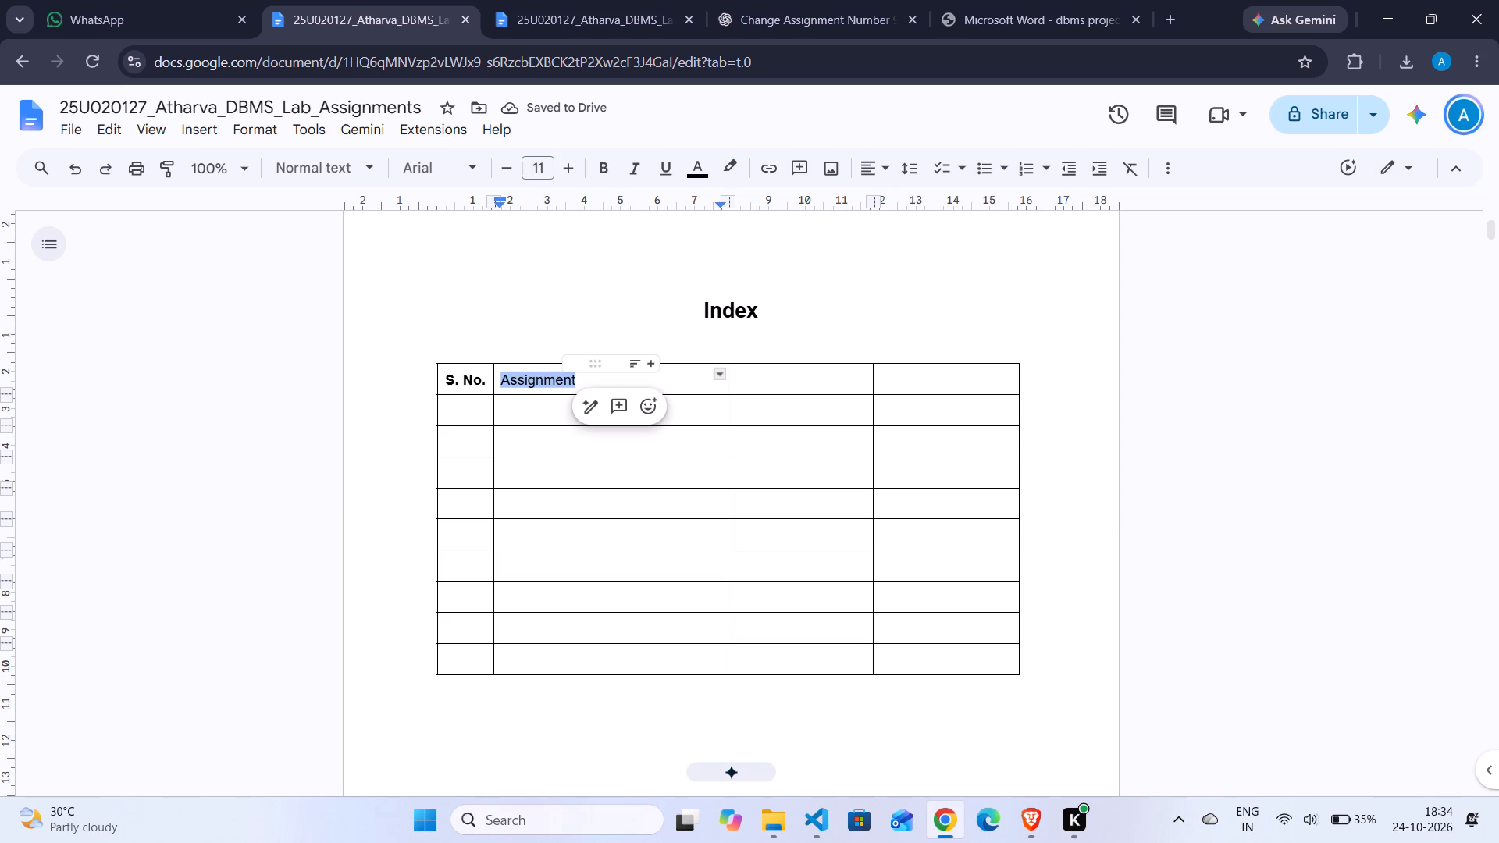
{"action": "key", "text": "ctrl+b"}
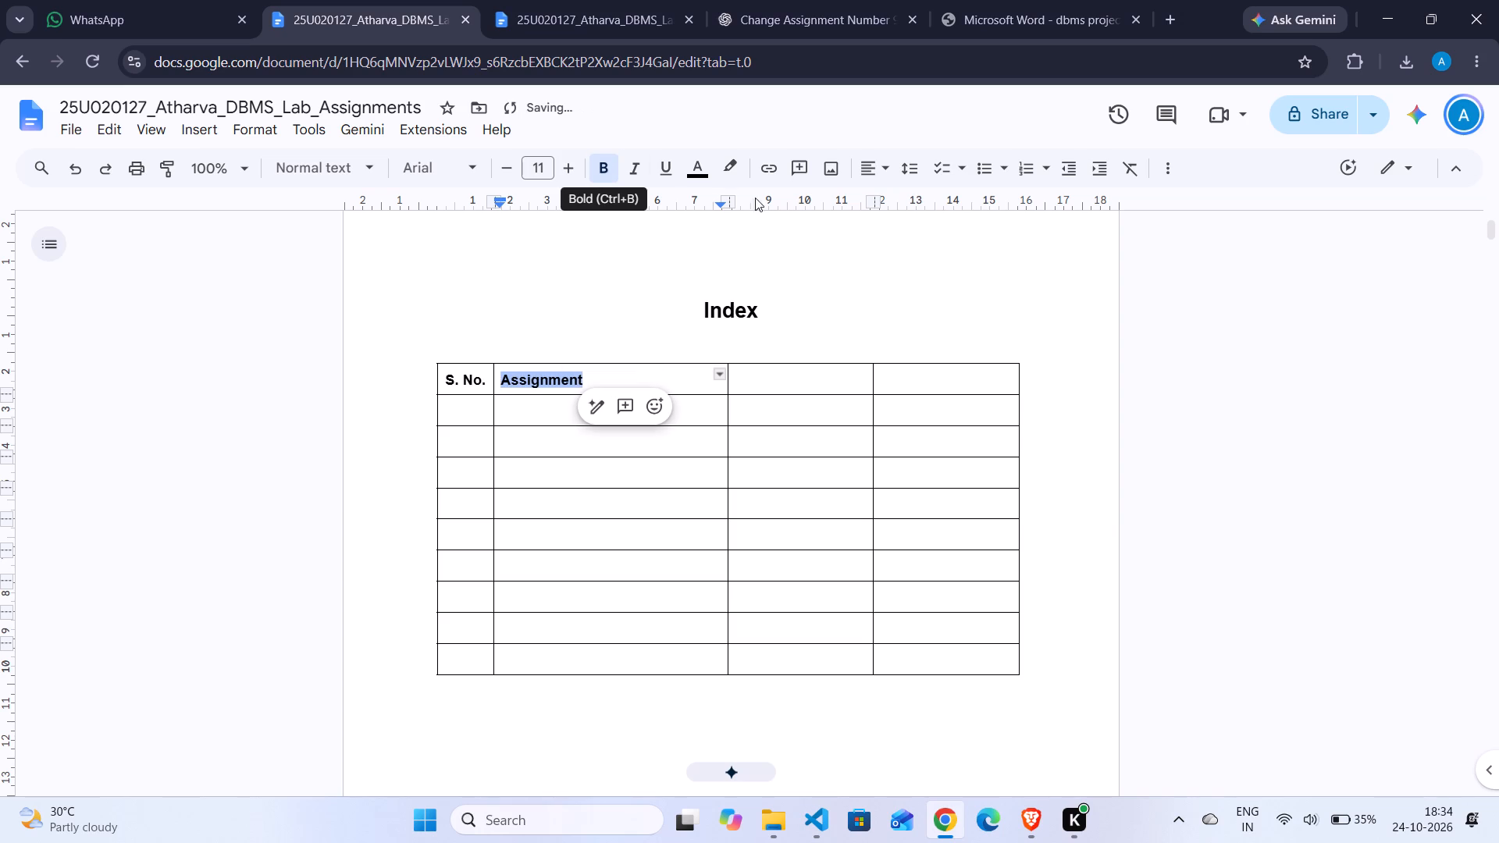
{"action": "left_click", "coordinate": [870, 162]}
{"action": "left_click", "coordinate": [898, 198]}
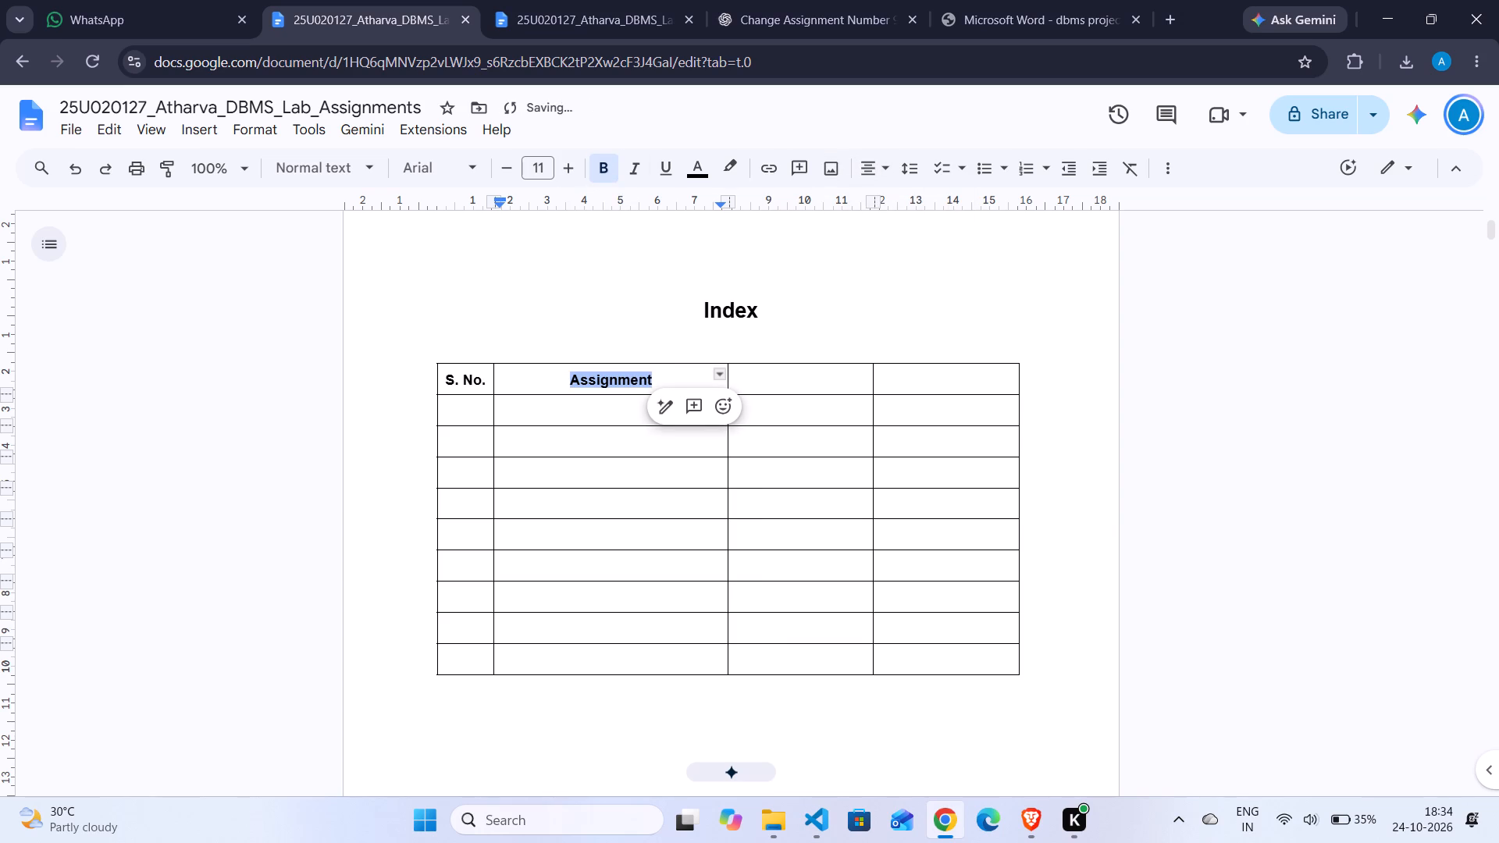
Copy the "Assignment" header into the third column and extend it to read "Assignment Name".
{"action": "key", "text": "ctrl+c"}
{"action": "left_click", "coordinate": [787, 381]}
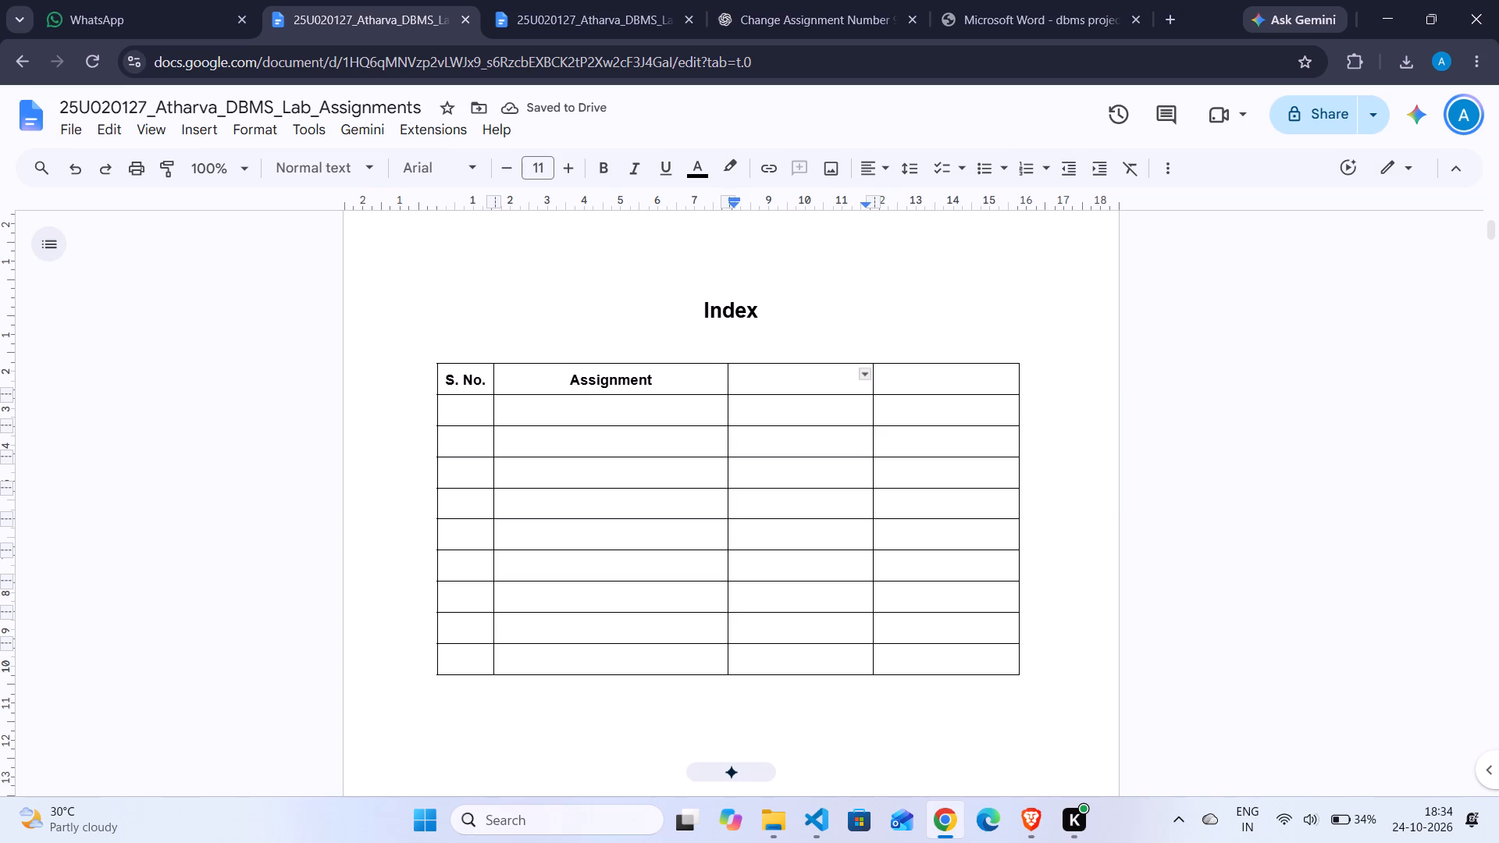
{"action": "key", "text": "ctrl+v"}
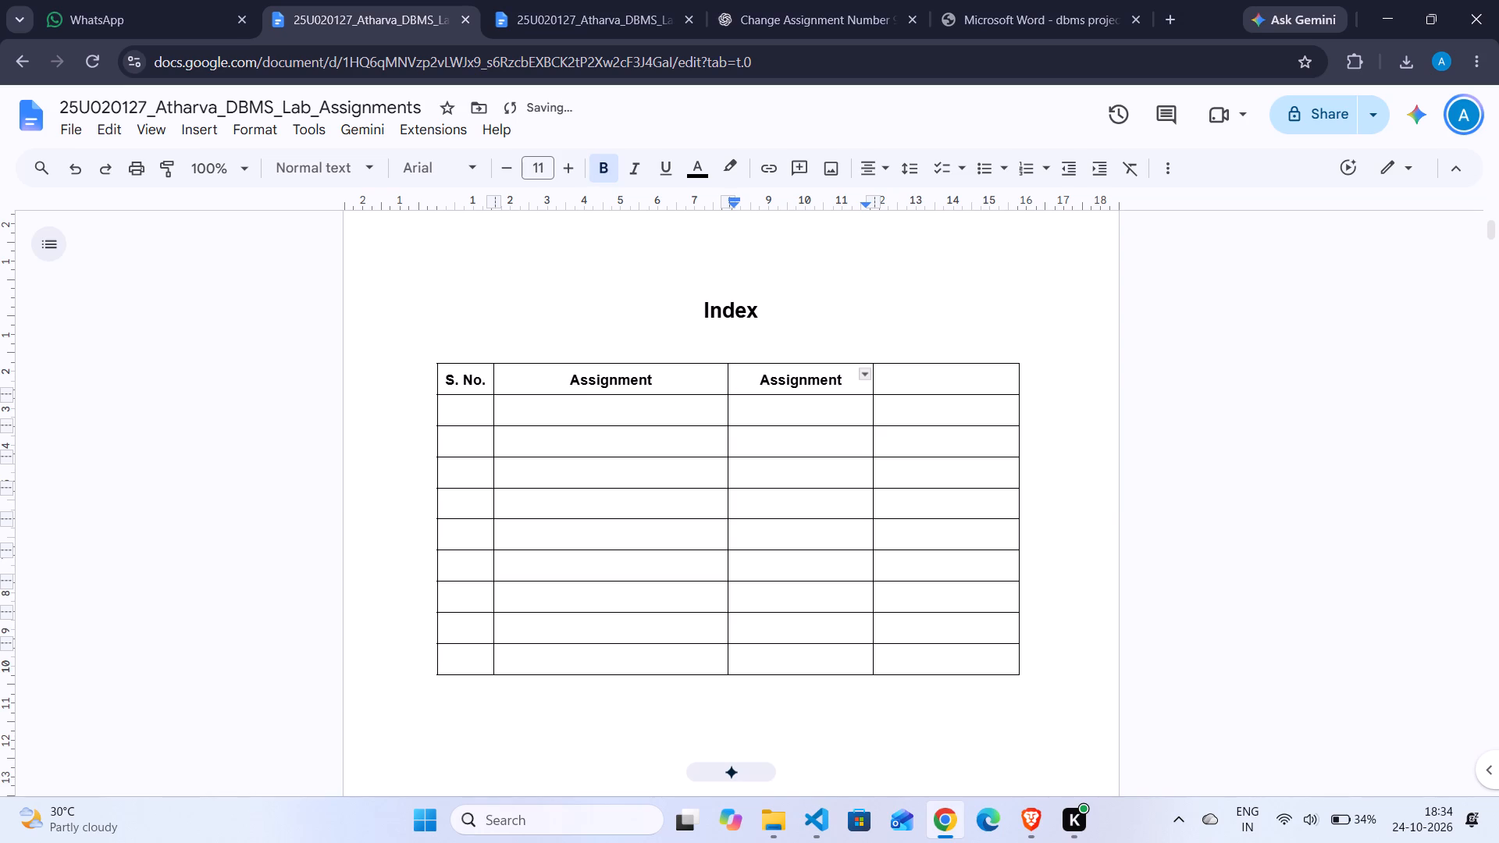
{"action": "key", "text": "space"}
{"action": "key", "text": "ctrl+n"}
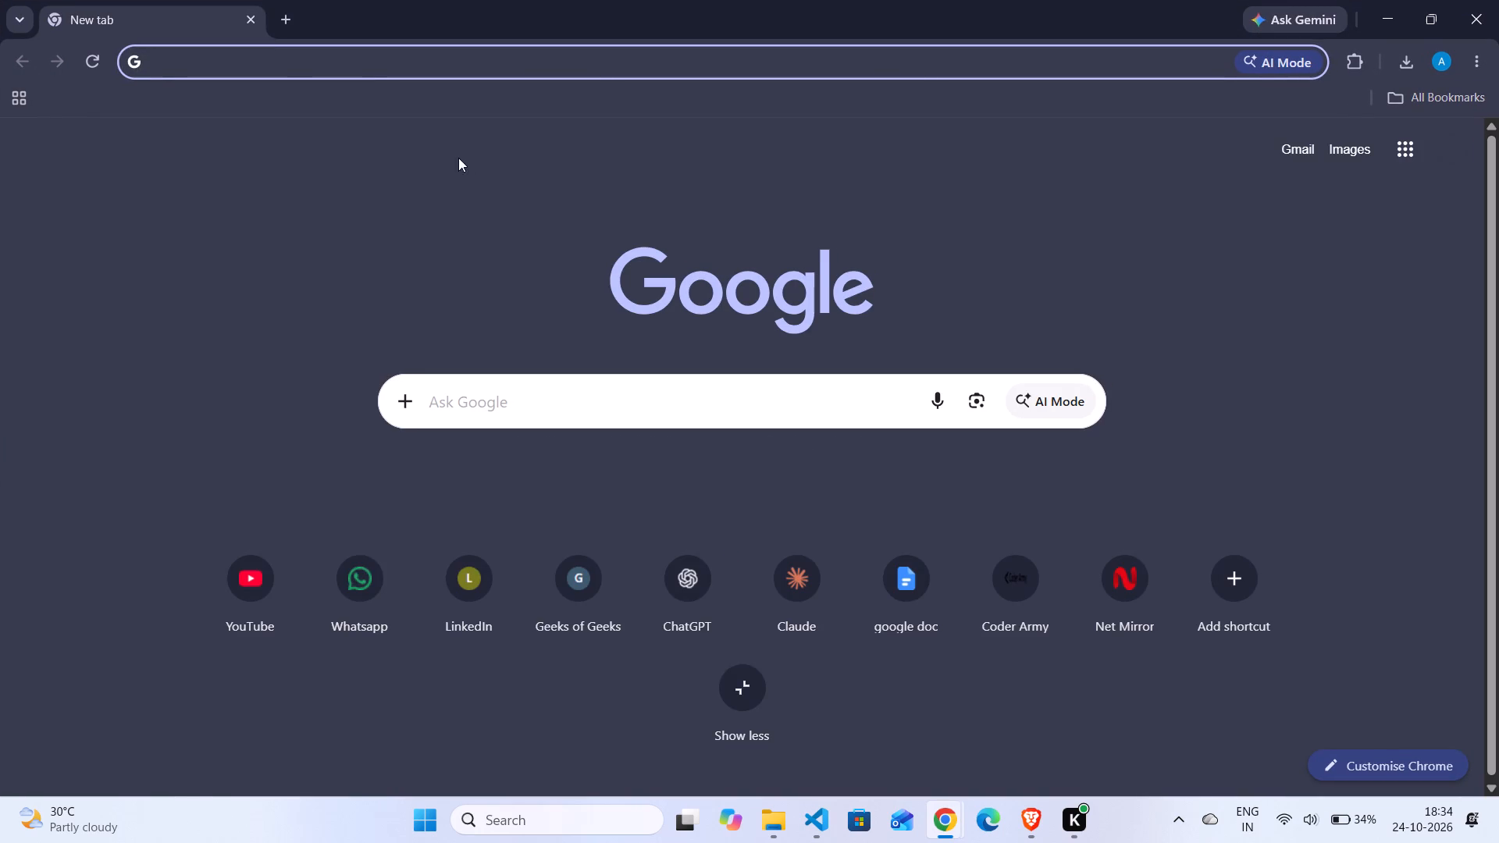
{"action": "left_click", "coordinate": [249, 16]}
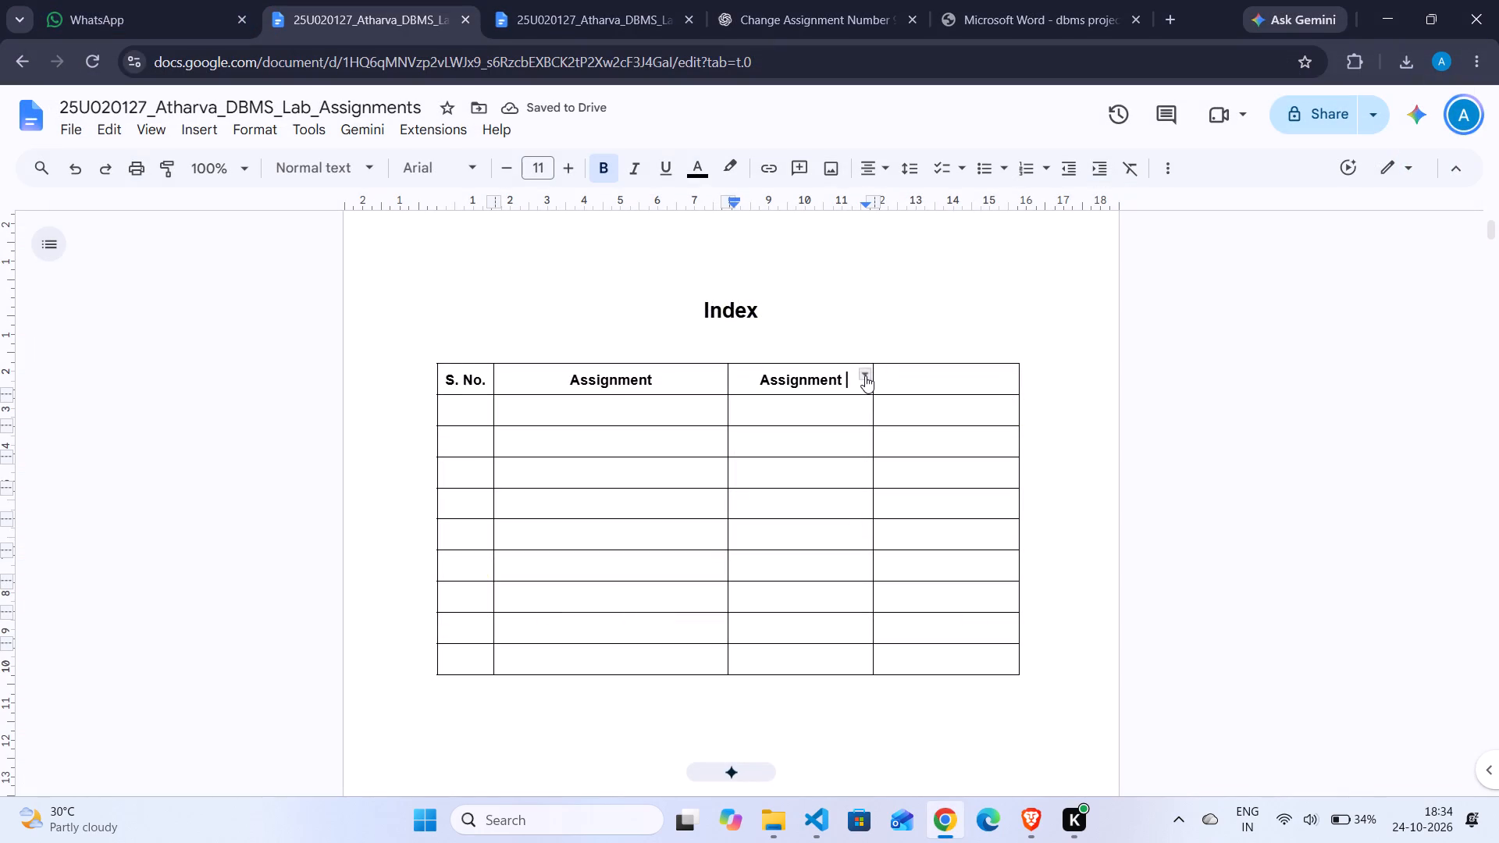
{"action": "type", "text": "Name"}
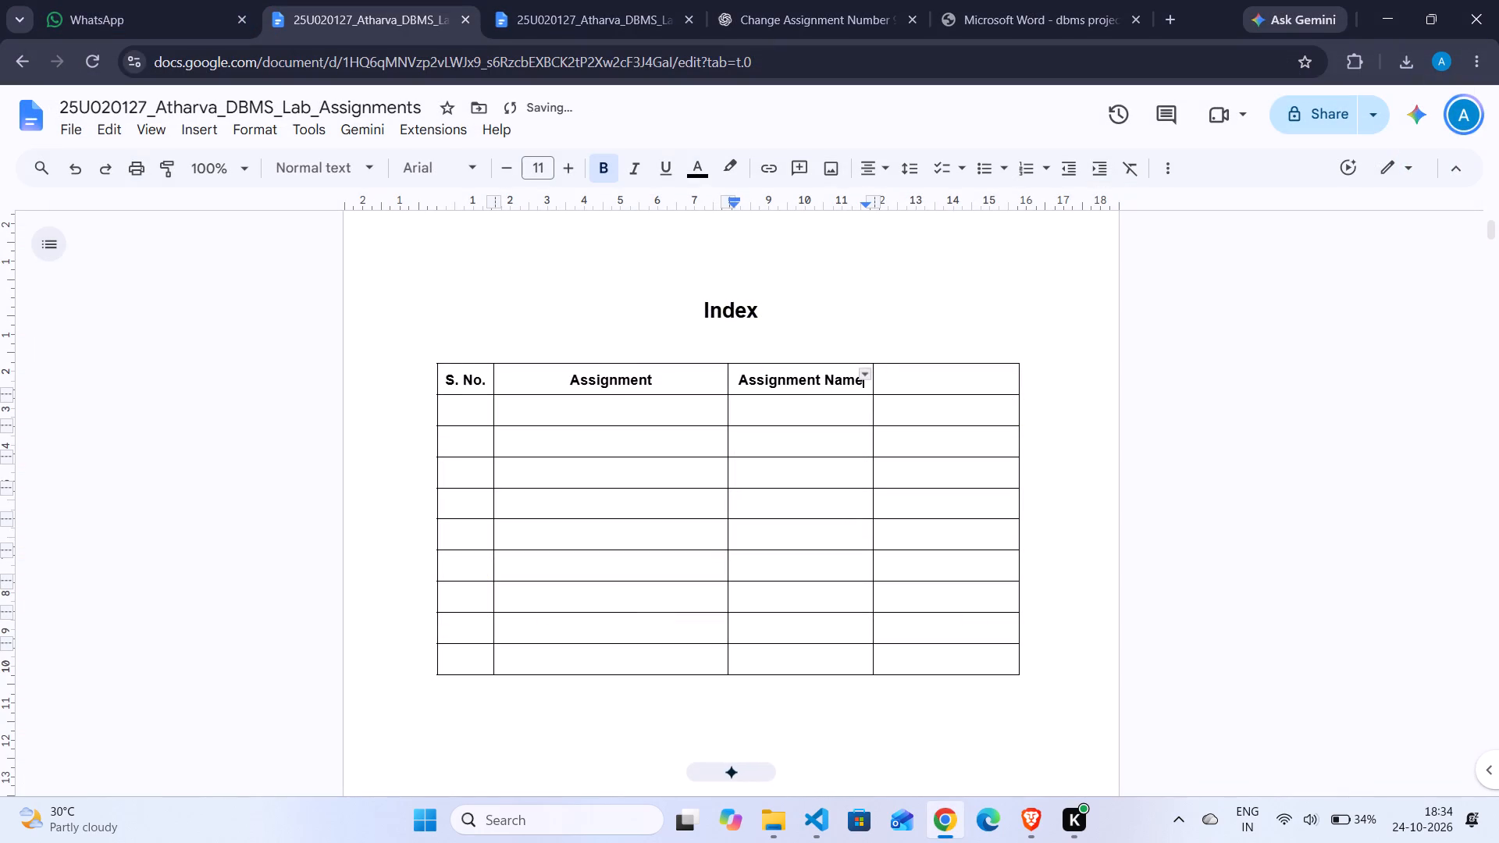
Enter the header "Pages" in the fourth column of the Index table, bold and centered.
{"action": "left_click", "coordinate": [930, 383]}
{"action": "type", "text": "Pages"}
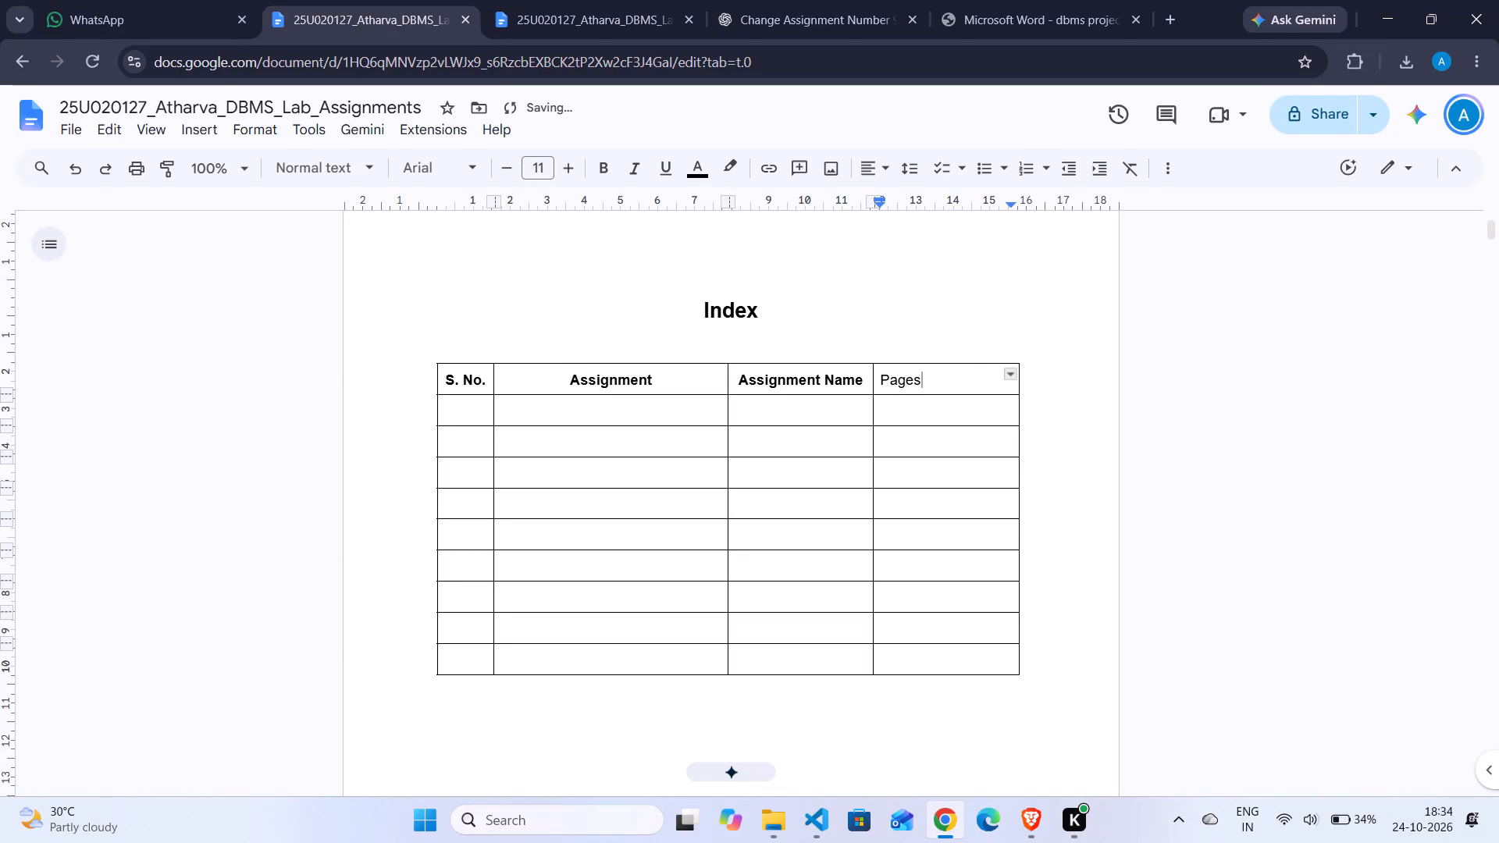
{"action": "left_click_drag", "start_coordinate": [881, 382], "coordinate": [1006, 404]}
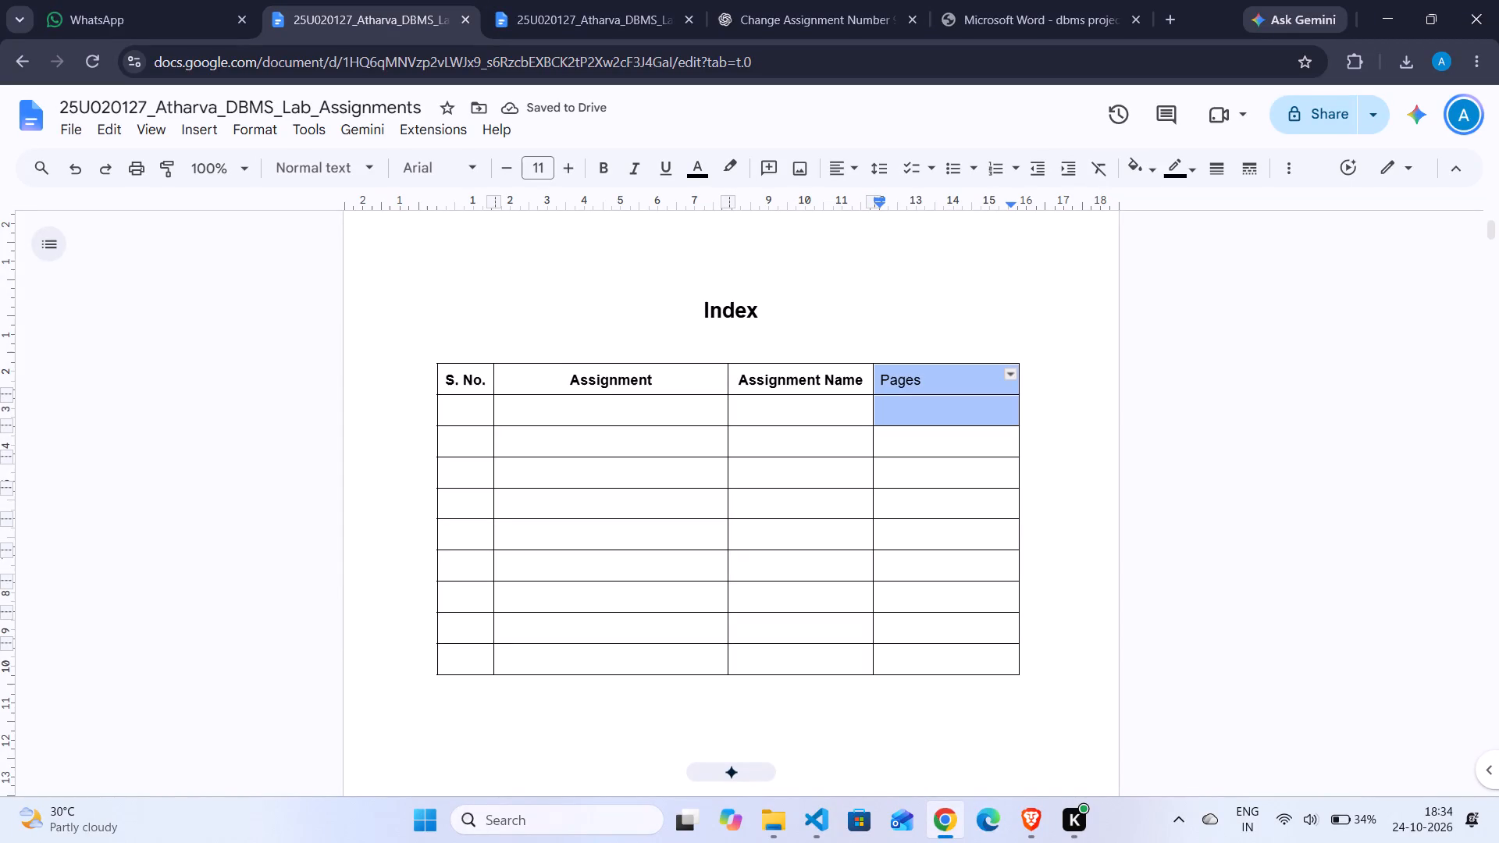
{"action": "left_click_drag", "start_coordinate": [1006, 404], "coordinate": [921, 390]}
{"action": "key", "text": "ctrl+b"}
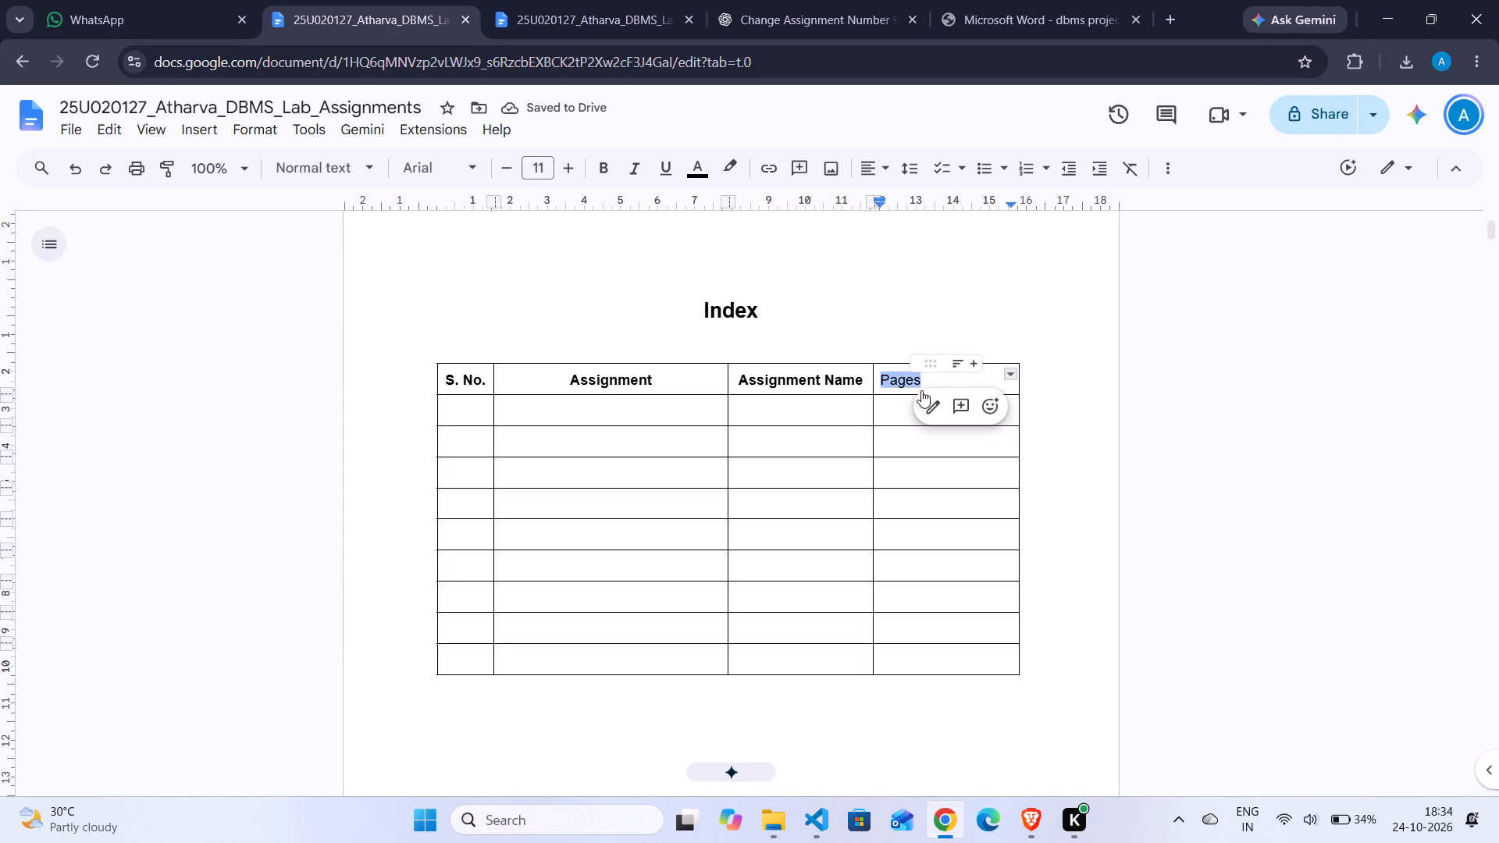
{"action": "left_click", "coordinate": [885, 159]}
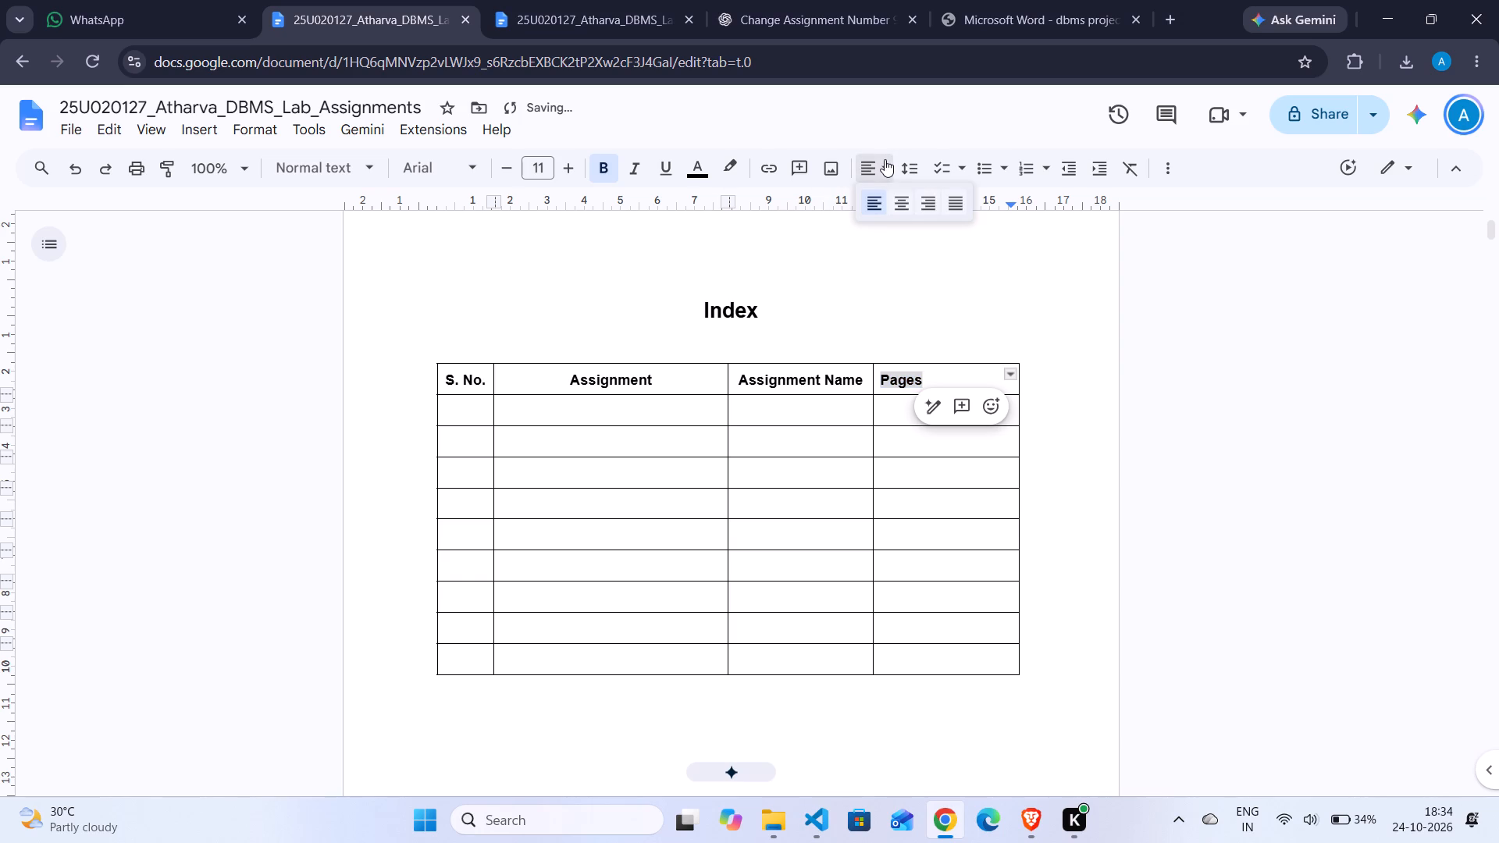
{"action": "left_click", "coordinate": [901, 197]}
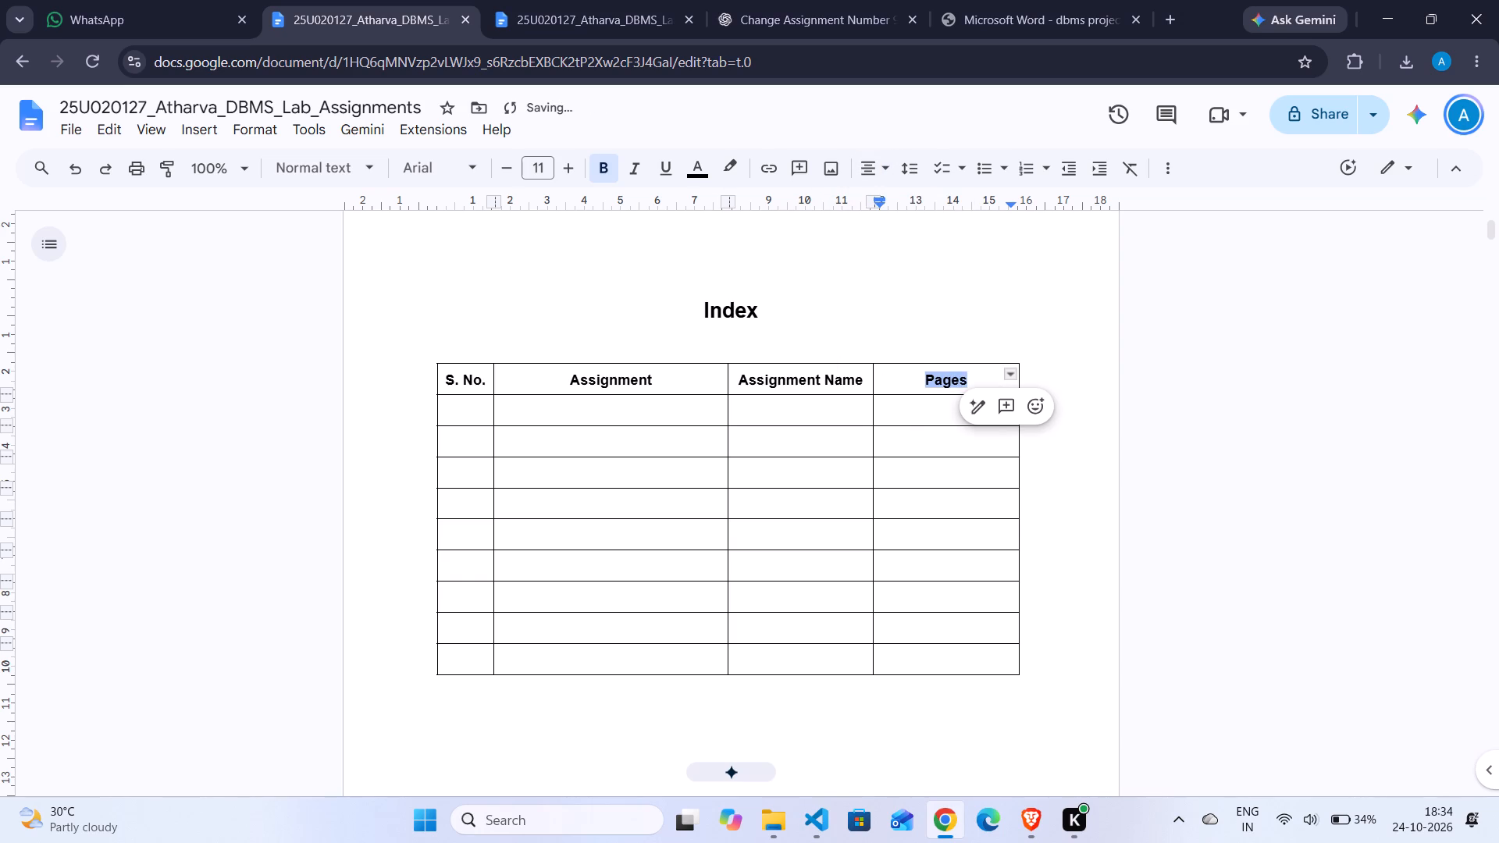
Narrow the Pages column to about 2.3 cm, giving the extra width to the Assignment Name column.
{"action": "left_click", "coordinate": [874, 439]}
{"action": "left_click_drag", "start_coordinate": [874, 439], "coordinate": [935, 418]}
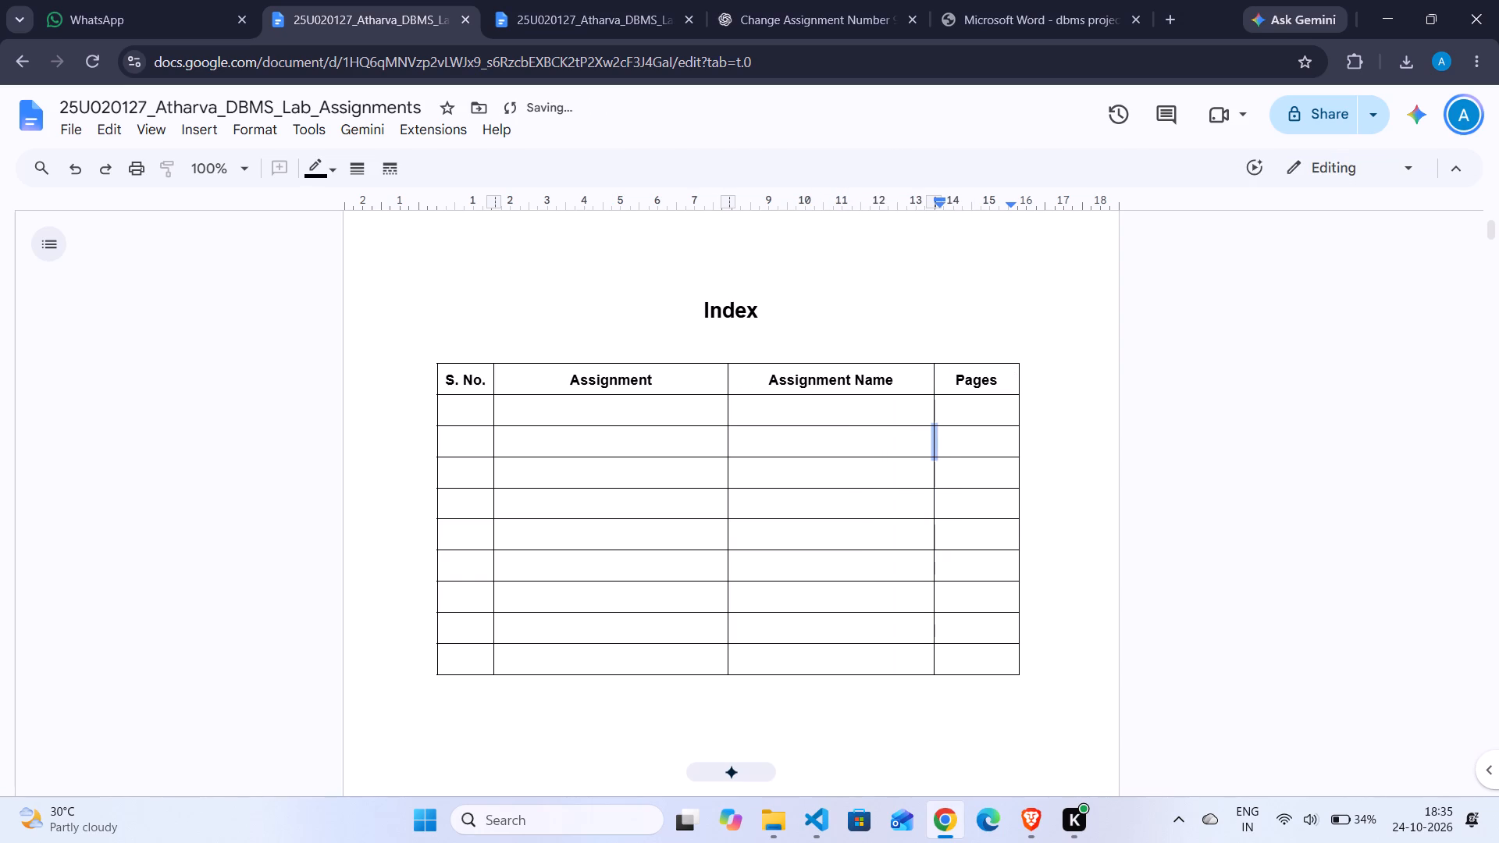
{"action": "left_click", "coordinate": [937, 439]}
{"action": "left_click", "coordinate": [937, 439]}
Undo the whole Index table rebuild and the earlier edits in the Assignment 09 NGO section.
{"action": "scroll", "coordinate": [931, 692], "scroll_direction": "down", "scroll_amount": 11}
{"action": "scroll", "coordinate": [931, 692], "scroll_direction": "up", "scroll_amount": 6}
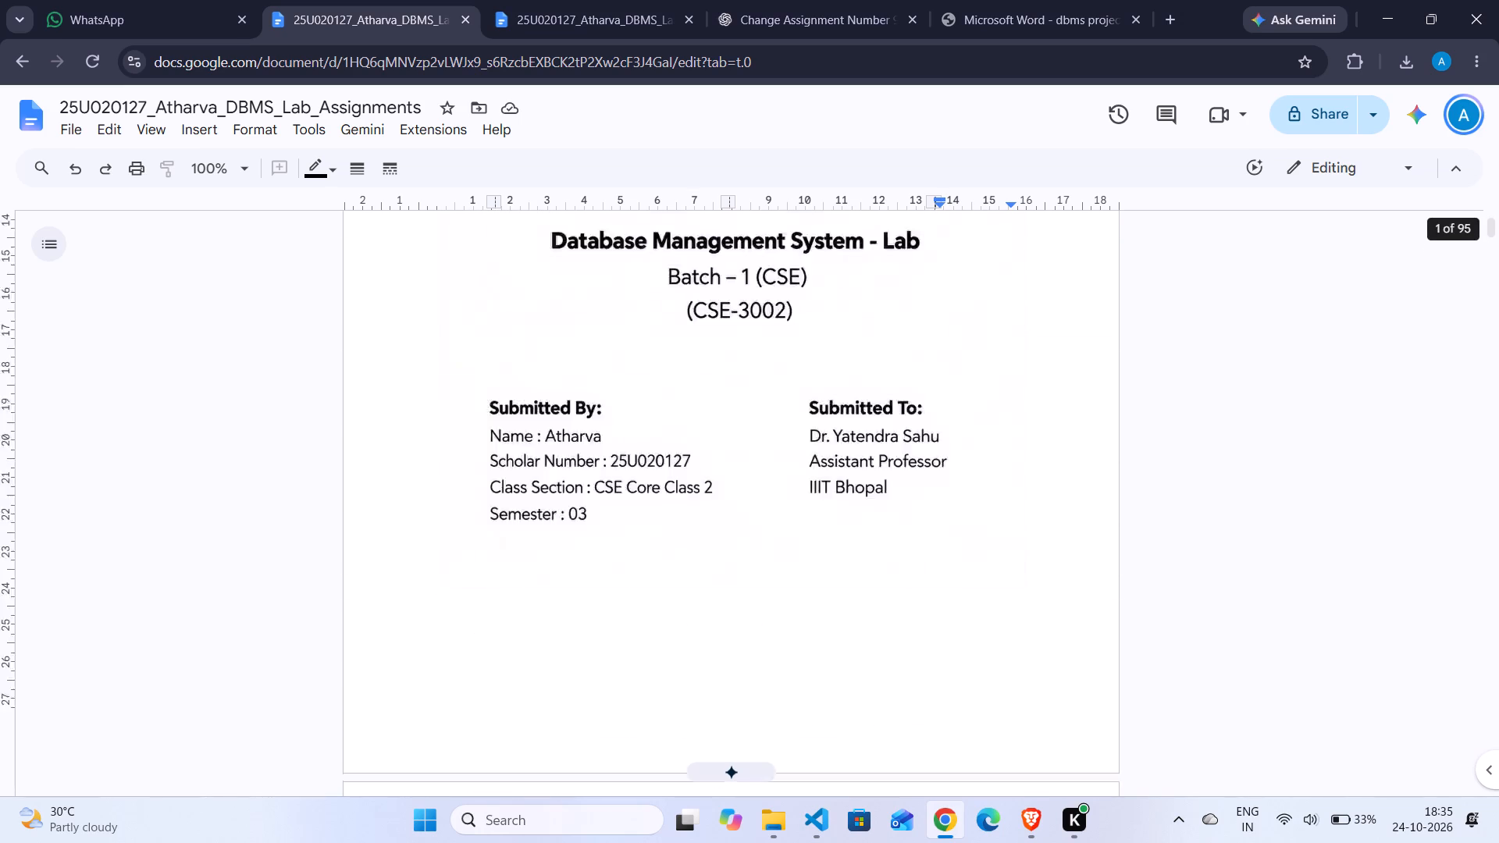
{"action": "scroll", "coordinate": [931, 692], "scroll_direction": "down", "scroll_amount": 7}
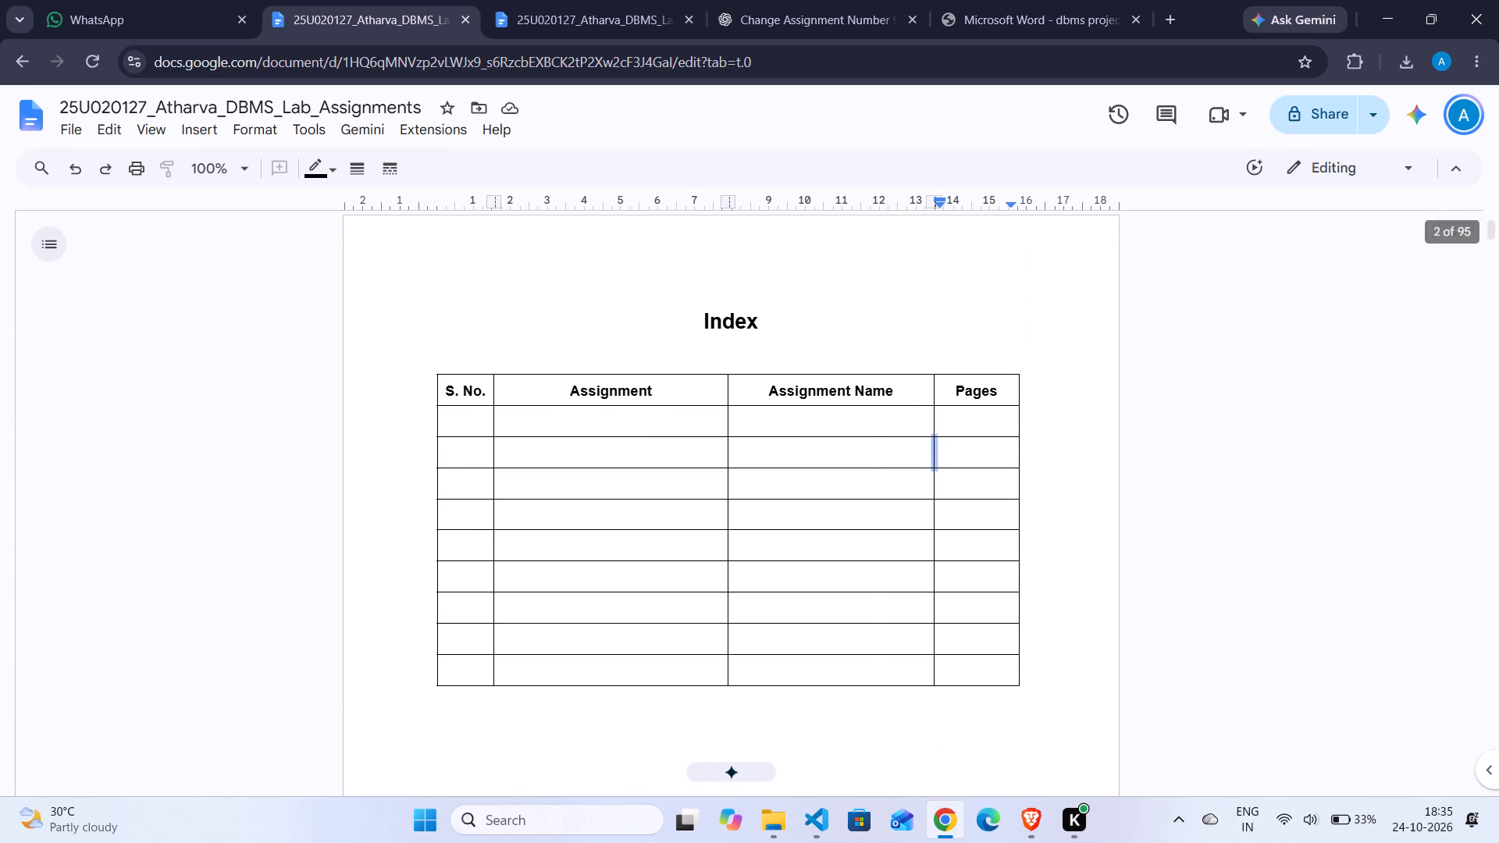
{"action": "key", "text": "ctrl+z"}
{"action": "key", "text": "ctrl+z"}
{"action": "key", "text": "ctrl+z"}
{"action": "key", "text": "ctrl+z"}
{"action": "key", "text": "ctrl+z"}
{"action": "key", "text": "ctrl+z"}
{"action": "key", "text": "ctrl+z"}
{"action": "key", "text": "ctrl+z"}
{"action": "key", "text": "ctrl+z"}
{"action": "key", "text": "ctrl+z"}
{"action": "key", "text": "ctrl+z"}
{"action": "key", "text": "ctrl+z"}
{"action": "key", "text": "ctrl+z"}
{"action": "key", "text": "ctrl+z"}
{"action": "key", "text": "ctrl+z"}
{"action": "key", "text": "ctrl+z"}
{"action": "key", "text": "ctrl+z"}
{"action": "key", "text": "ctrl+z"}
{"action": "key", "text": "ctrl+z"}
{"action": "key", "text": "ctrl+z"}
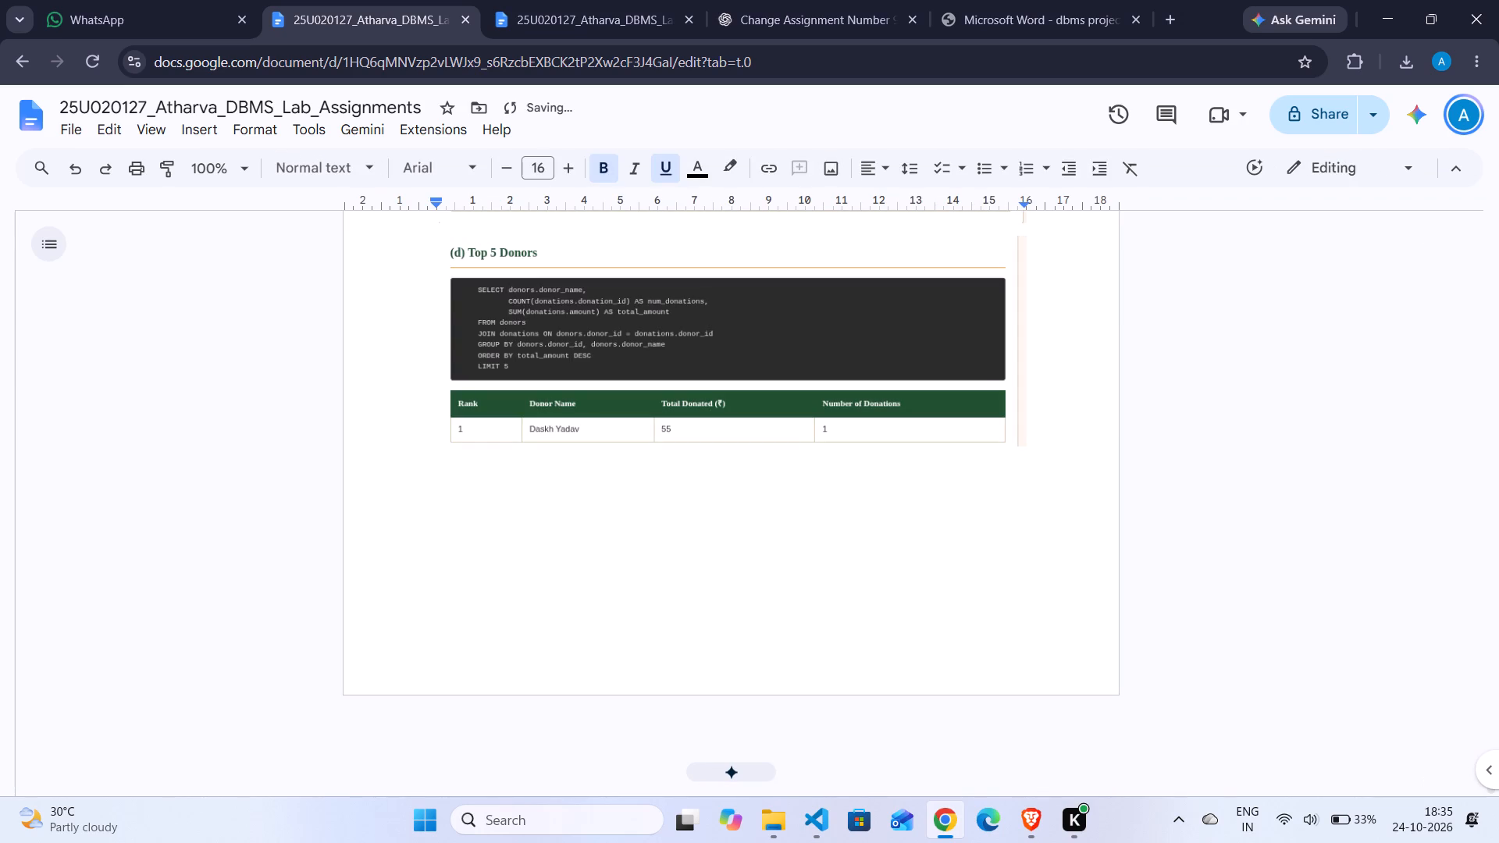
Redo the Assignment 09 NGO section edits, stopping while the original eight-assignment Index table is still in place.
{"action": "key", "text": "ctrl+y"}
{"action": "key", "text": "ctrl+y"}
{"action": "key", "text": "ctrl+y"}
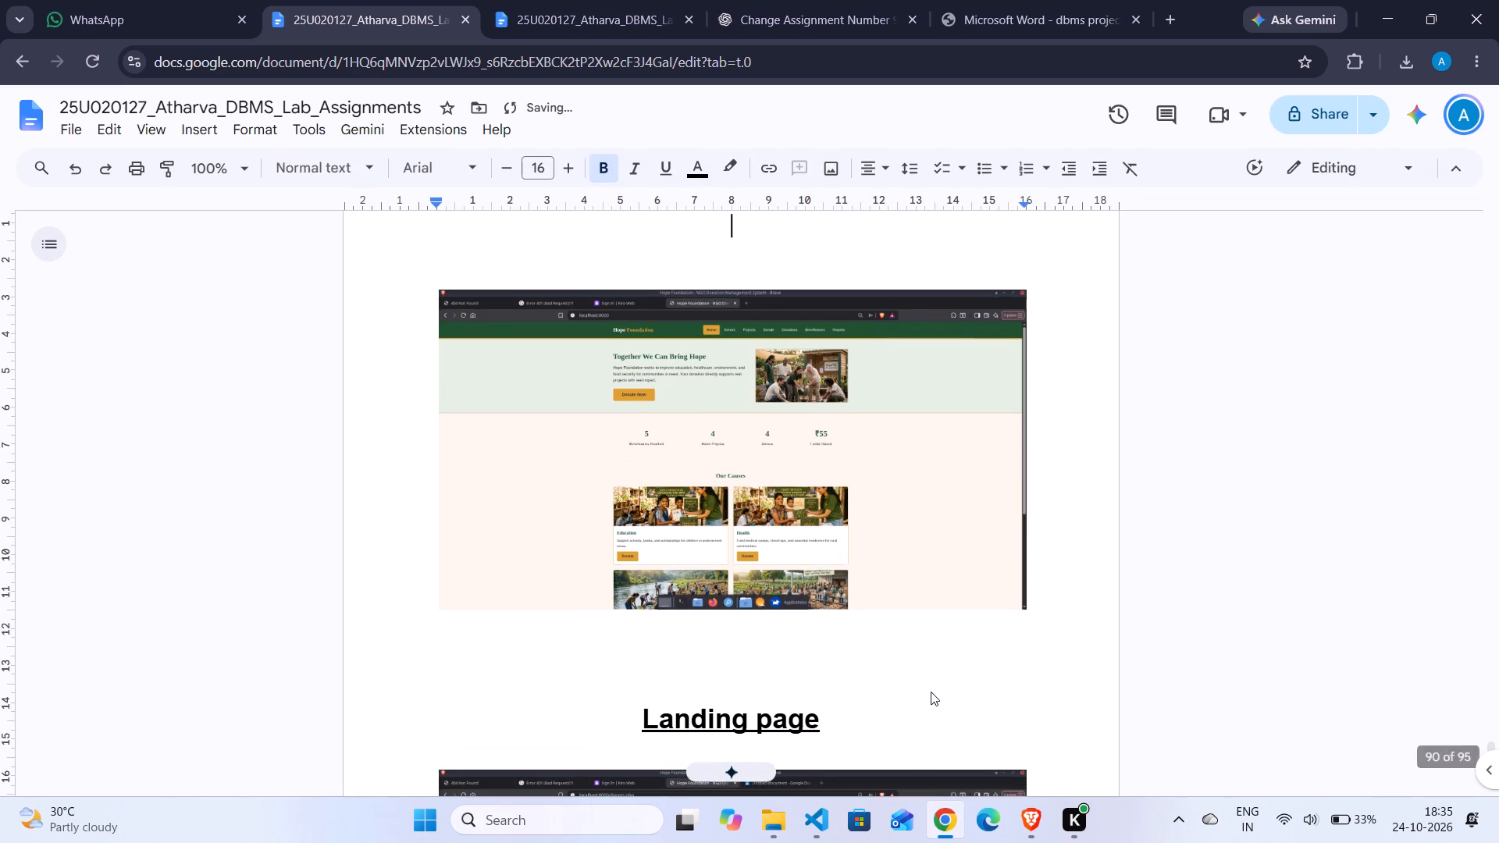
{"action": "key", "text": "ctrl+y"}
{"action": "key", "text": "ctrl+y"}
{"action": "key", "text": "ctrl+y"}
{"action": "key", "text": "ctrl+y"}
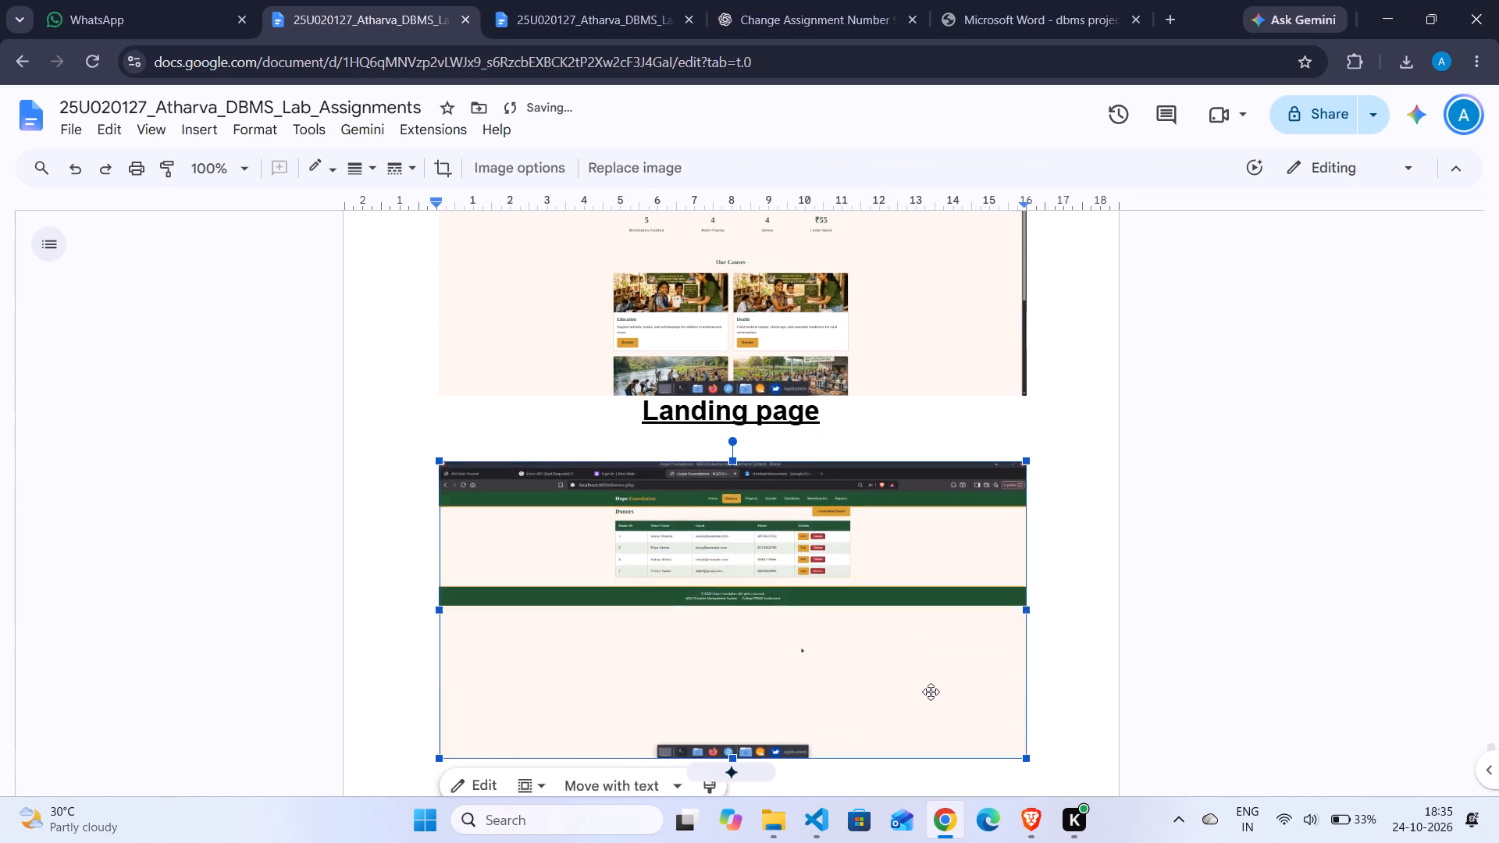
{"action": "key", "text": "ctrl+y"}
{"action": "key", "text": "ctrl+y"}
{"action": "key", "text": "ctrl+y"}
{"action": "key", "text": "ctrl+y"}
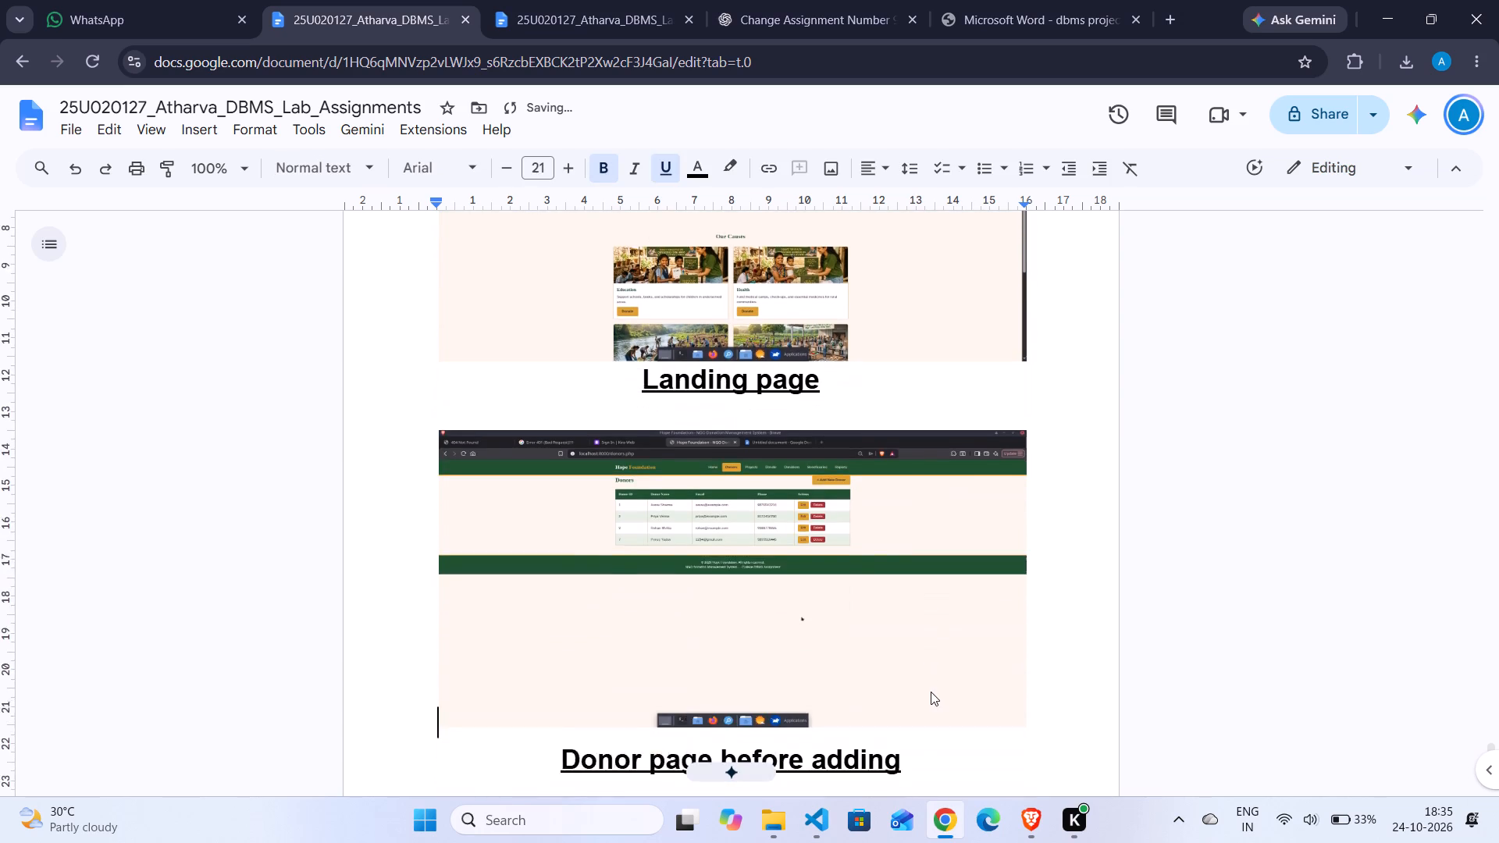
{"action": "key", "text": "ctrl+y"}
{"action": "key", "text": "ctrl+y"}
{"action": "key", "text": "ctrl+y"}
{"action": "key", "text": "ctrl+y"}
{"action": "key", "text": "ctrl+y"}
{"action": "key", "text": "ctrl+y"}
{"action": "key", "text": "ctrl+y"}
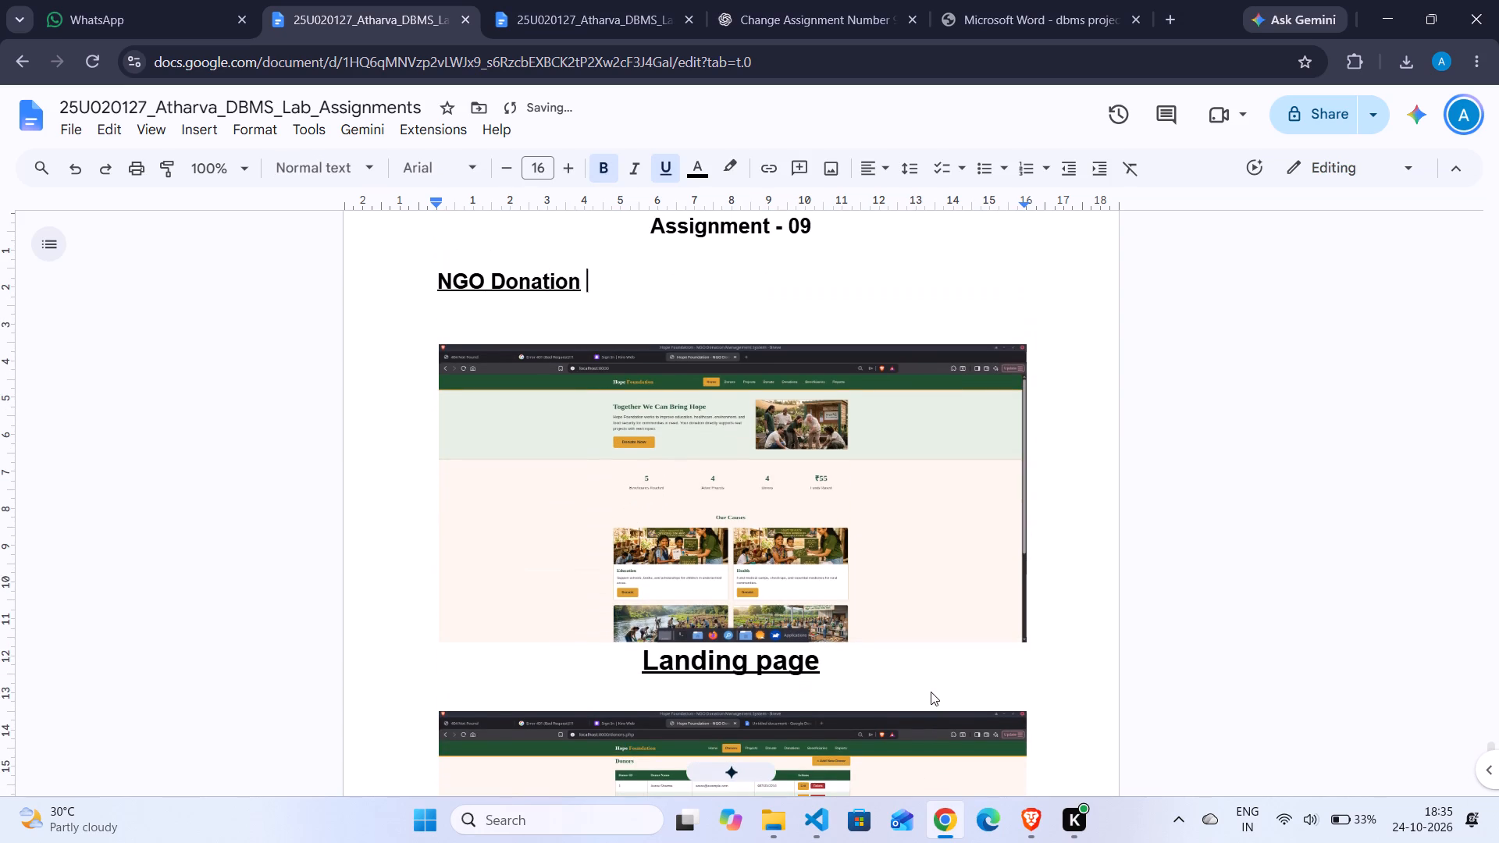
{"action": "key", "text": "ctrl+y"}
{"action": "key", "text": "ctrl+y"}
{"action": "key", "text": "ctrl+y"}
{"action": "key", "text": "ctrl+y"}
{"action": "key", "text": "ctrl+y"}
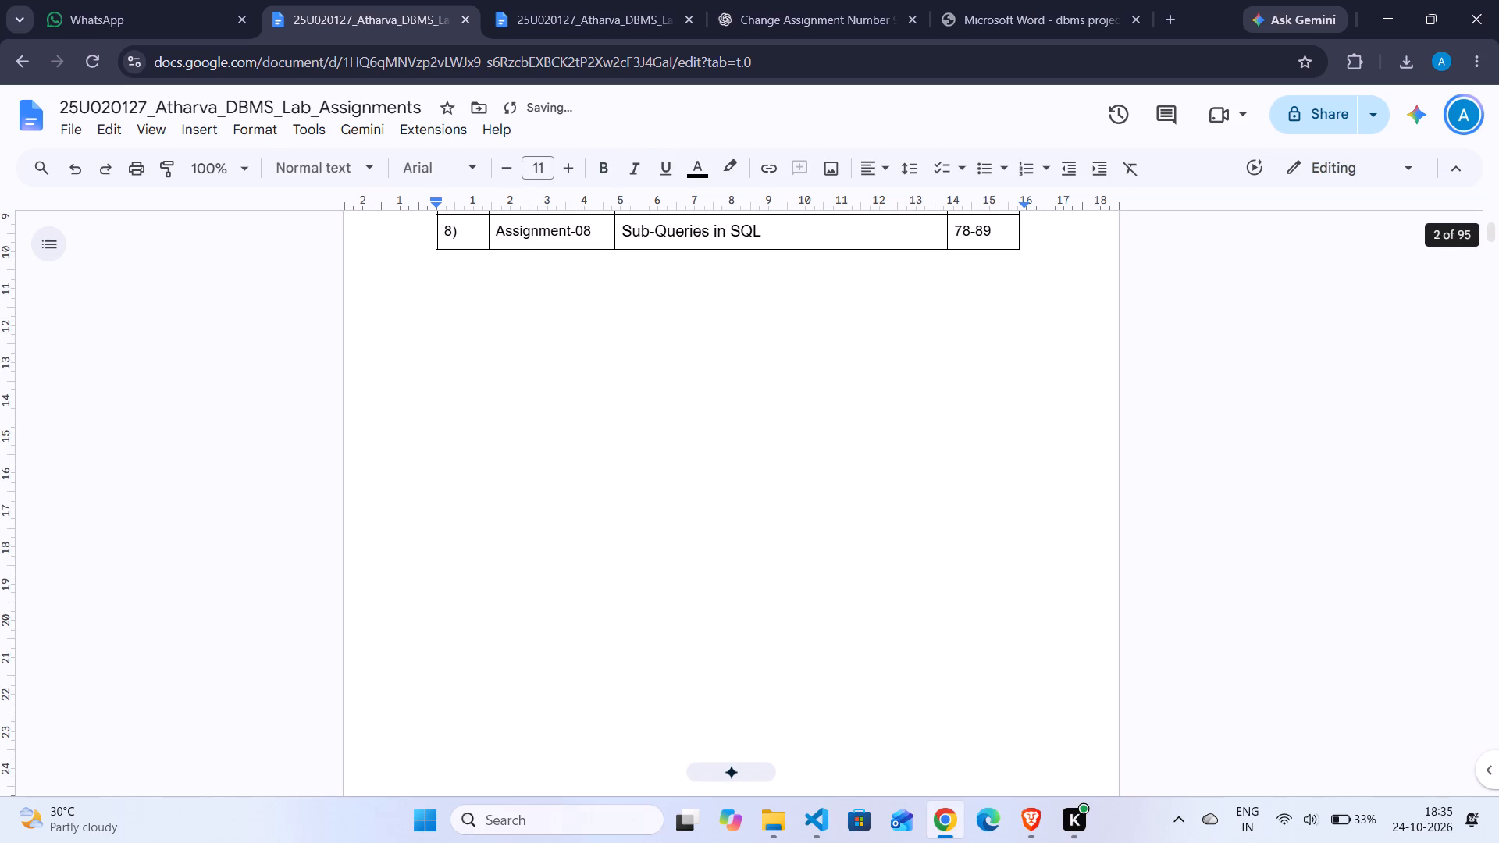
{"action": "scroll", "coordinate": [672, 465], "scroll_direction": "up", "scroll_amount": 2}
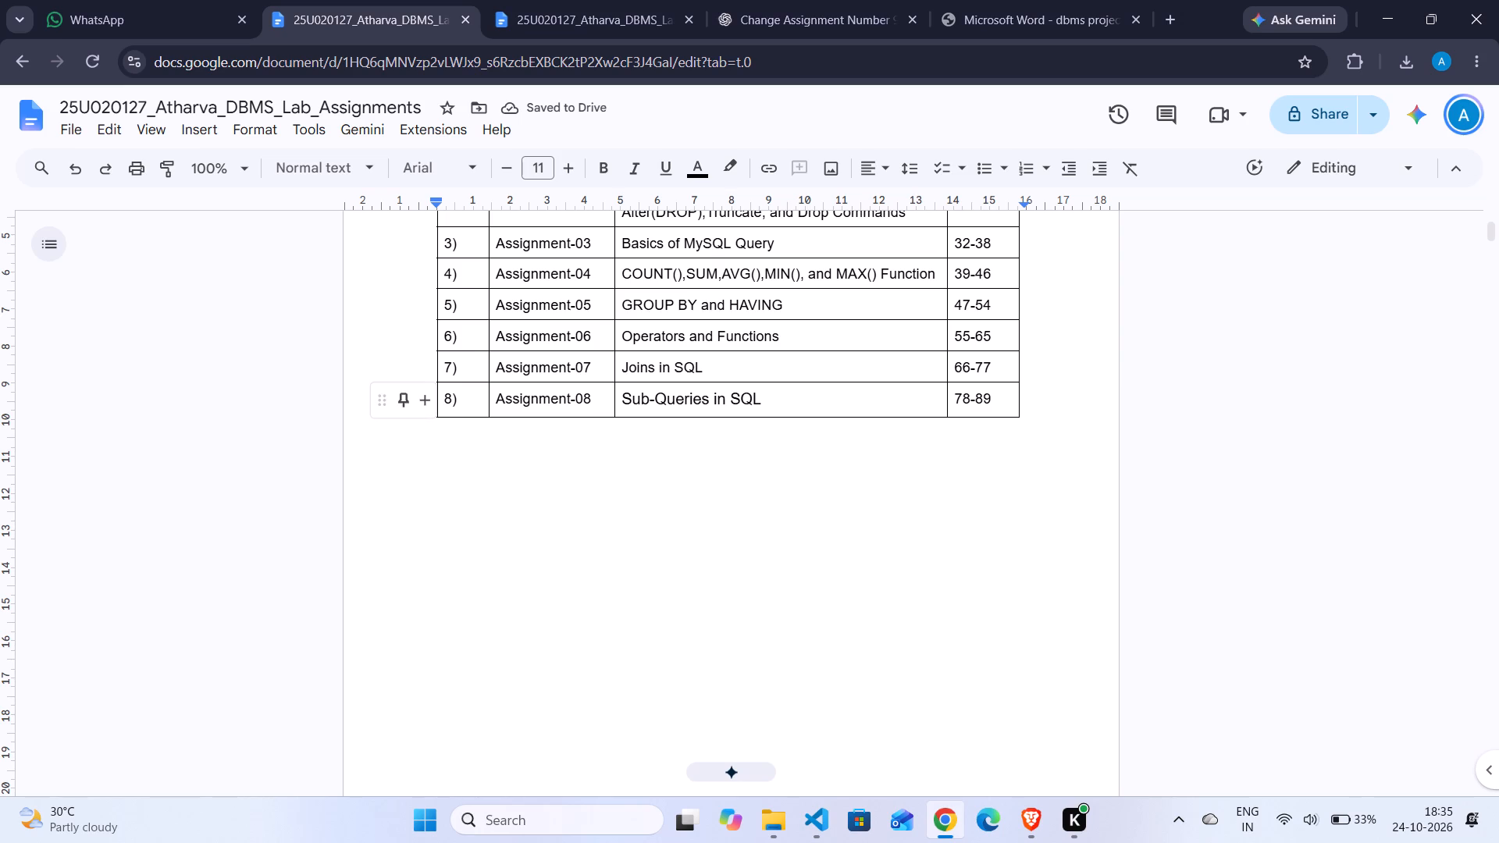
Add a row below Assignment-08 in the Index table and enter "9)" as its serial number.
{"action": "left_click", "coordinate": [431, 403]}
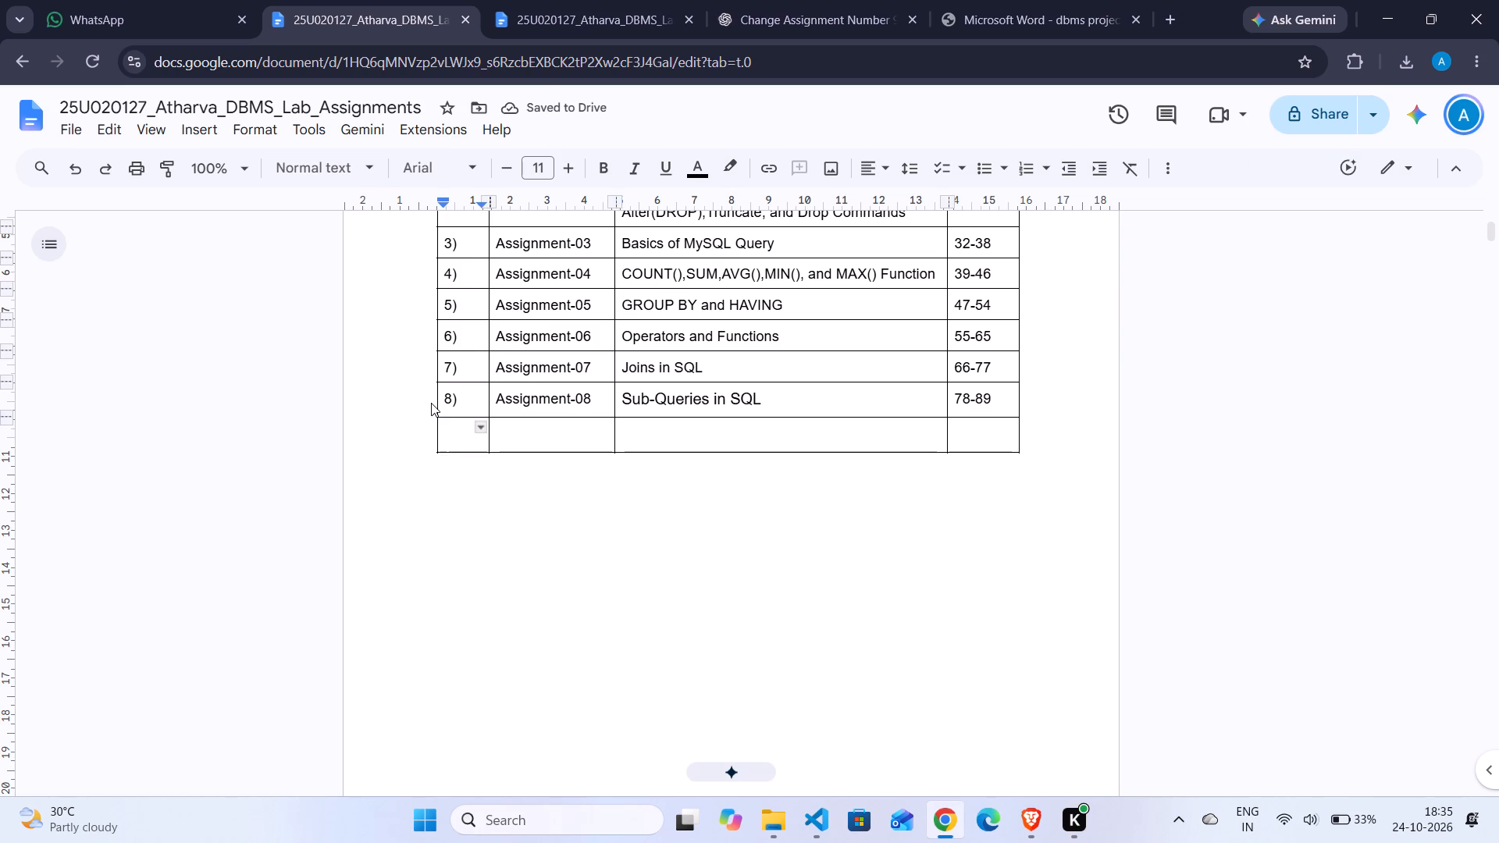
{"action": "scroll", "coordinate": [431, 403], "scroll_direction": "up", "scroll_amount": 1}
{"action": "key", "text": "9"}
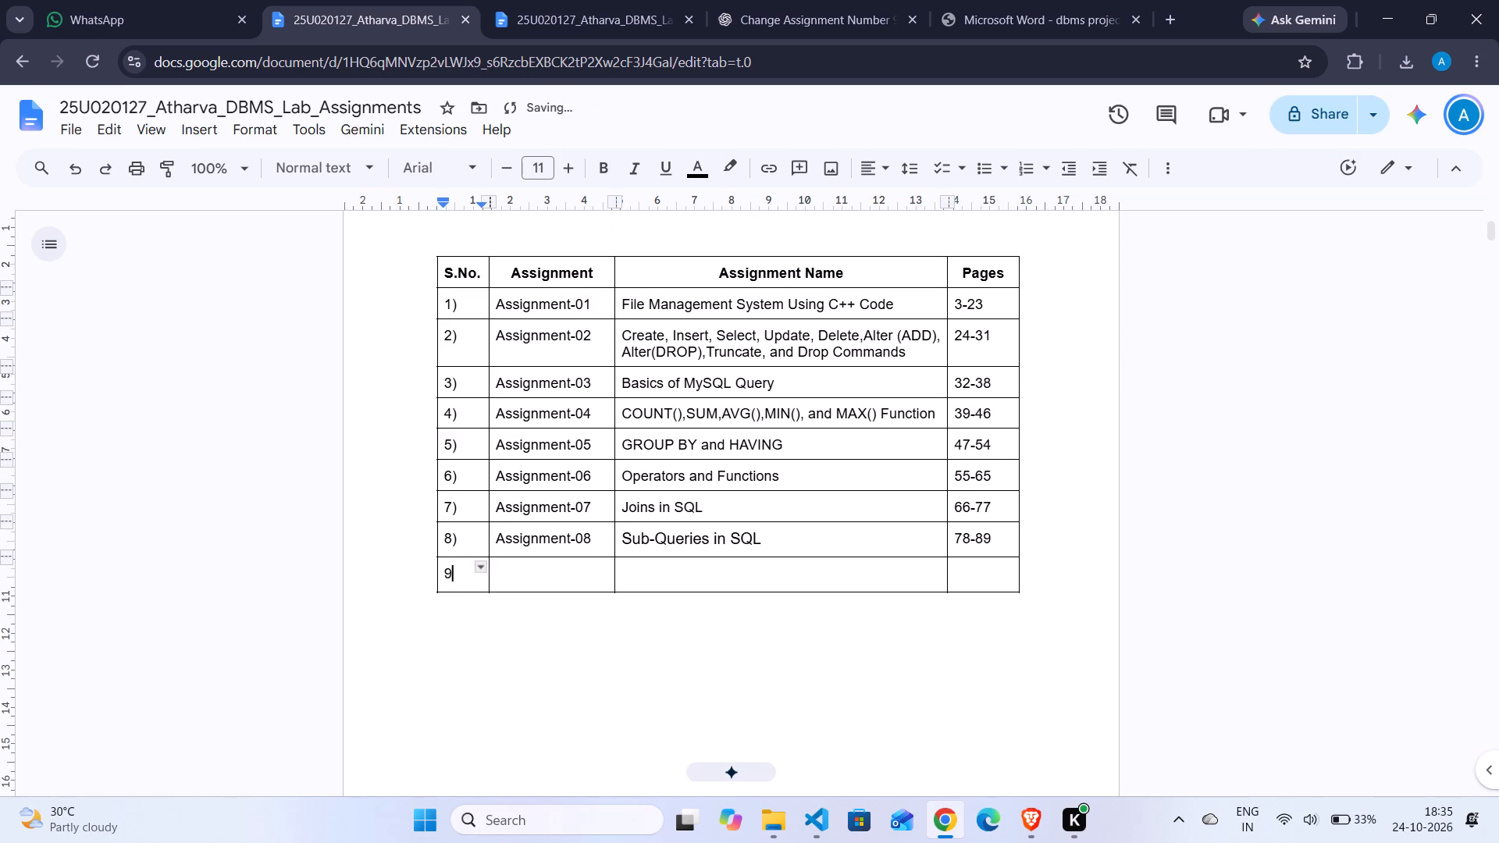
{"action": "type", "text": "_)"}
{"action": "key", "text": "BackSpace"}
{"action": "key", "text": "BackSpace"}
{"action": "key", "text": "shift+parenright"}
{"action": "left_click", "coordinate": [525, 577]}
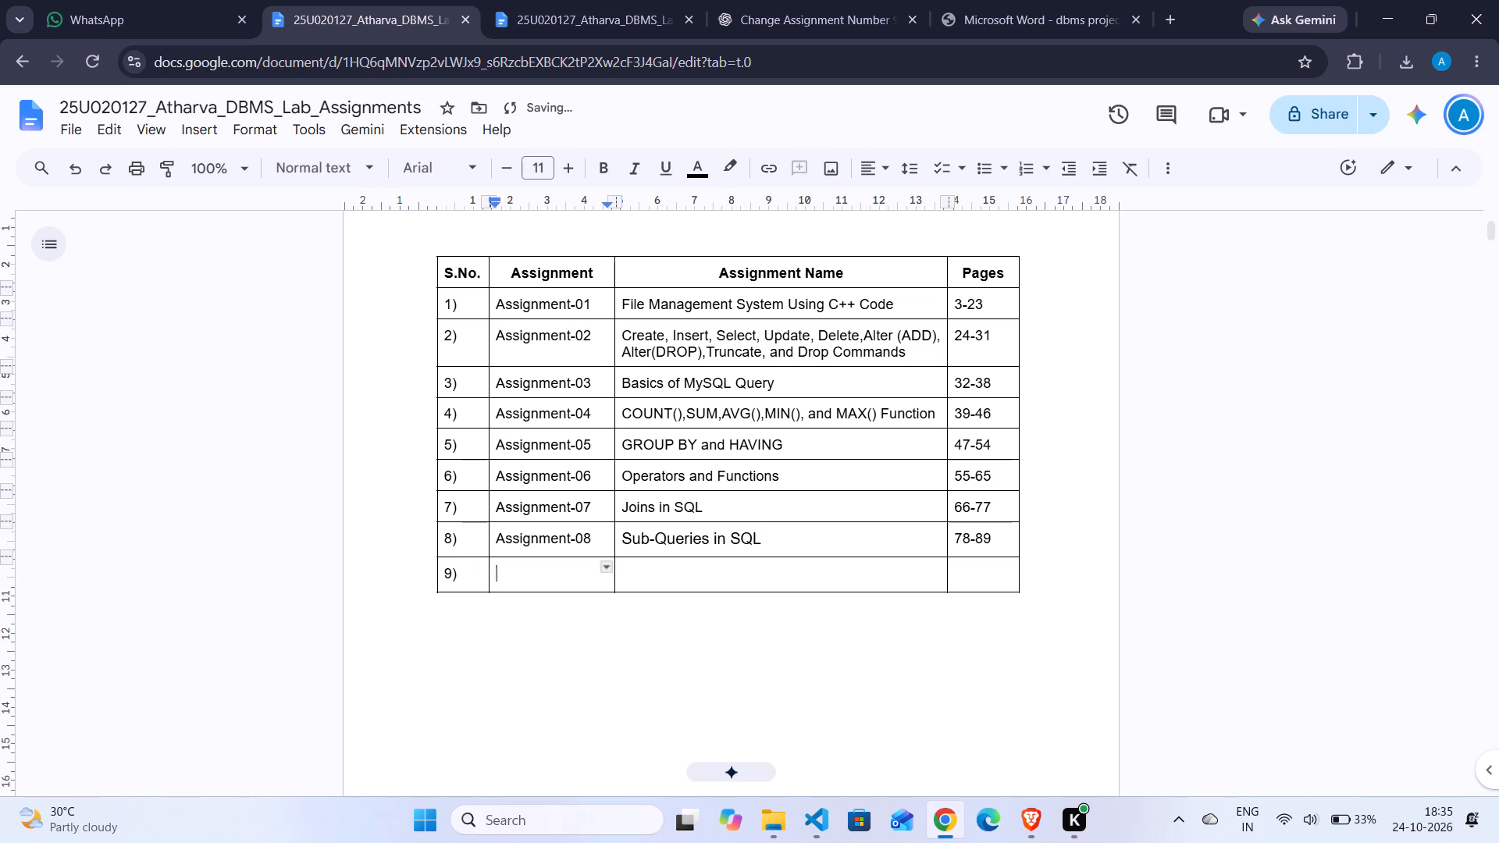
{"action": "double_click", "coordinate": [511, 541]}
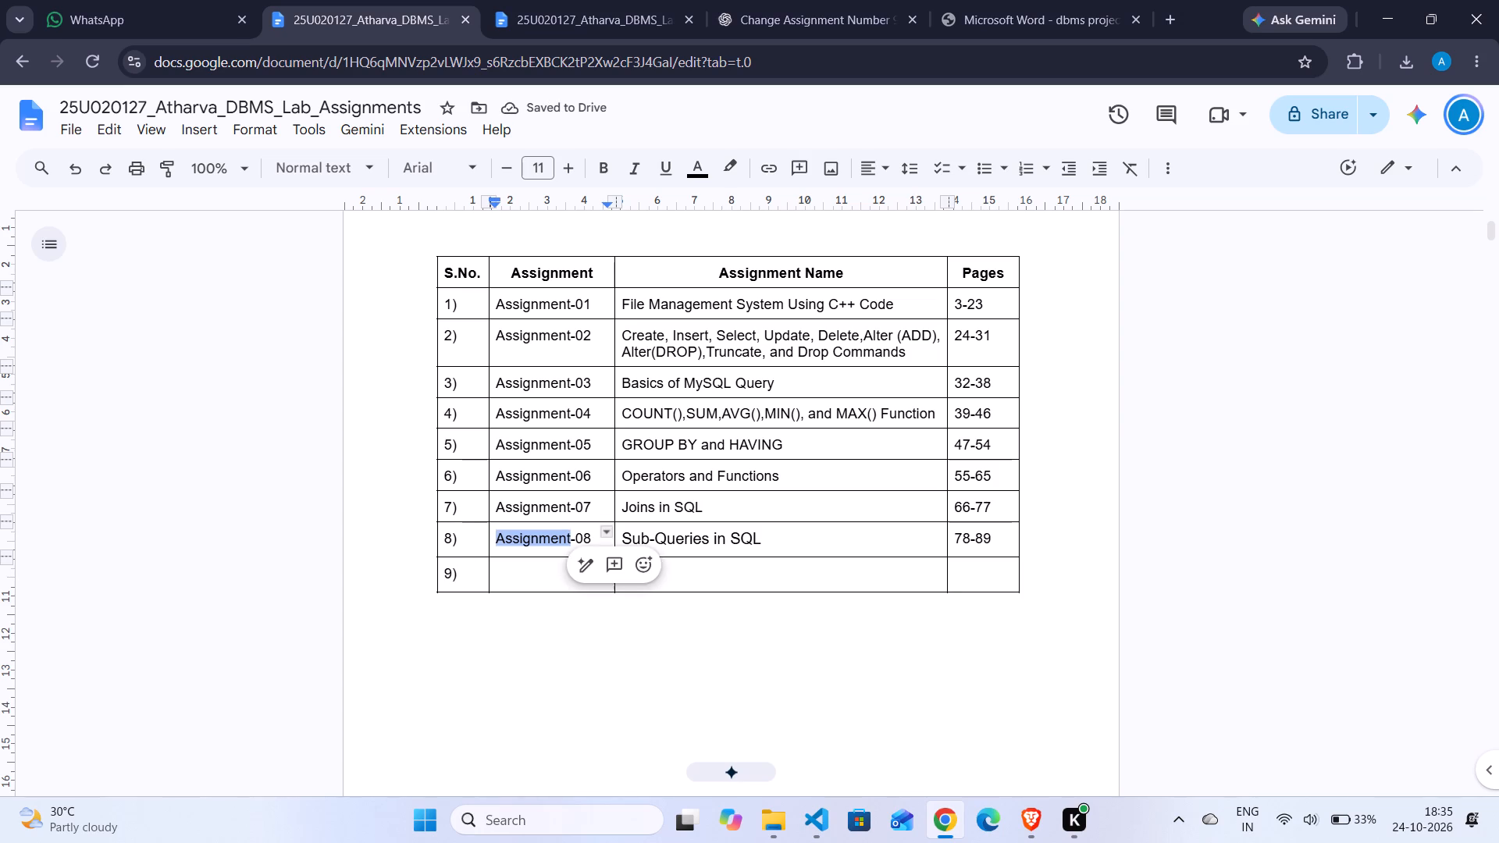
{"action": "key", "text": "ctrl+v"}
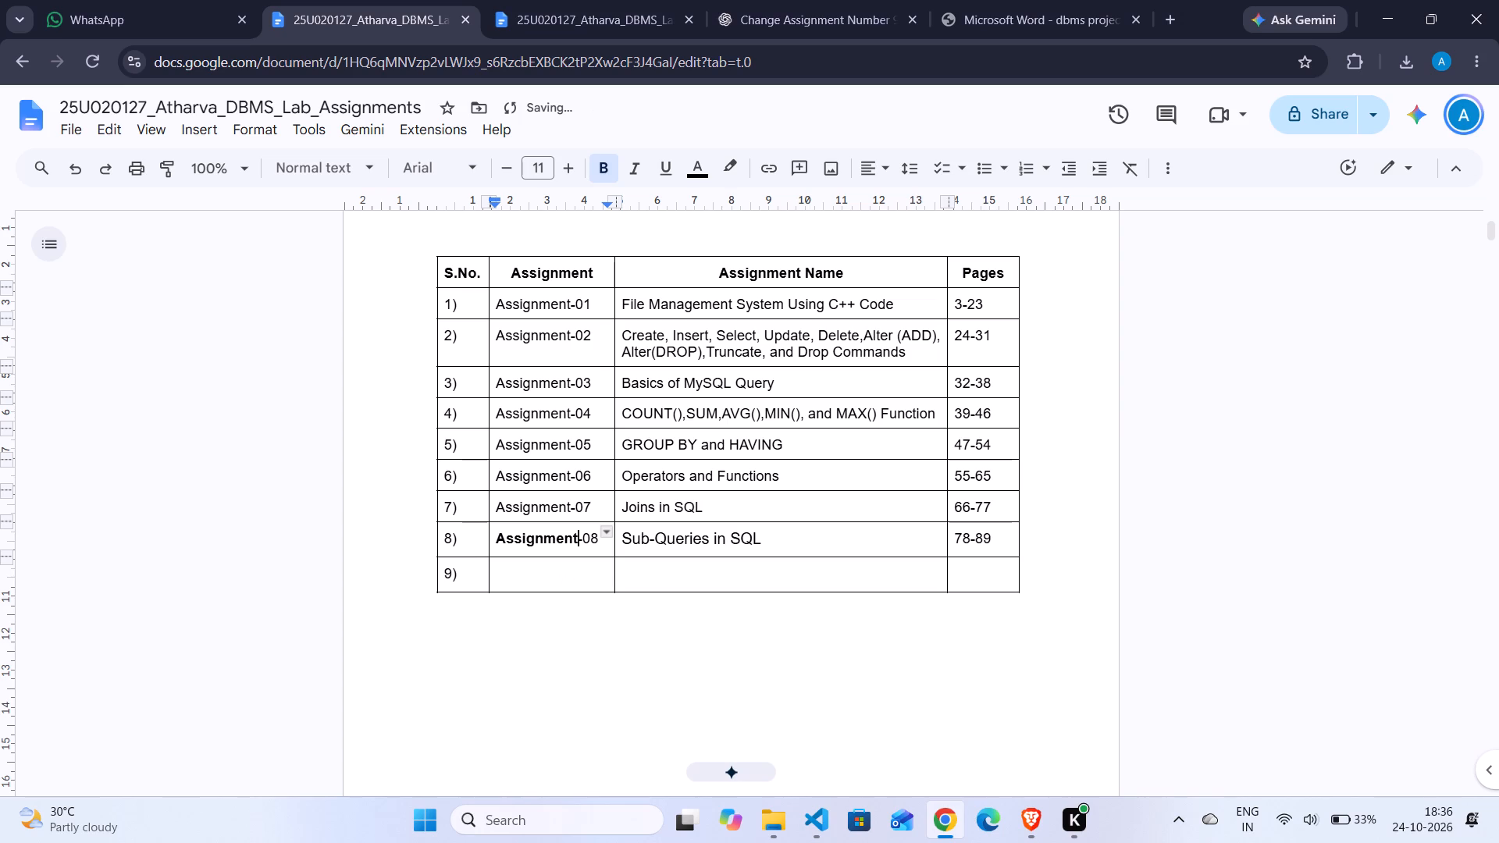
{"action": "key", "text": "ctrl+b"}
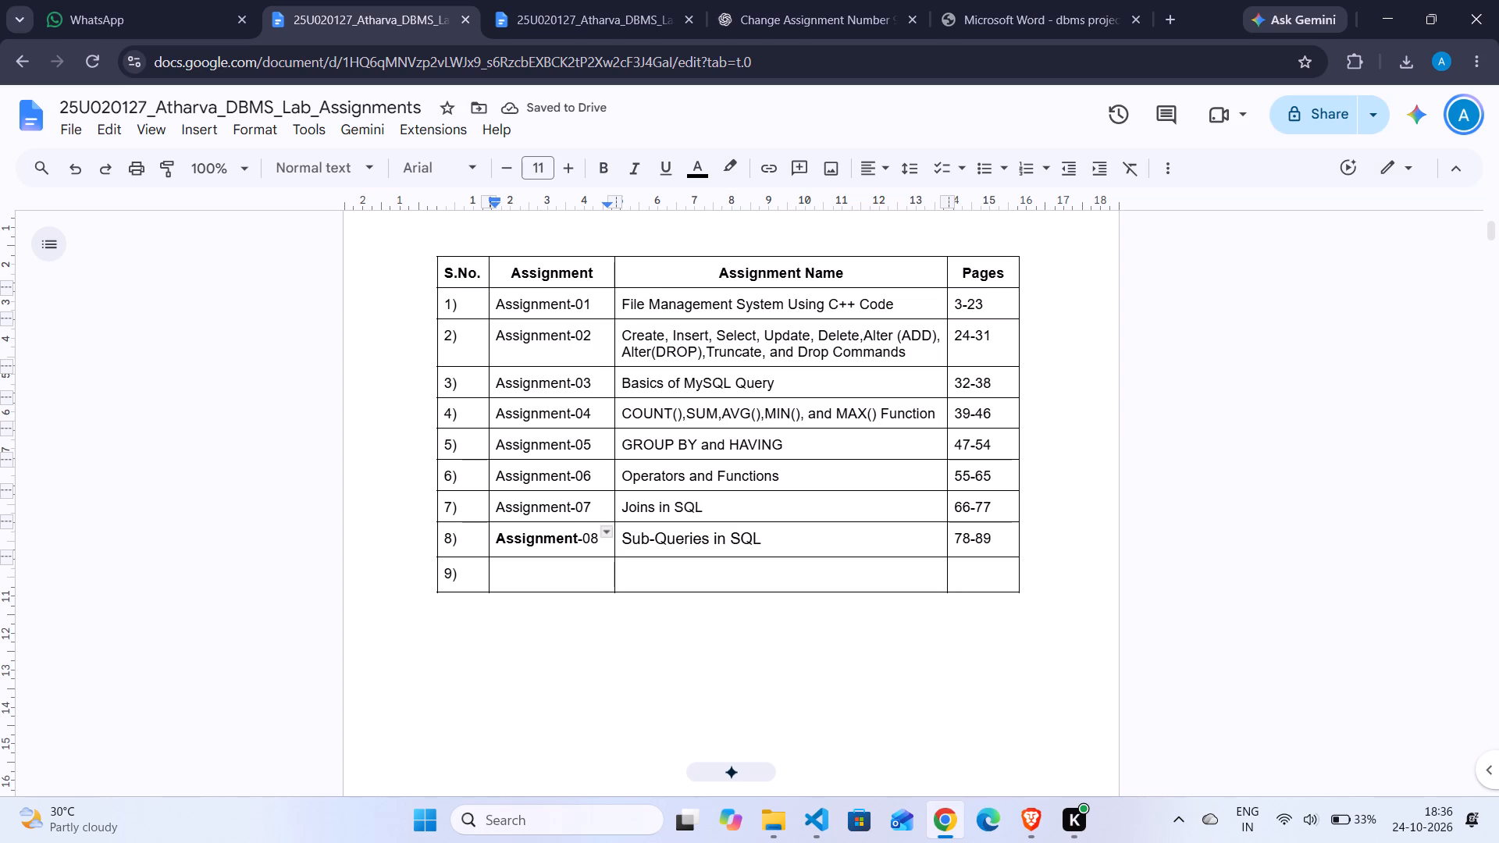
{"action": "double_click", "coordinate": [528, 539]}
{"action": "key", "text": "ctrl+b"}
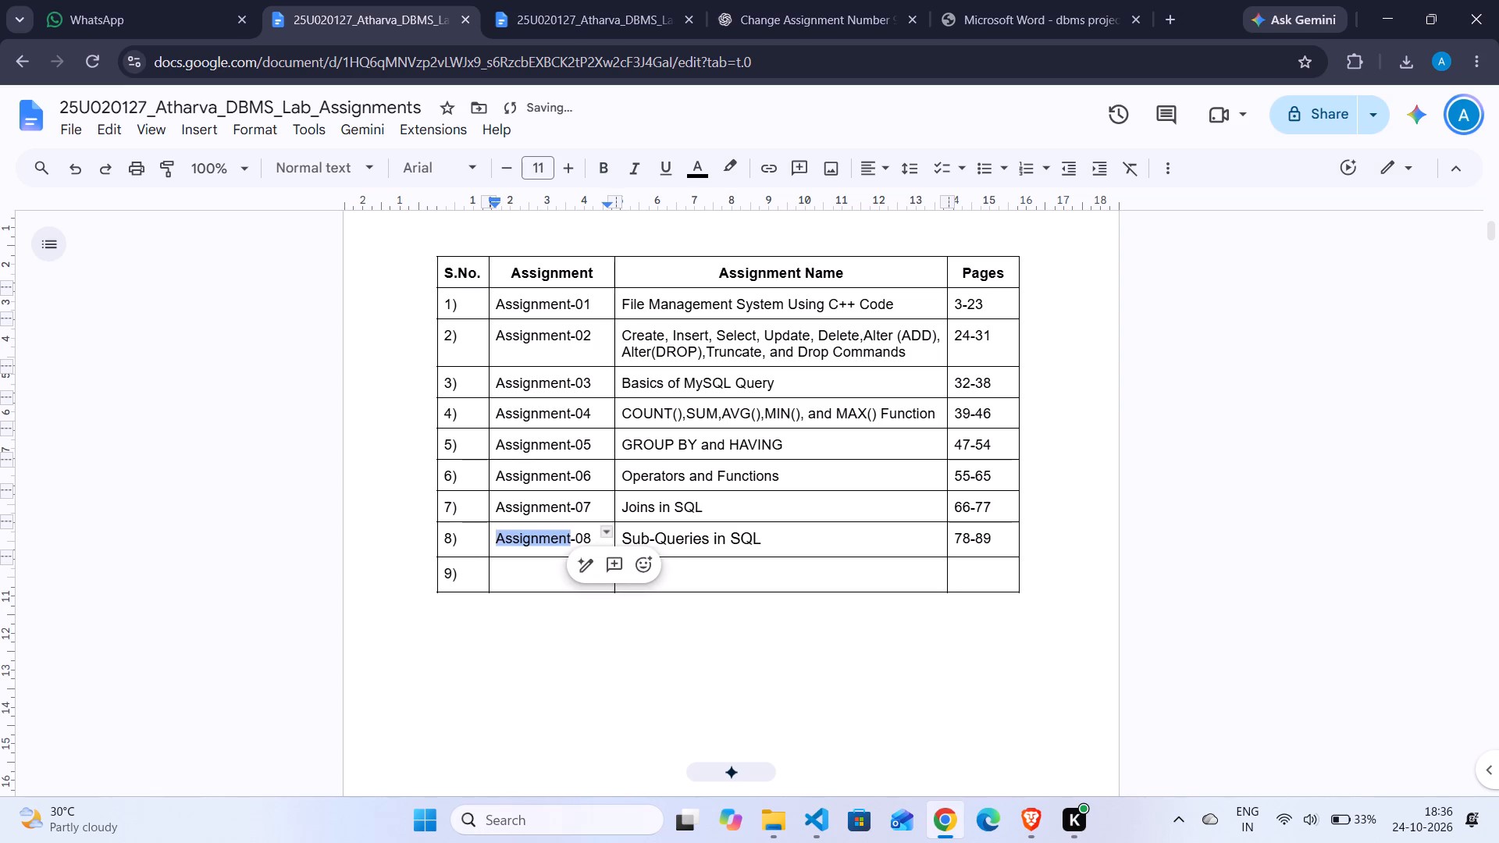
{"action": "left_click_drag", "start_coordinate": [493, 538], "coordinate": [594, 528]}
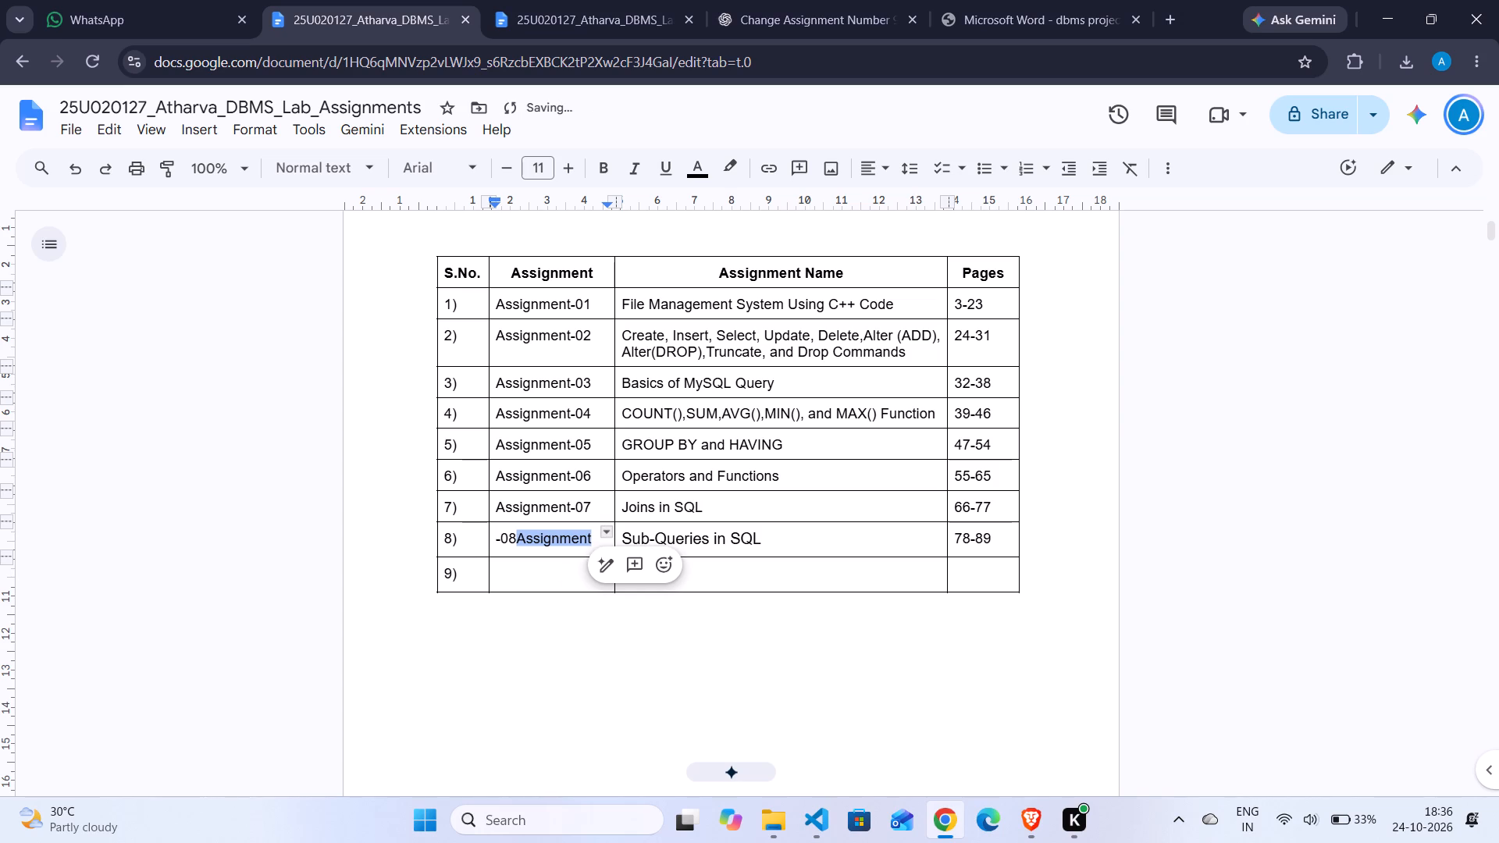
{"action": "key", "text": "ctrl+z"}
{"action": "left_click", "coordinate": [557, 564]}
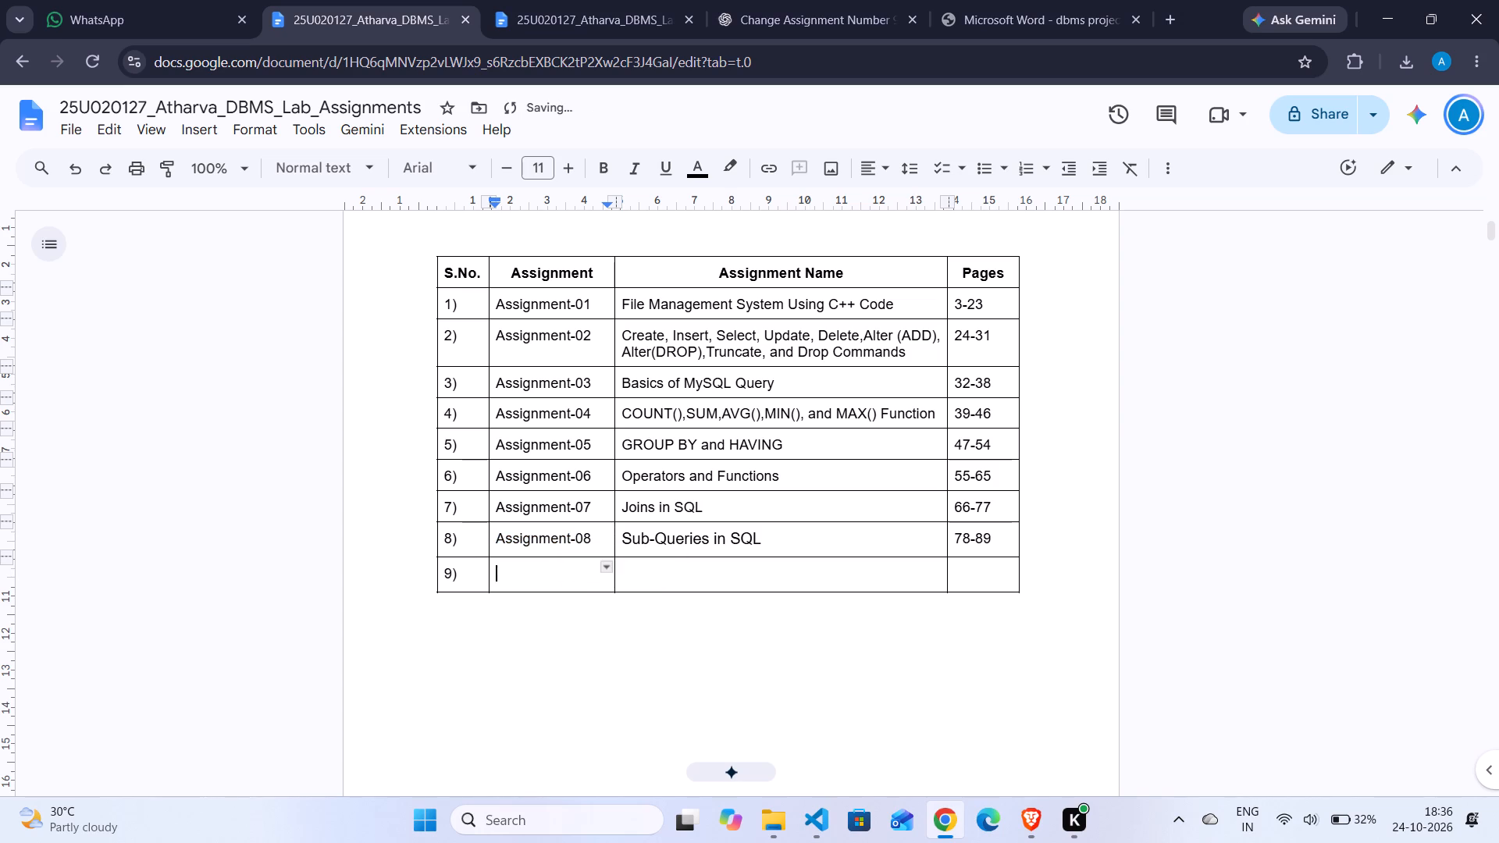
Copy the "Assignment-08" label into the Assignment cell of row 9 and change it to "Assignment-09".
{"action": "left_click", "coordinate": [500, 540]}
{"action": "left_click_drag", "start_coordinate": [500, 540], "coordinate": [552, 535]}
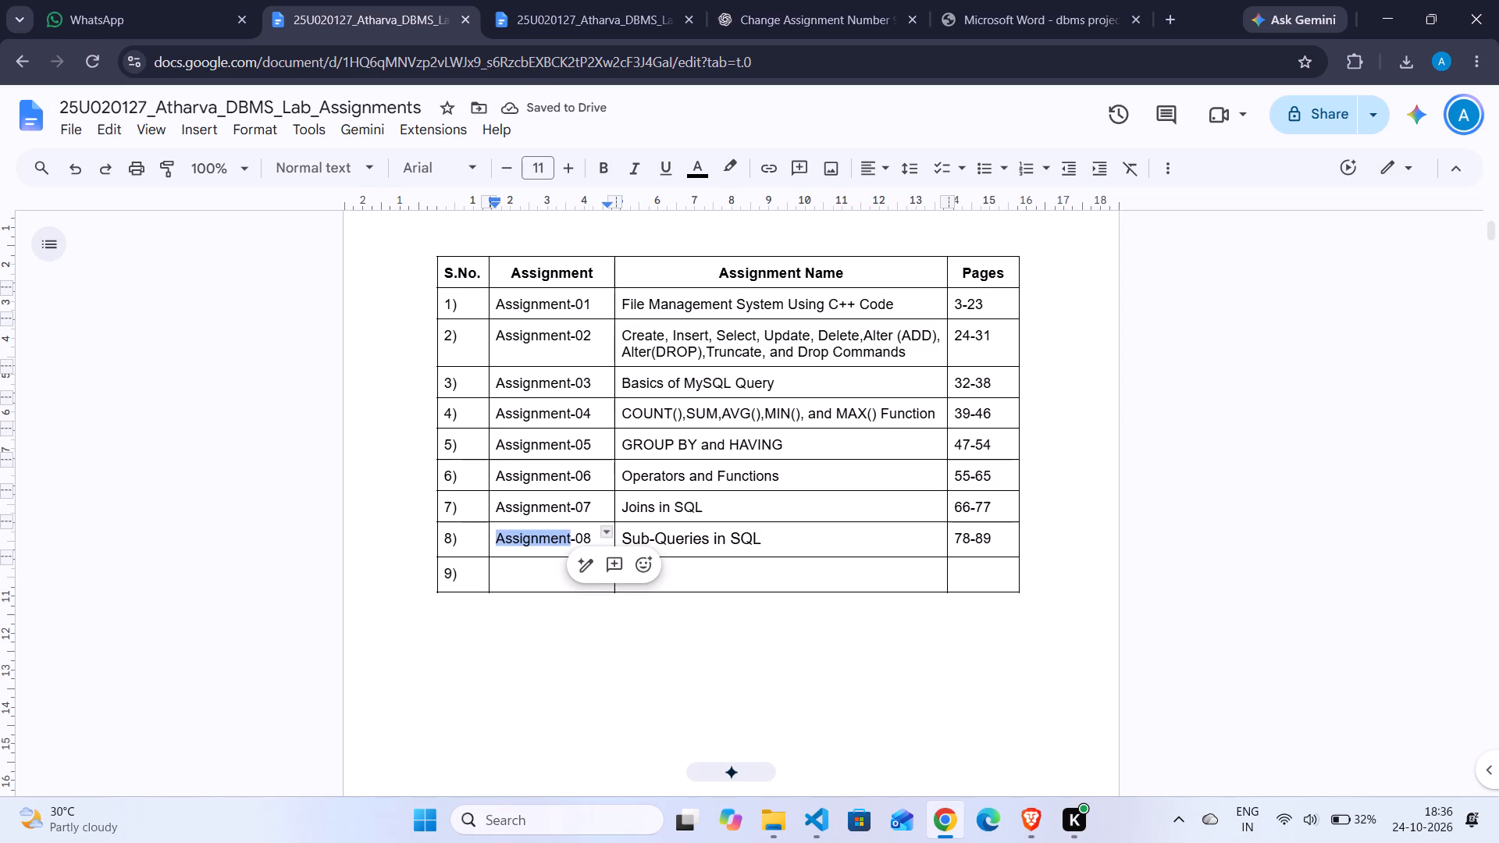
{"action": "left_click_drag", "start_coordinate": [552, 535], "coordinate": [588, 535]}
{"action": "key", "text": "ctrl+c"}
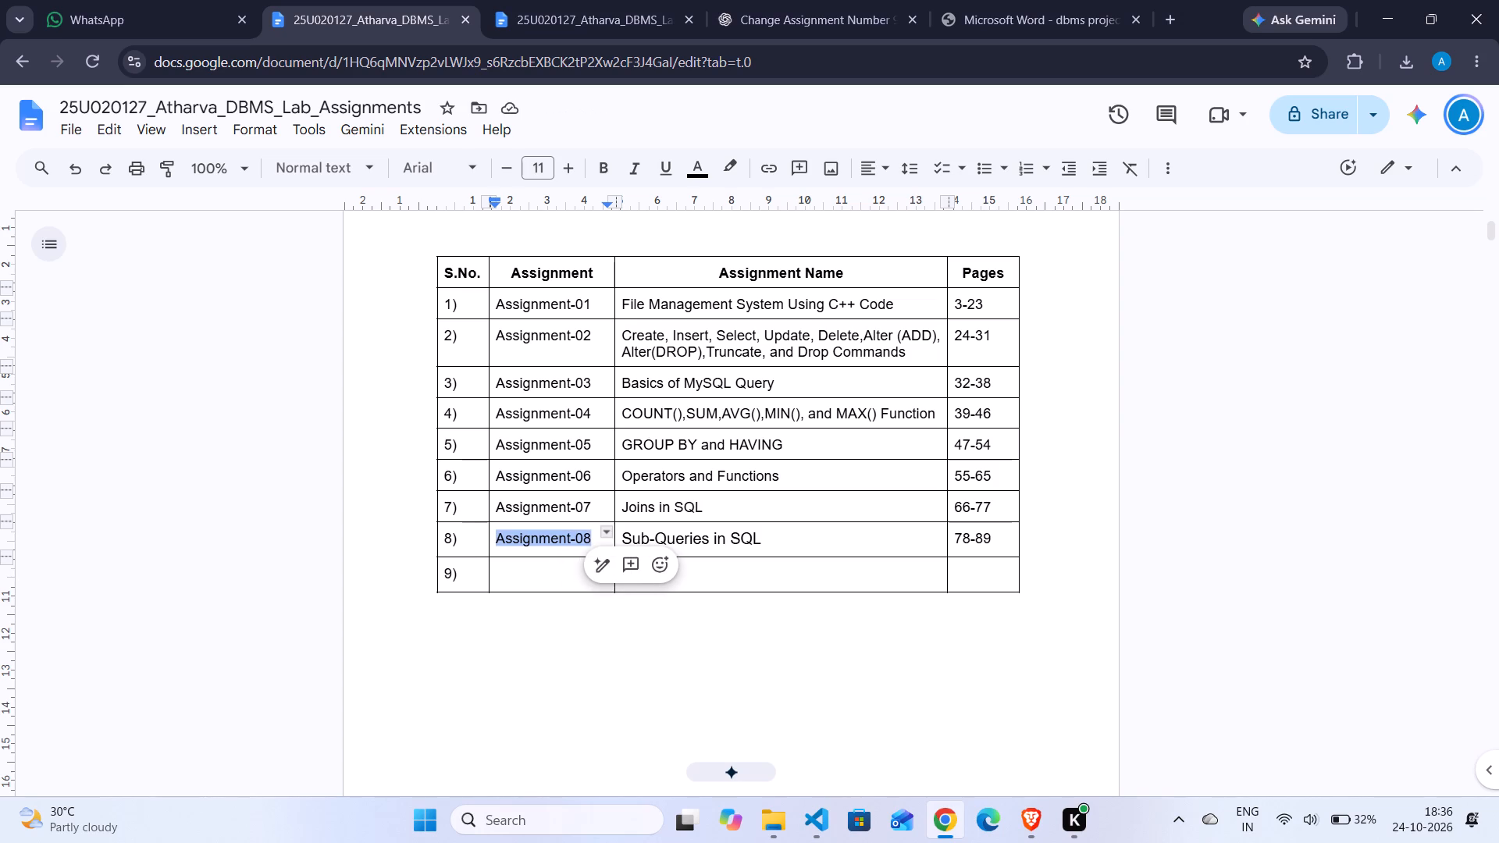
{"action": "left_click", "coordinate": [561, 571]}
{"action": "key", "text": "ctrl+v"}
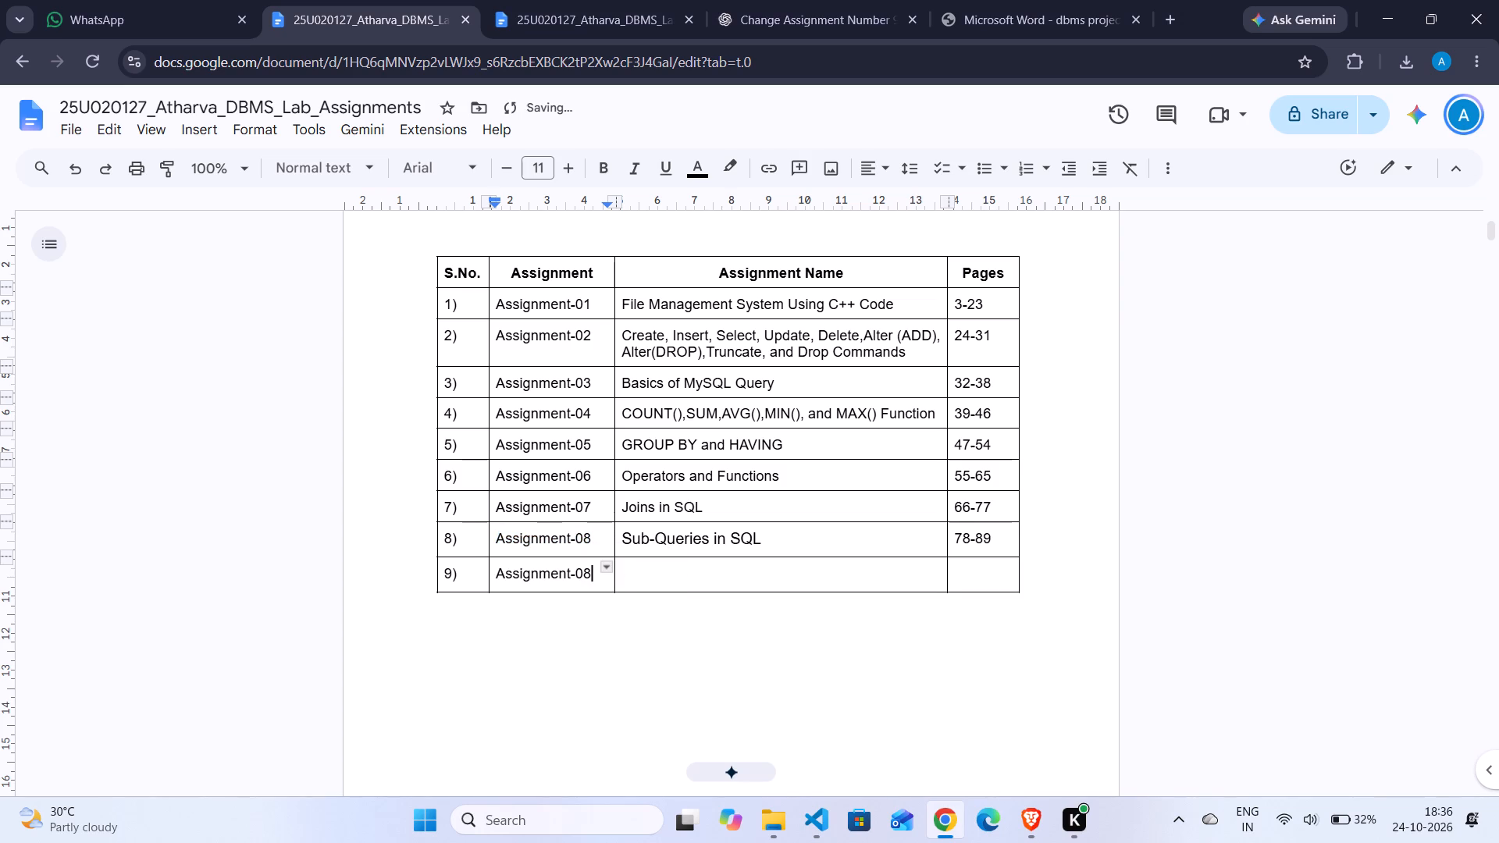
{"action": "left_click", "coordinate": [591, 574]}
{"action": "key", "text": "BackSpace"}
{"action": "key", "text": "9"}
Enter "NGO Donation Management System" as the row 9 assignment name, checking the title in the project topics PDF.
{"action": "left_click", "coordinate": [650, 577]}
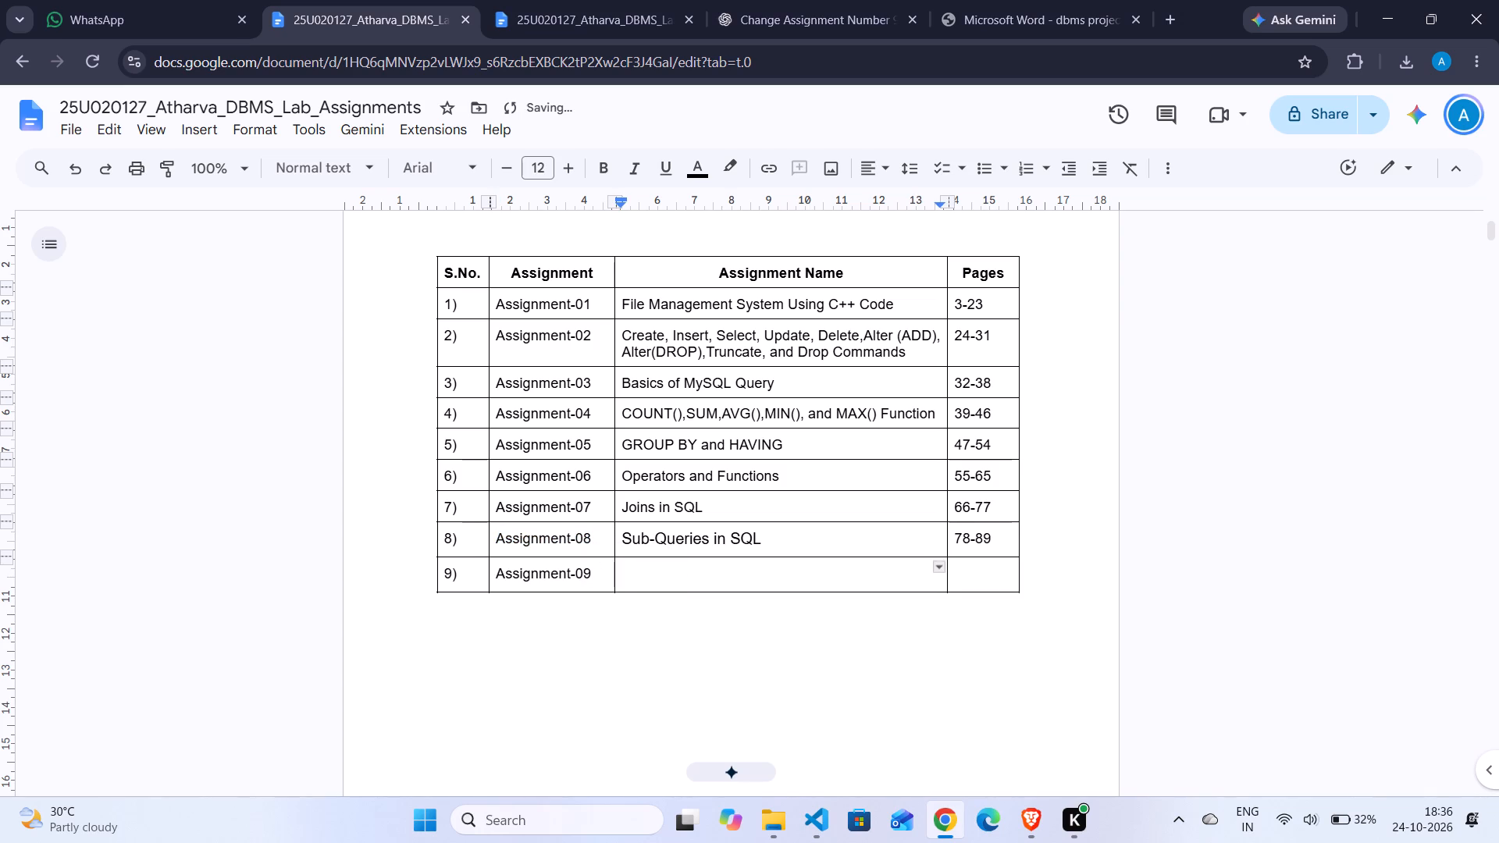
{"action": "type", "text": "NGO"}
{"action": "key", "text": "space"}
{"action": "type", "text": "Donation"}
{"action": "key", "text": "space"}
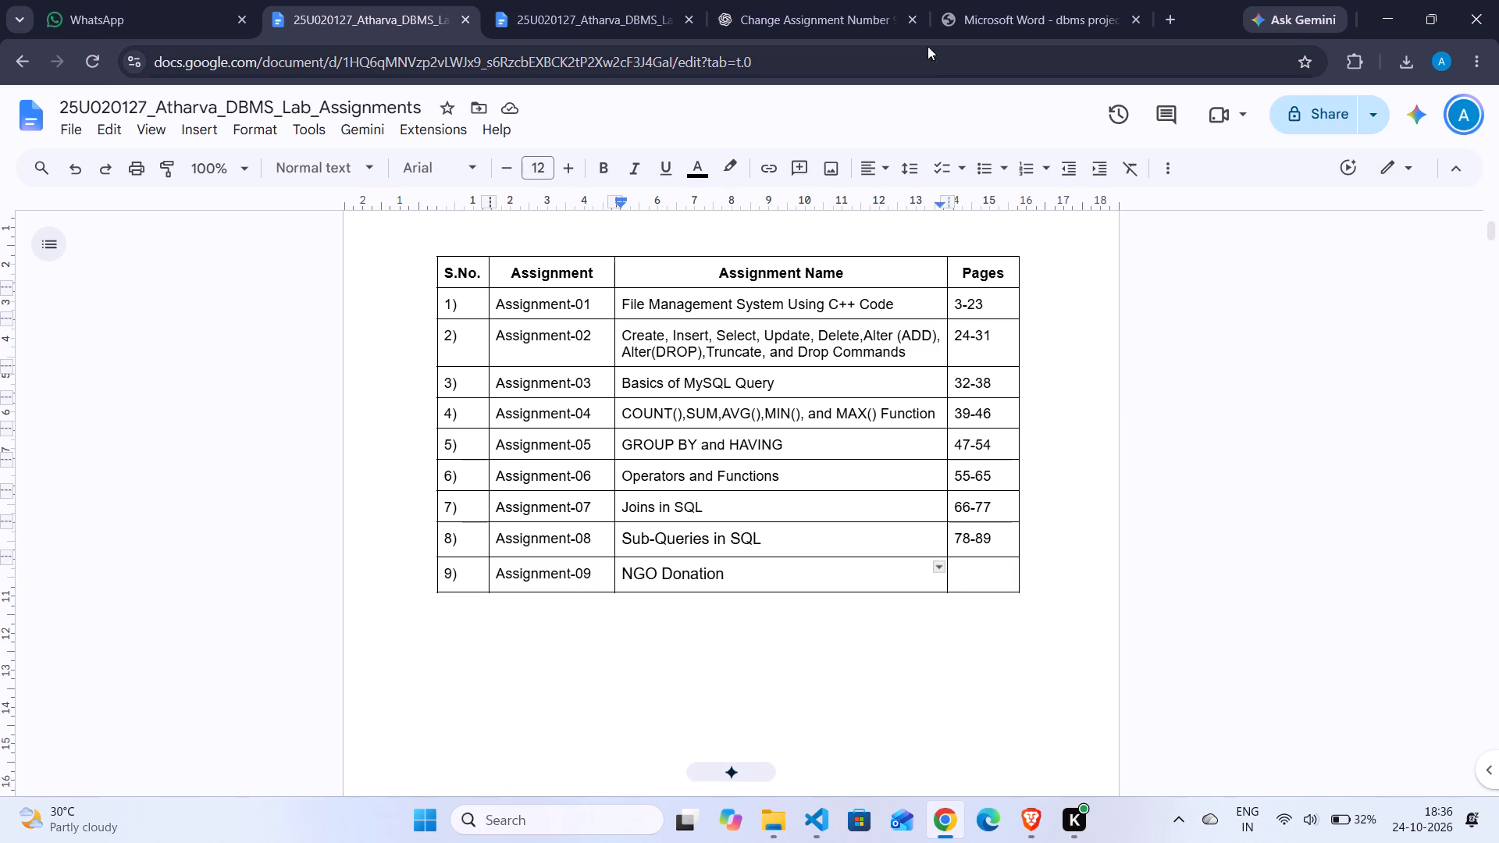
{"action": "left_click", "coordinate": [1005, 0]}
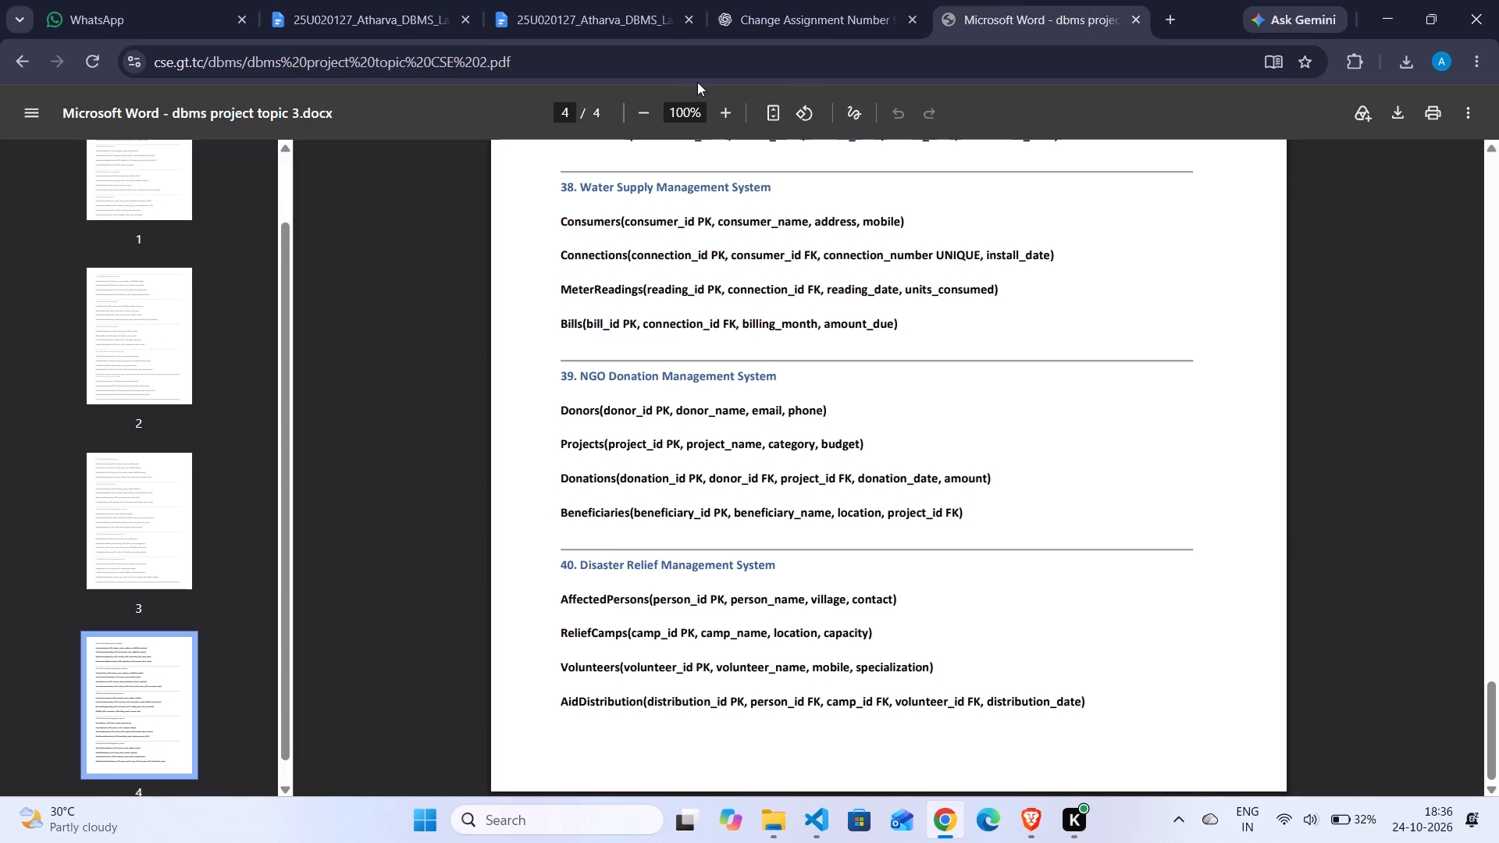
{"action": "left_click", "coordinate": [389, 0]}
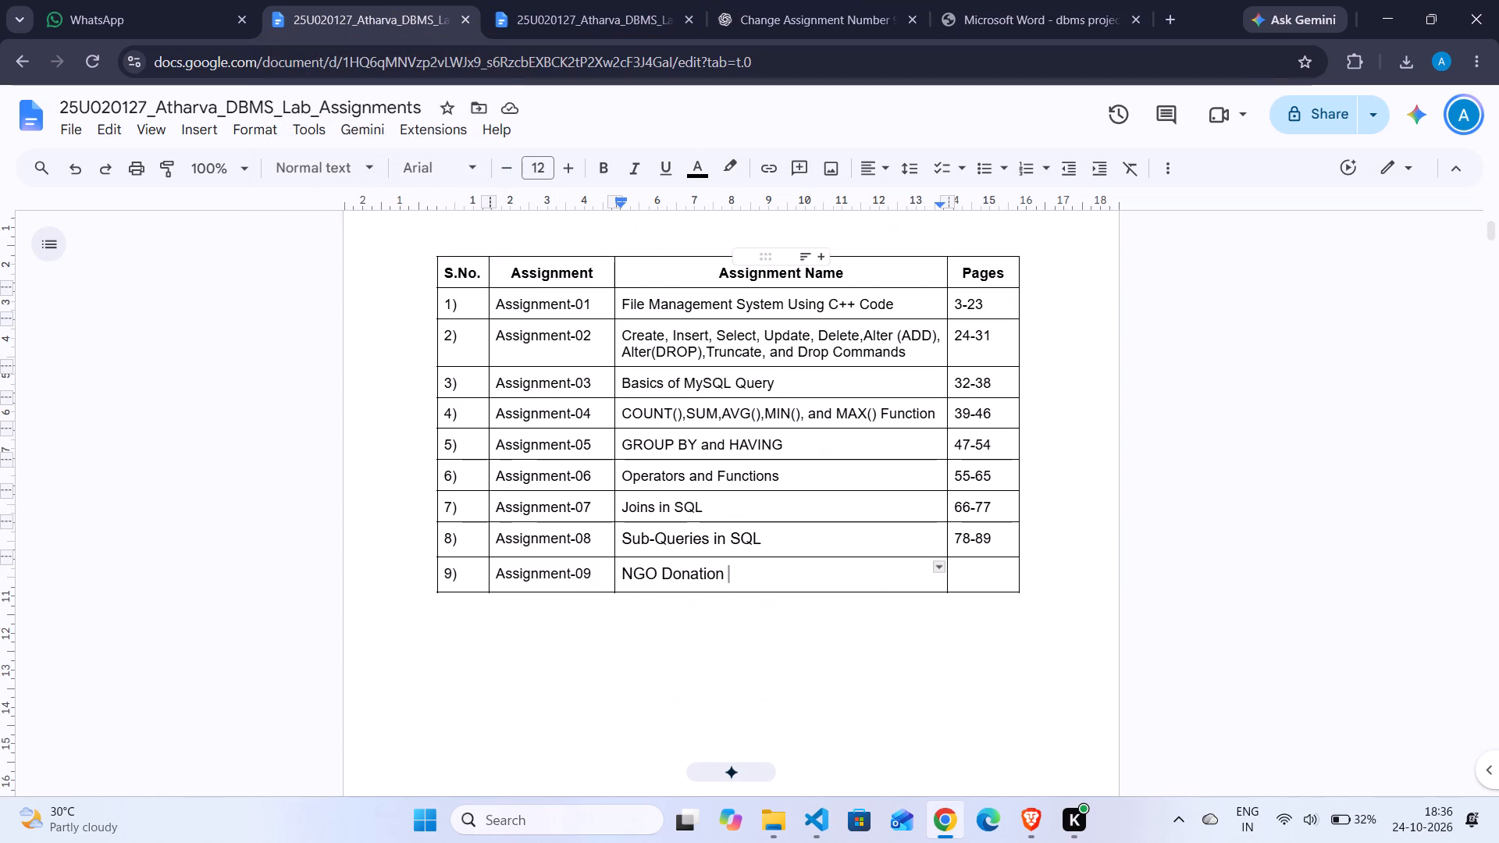
{"action": "type", "text": "Management"}
{"action": "key", "text": "space"}
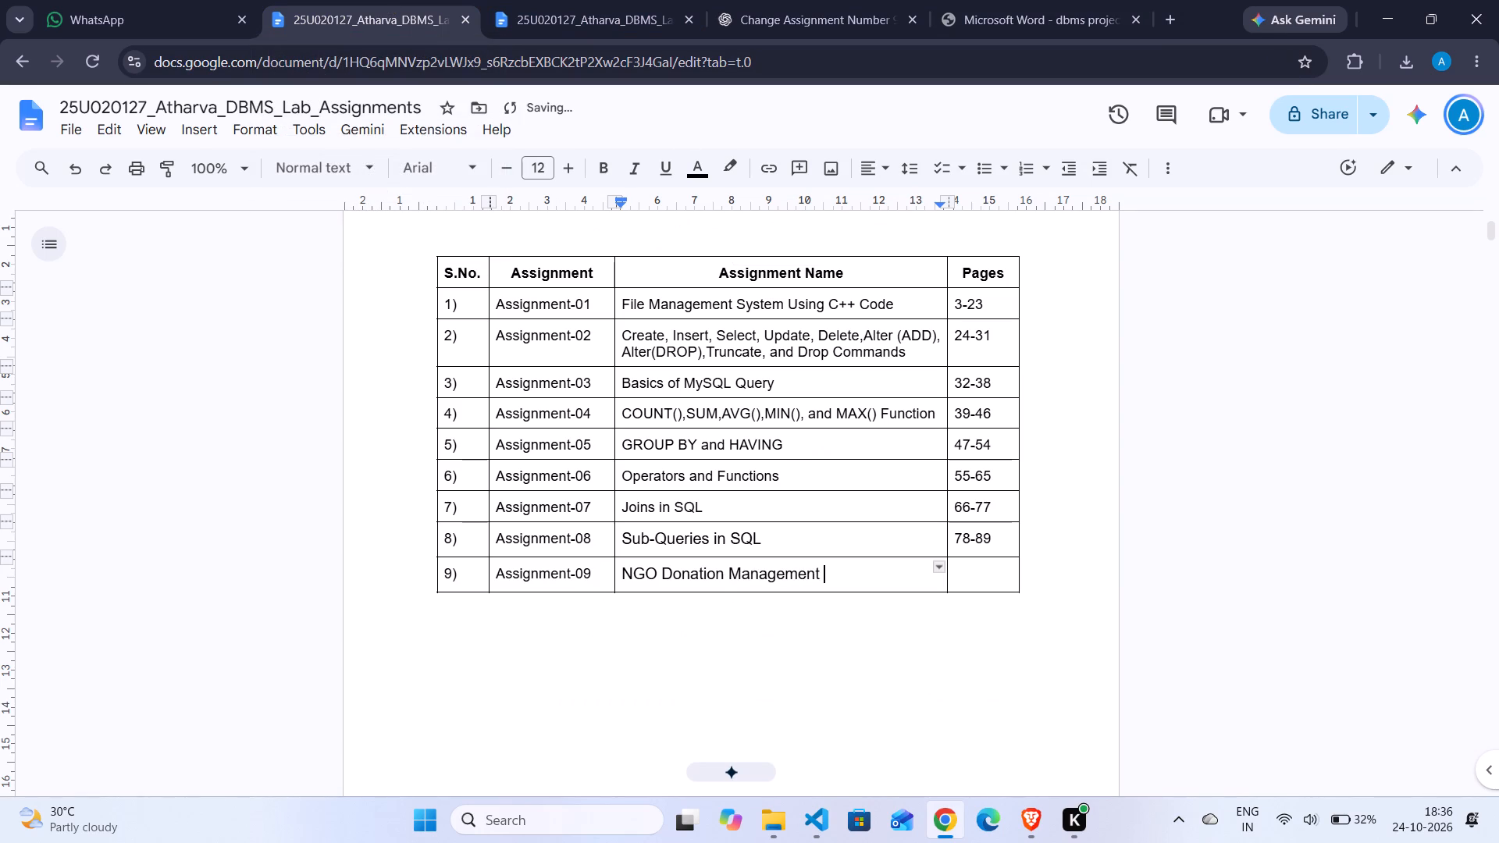
{"action": "type", "text": "System"}
{"action": "key", "text": "space"}
{"action": "key", "text": "BackSpace"}
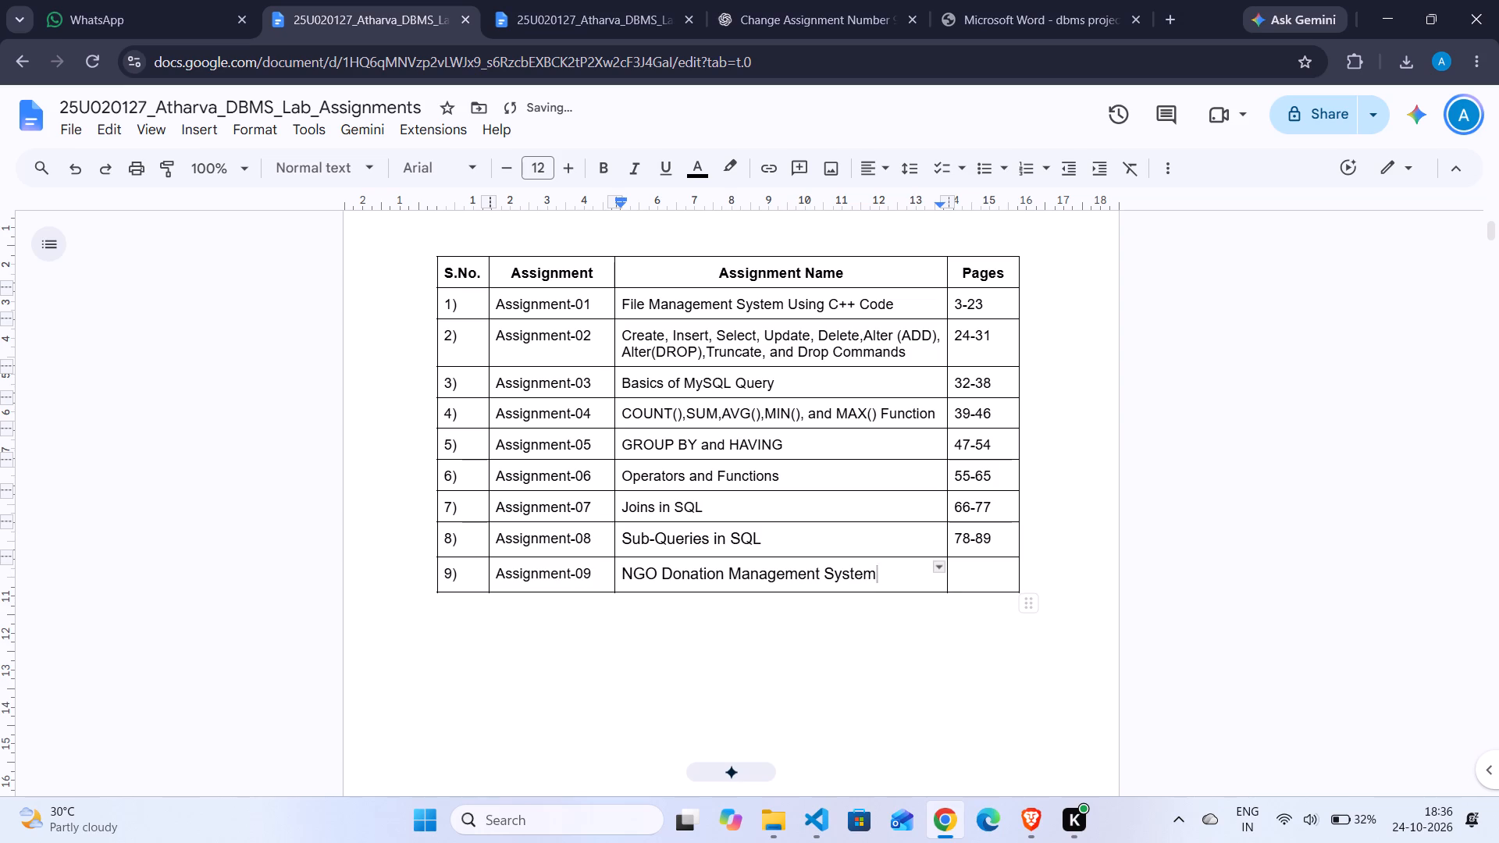
Enter the page range for Assignment-09 in the Pages column, starting with "90-".
{"action": "left_click", "coordinate": [982, 579]}
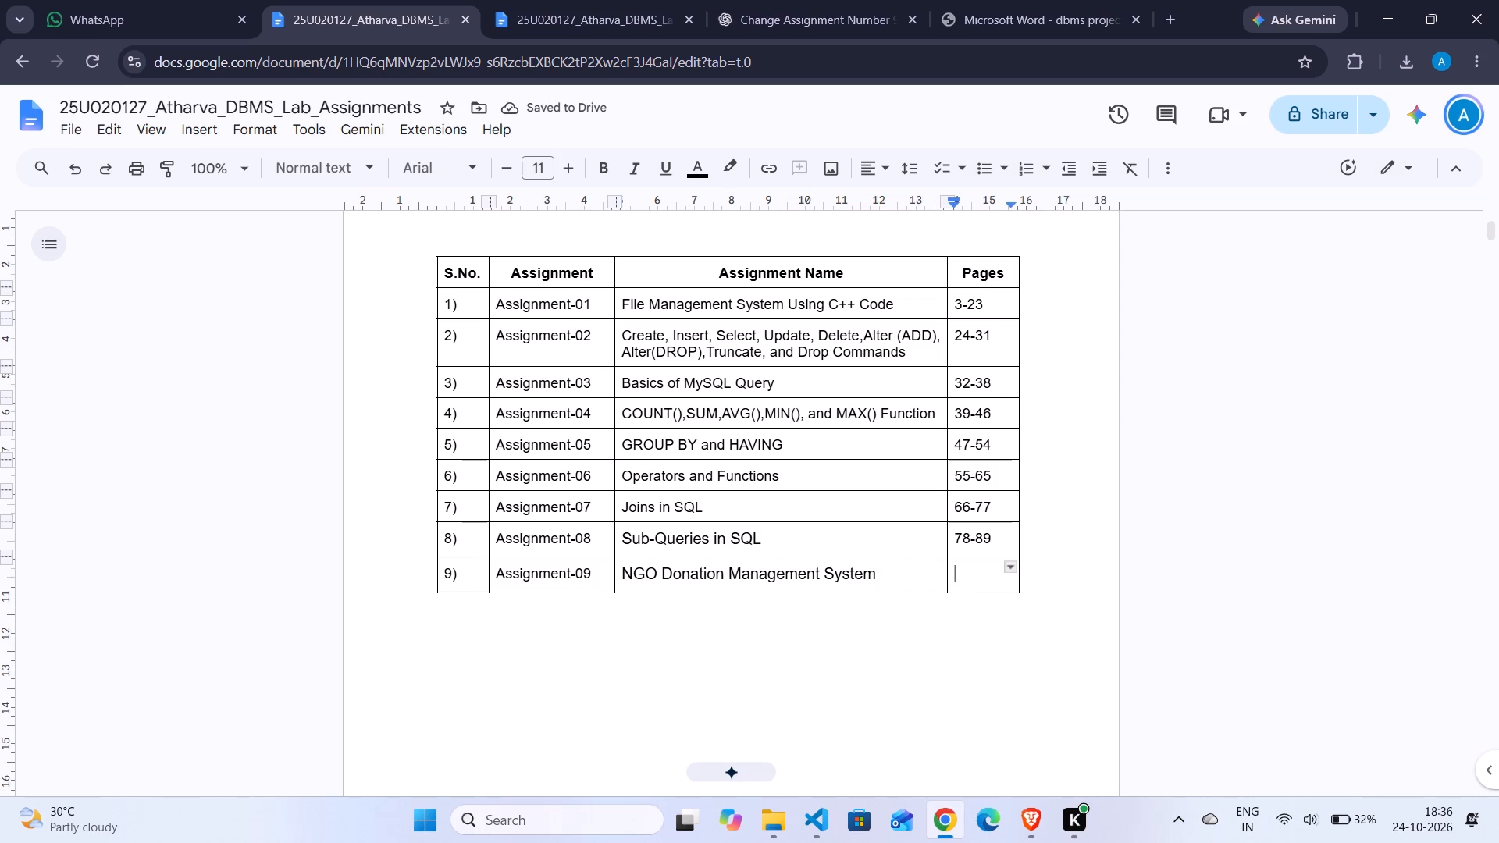
{"action": "type", "text": "90-"}
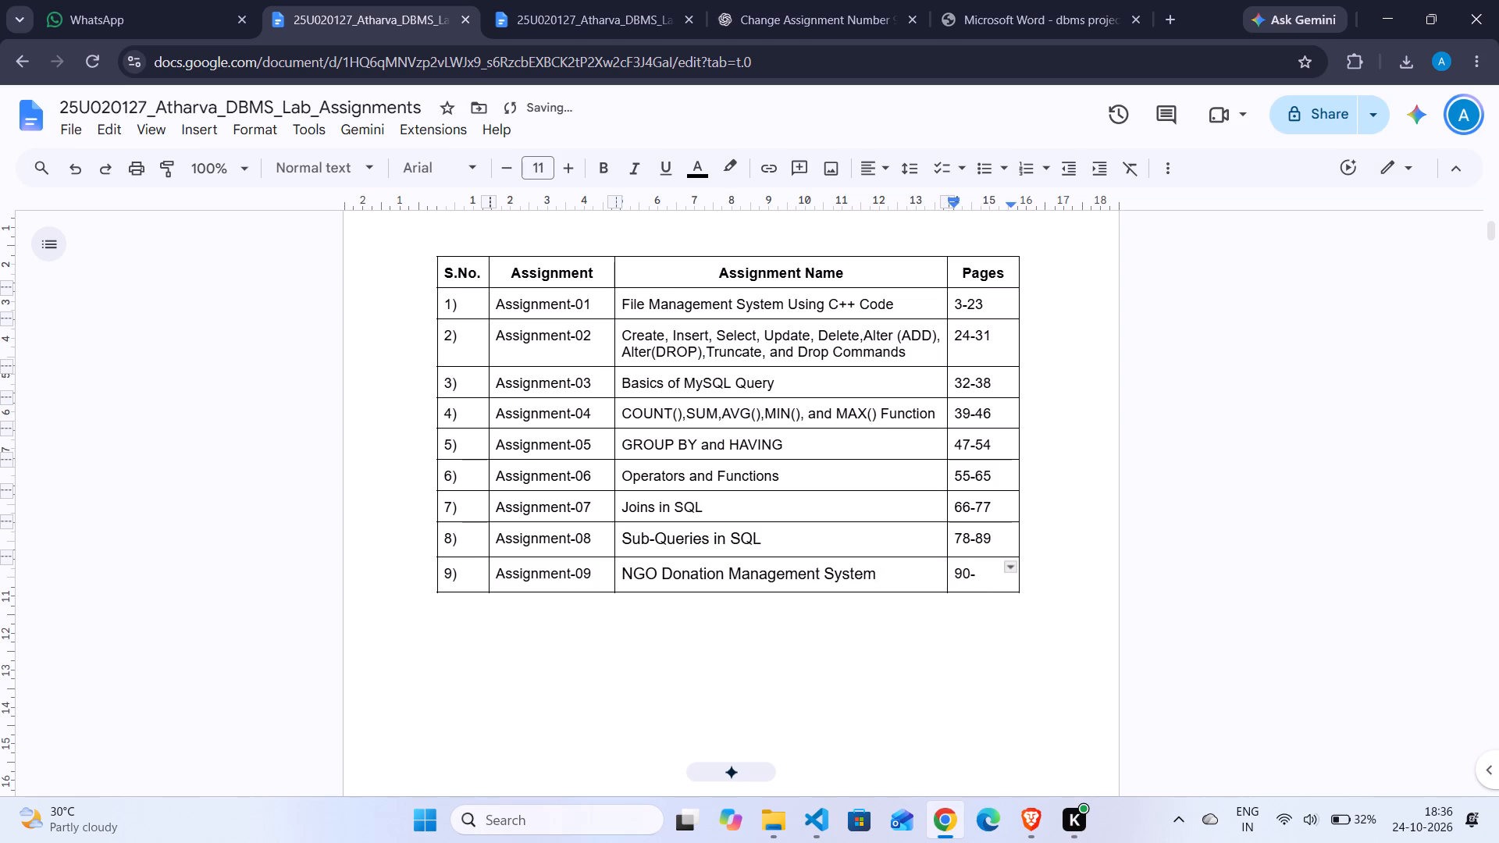
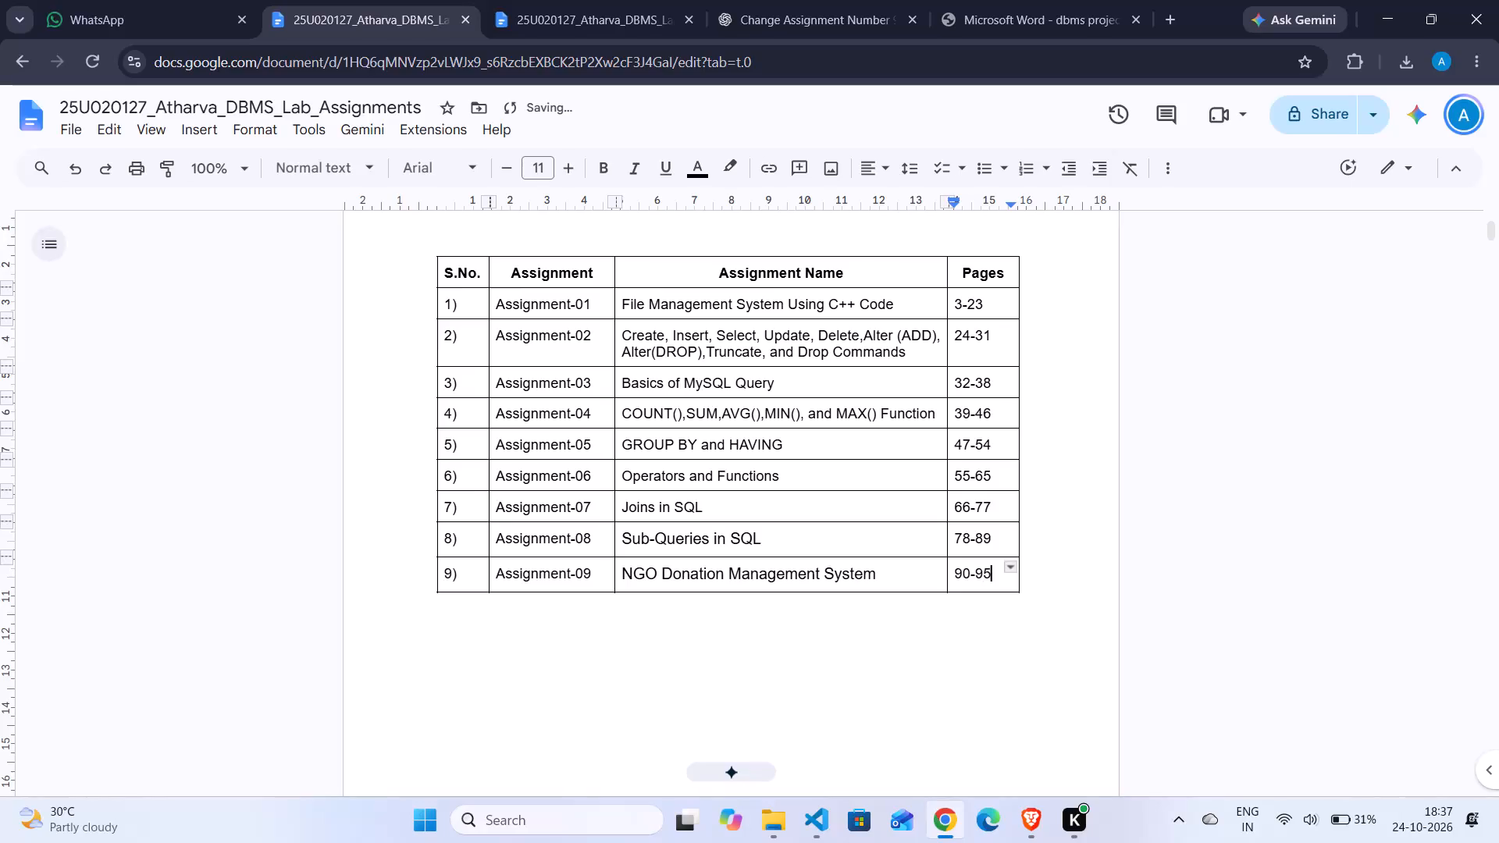
Review the Assignment 09 section from the document's last page back to its title page, checking the page range against the Index entry.
{"action": "scroll", "coordinate": [1291, 415], "scroll_direction": "right", "scroll_amount": 2}
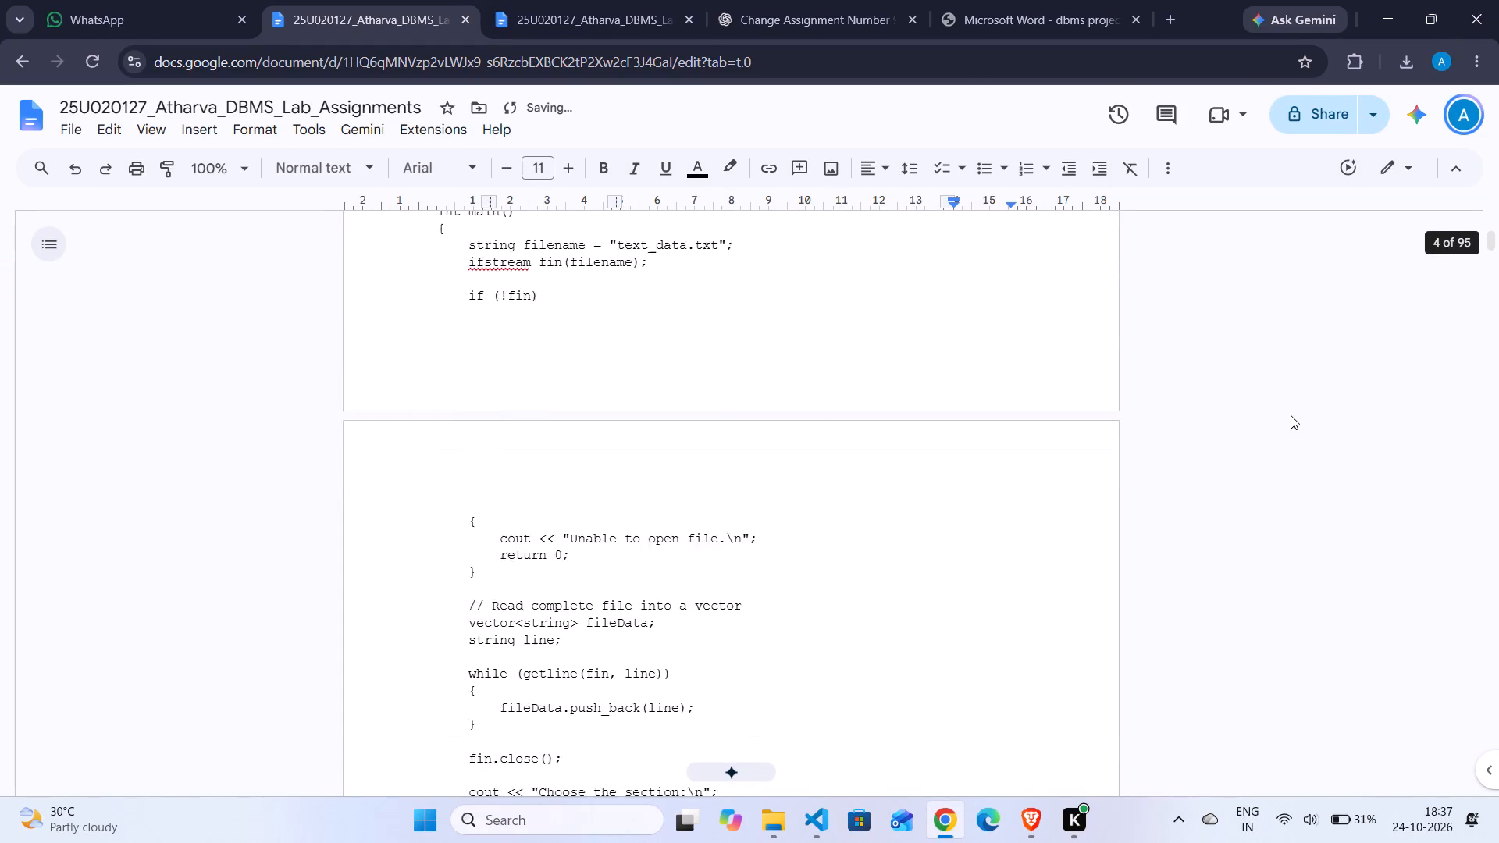
{"action": "scroll", "coordinate": [1291, 415], "scroll_direction": "up", "scroll_amount": 7}
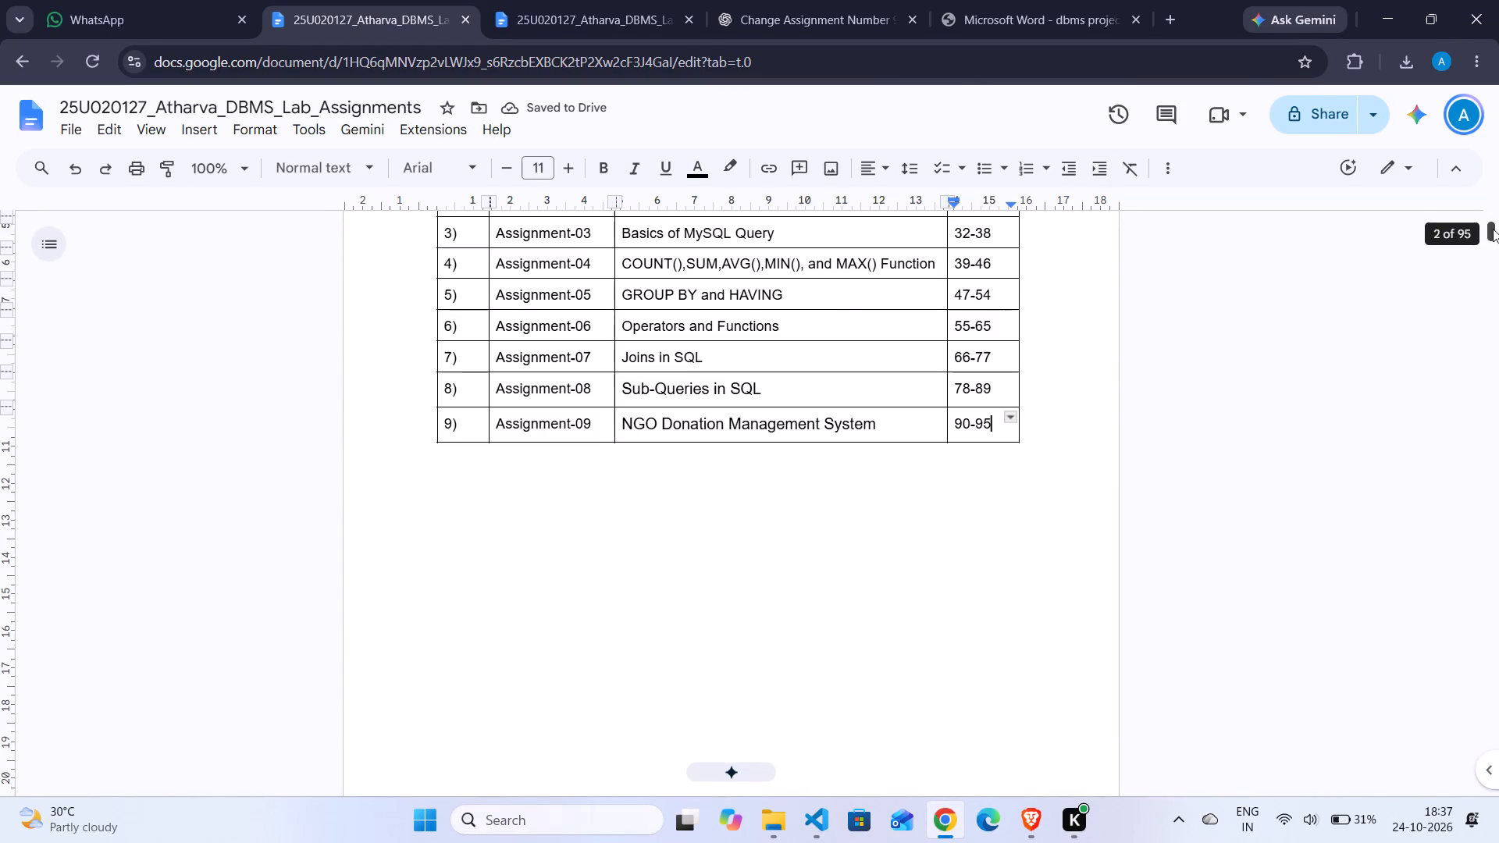
{"action": "left_click_drag", "start_coordinate": [1493, 229], "coordinate": [1498, 842]}
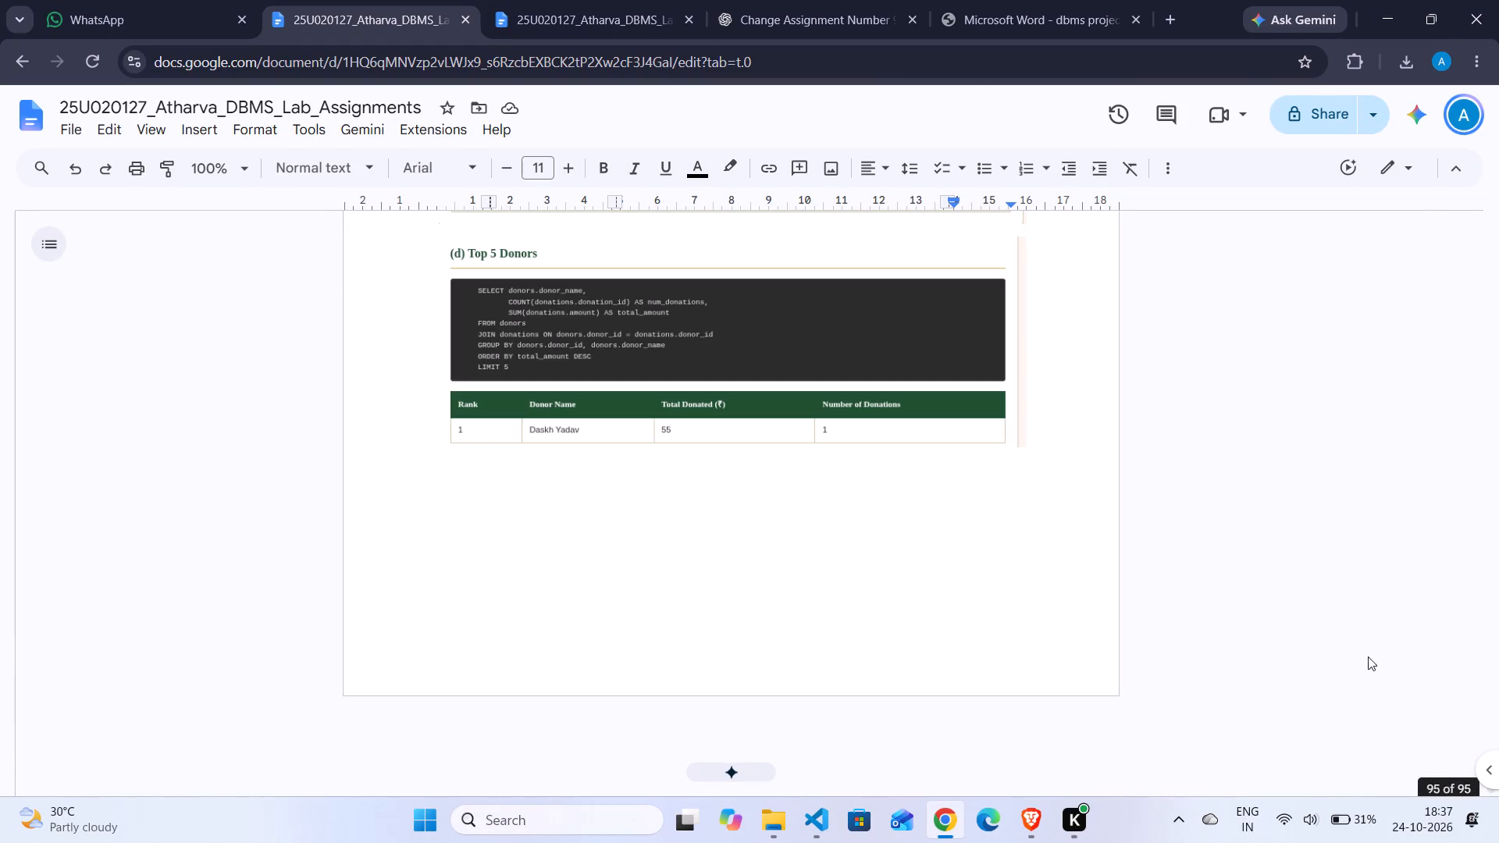
{"action": "scroll", "coordinate": [1364, 643], "scroll_direction": "up", "scroll_amount": 7}
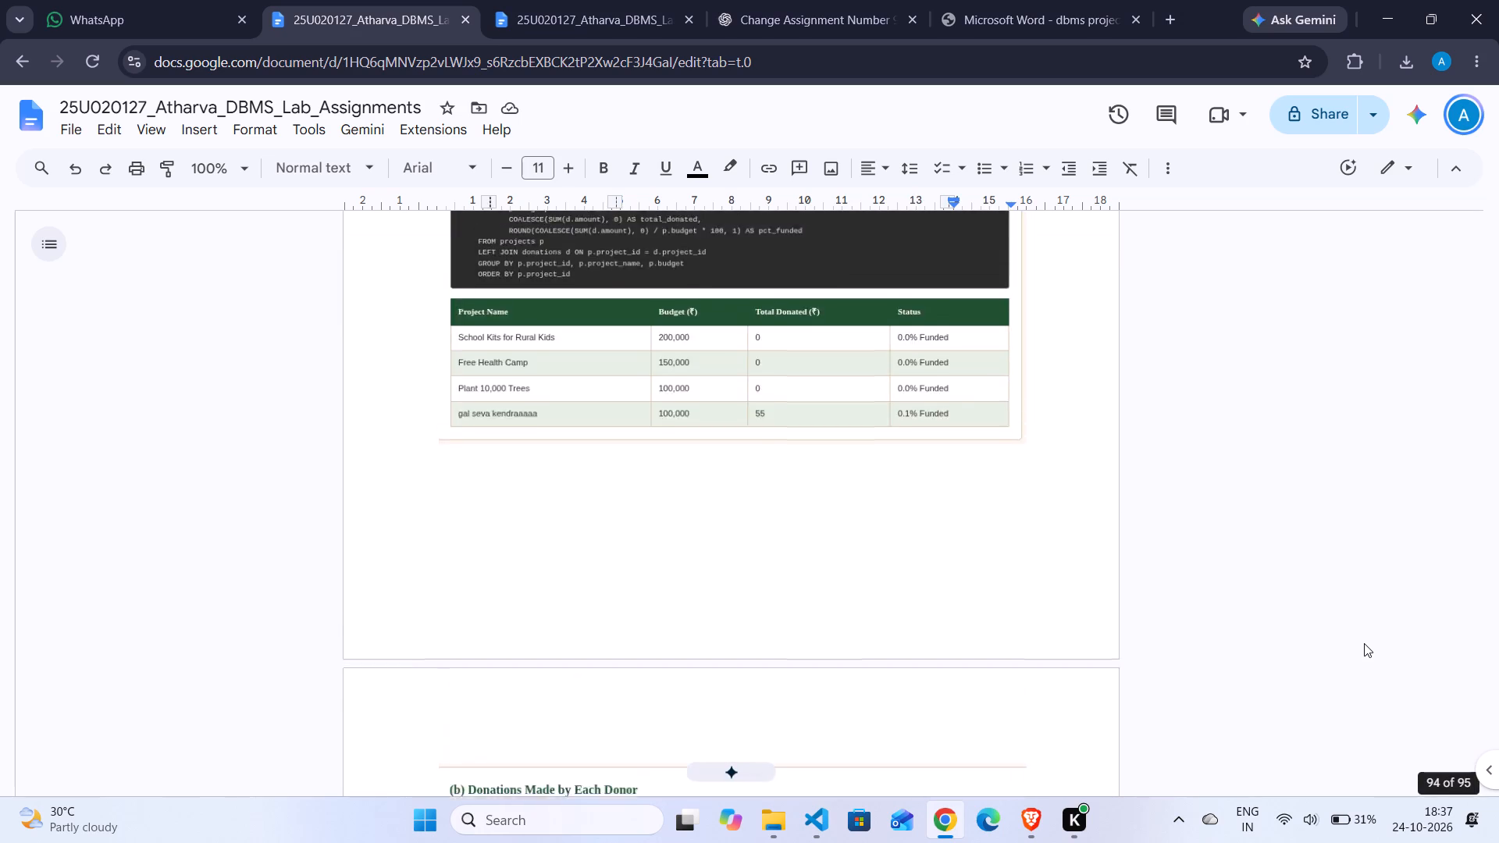
{"action": "scroll", "coordinate": [1364, 643], "scroll_direction": "up", "scroll_amount": 6}
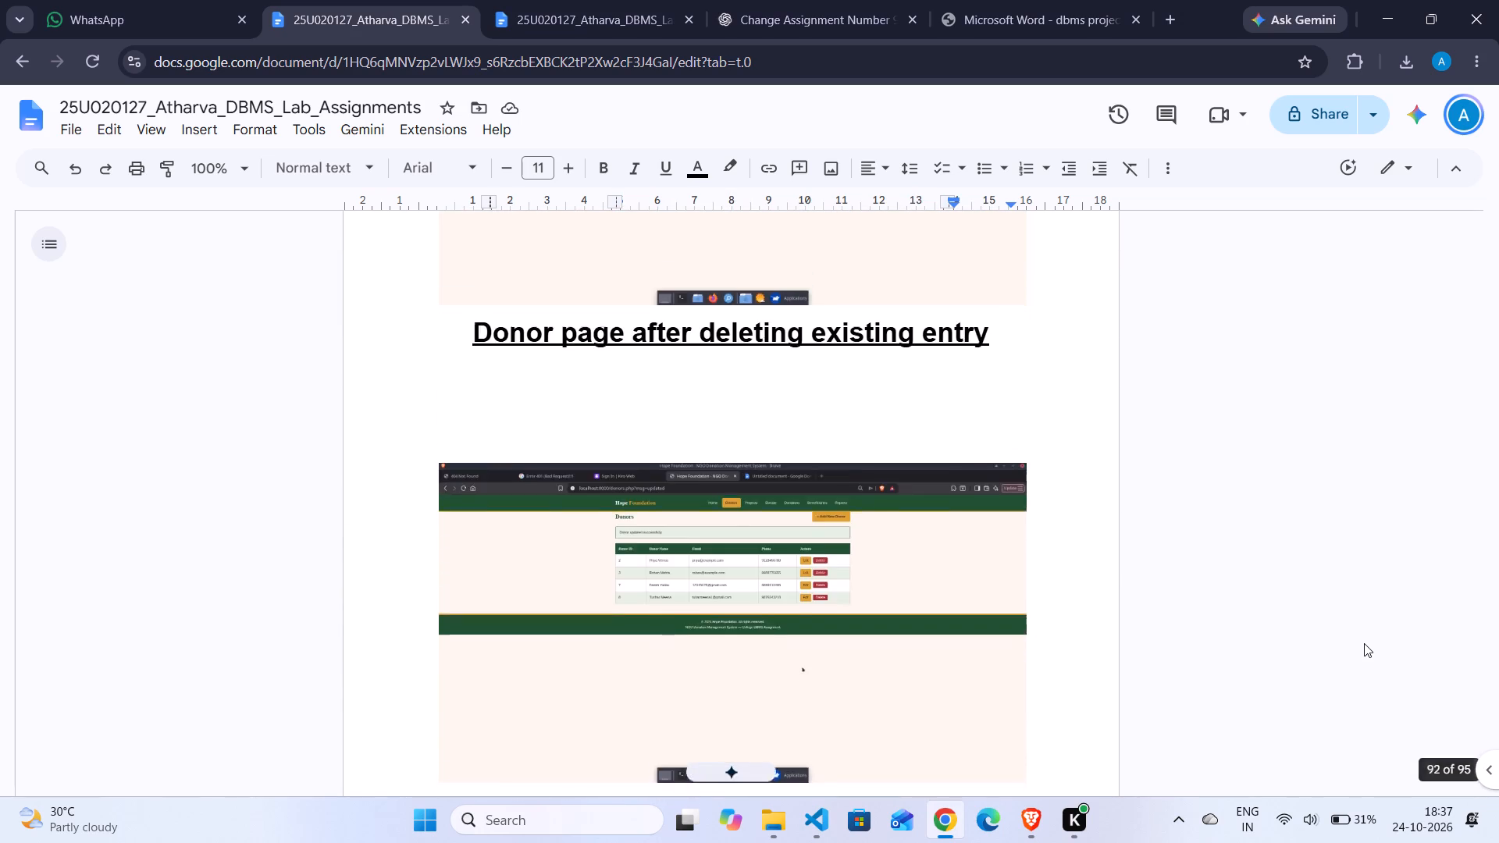
{"action": "scroll", "coordinate": [1364, 643], "scroll_direction": "up", "scroll_amount": 3}
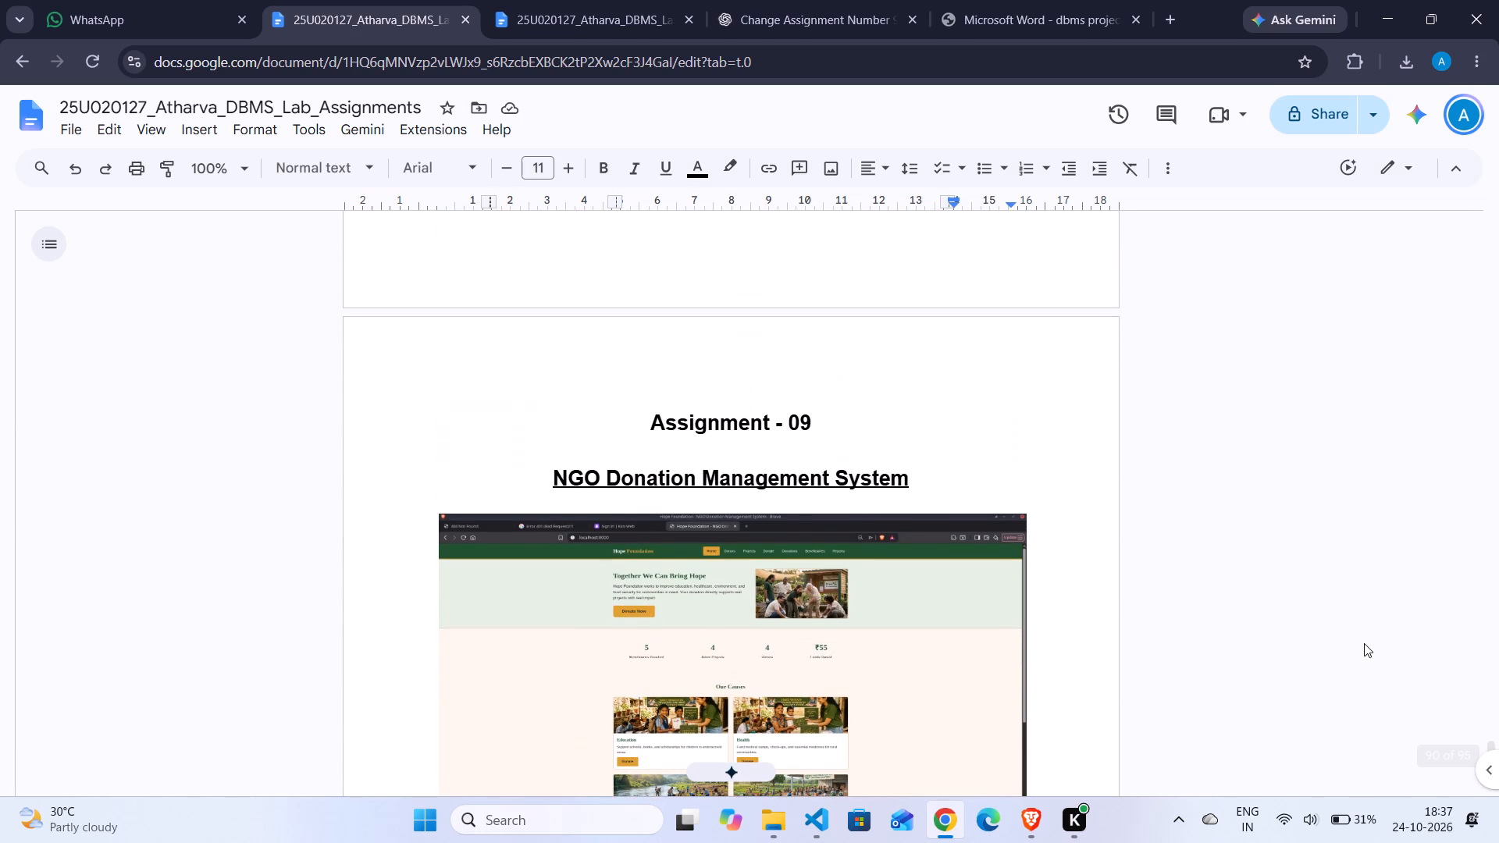
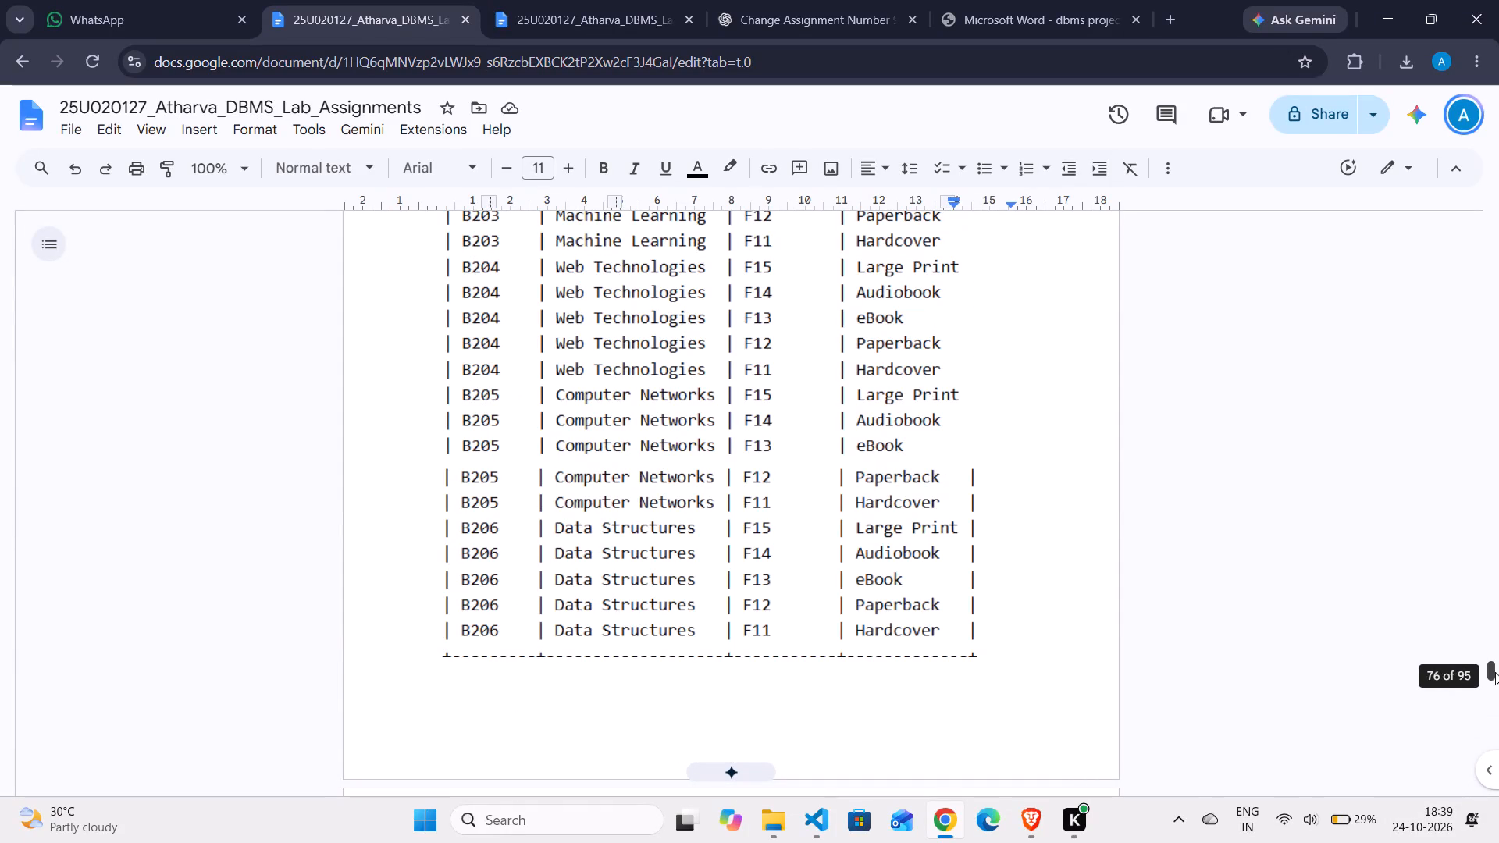
Review the cover page and the Index table at the start of the lab assignments document.
{"action": "left_click_drag", "start_coordinate": [1495, 671], "coordinate": [1366, 105]}
{"action": "scroll", "coordinate": [1223, 331], "scroll_direction": "down", "scroll_amount": 3}
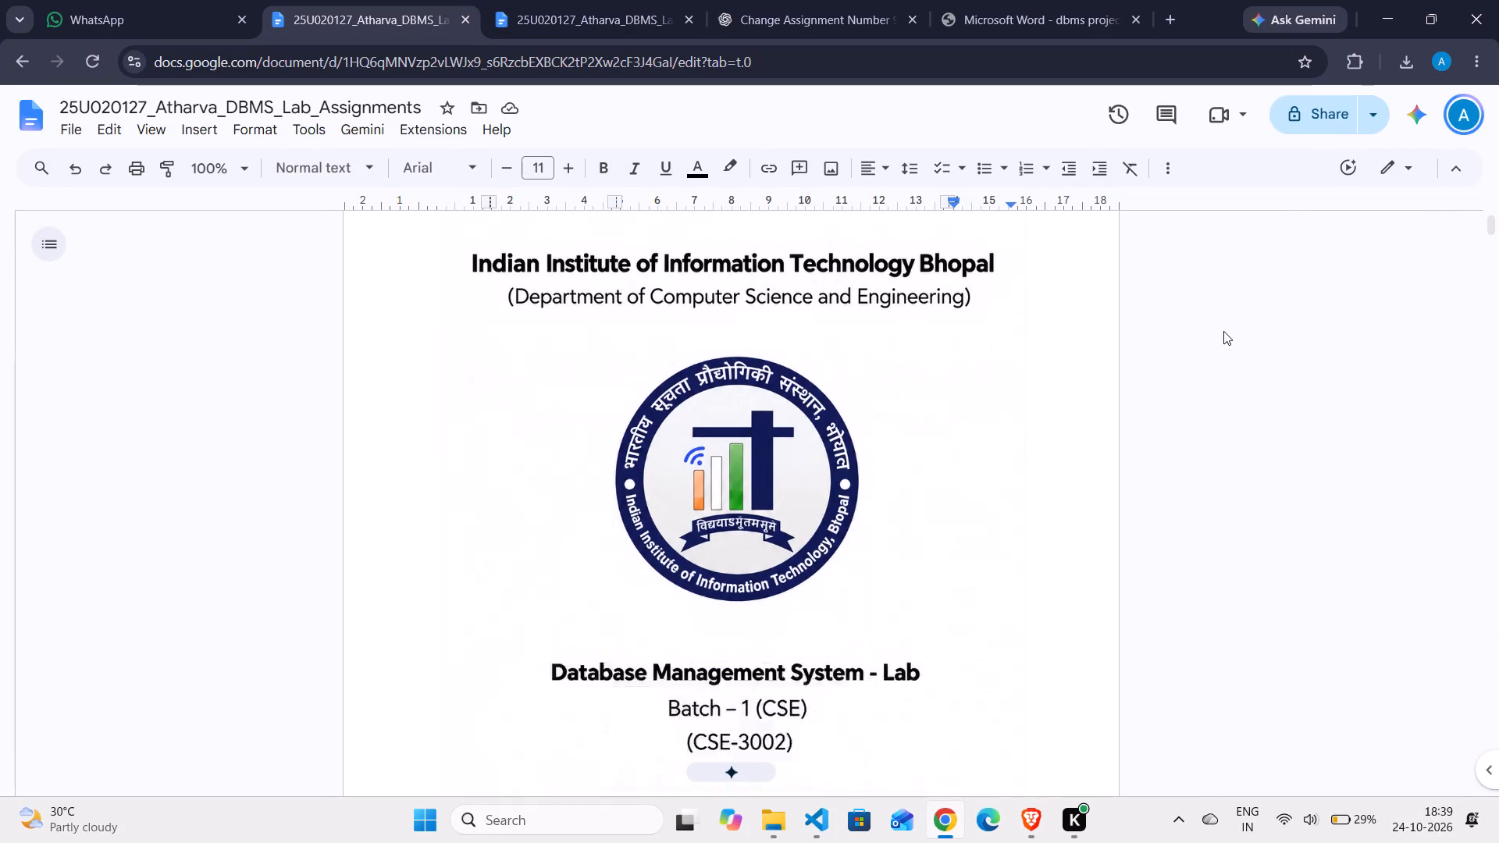
{"action": "scroll", "coordinate": [1223, 331], "scroll_direction": "down", "scroll_amount": 2}
{"action": "scroll", "coordinate": [1223, 331], "scroll_direction": "right", "scroll_amount": 1}
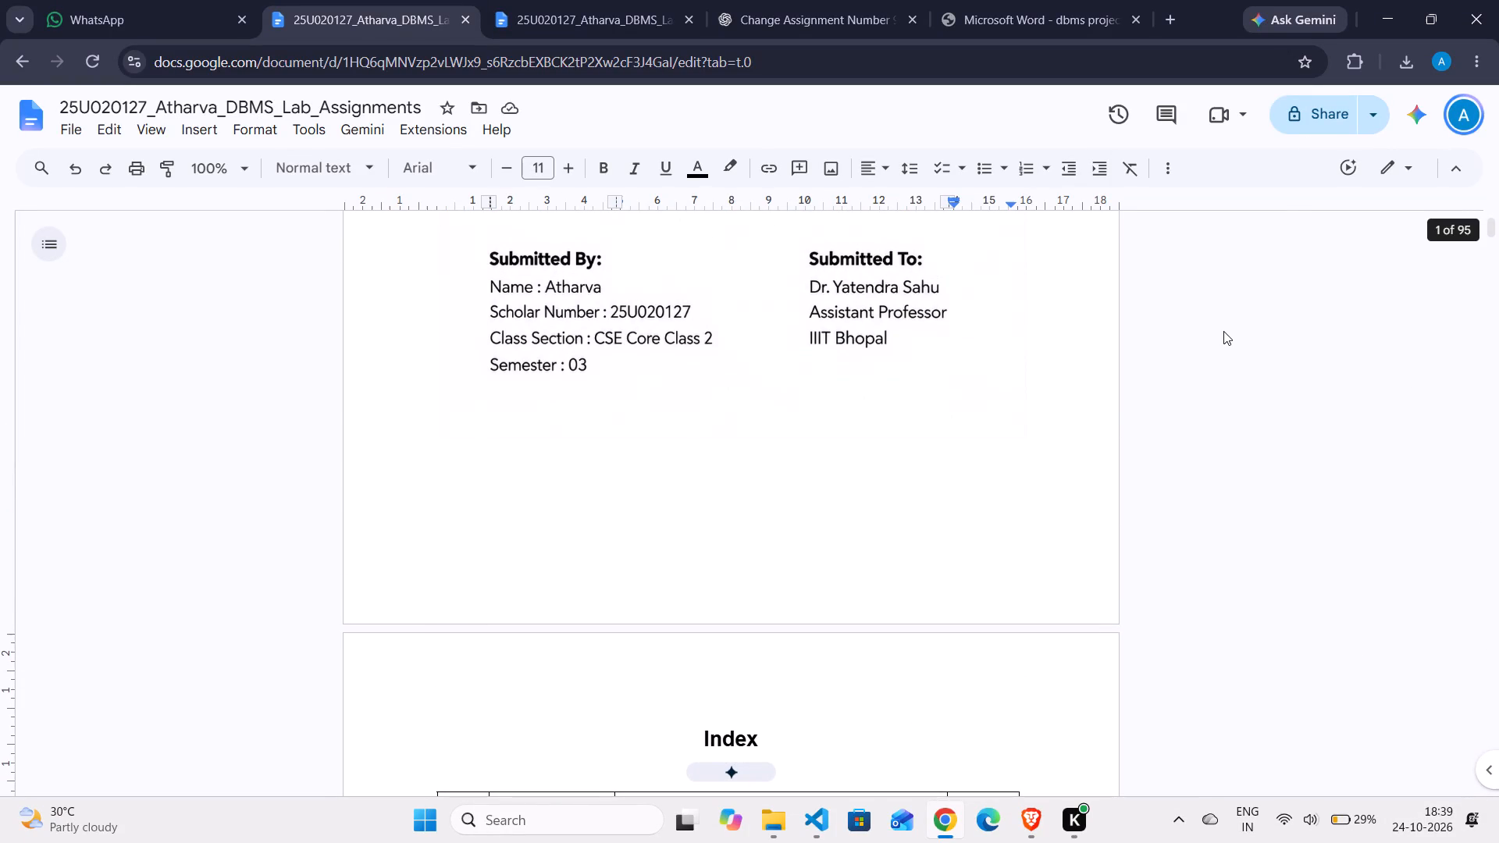
{"action": "scroll", "coordinate": [1223, 331], "scroll_direction": "up", "scroll_amount": 4}
{"action": "scroll", "coordinate": [1223, 331], "scroll_direction": "down", "scroll_amount": 5}
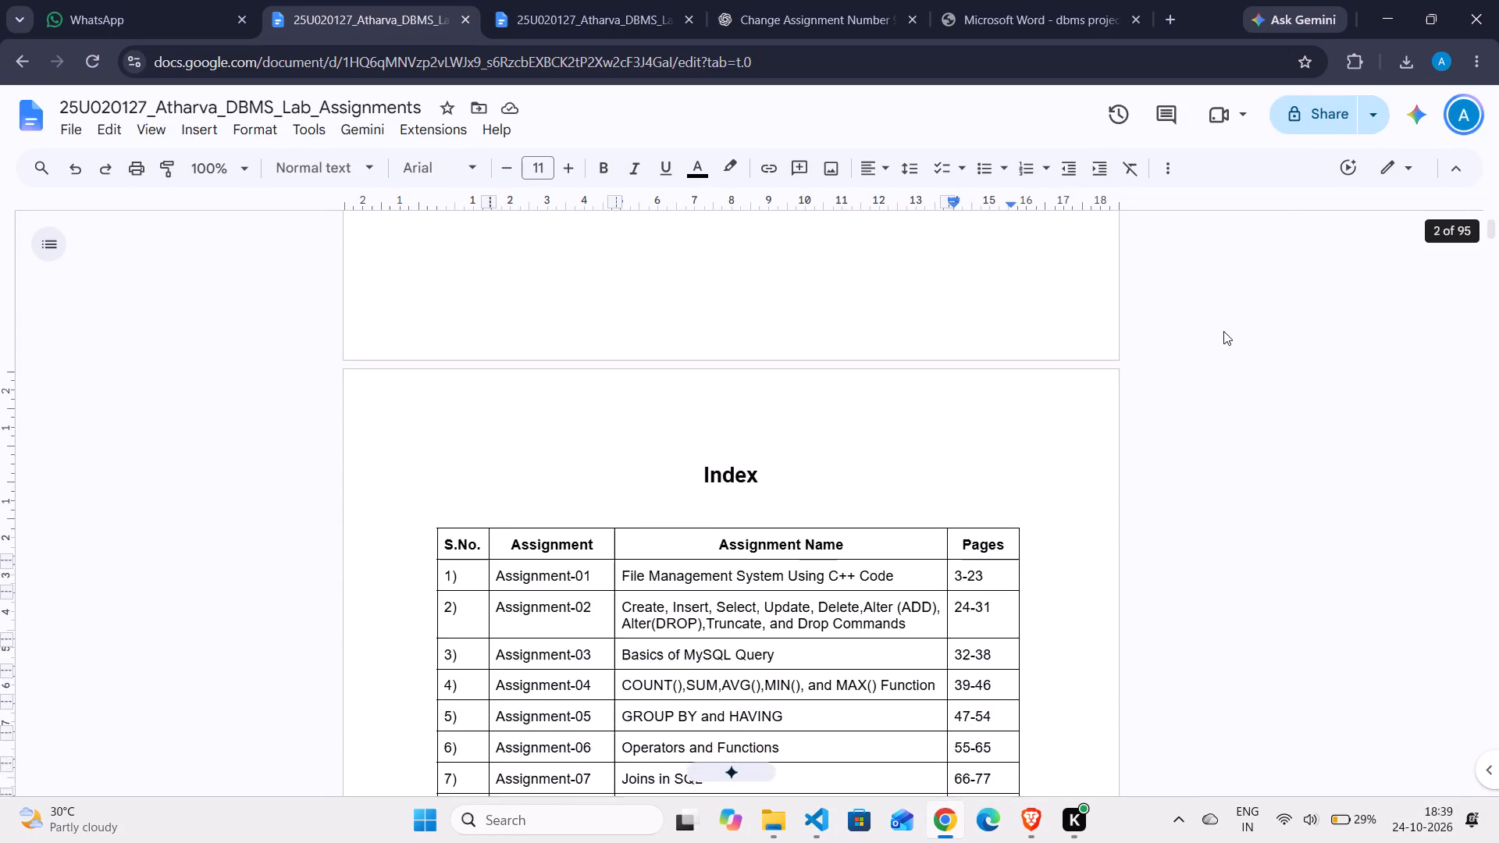
{"action": "scroll", "coordinate": [1223, 331], "scroll_direction": "down", "scroll_amount": 1}
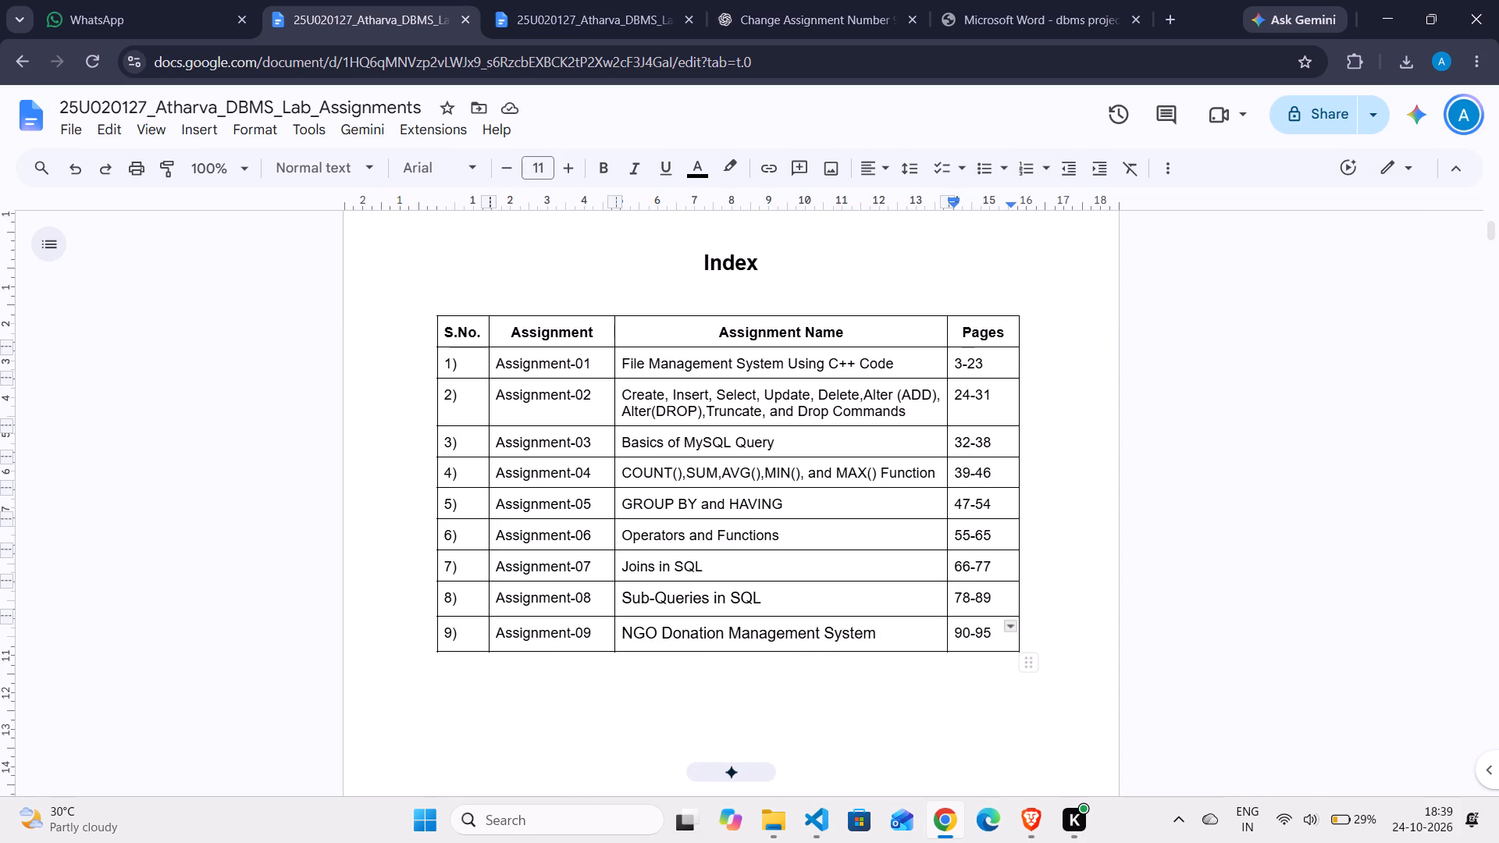
{"action": "left_click", "coordinate": [1048, 670]}
Remove the blank line above the Assignment - 01 heading.
{"action": "scroll", "coordinate": [1048, 670], "scroll_direction": "down", "scroll_amount": 6}
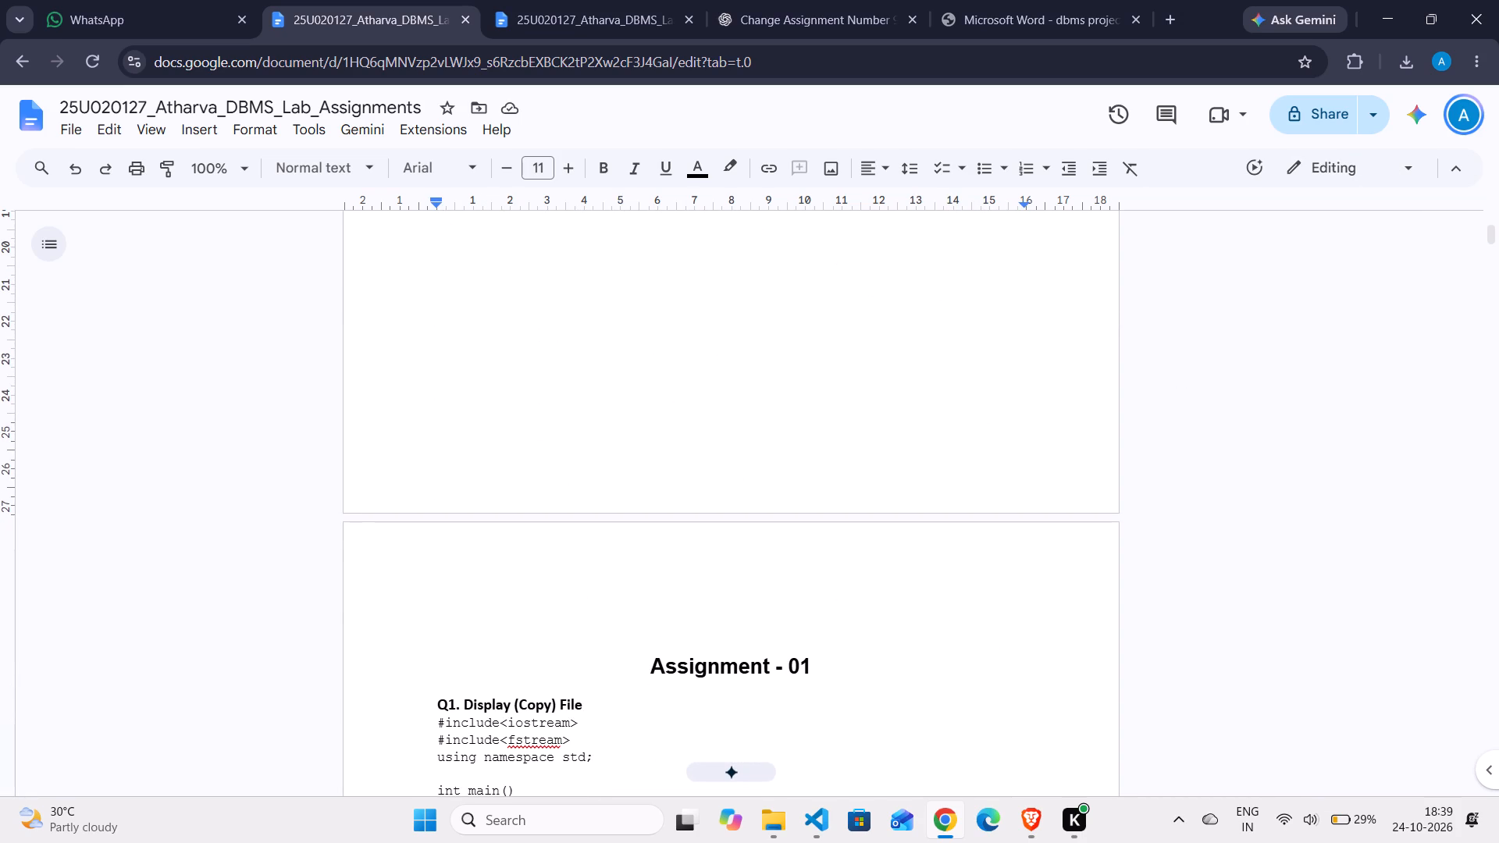
{"action": "left_click", "coordinate": [867, 619]}
{"action": "key", "text": "BackSpace"}
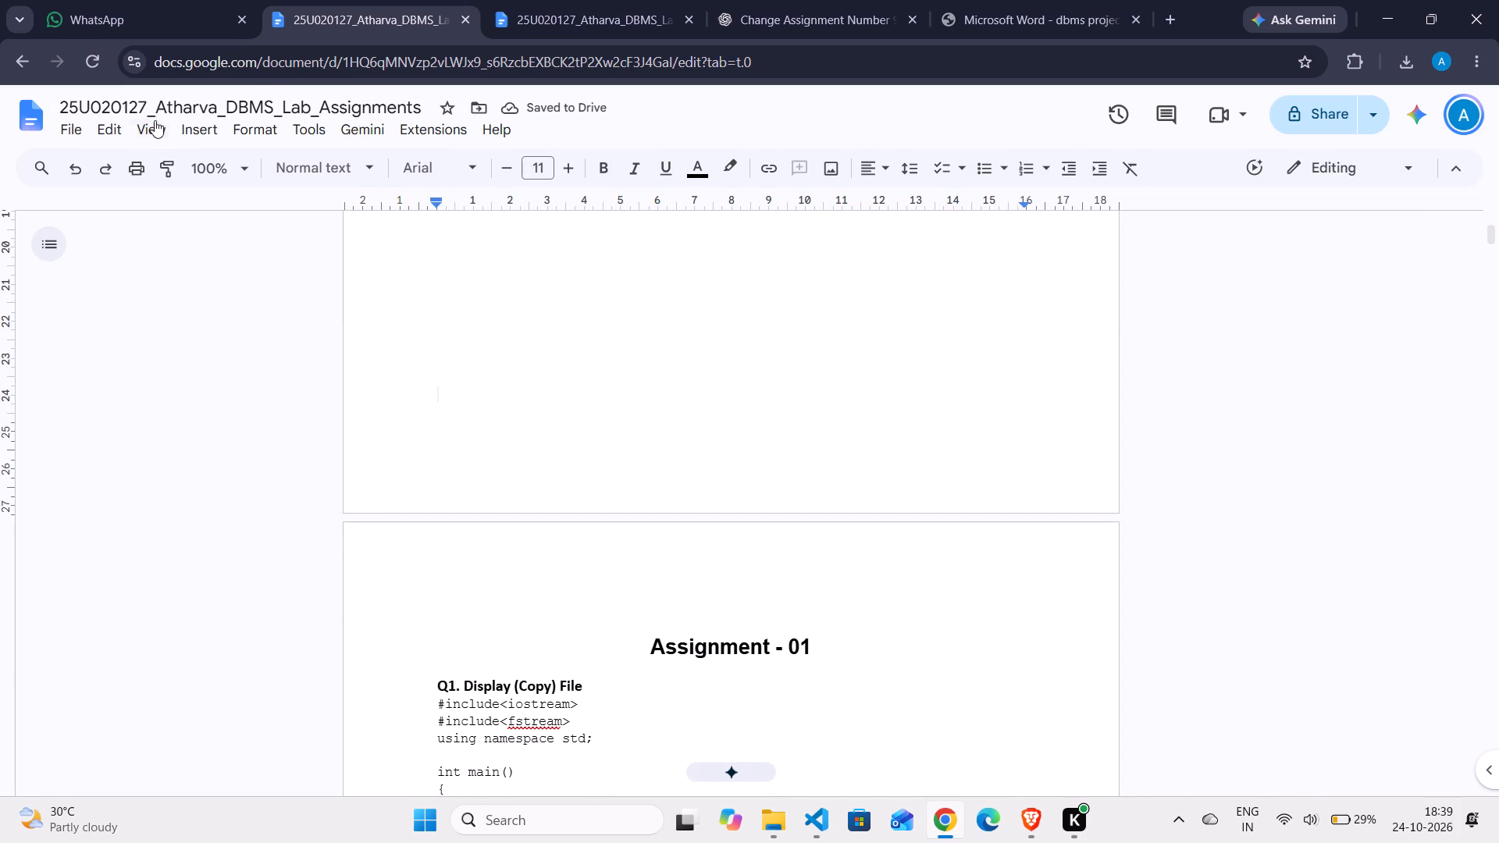
Download the lab assignments document as a Microsoft Word (.docx) file.
{"action": "left_click", "coordinate": [82, 130]}
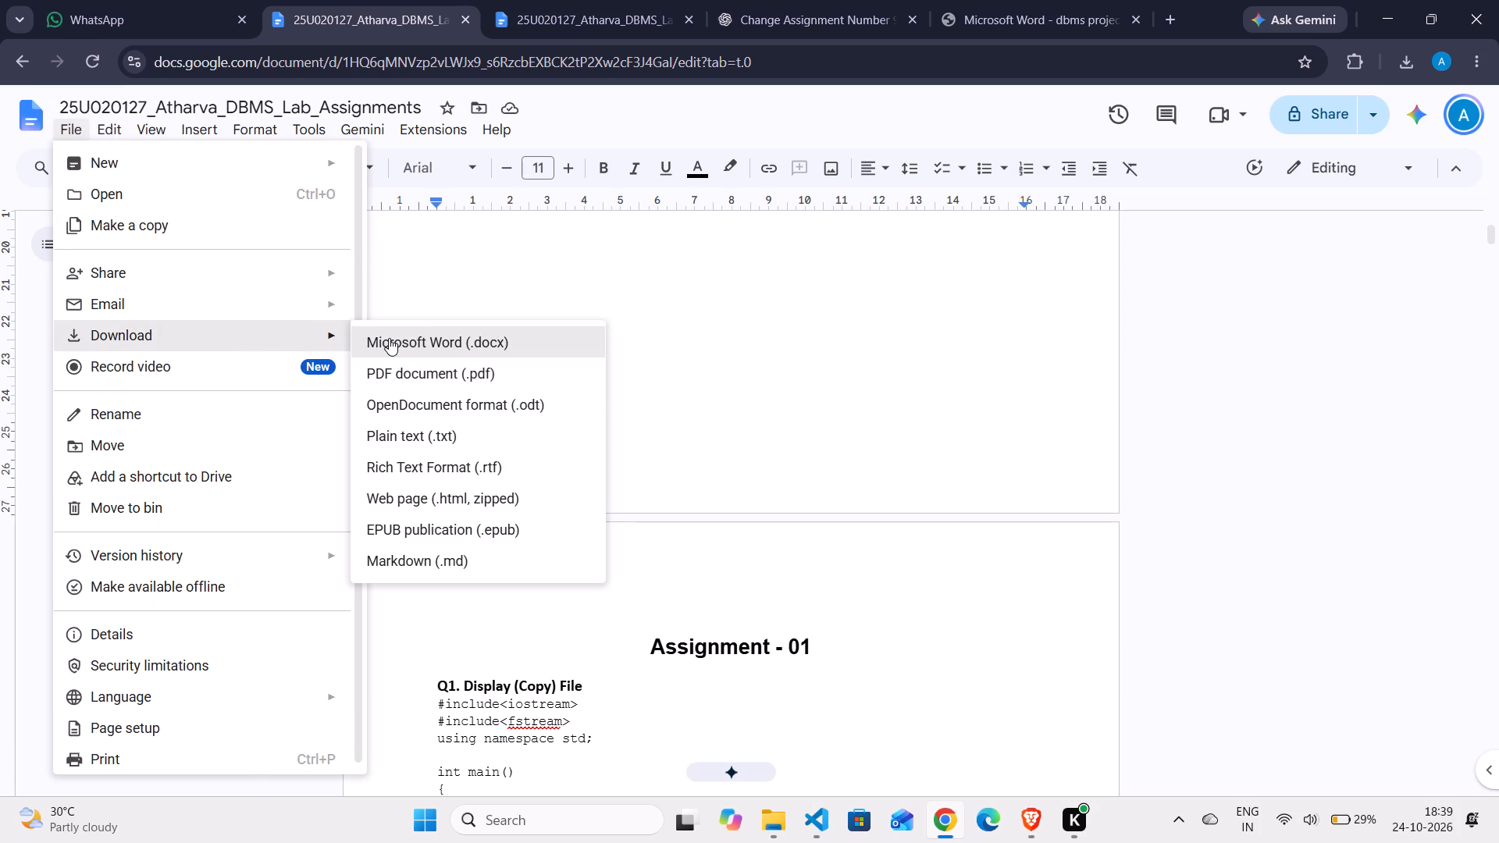
{"action": "left_click", "coordinate": [390, 338]}
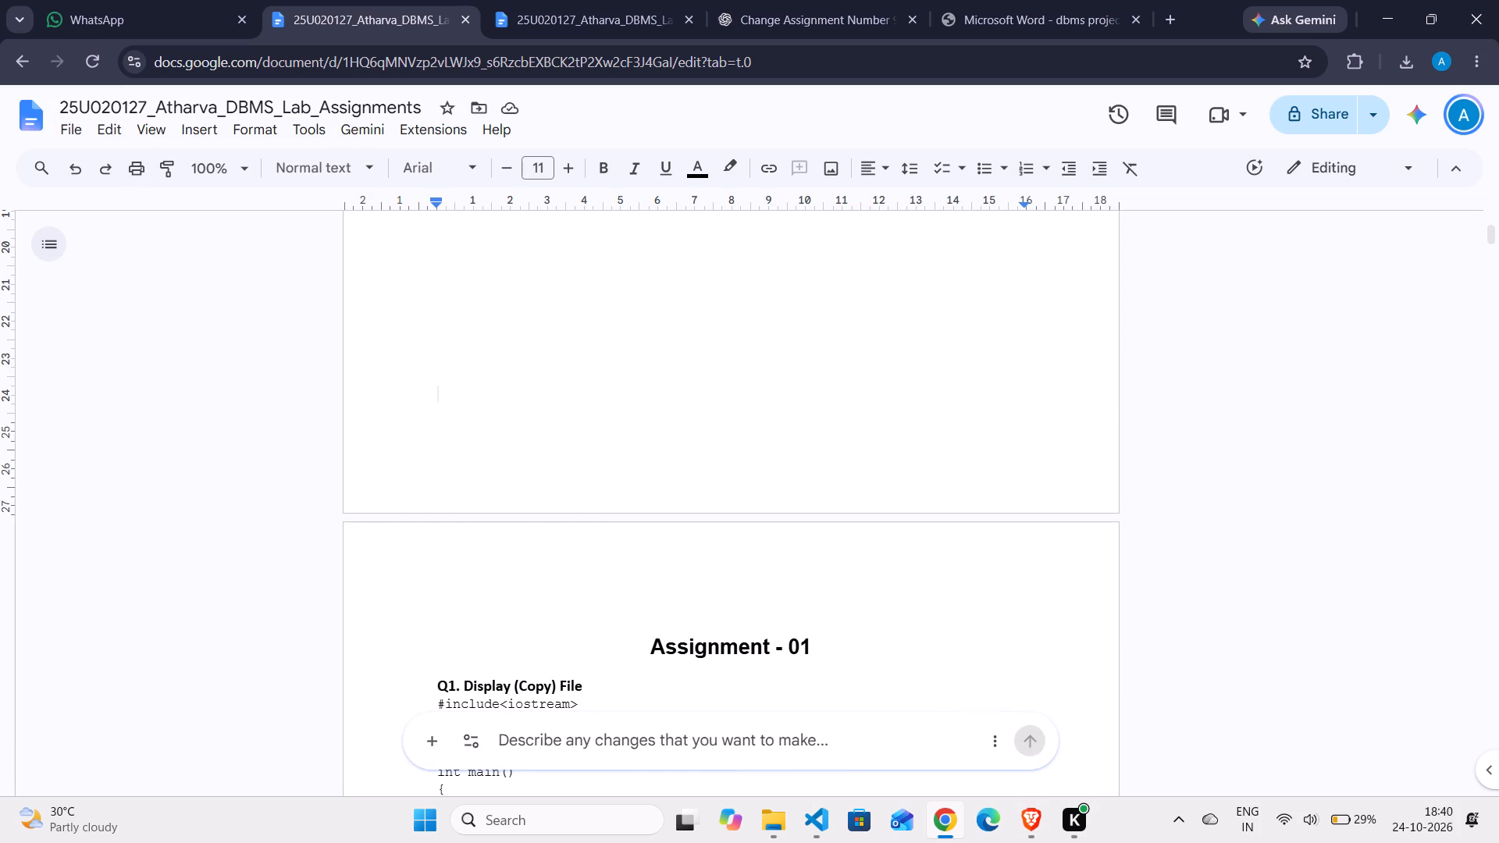
In File Explorer's Downloads folder, permanently delete the older DBMS_Lab_Assignments Word document from earlier this week.
{"action": "left_click", "coordinate": [775, 829]}
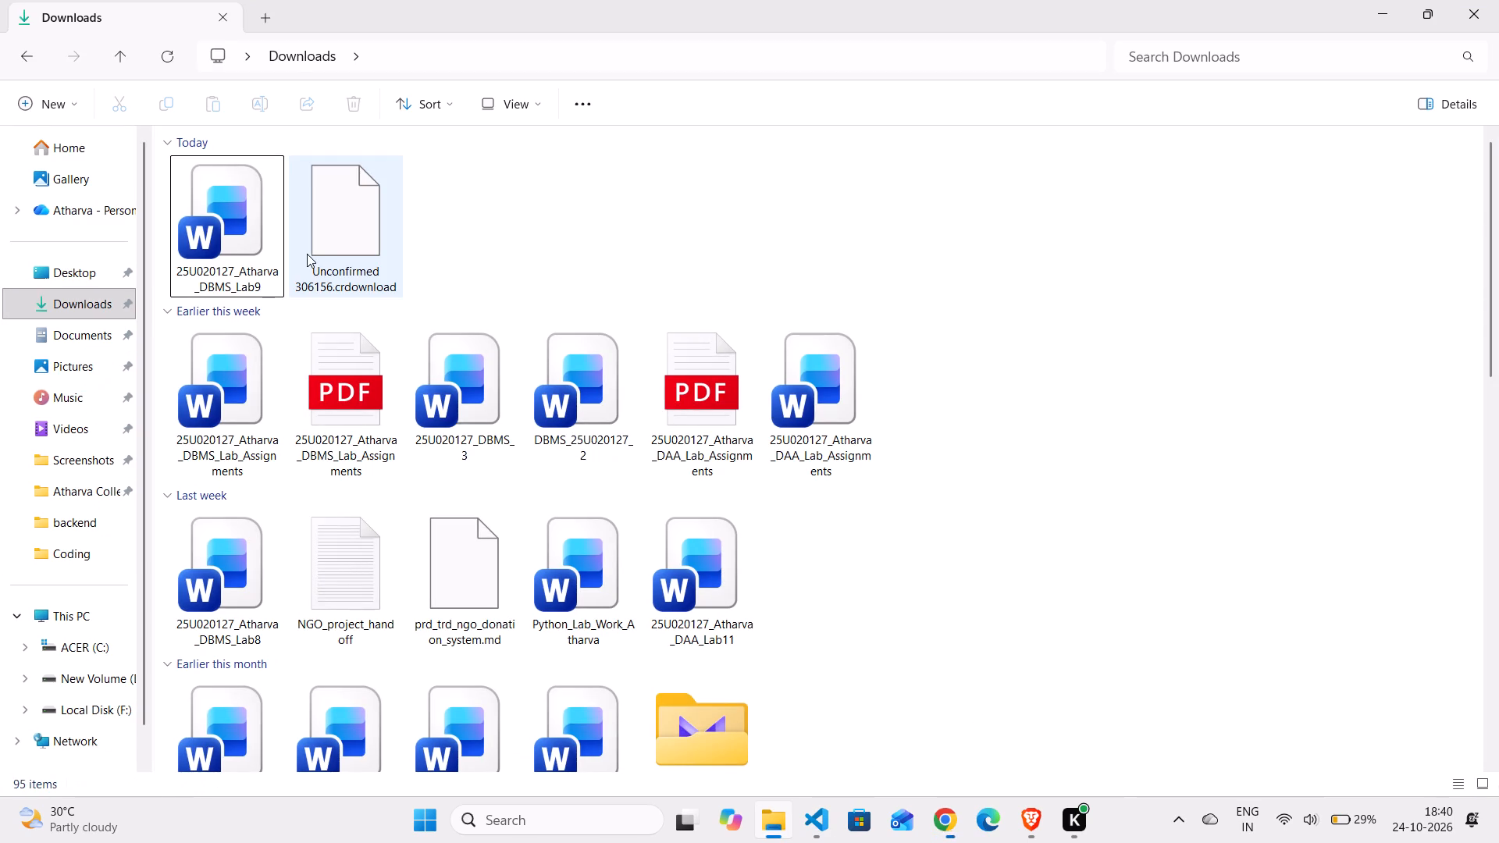
{"action": "left_click_drag", "start_coordinate": [549, 231], "coordinate": [721, 241]}
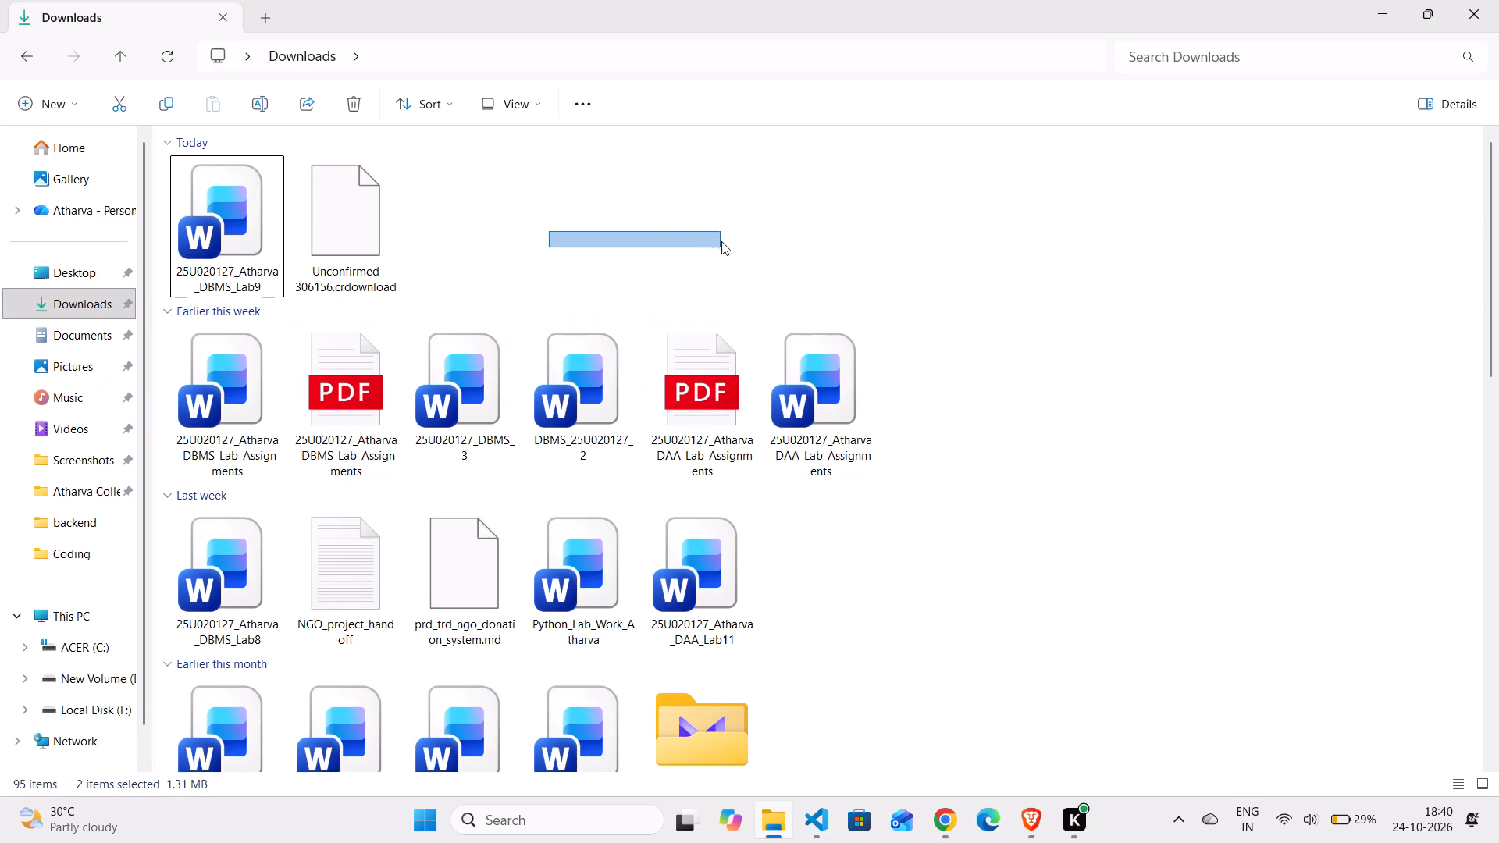
{"action": "left_click_drag", "start_coordinate": [721, 241], "coordinate": [725, 217]}
{"action": "left_click", "coordinate": [252, 414]}
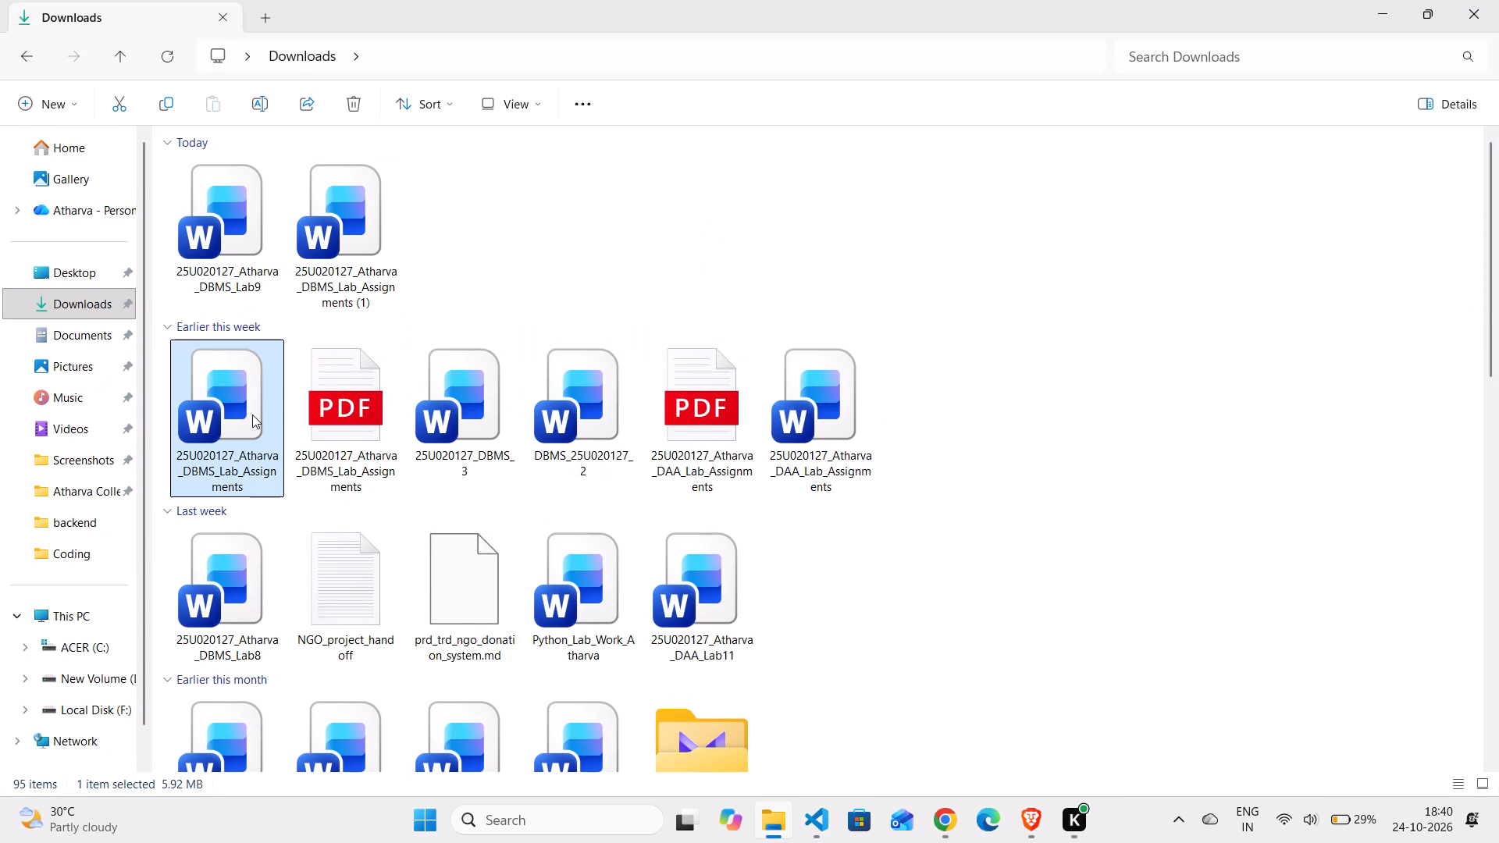
{"action": "key", "text": "shift+Delete"}
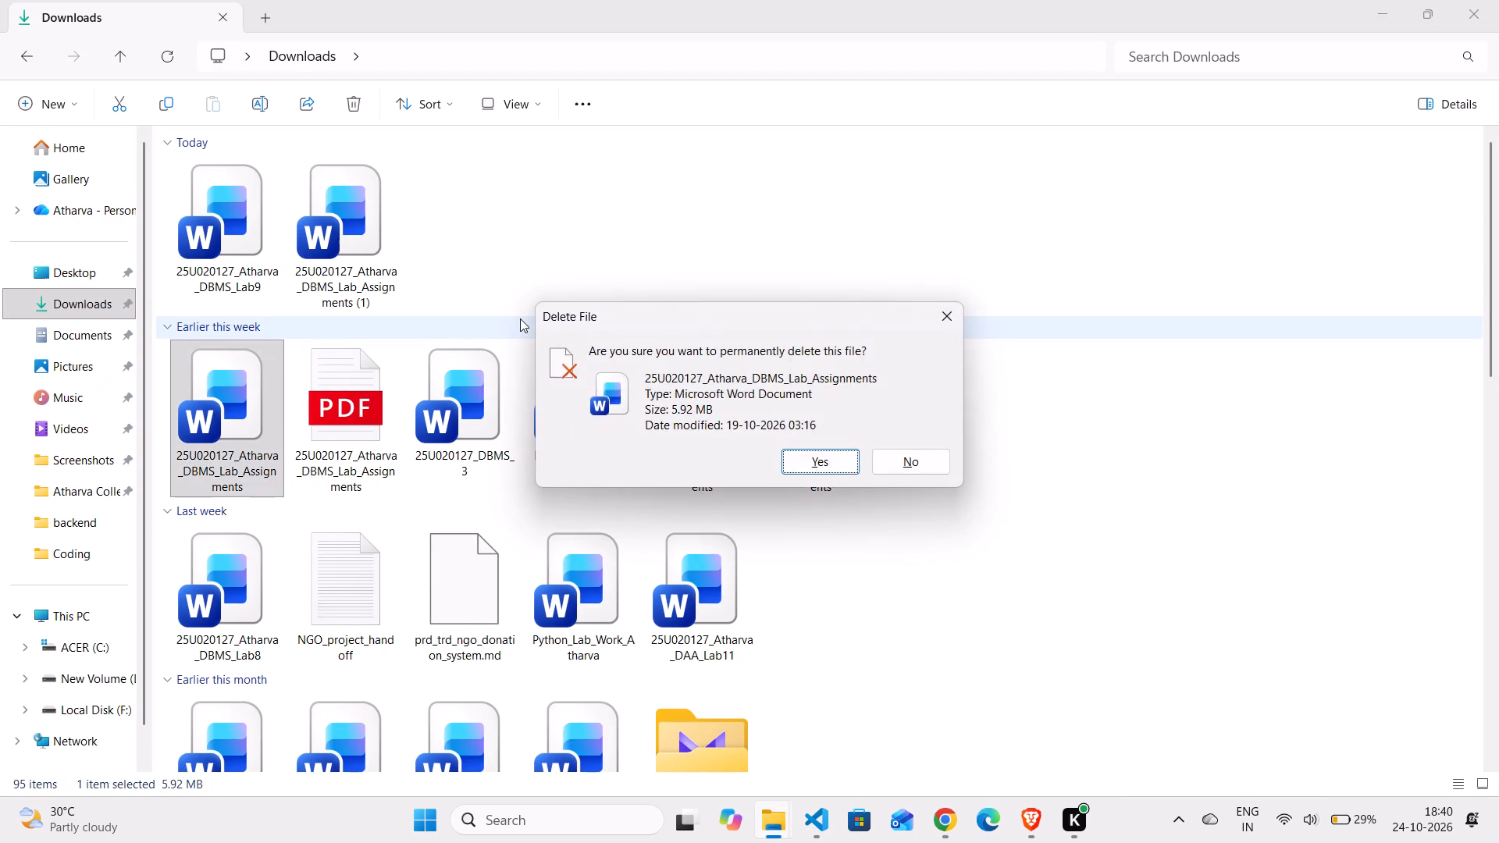
{"action": "key", "text": "Return"}
Rename the newly downloaded DBMS_Lab_Assignments Word file by removing the " (1)" suffix from its name.
{"action": "right_click", "coordinate": [356, 288]}
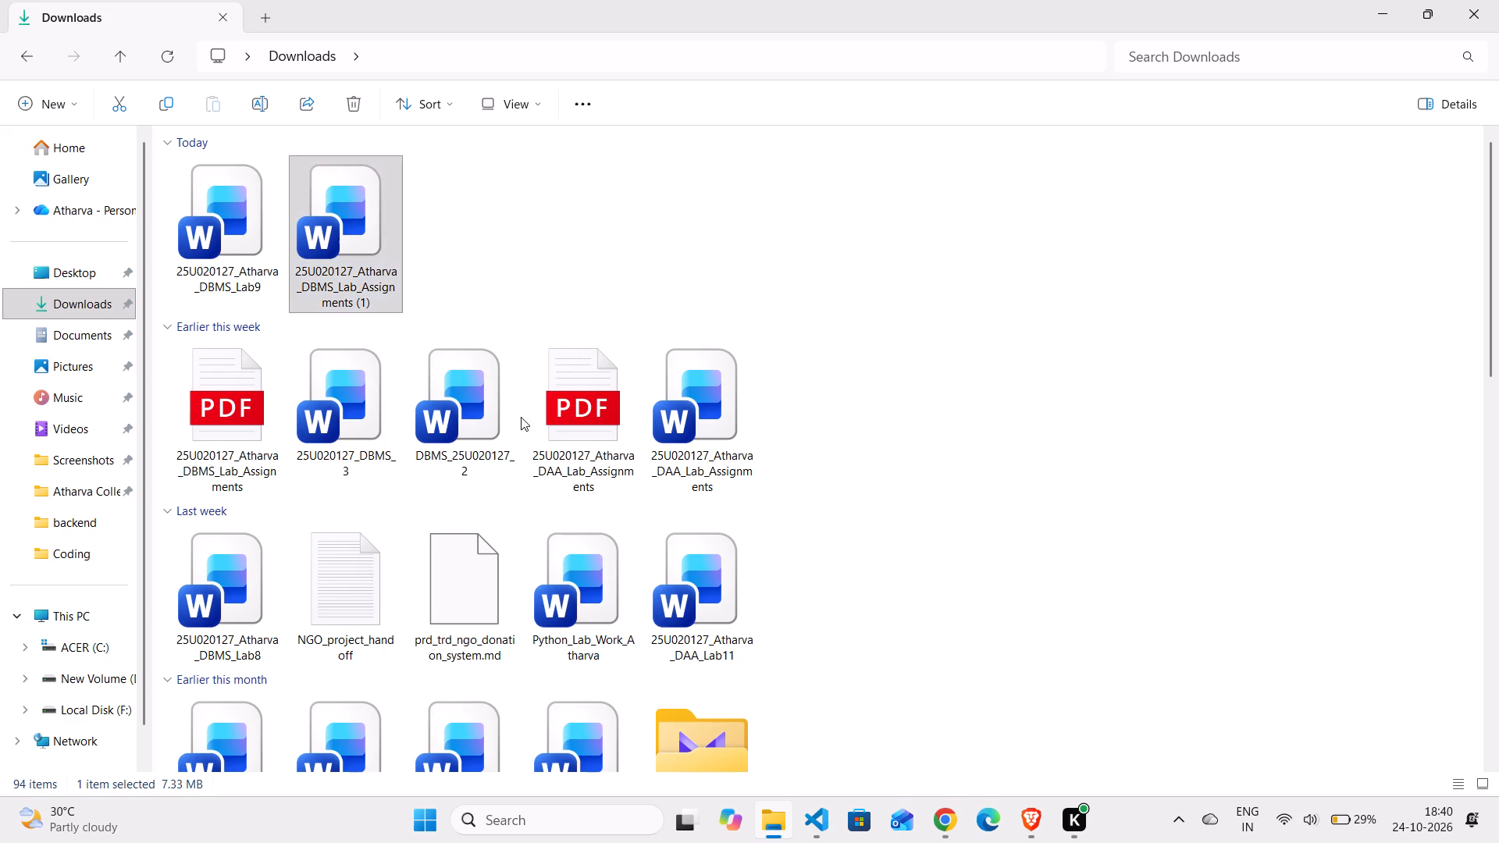
{"action": "left_click", "coordinate": [509, 242]}
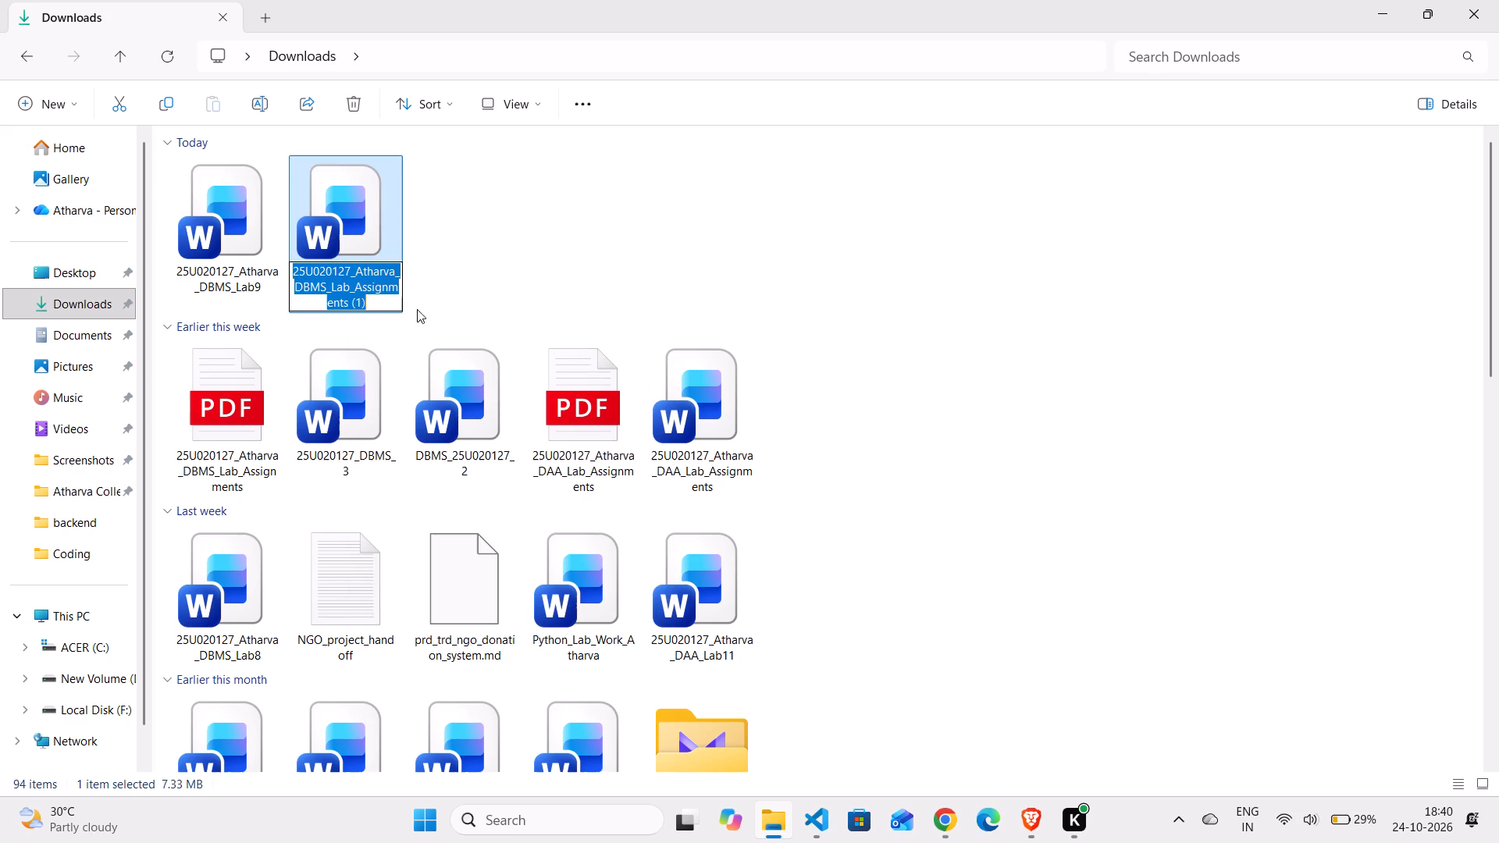
{"action": "left_click", "coordinate": [371, 296]}
{"action": "key", "text": "BackSpace"}
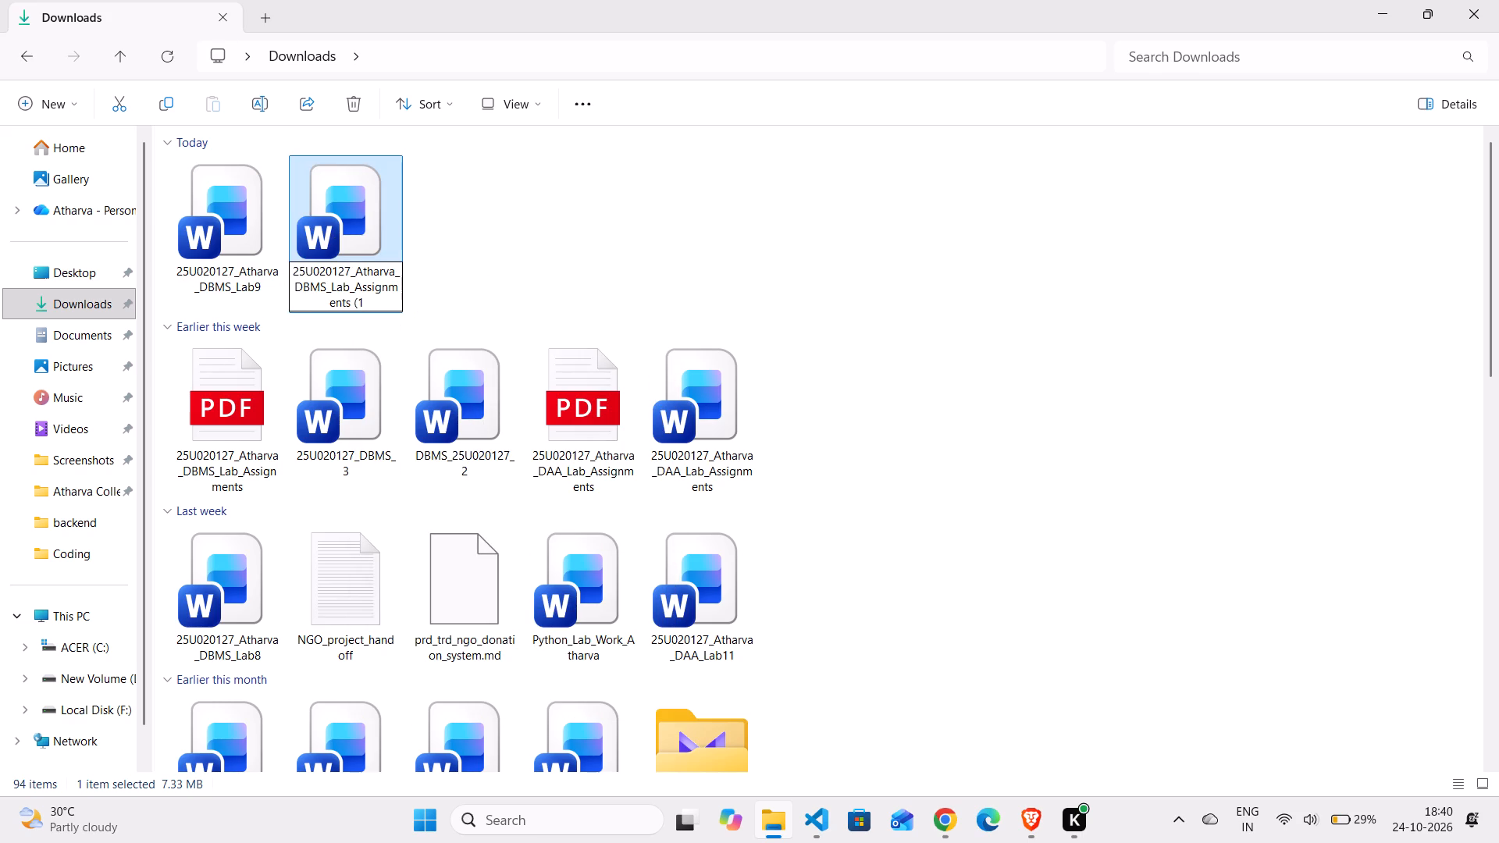
{"action": "key", "text": "BackSpace"}
{"action": "key", "text": "BackSpace"}
{"action": "key", "text": "BackSpace"}
{"action": "key", "text": "Return"}
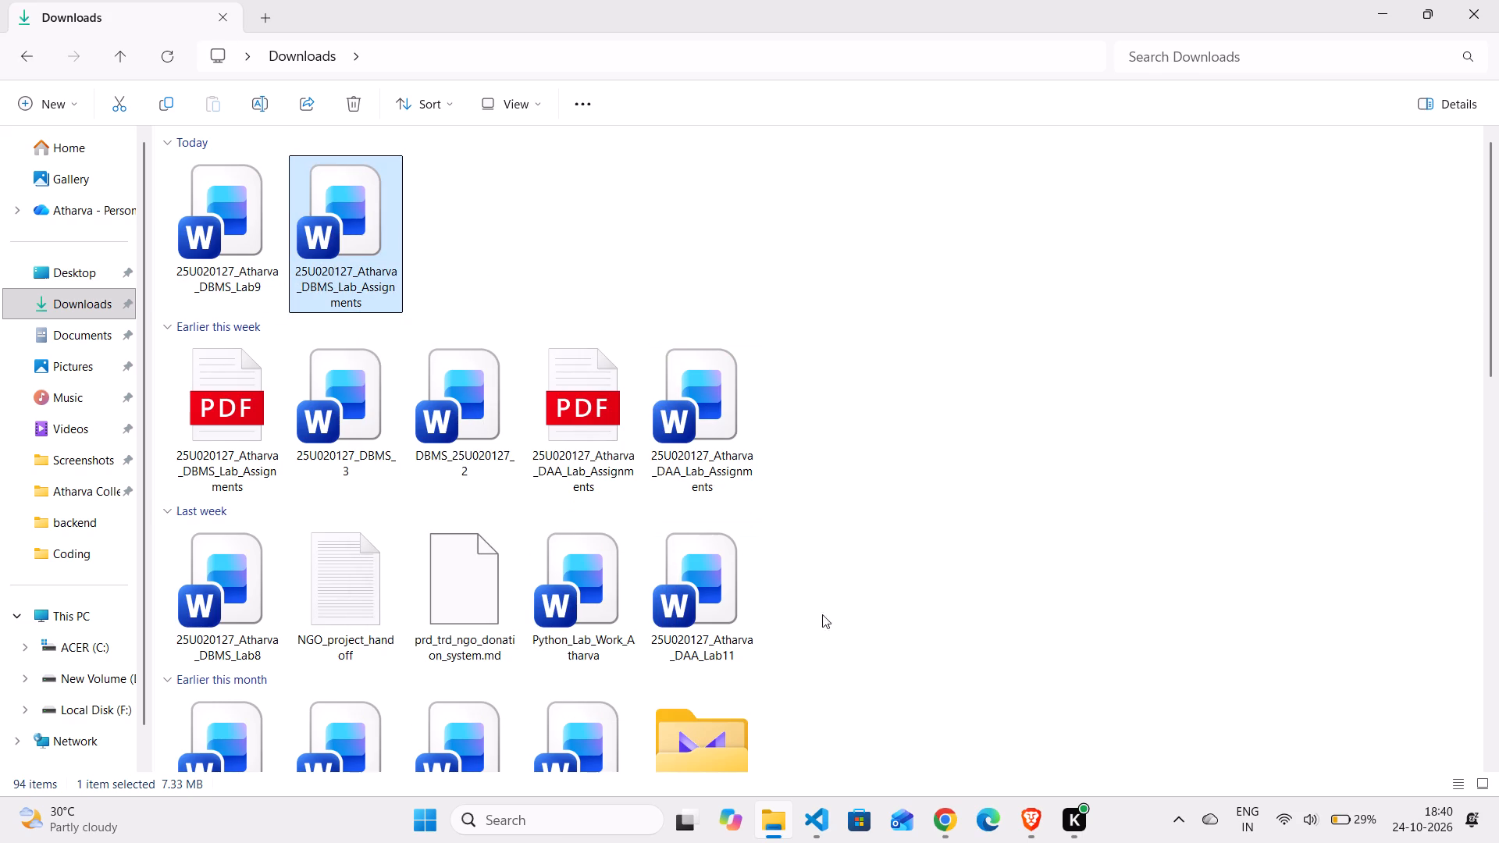
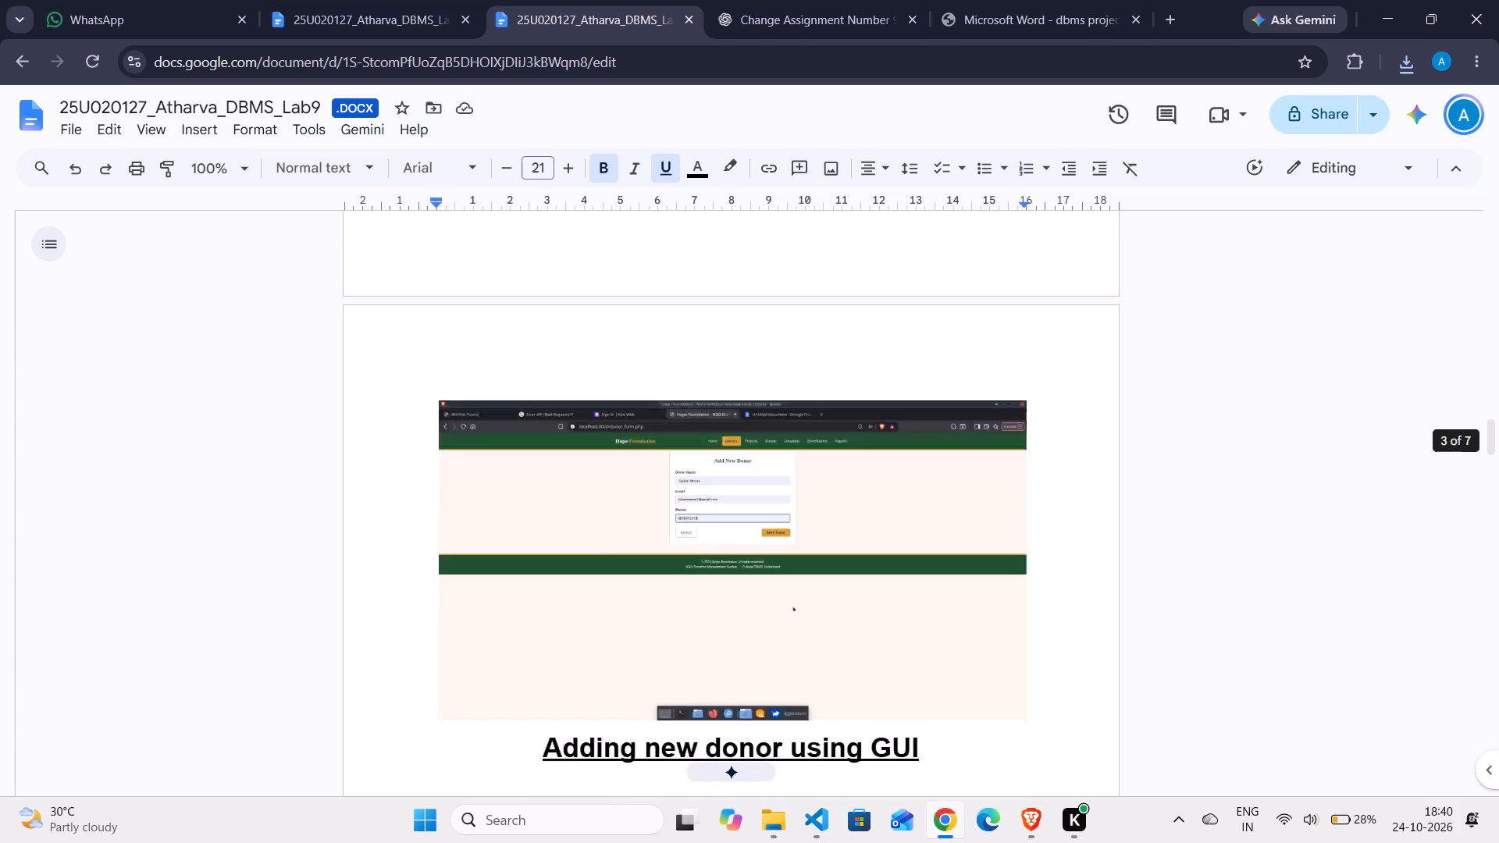
Close the ChatGPT conversation and the DBMS project topics PDF.
{"action": "left_click", "coordinate": [800, 0]}
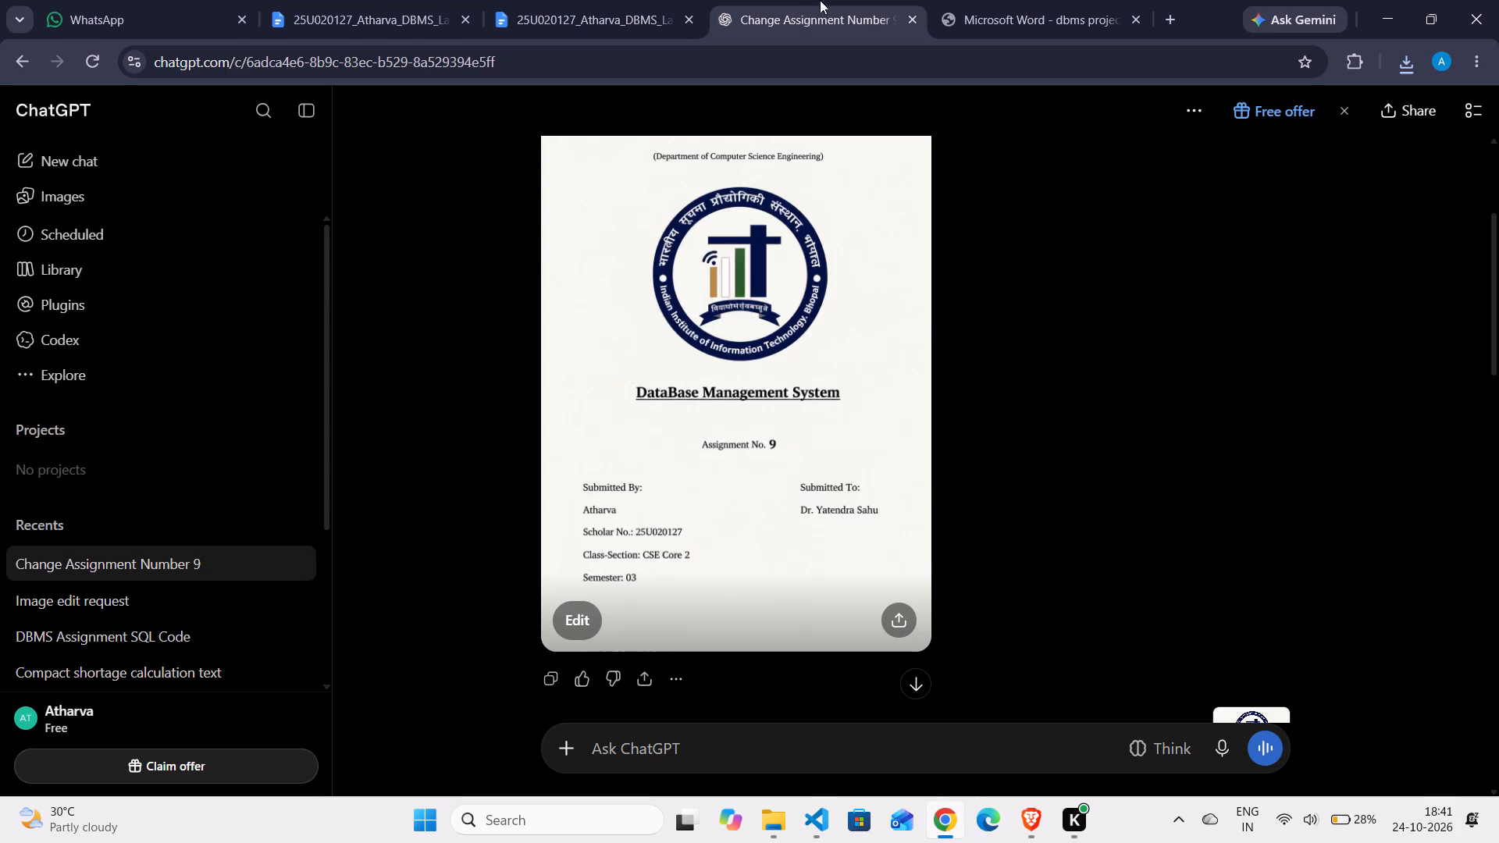
{"action": "left_click", "coordinate": [910, 18]}
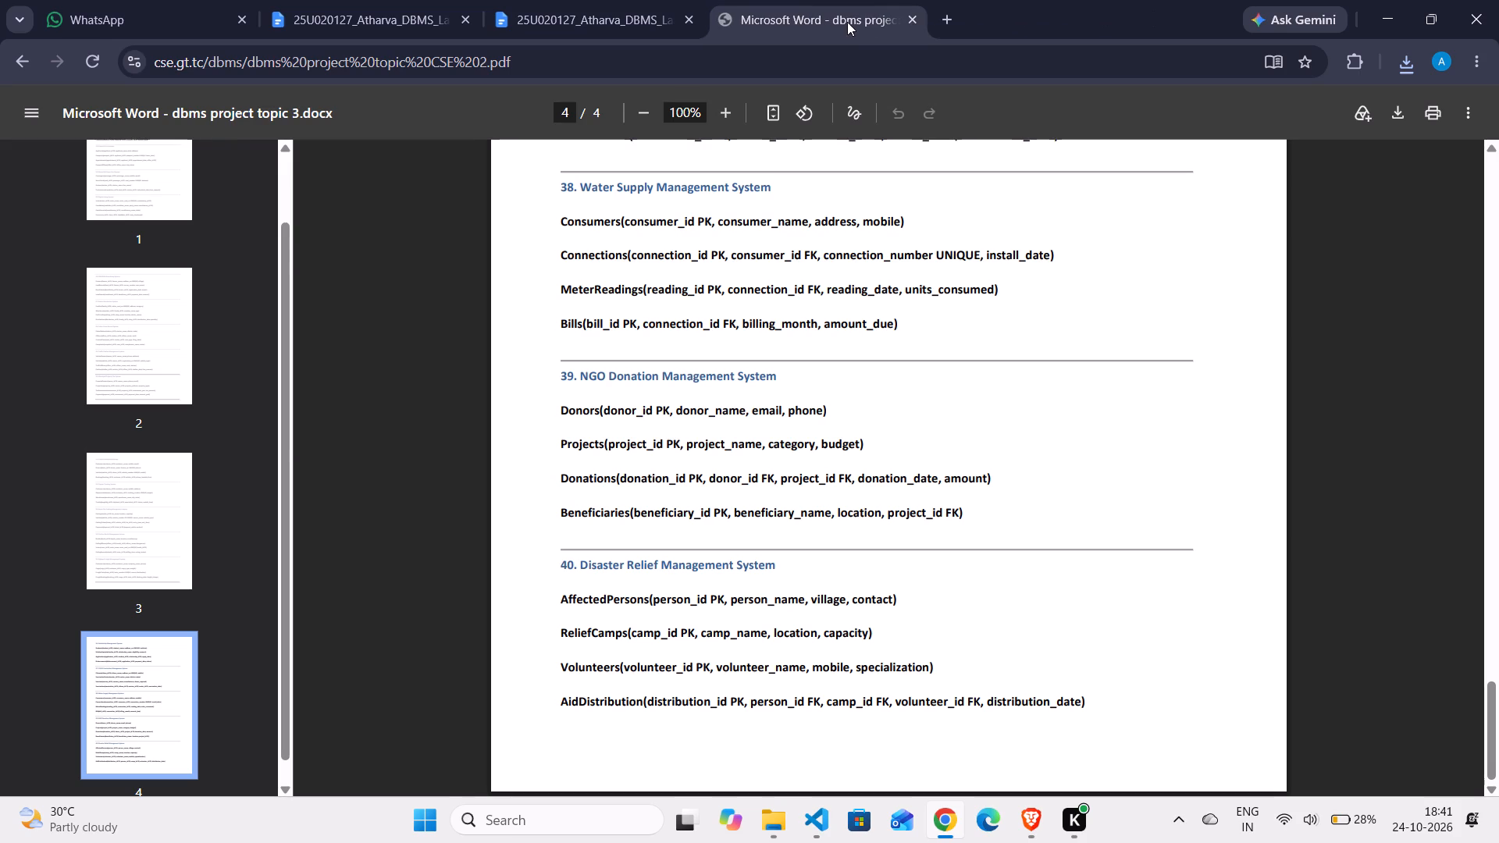
{"action": "left_click", "coordinate": [904, 15]}
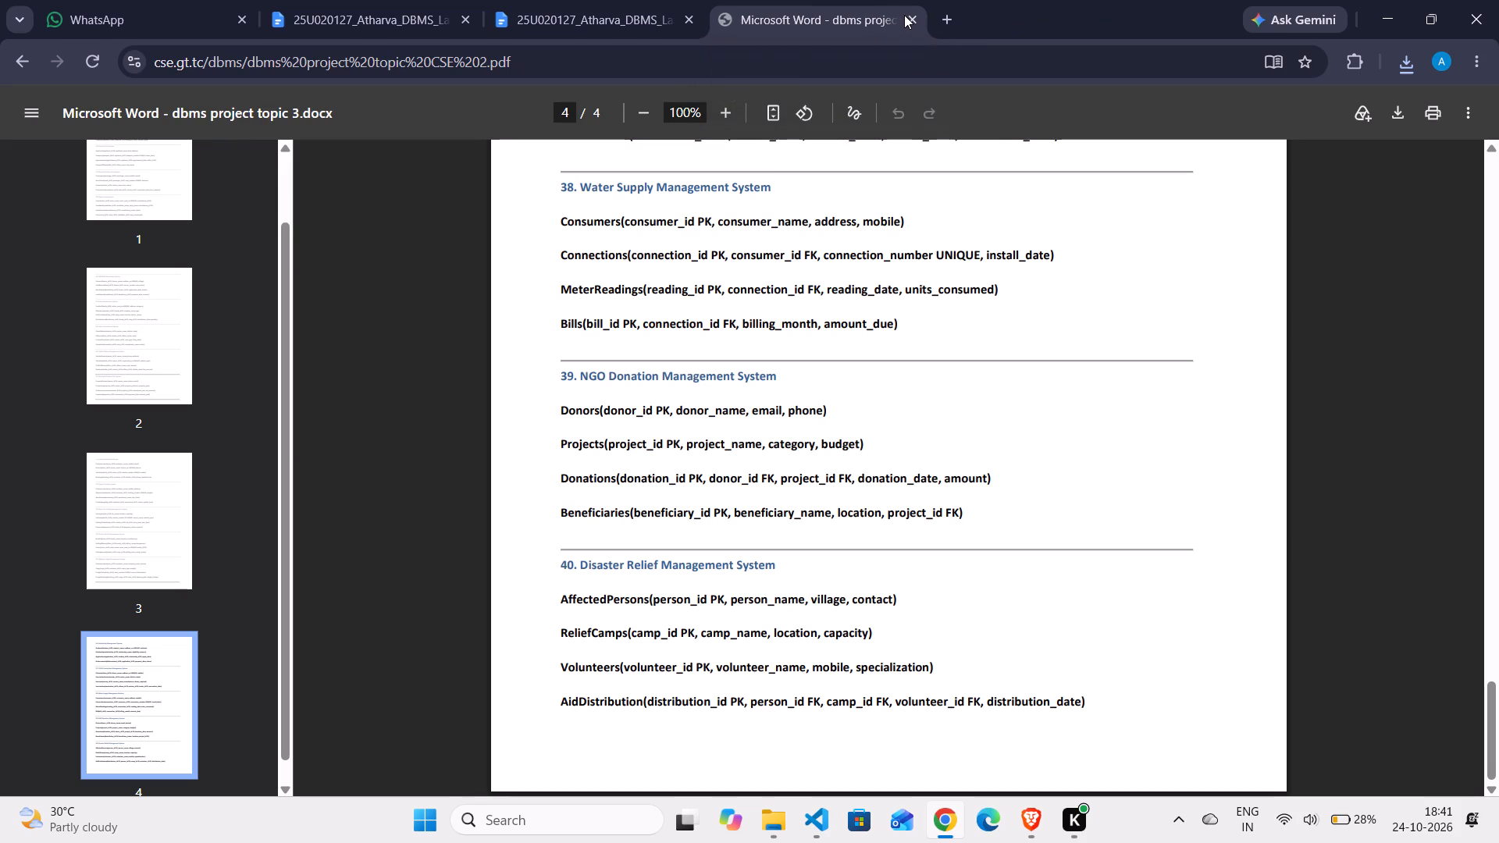
{"action": "left_click", "coordinate": [918, 15]}
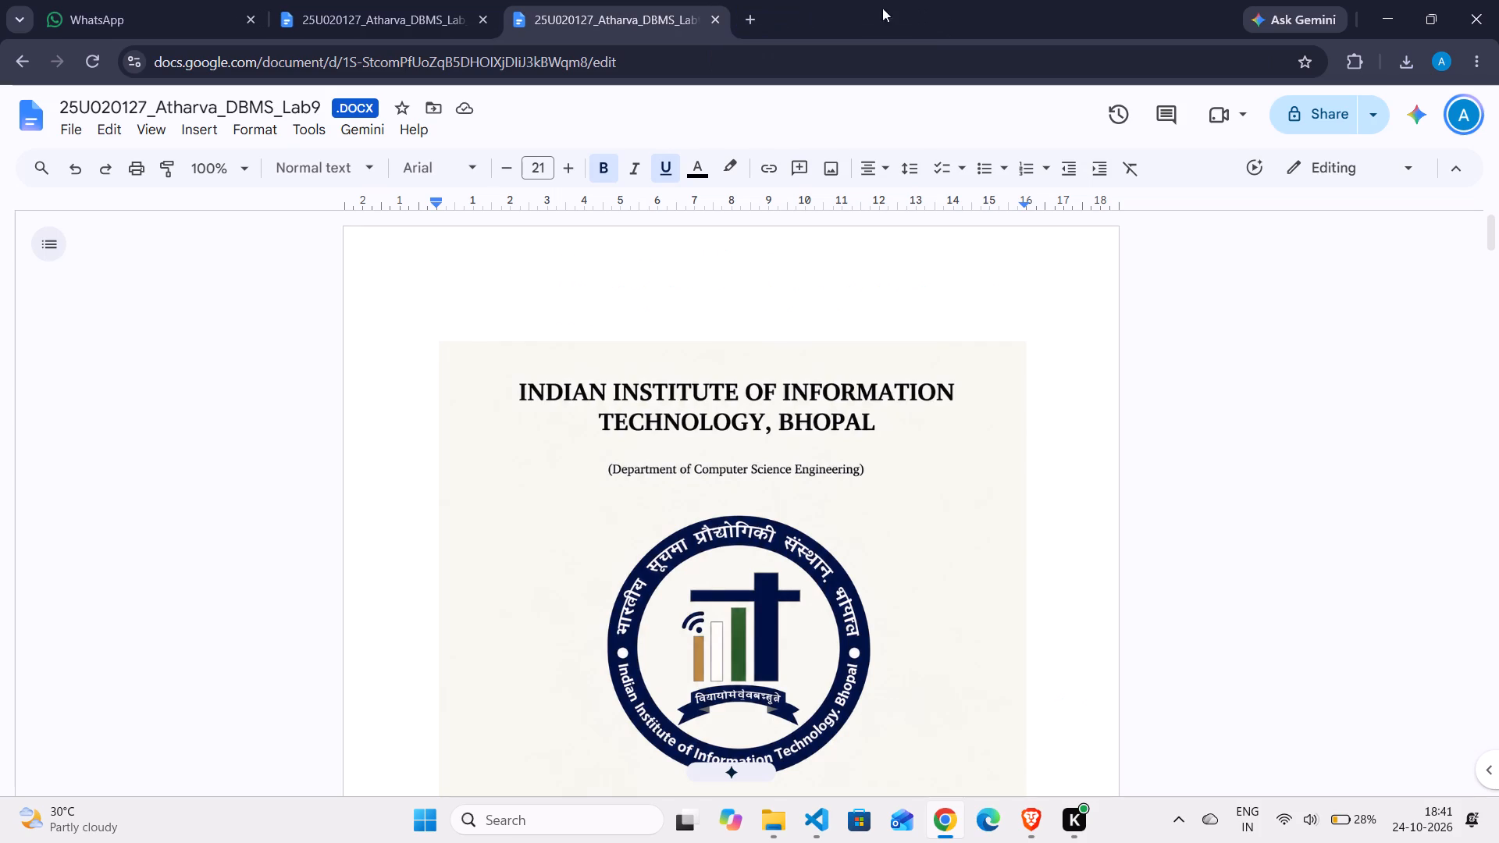
In the DBMS_Lab_Assignments document, remove the blank line above the Assignment - 02 heading at the top of its page.
{"action": "left_click", "coordinate": [400, 0]}
{"action": "scroll", "coordinate": [762, 491], "scroll_direction": "up", "scroll_amount": 11}
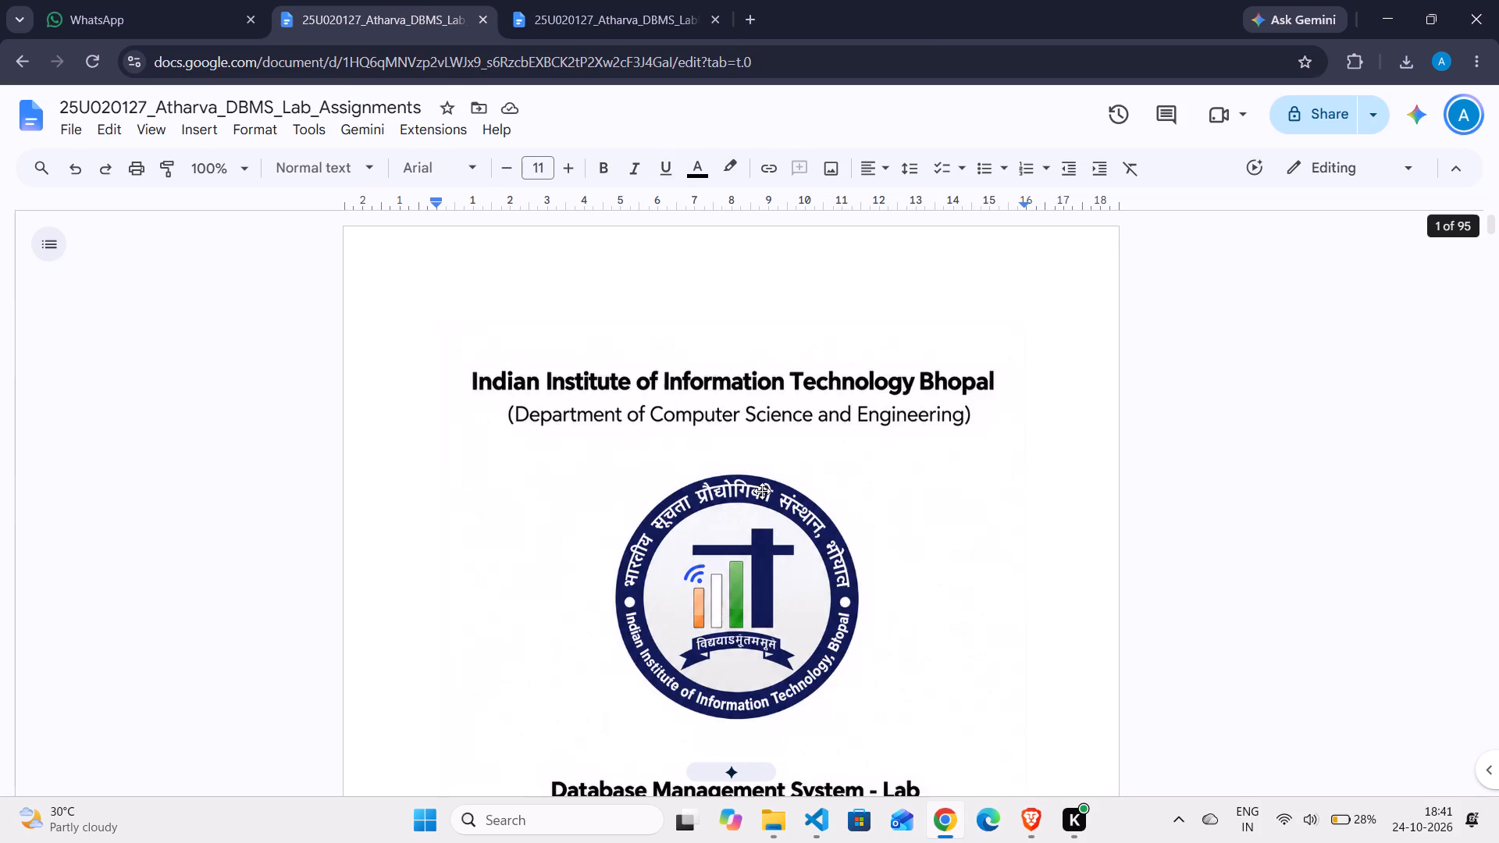
{"action": "scroll", "coordinate": [762, 491], "scroll_direction": "down", "scroll_amount": 10}
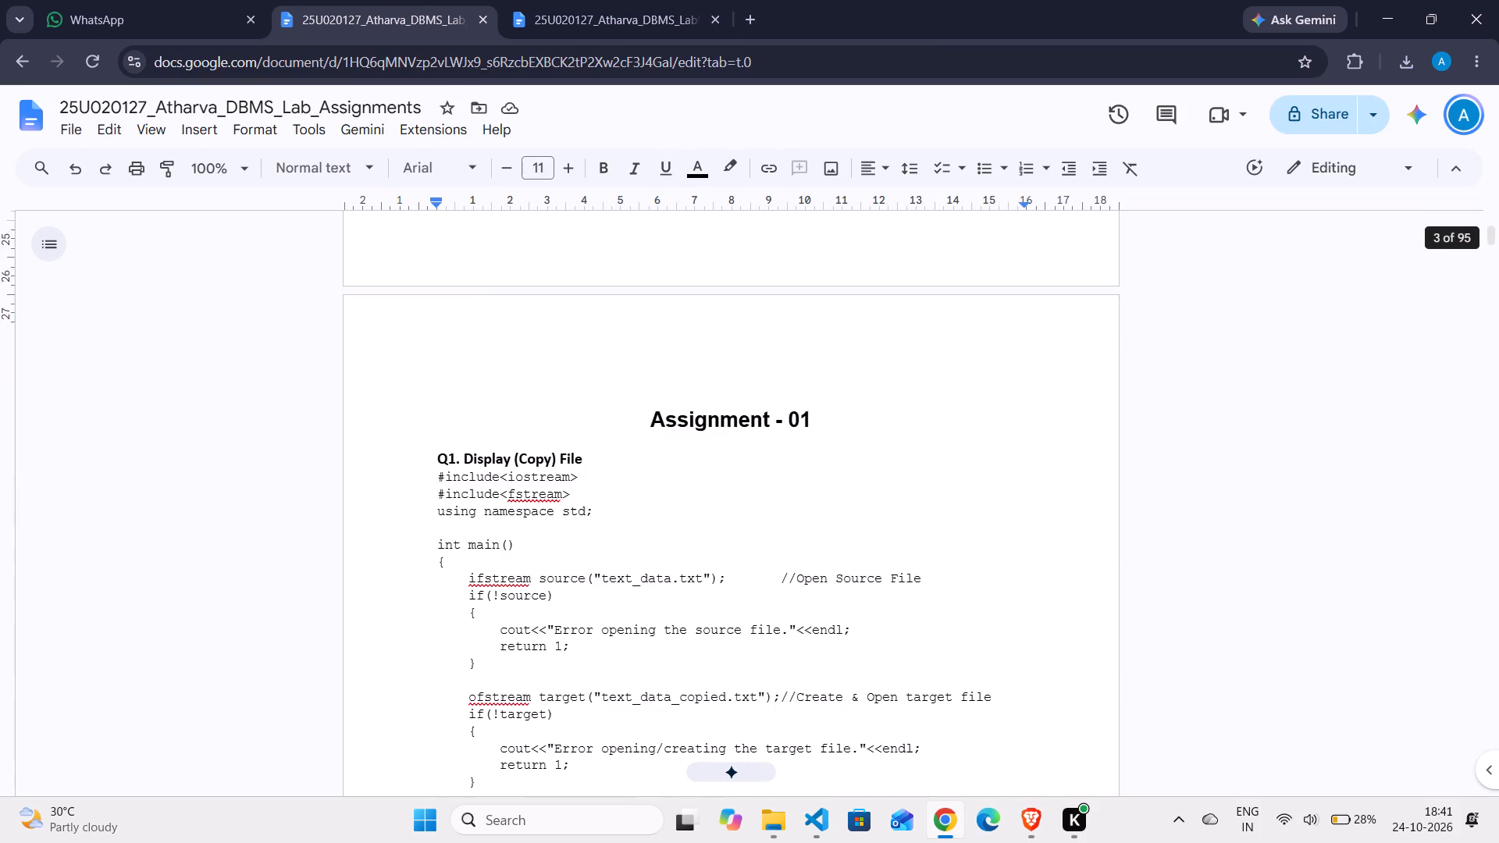
{"action": "scroll", "coordinate": [762, 491], "scroll_direction": "right", "scroll_amount": 5}
{"action": "scroll", "coordinate": [762, 491], "scroll_direction": "down", "scroll_amount": 11}
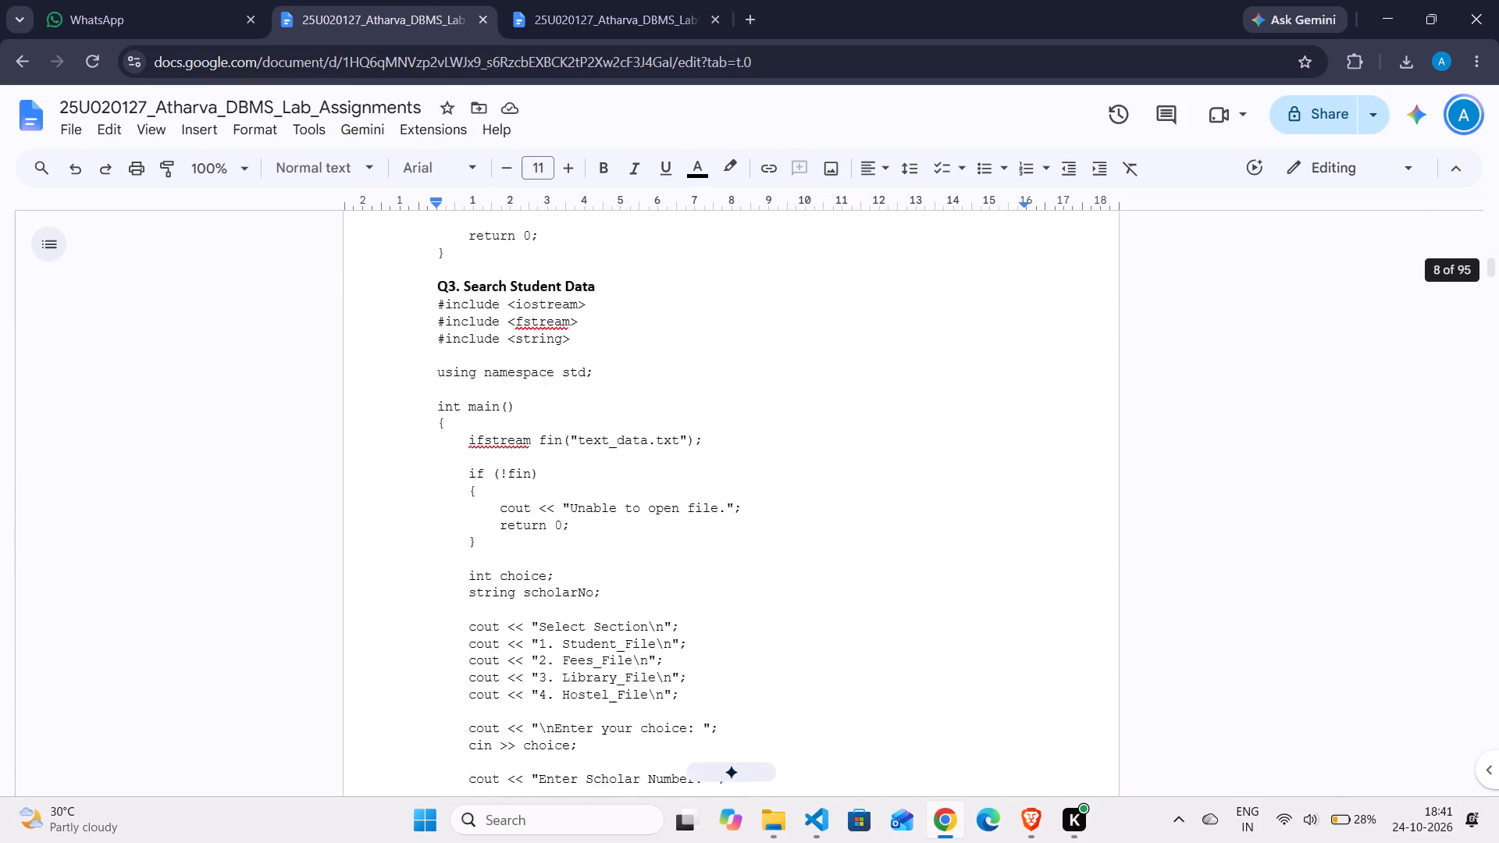
{"action": "scroll", "coordinate": [762, 491], "scroll_direction": "down", "scroll_amount": 17}
{"action": "scroll", "coordinate": [762, 491], "scroll_direction": "down", "scroll_amount": 10}
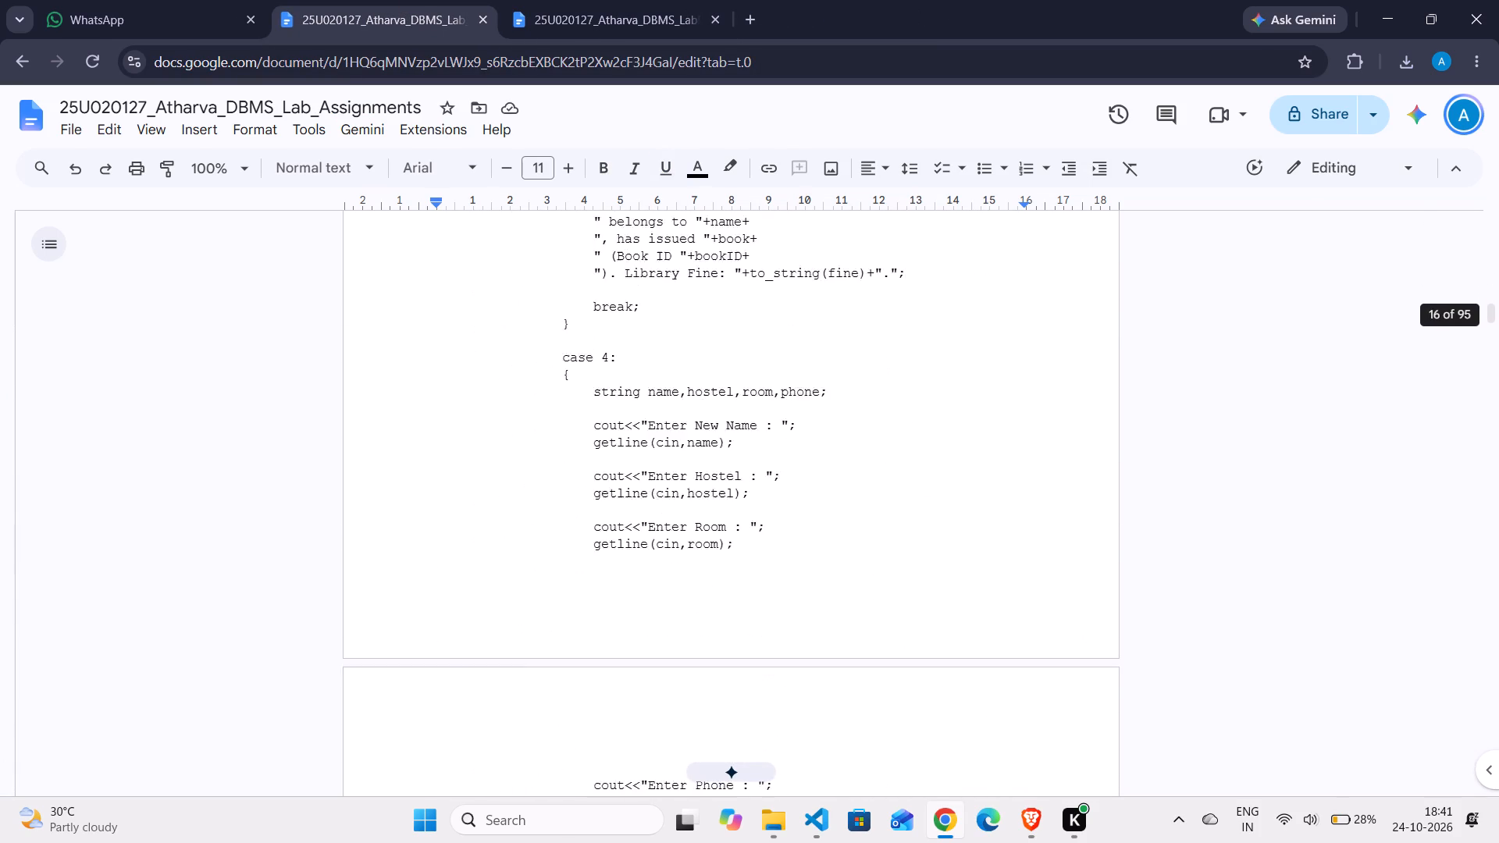
{"action": "scroll", "coordinate": [762, 491], "scroll_direction": "down", "scroll_amount": 6}
{"action": "scroll", "coordinate": [762, 491], "scroll_direction": "right", "scroll_amount": 5}
{"action": "scroll", "coordinate": [762, 491], "scroll_direction": "down", "scroll_amount": 4}
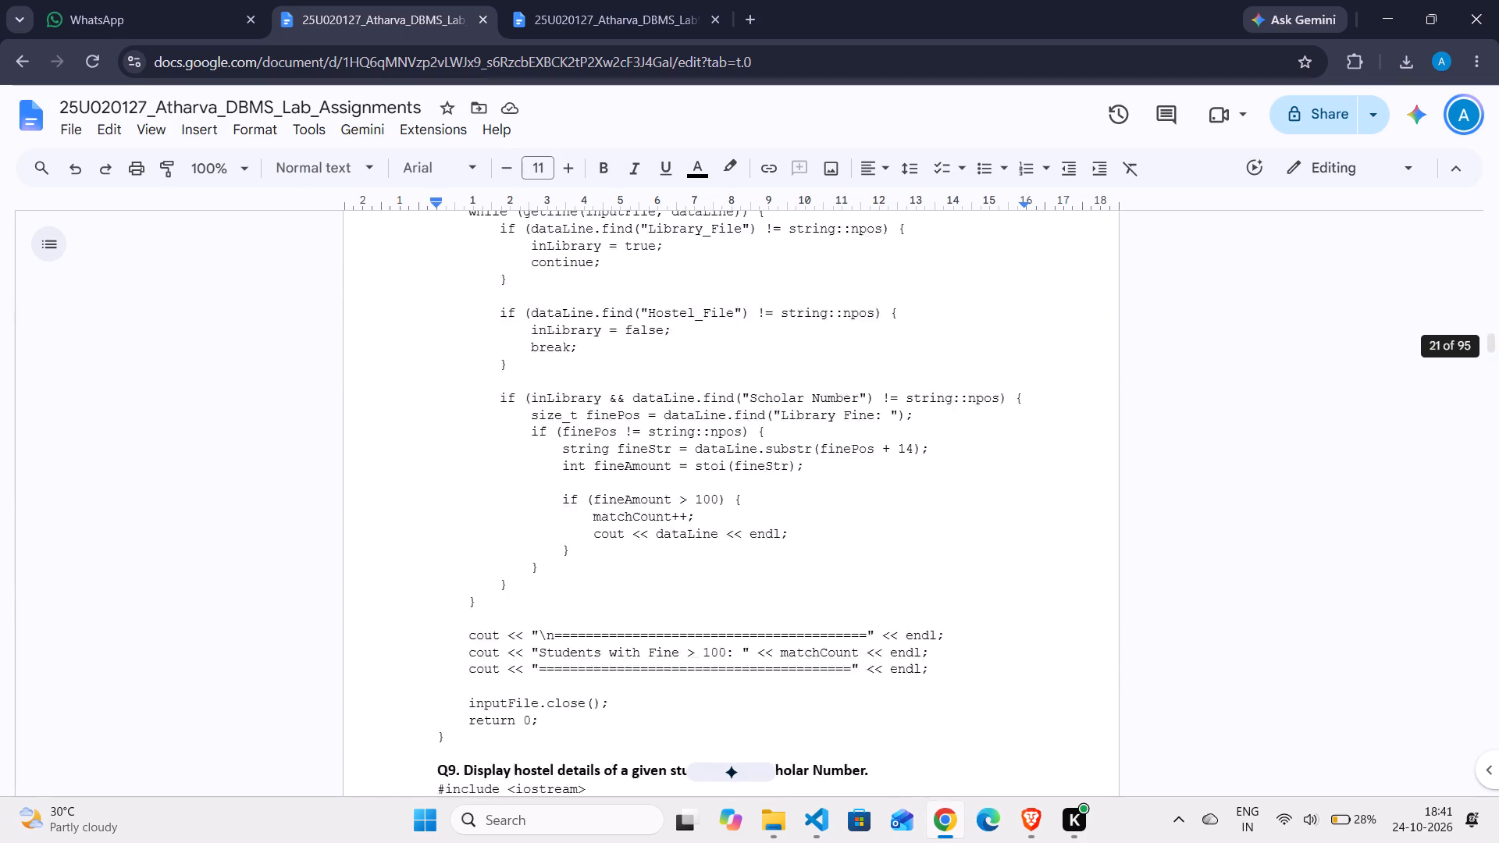
{"action": "scroll", "coordinate": [762, 491], "scroll_direction": "down", "scroll_amount": 12}
{"action": "left_click", "coordinate": [740, 379]}
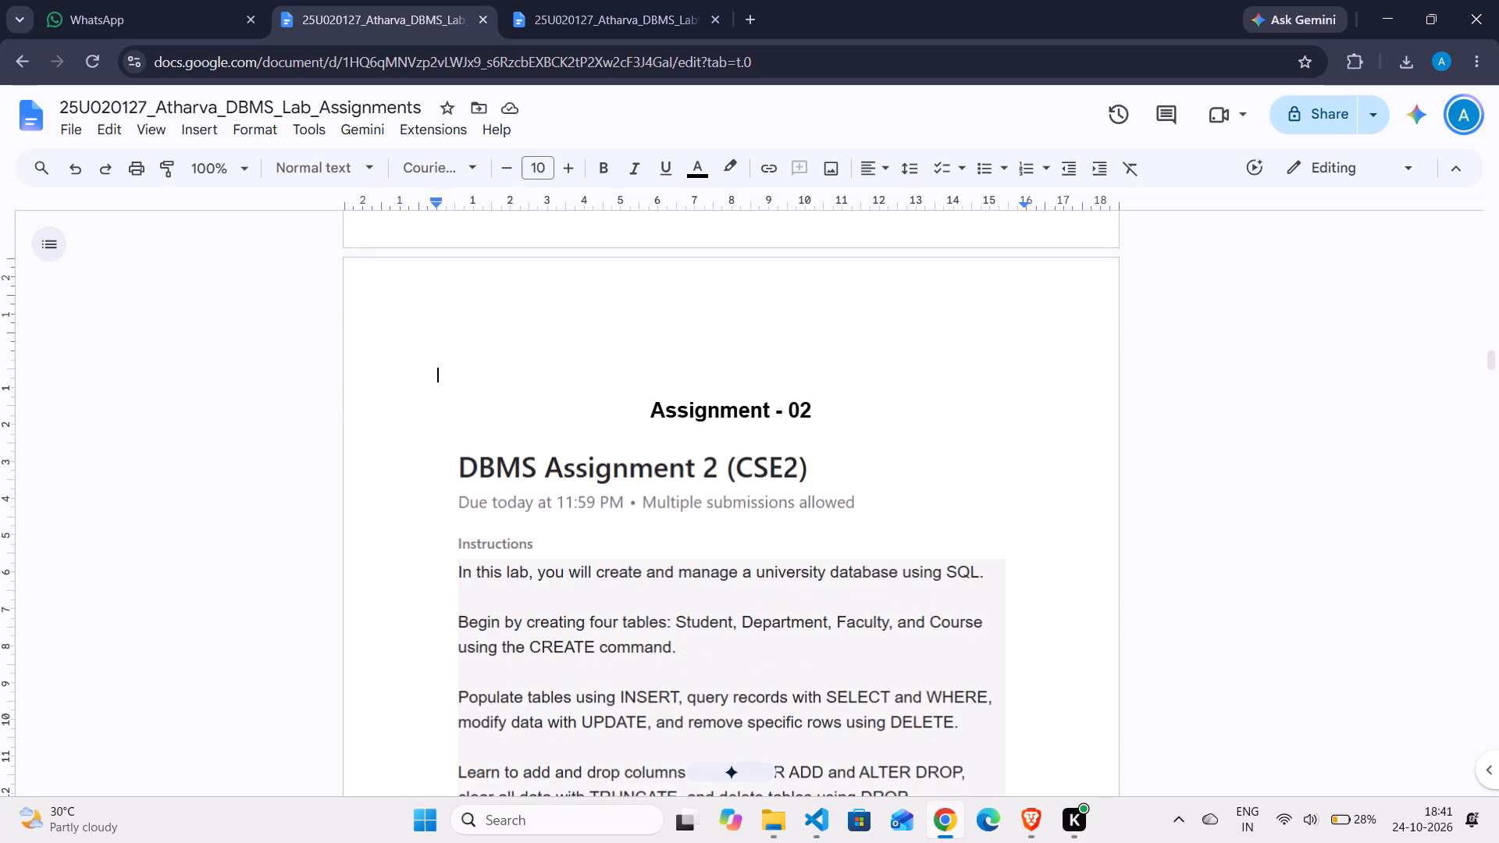
{"action": "key", "text": "BackSpace"}
{"action": "key", "text": "Return"}
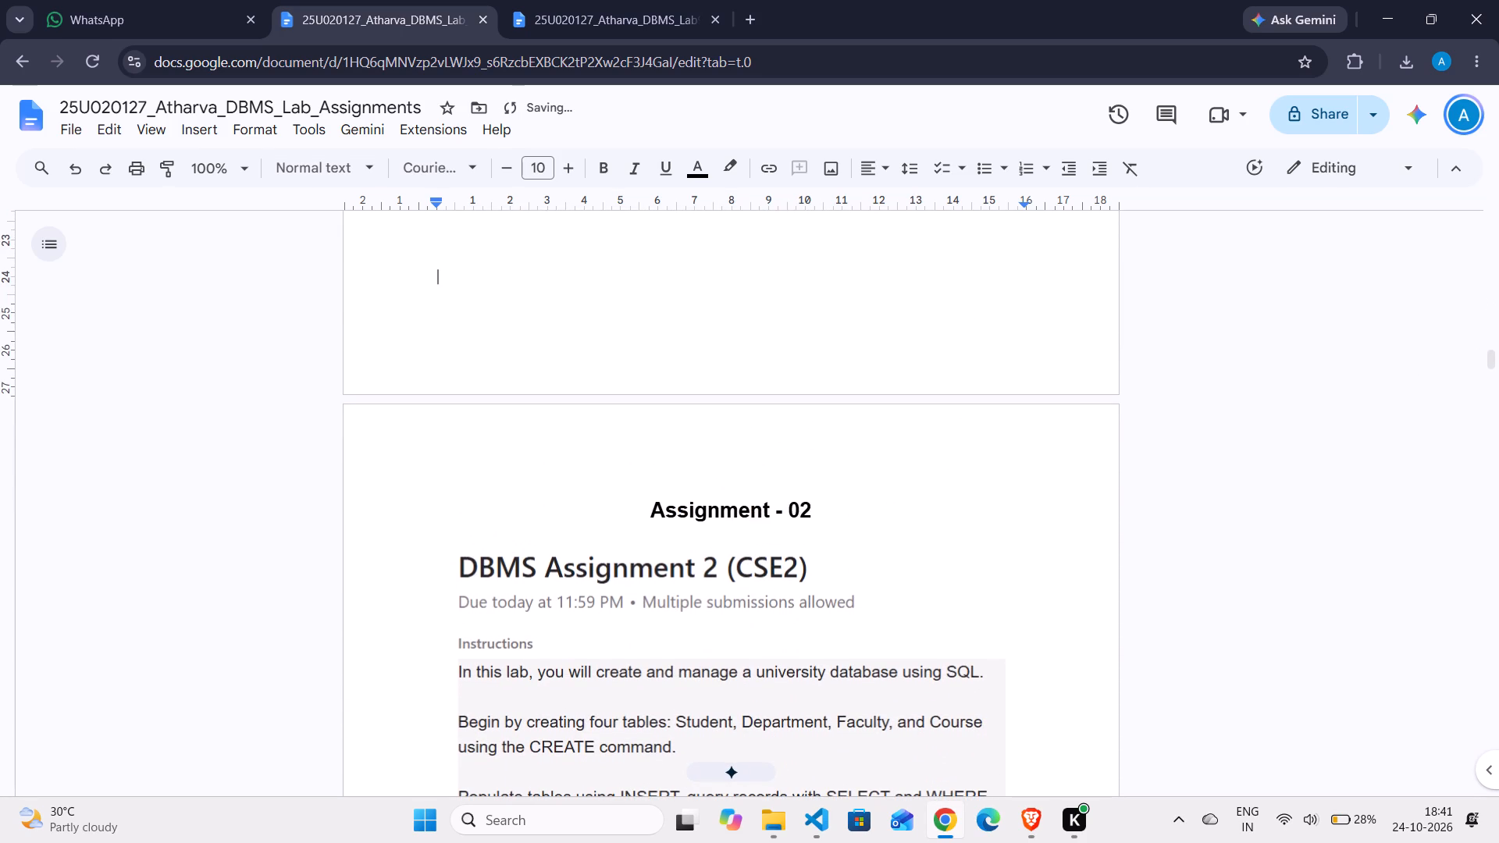
Check the page layout of the Assignment - 02 instructions and code section.
{"action": "scroll", "coordinate": [740, 379], "scroll_direction": "down", "scroll_amount": 6}
{"action": "scroll", "coordinate": [740, 379], "scroll_direction": "up", "scroll_amount": 1}
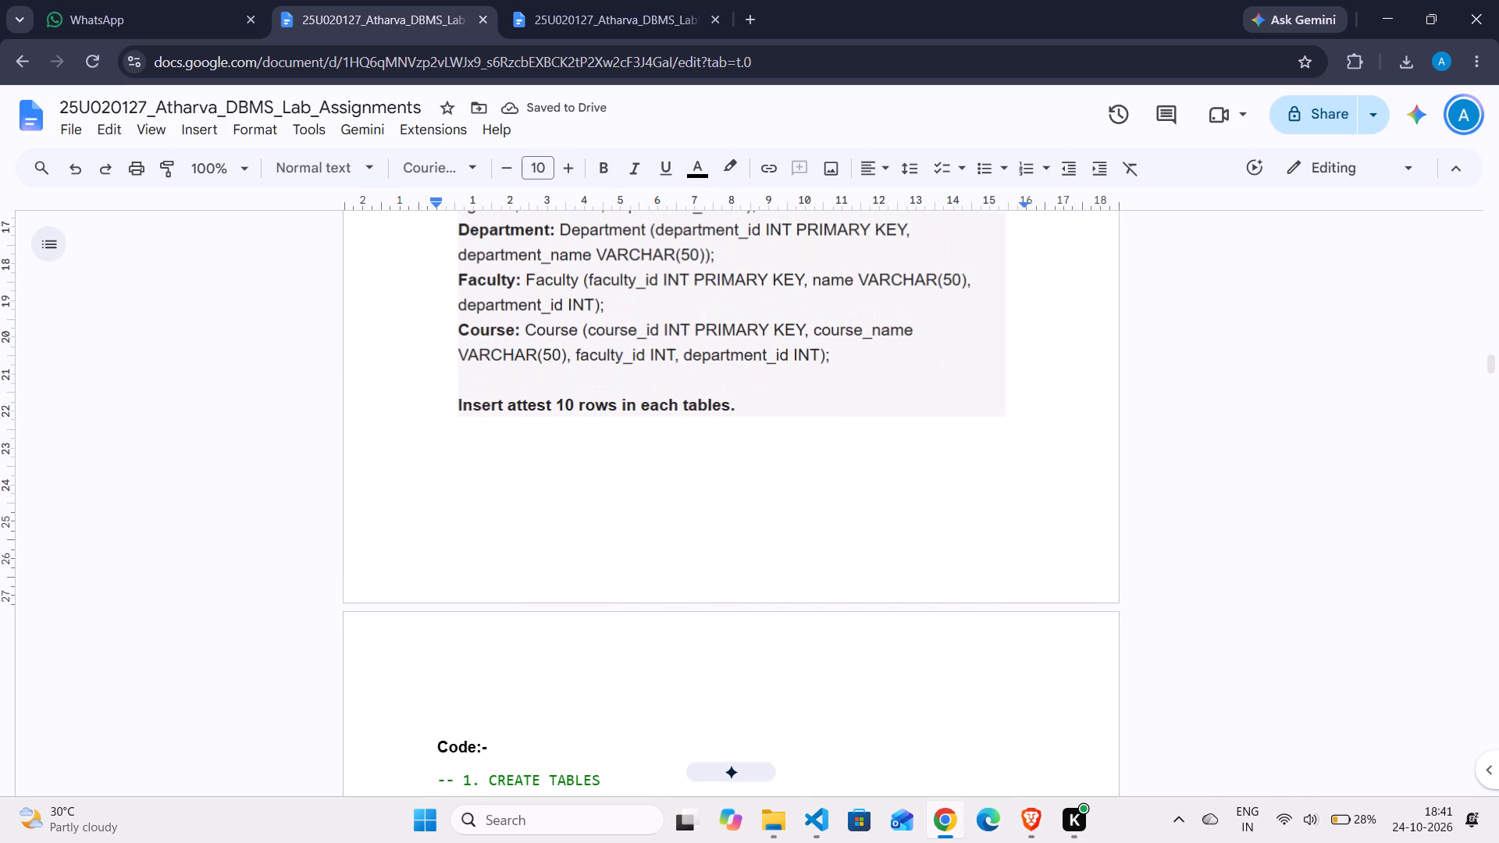
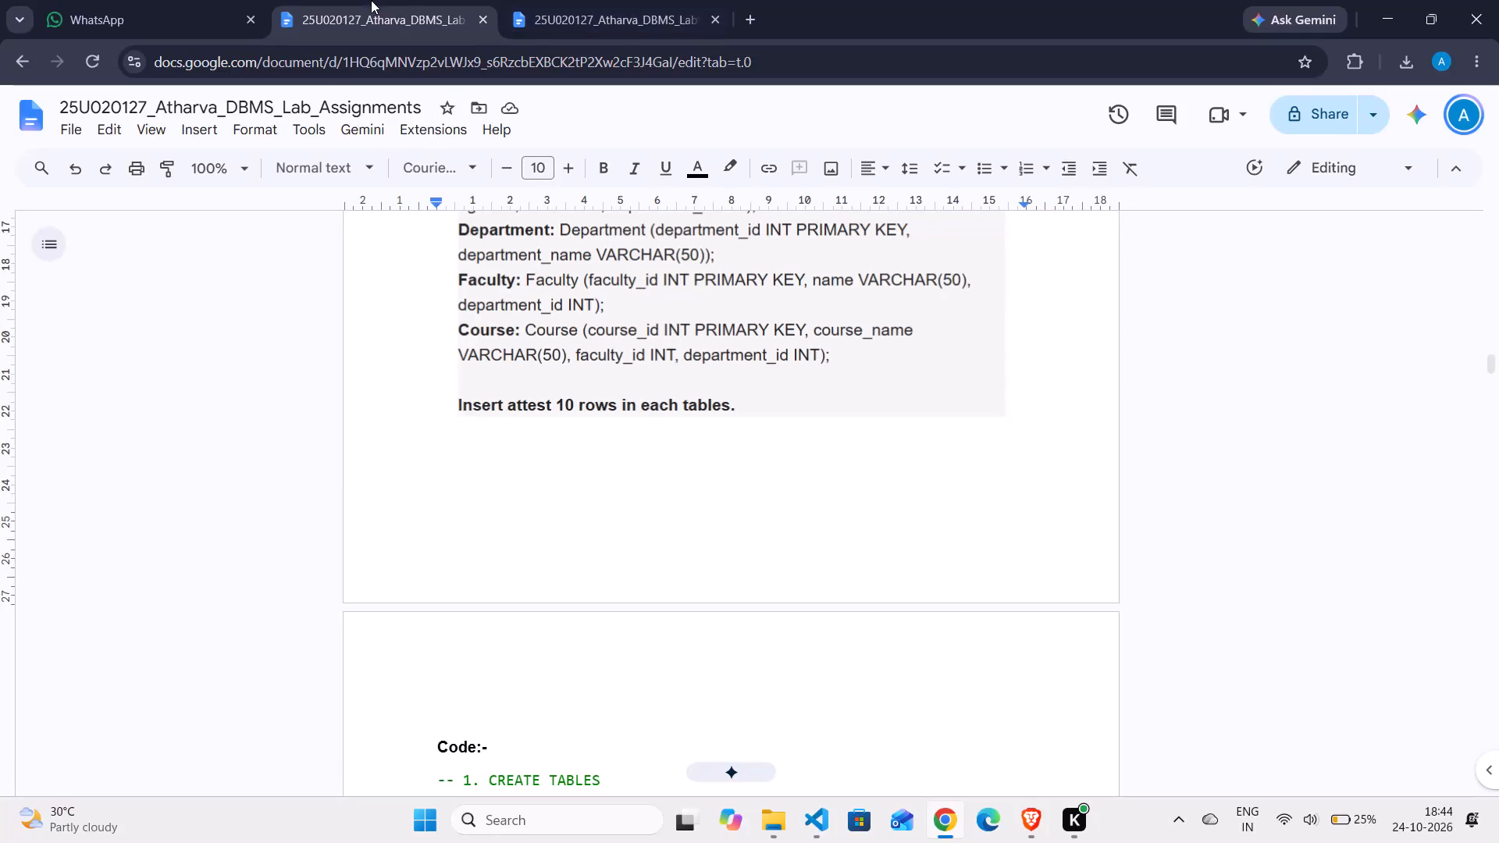
Download the DBMS_Lab_Assignments document as a PDF.
{"action": "left_click", "coordinate": [75, 126]}
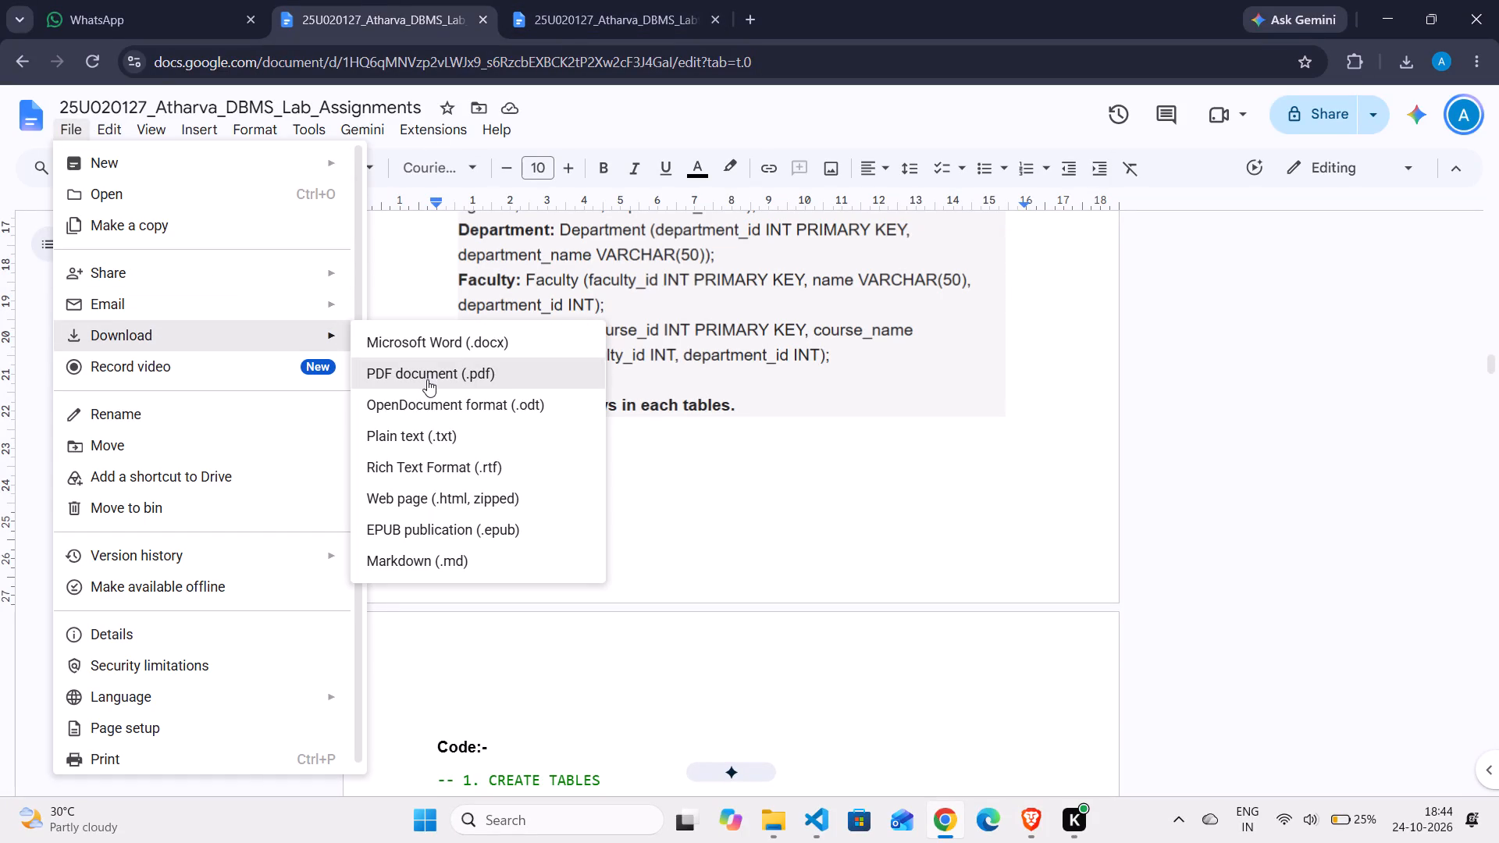
{"action": "left_click", "coordinate": [429, 379]}
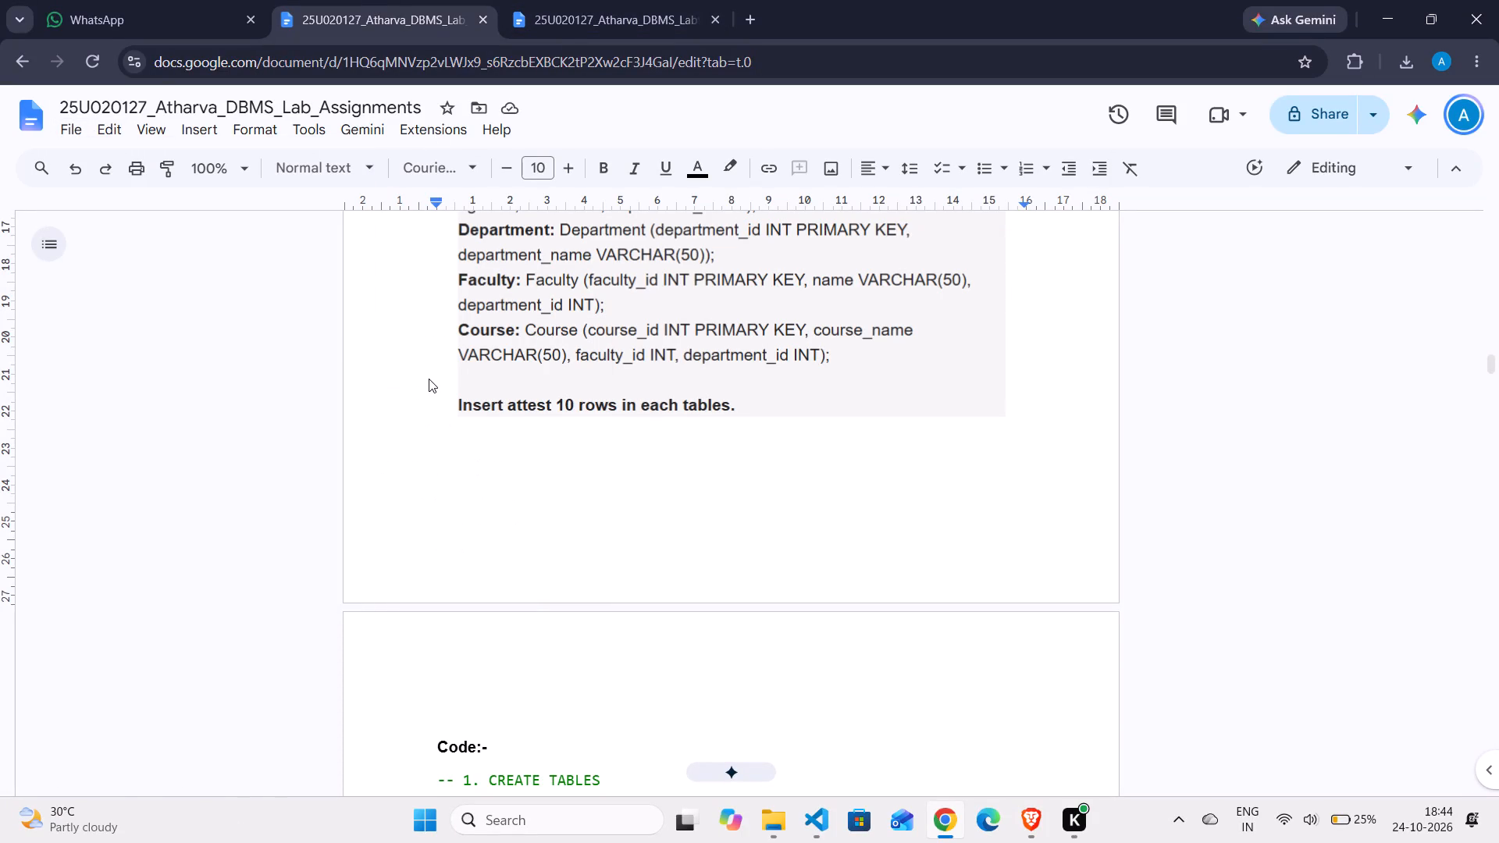
Switch to File Explorer and permanently delete today's DBMS_Lab_Assignments Word file from Downloads.
{"action": "left_click", "coordinate": [779, 823]}
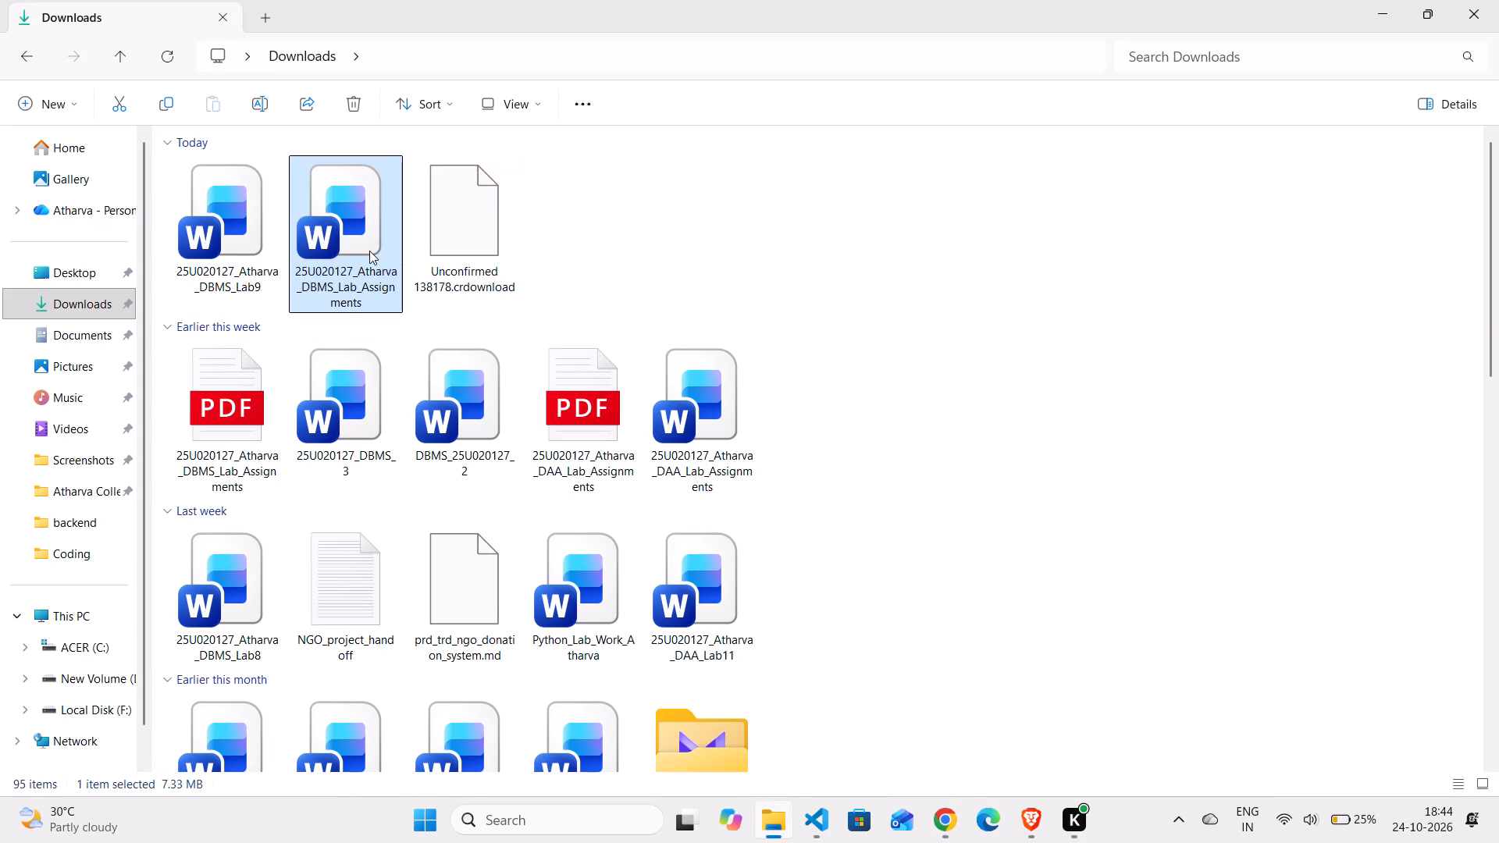
{"action": "left_click", "coordinate": [369, 251]}
{"action": "key", "text": "shift+Delete"}
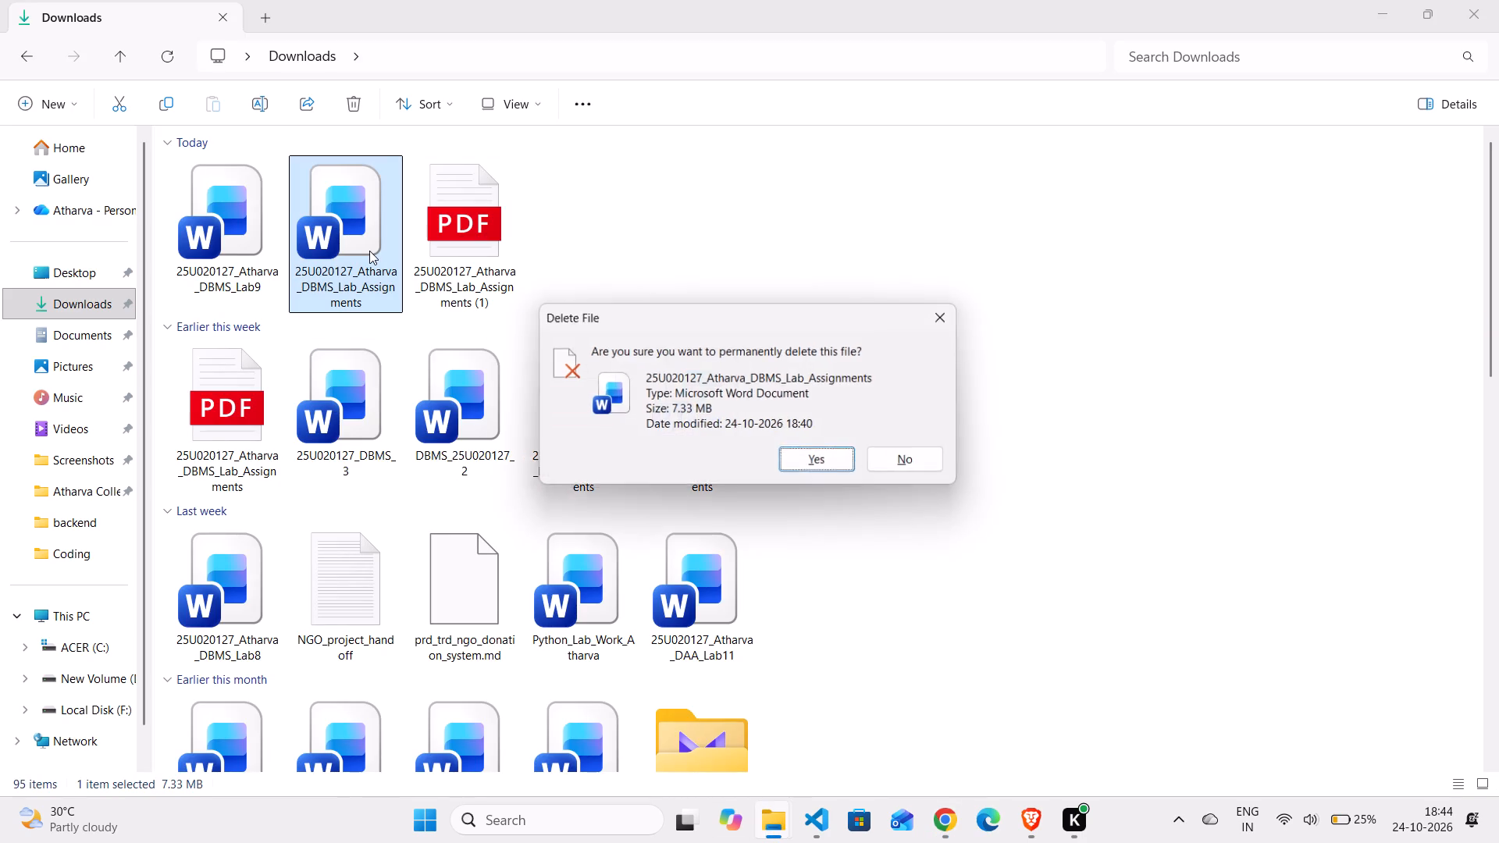
{"action": "key", "text": "Return"}
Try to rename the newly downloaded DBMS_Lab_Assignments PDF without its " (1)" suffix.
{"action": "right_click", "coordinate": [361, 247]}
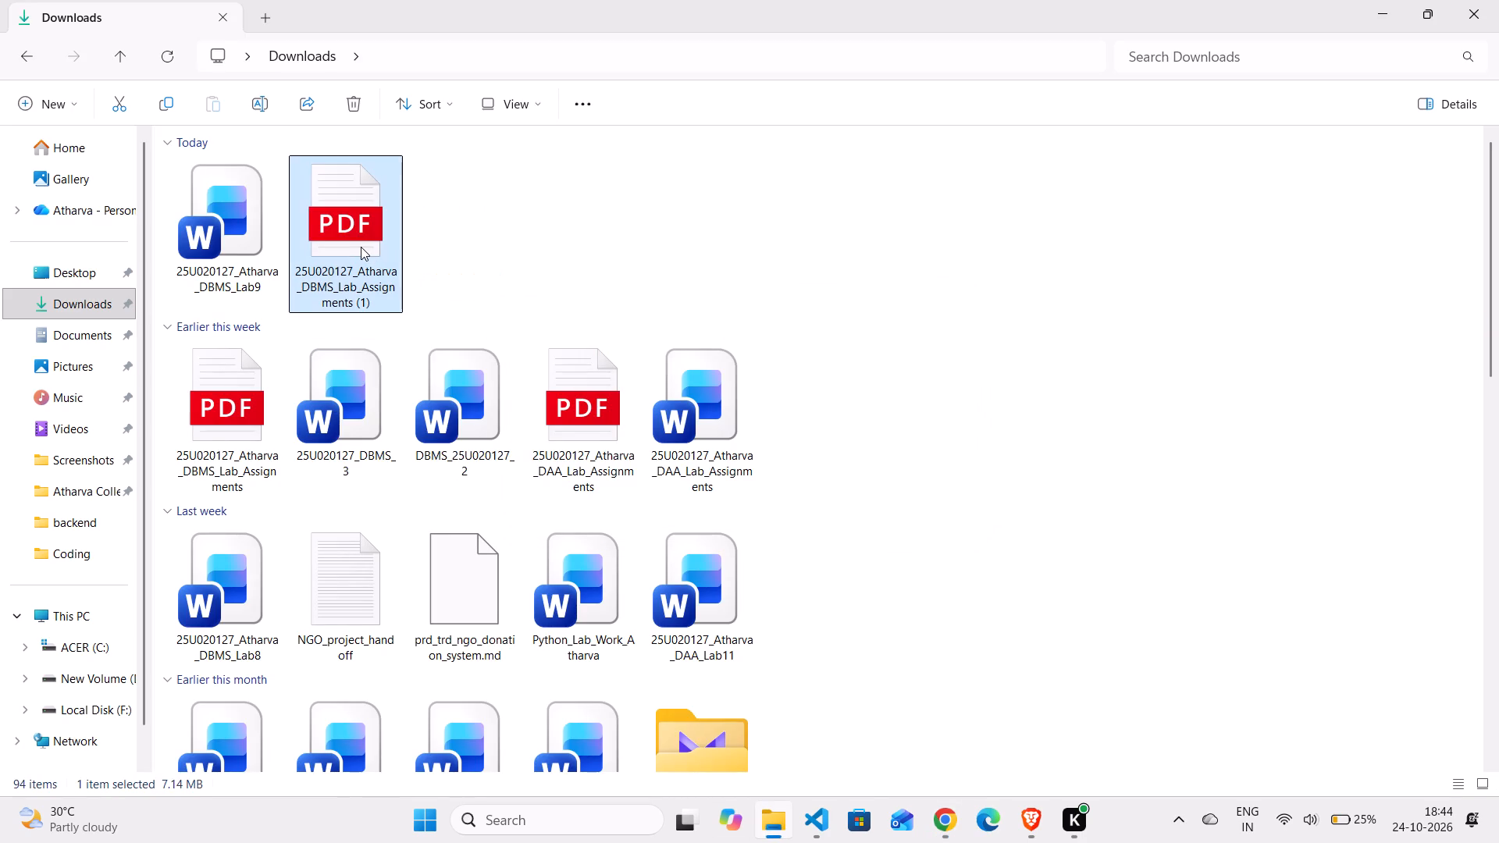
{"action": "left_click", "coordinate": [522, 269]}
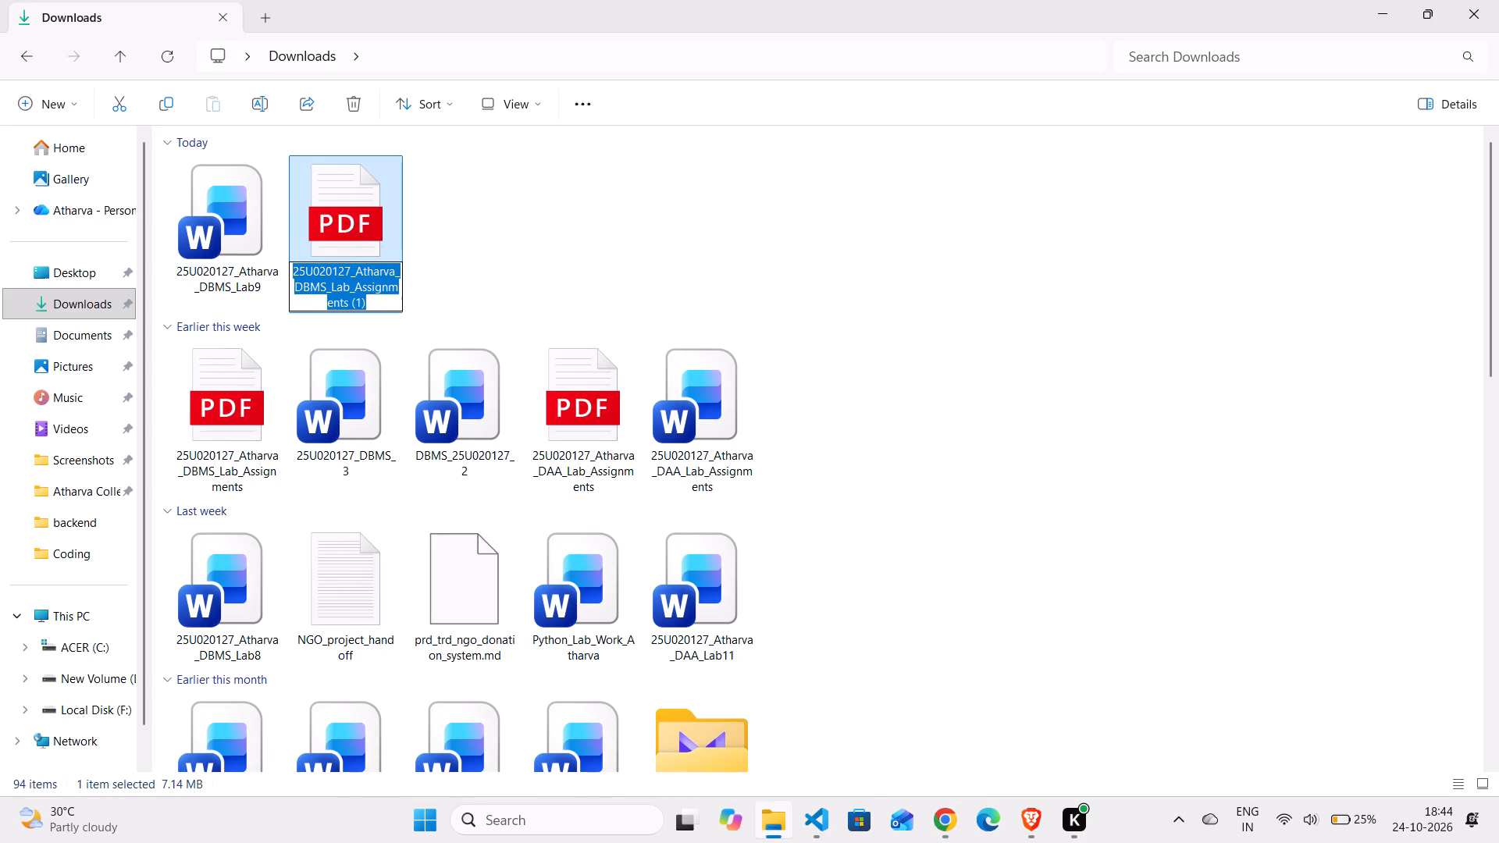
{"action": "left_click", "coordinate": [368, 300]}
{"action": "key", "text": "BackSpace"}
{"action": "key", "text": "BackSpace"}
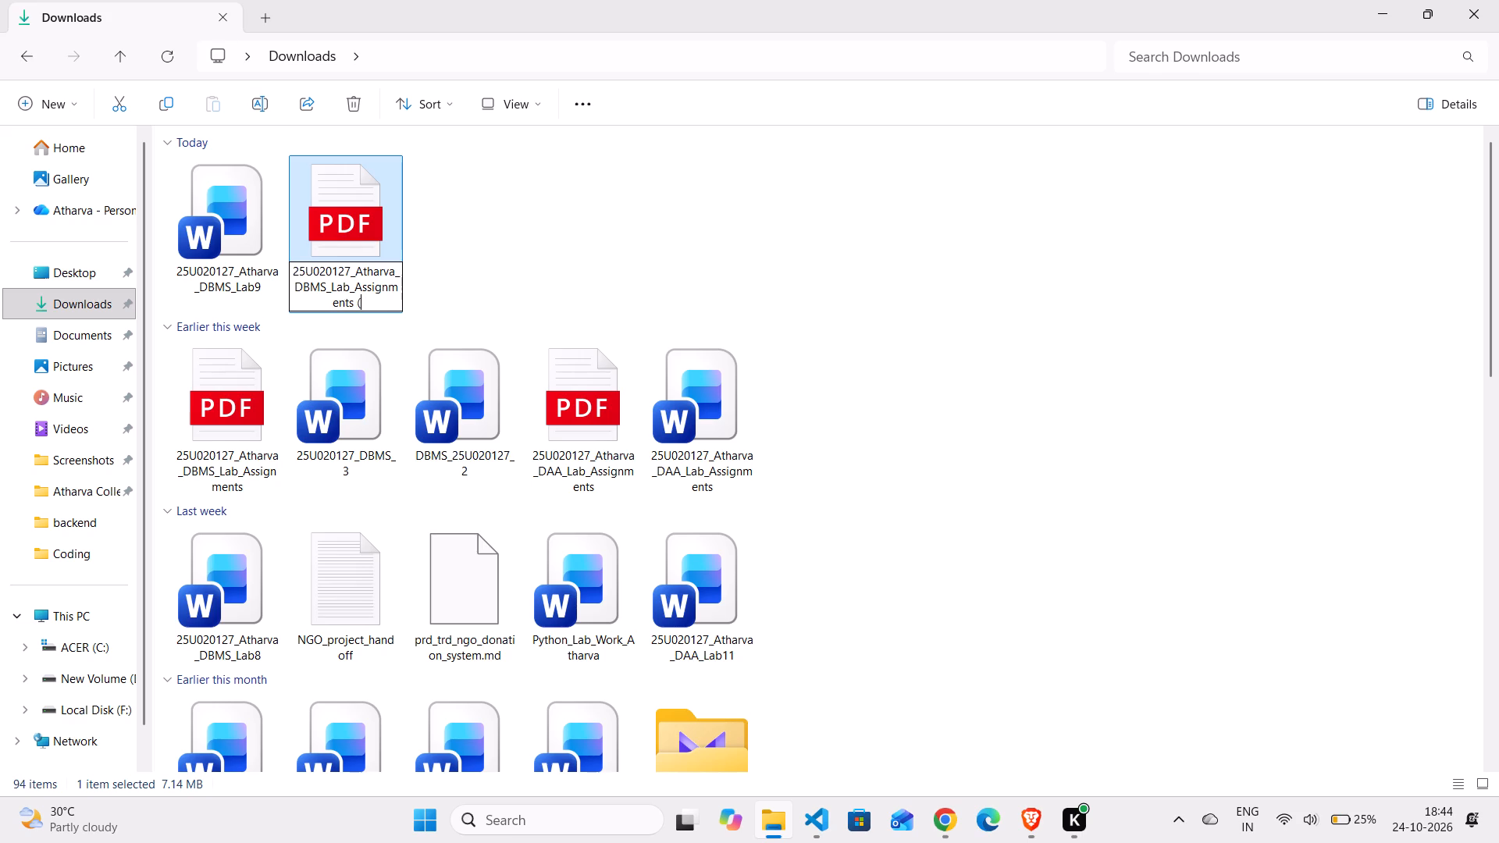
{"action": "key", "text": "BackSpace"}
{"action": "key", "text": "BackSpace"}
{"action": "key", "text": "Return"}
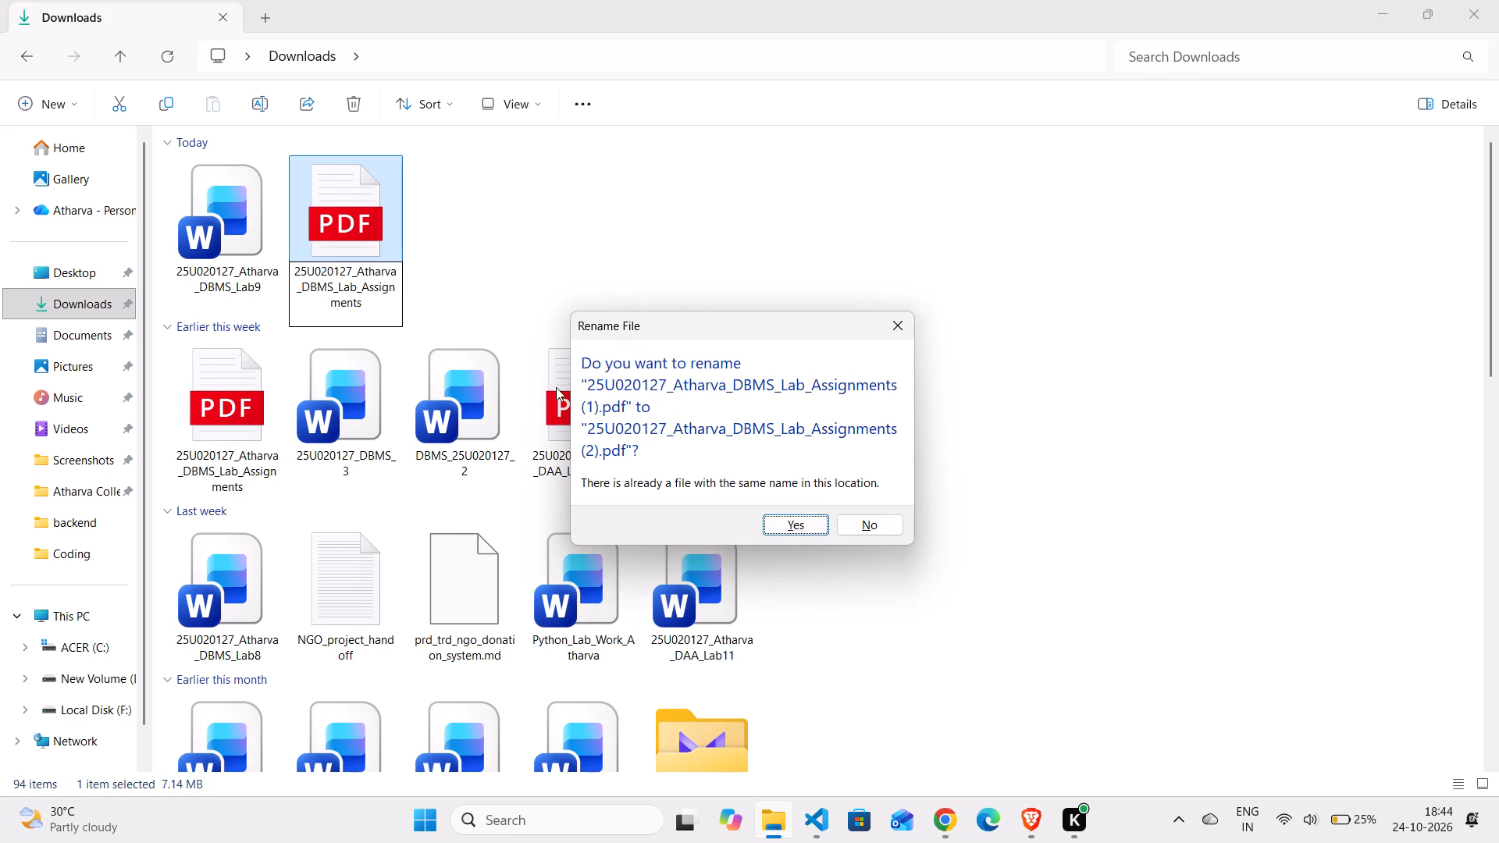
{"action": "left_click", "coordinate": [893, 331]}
Permanently delete the older DBMS_Lab_Assignments PDF from earlier this week in Downloads.
{"action": "left_click", "coordinate": [231, 372]}
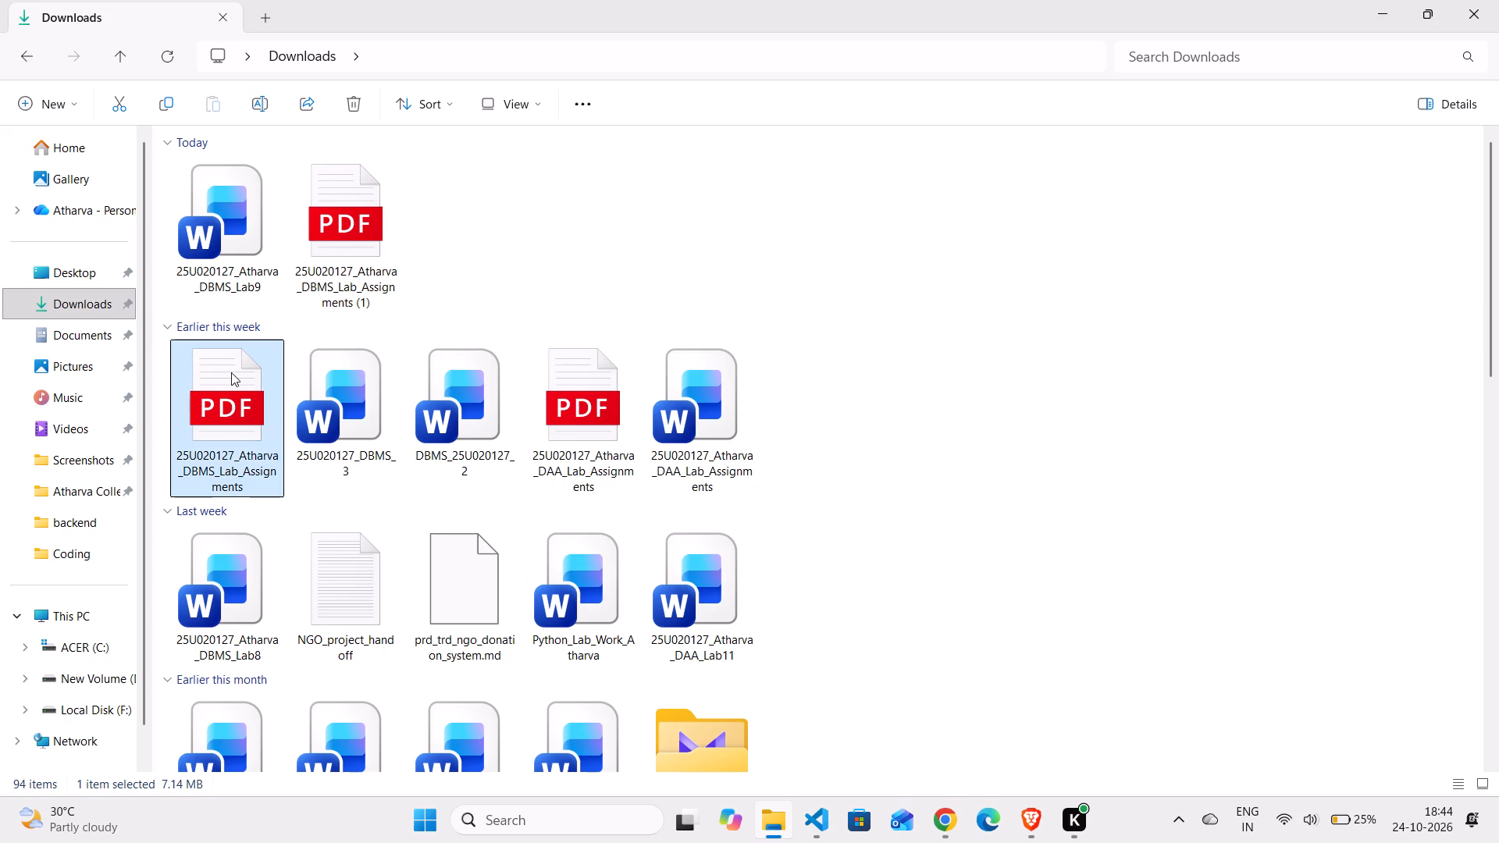
{"action": "key", "text": "shift+Delete"}
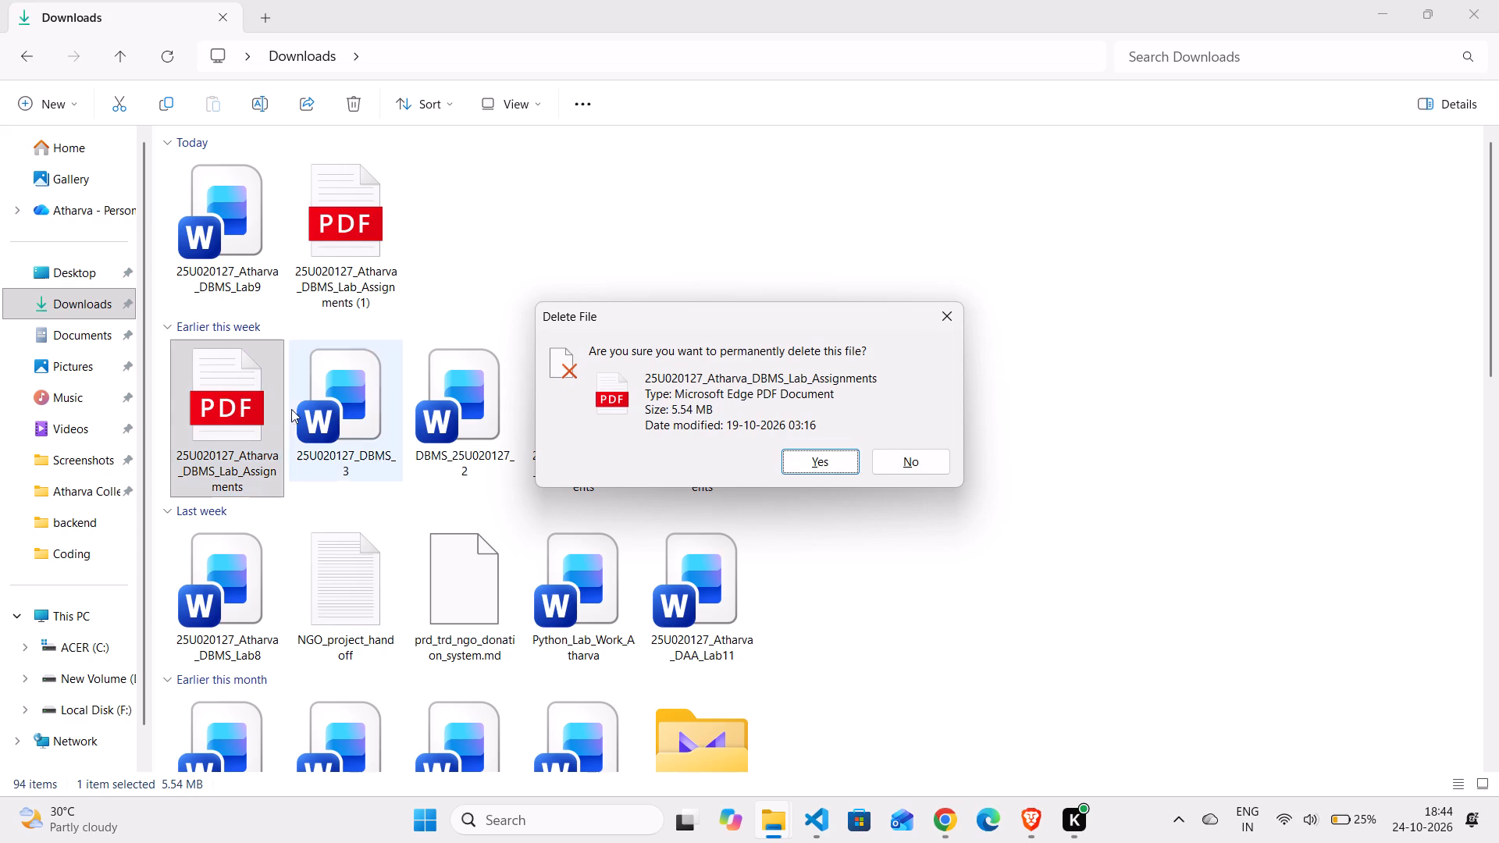
{"action": "left_click", "coordinate": [327, 312]}
{"action": "left_click", "coordinate": [240, 395]}
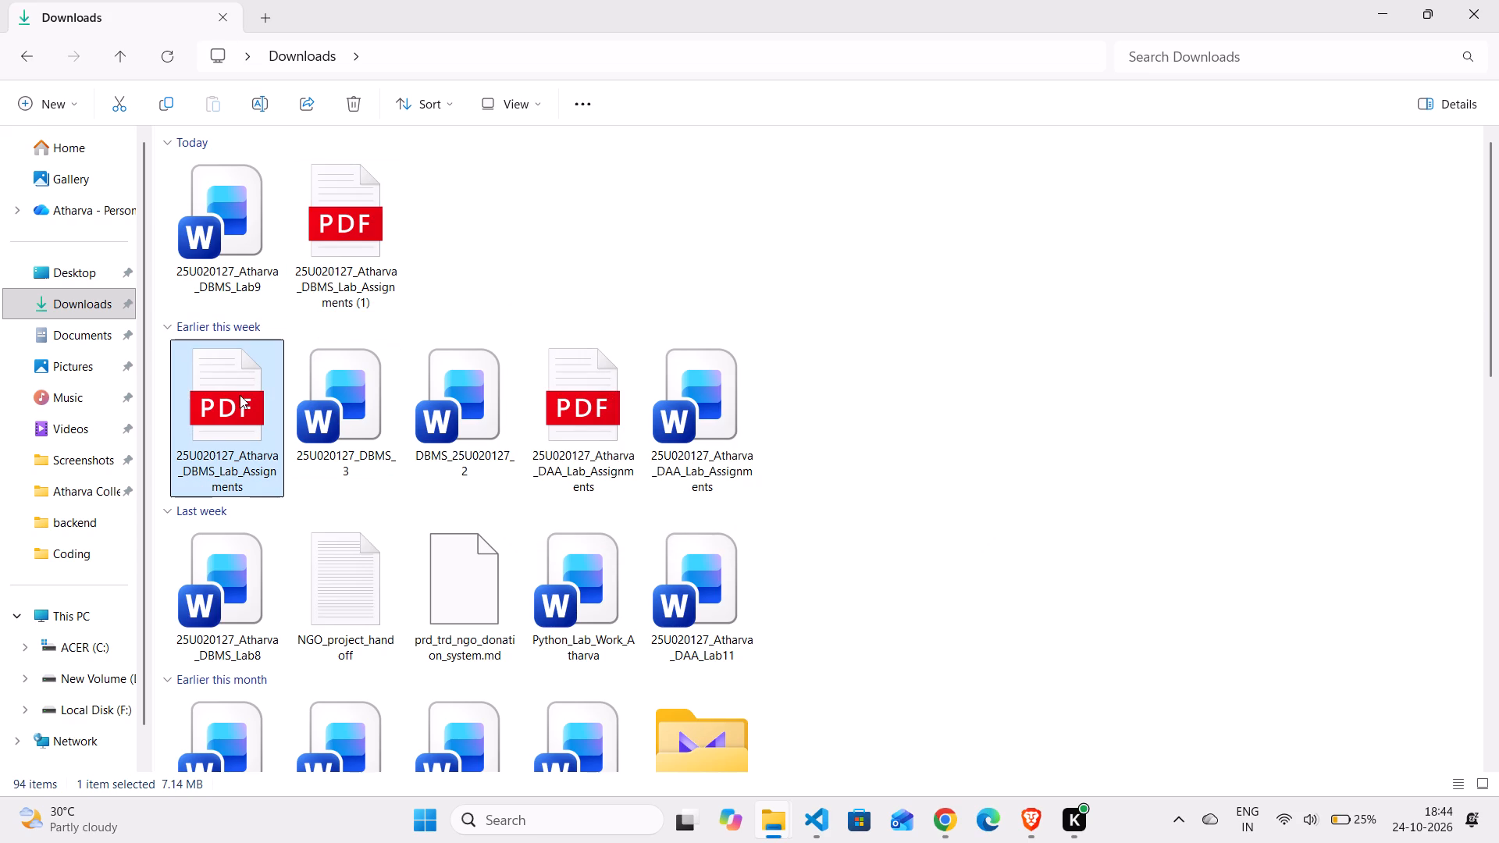
{"action": "key", "text": "shift+Delete"}
{"action": "key", "text": "Return"}
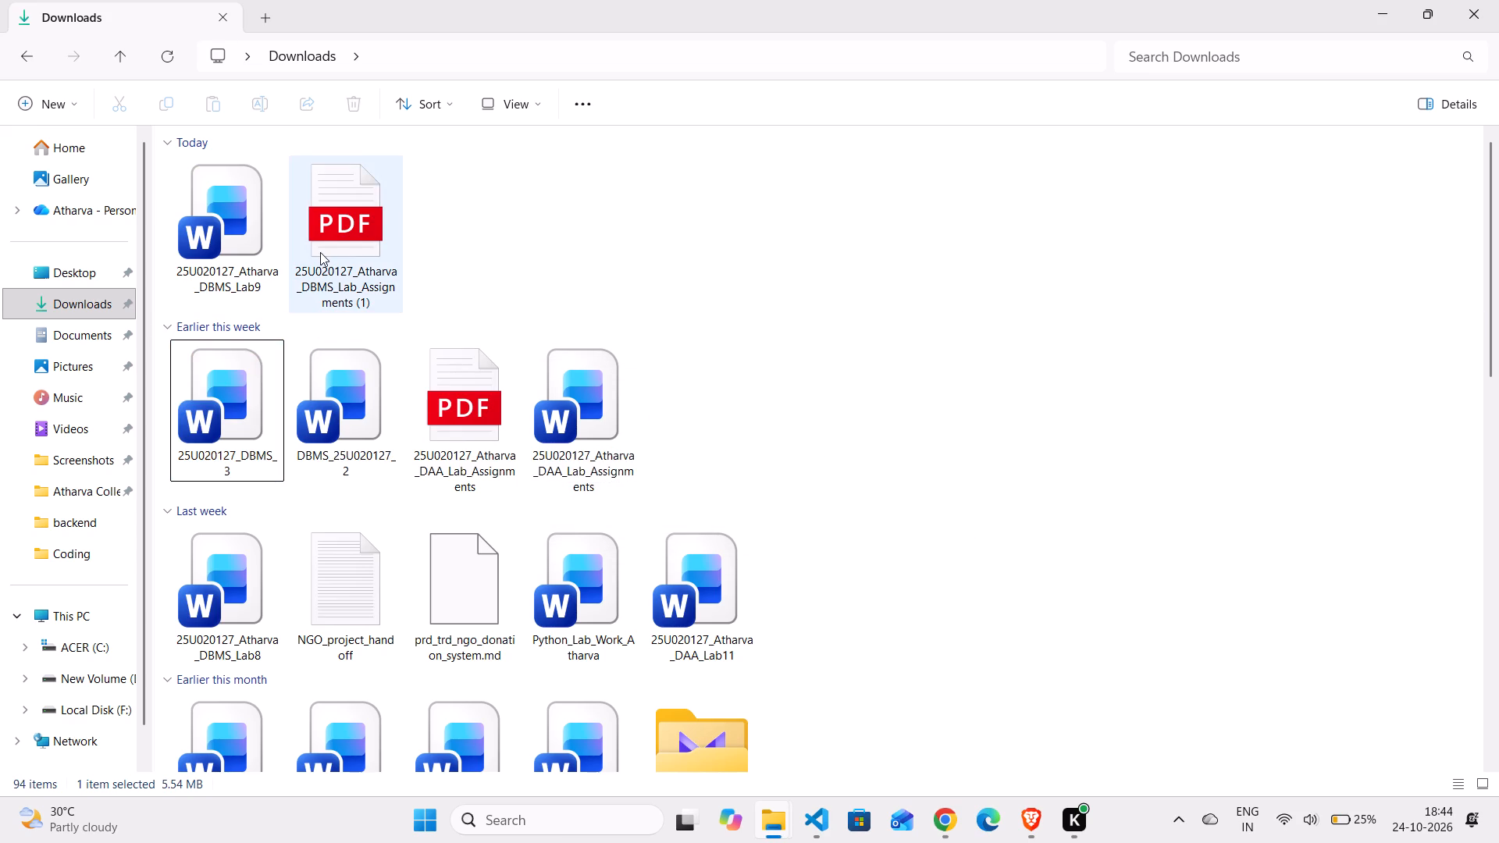
Rename today's DBMS_Lab_Assignments PDF by removing the " (1)" suffix, and close the Downloads window.
{"action": "right_click", "coordinate": [320, 252]}
{"action": "left_click", "coordinate": [482, 299]}
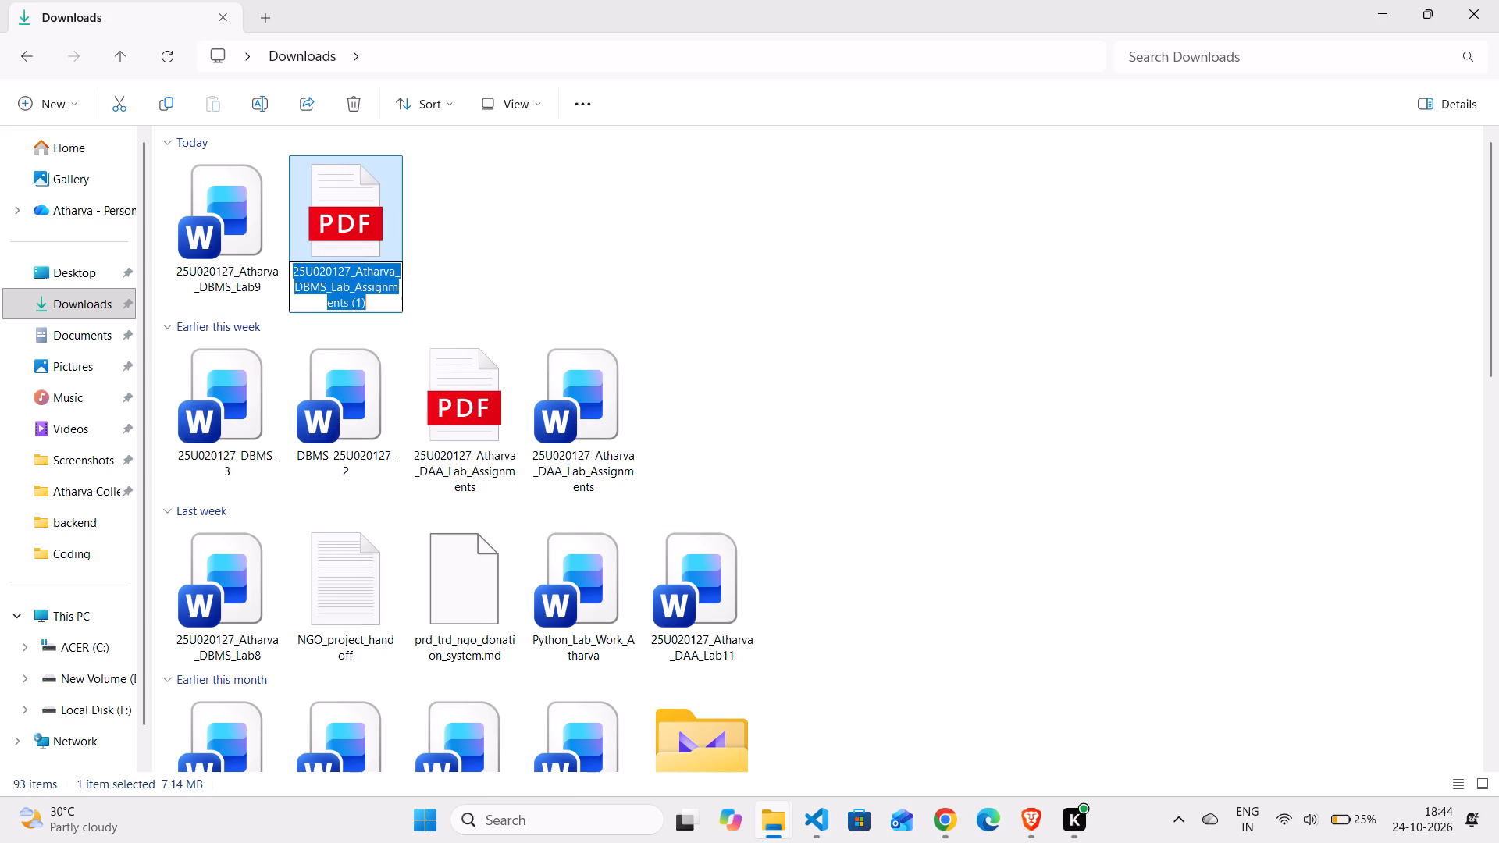
{"action": "left_click", "coordinate": [365, 293]}
{"action": "key", "text": "Down"}
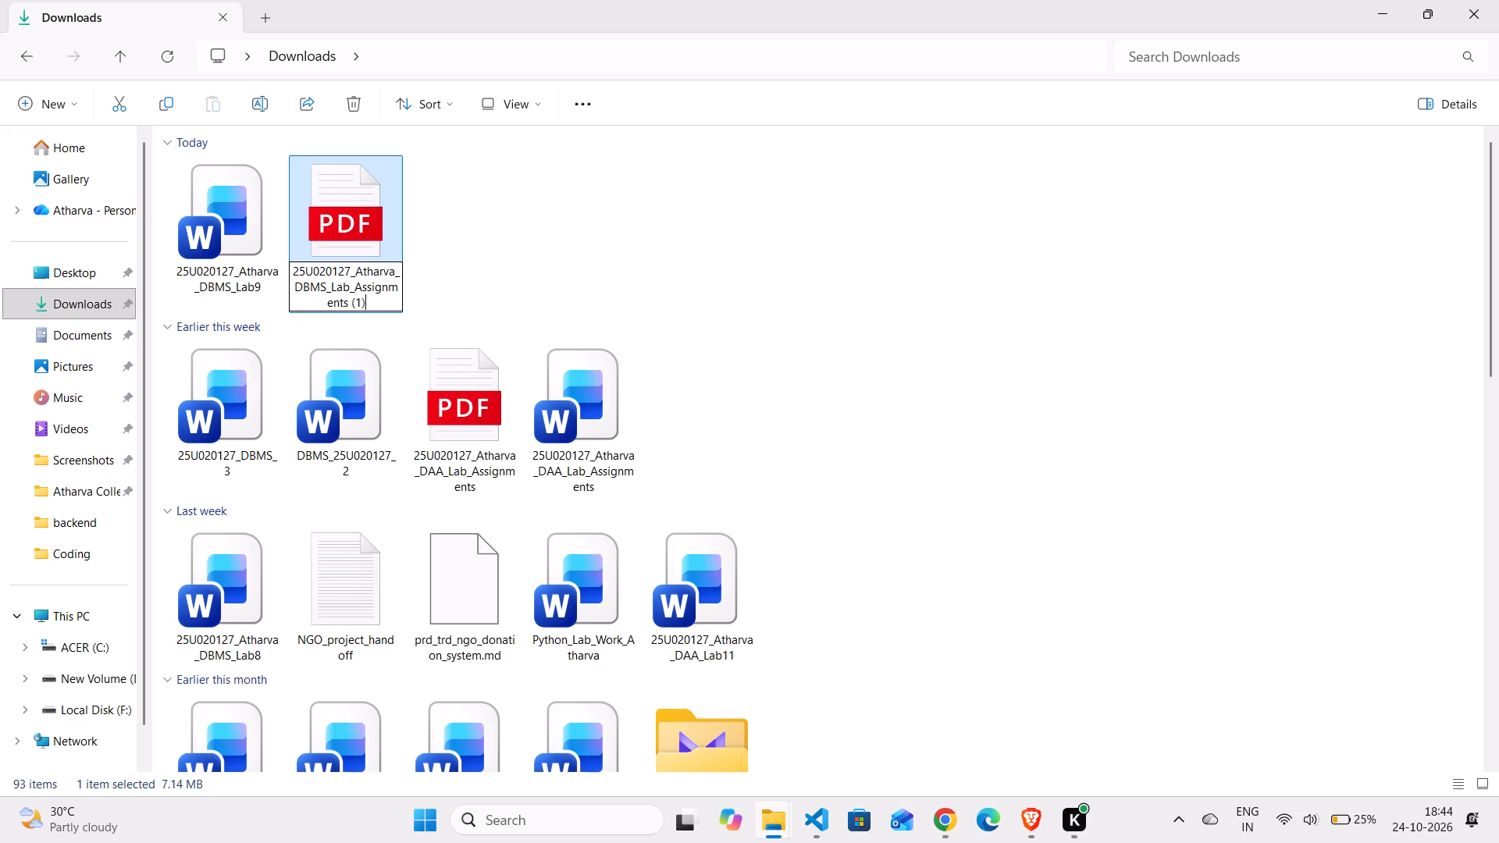
{"action": "key", "text": "BackSpace"}
{"action": "key", "text": "BackSpace"}
{"action": "key", "text": "BackSpace"}
{"action": "key", "text": "BackSpace"}
{"action": "key", "text": "Return"}
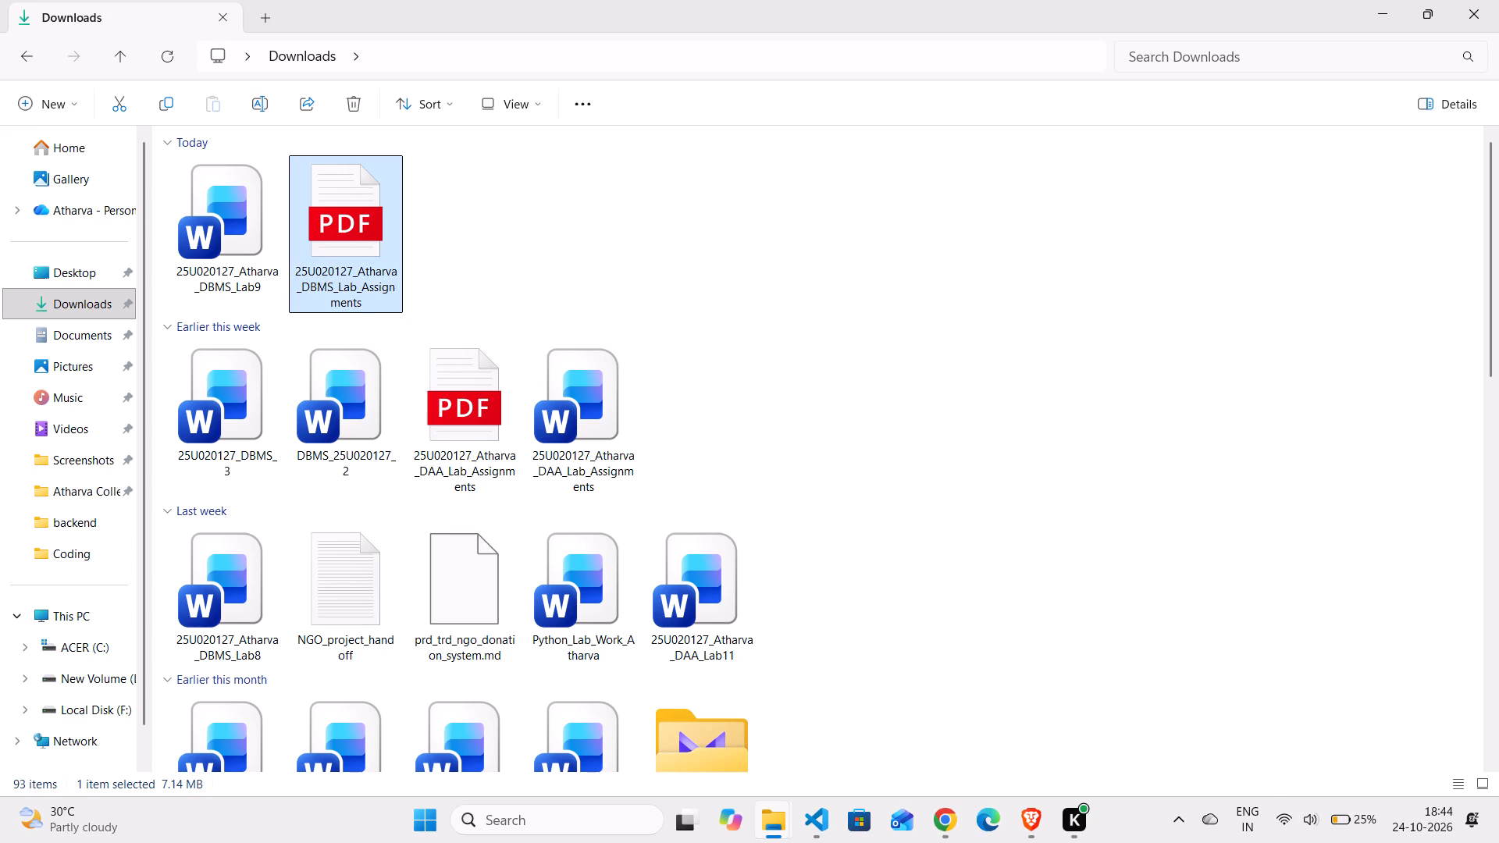
{"action": "left_click", "coordinate": [1498, 2]}
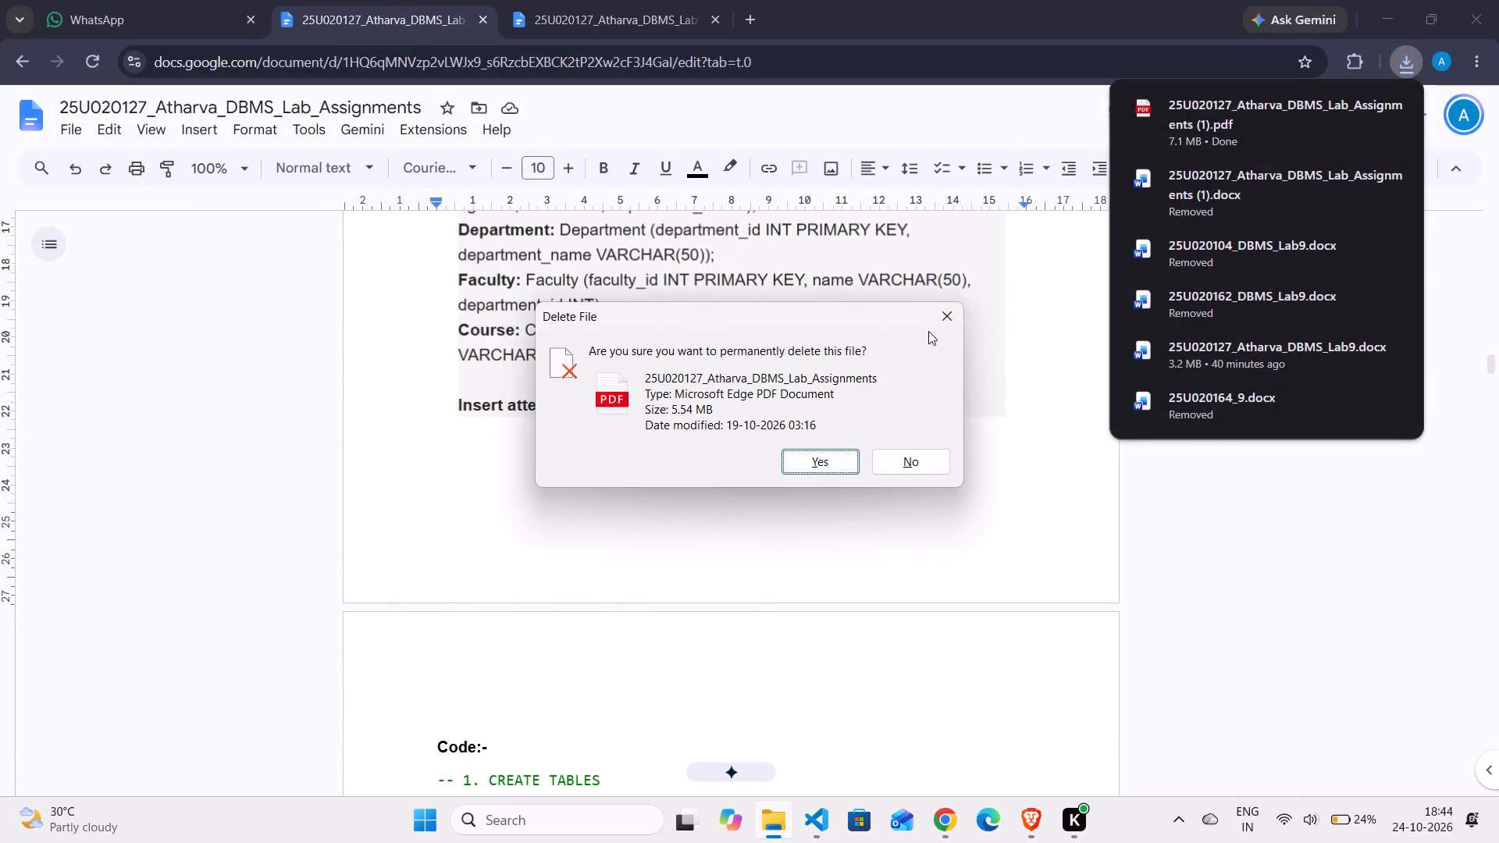
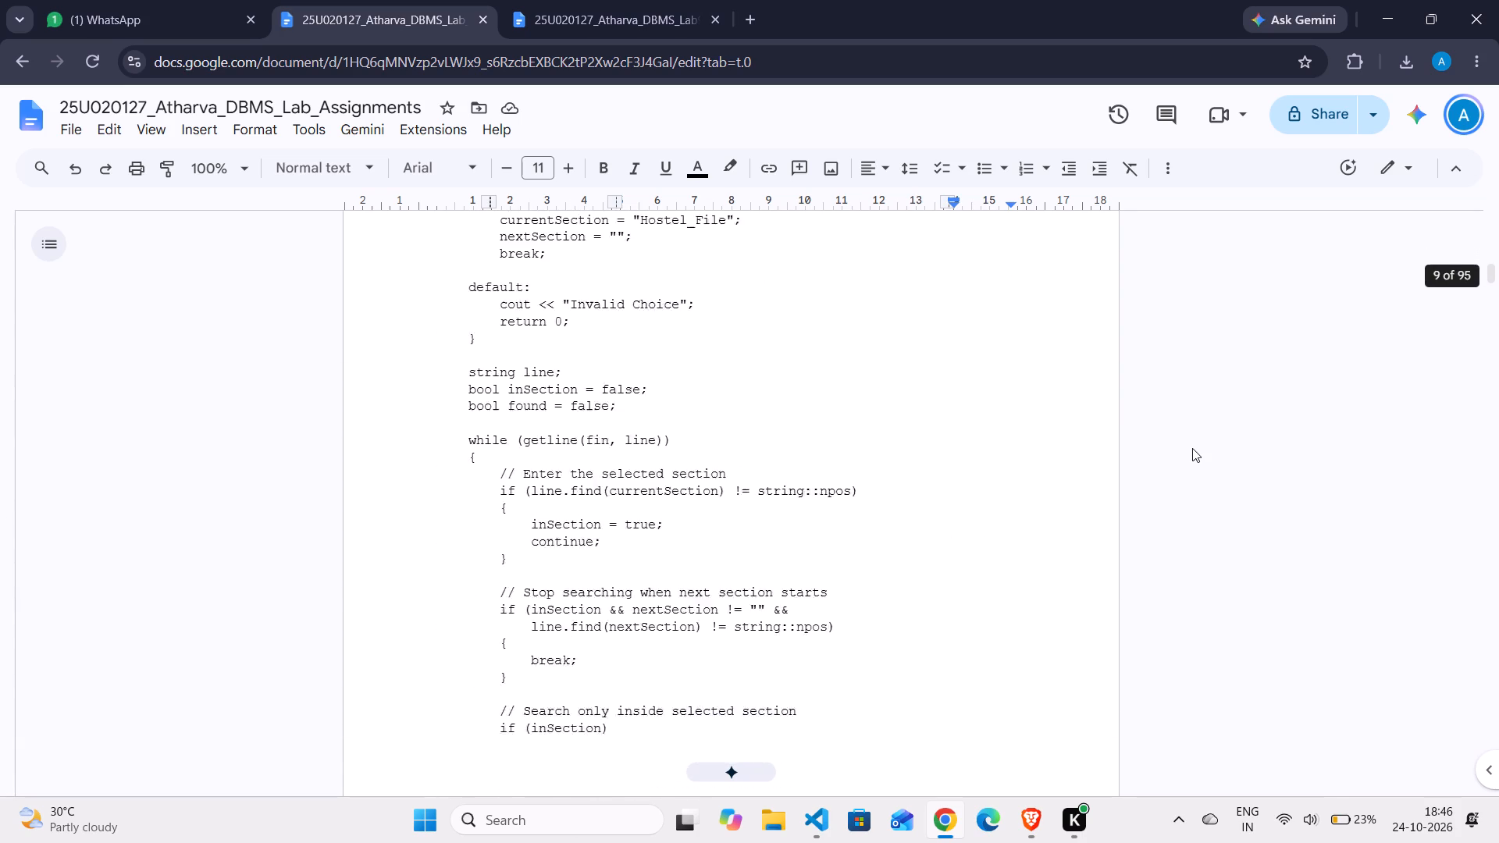
Review the lab assignments document from the first assignment's C++ code through the Assignment 02 outputs to the Assignment - 03 heading.
{"action": "scroll", "coordinate": [1192, 448], "scroll_direction": "down", "scroll_amount": 6}
{"action": "scroll", "coordinate": [638, 488], "scroll_direction": "down", "scroll_amount": 5}
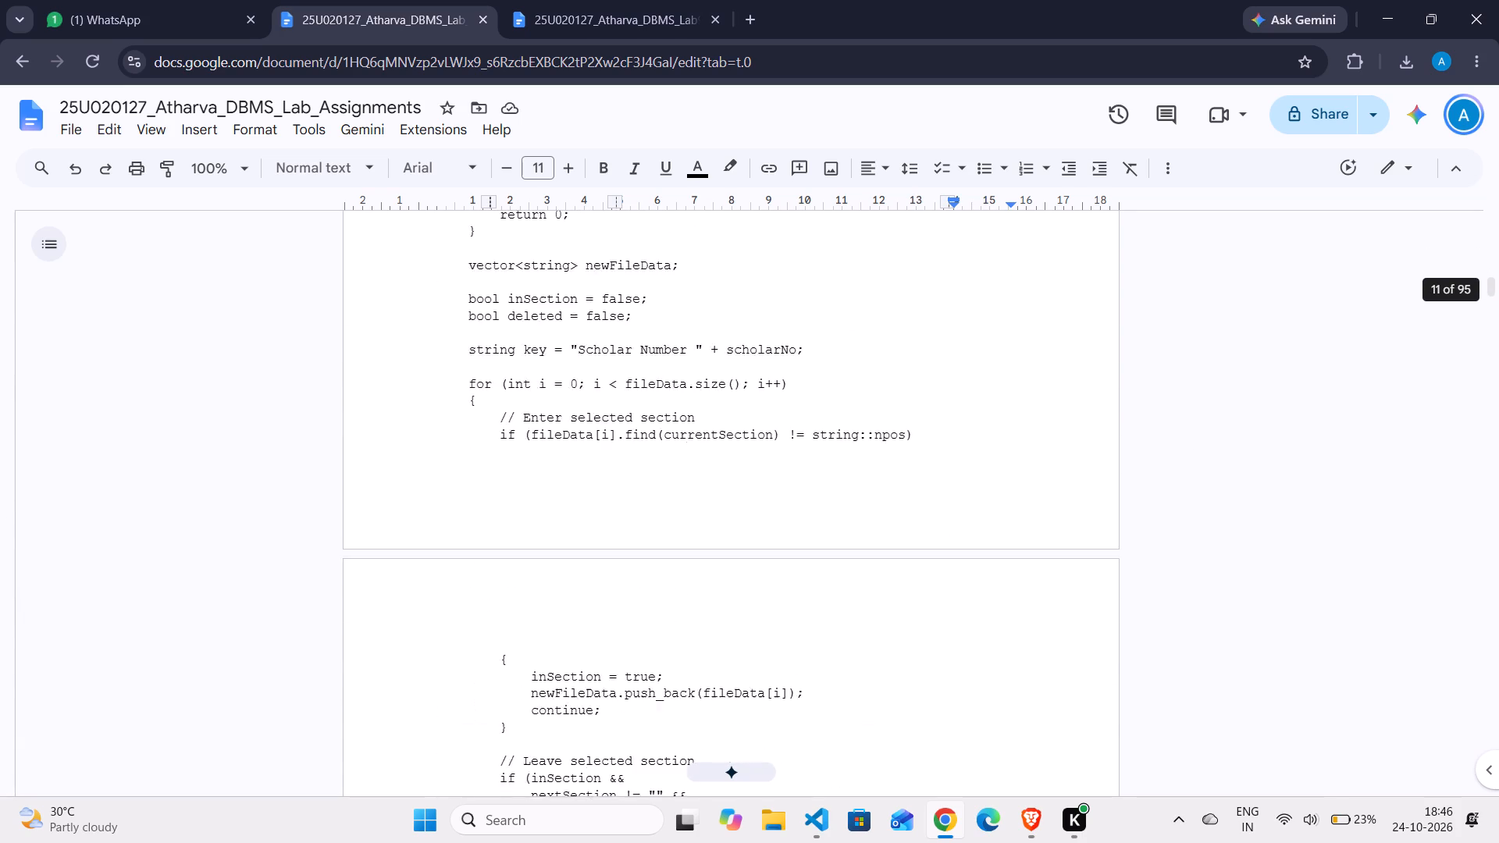
{"action": "scroll", "coordinate": [638, 488], "scroll_direction": "right", "scroll_amount": 8}
{"action": "scroll", "coordinate": [638, 488], "scroll_direction": "down", "scroll_amount": 20}
{"action": "scroll", "coordinate": [638, 488], "scroll_direction": "down", "scroll_amount": 1}
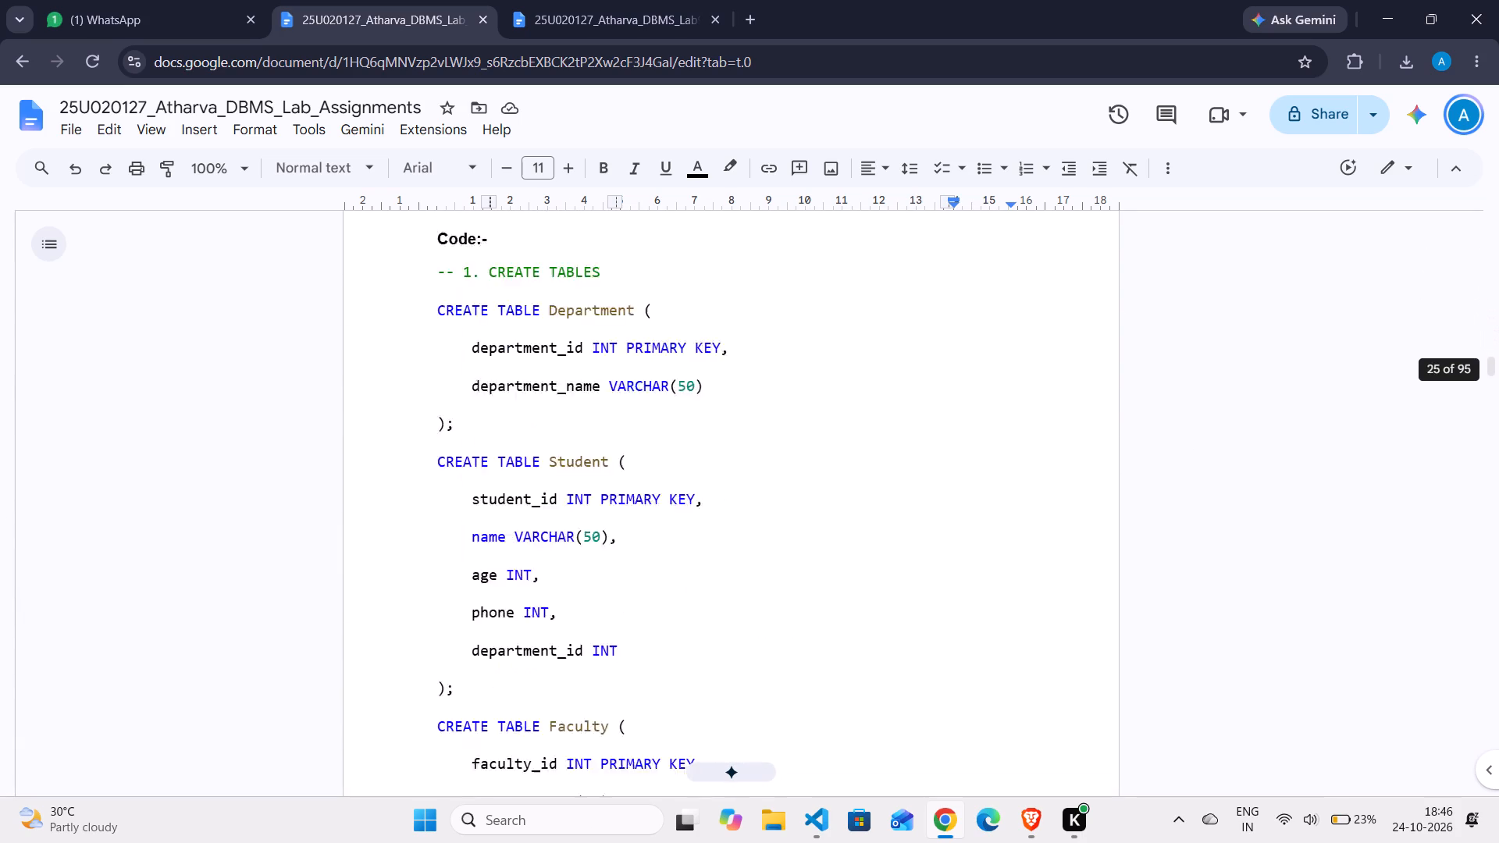
{"action": "scroll", "coordinate": [638, 488], "scroll_direction": "down", "scroll_amount": 14}
{"action": "scroll", "coordinate": [638, 488], "scroll_direction": "up", "scroll_amount": 5}
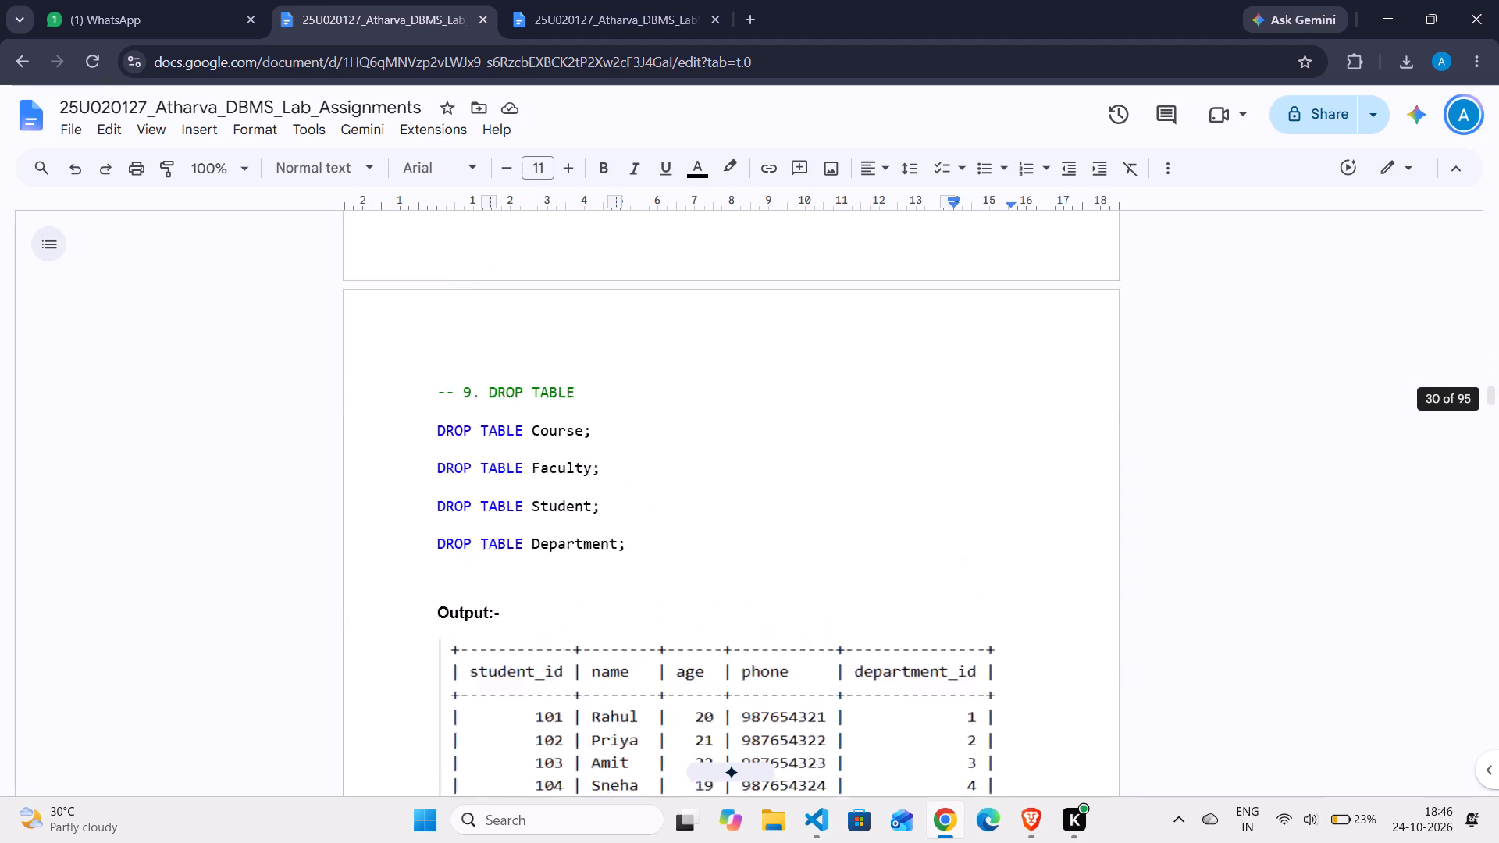
{"action": "scroll", "coordinate": [638, 488], "scroll_direction": "up", "scroll_amount": 1}
{"action": "scroll", "coordinate": [638, 488], "scroll_direction": "down", "scroll_amount": 12}
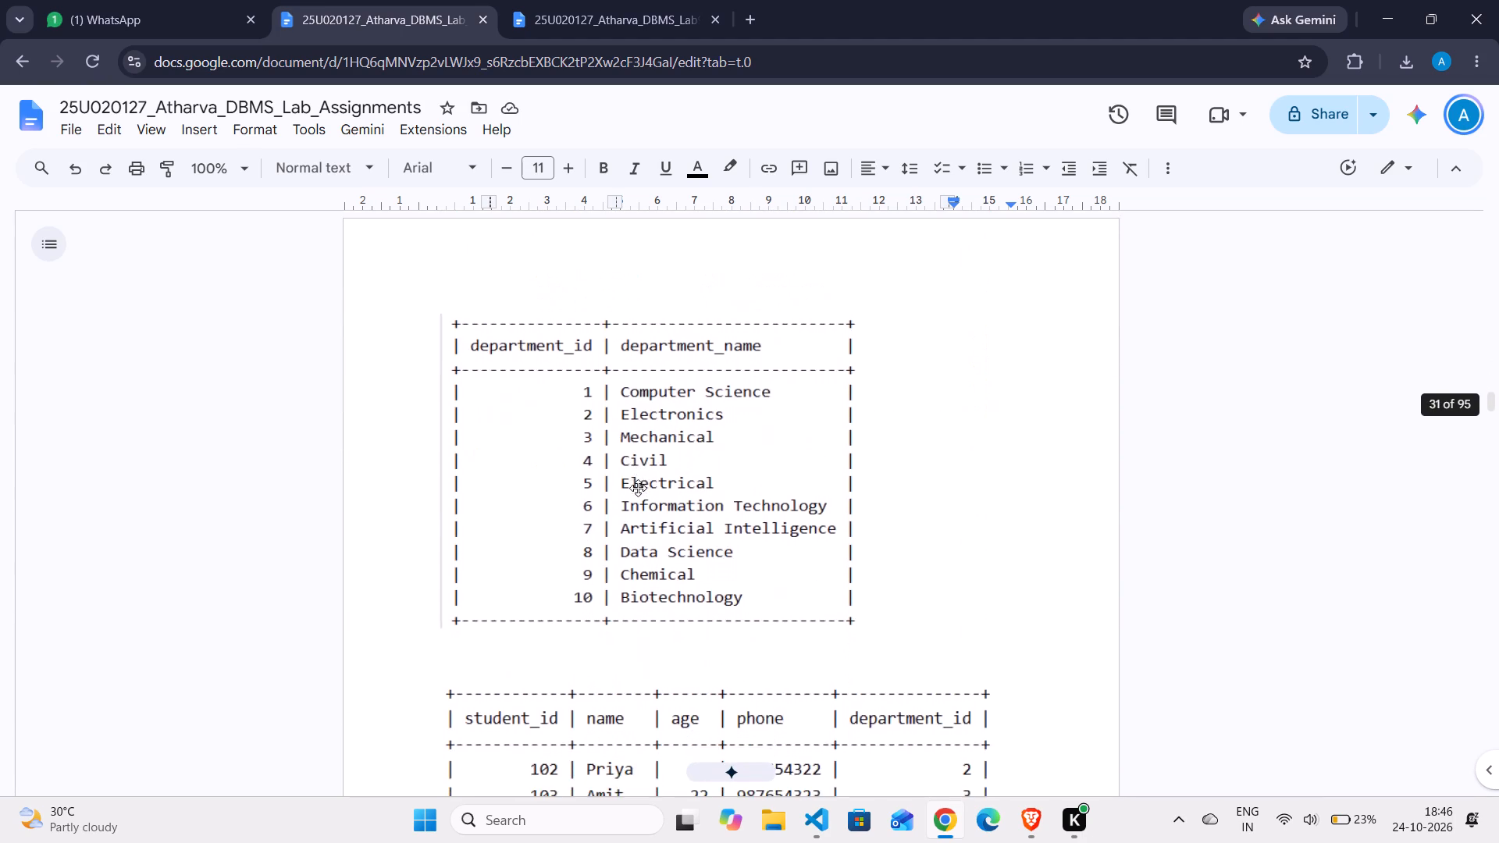
{"action": "scroll", "coordinate": [638, 488], "scroll_direction": "down", "scroll_amount": 7}
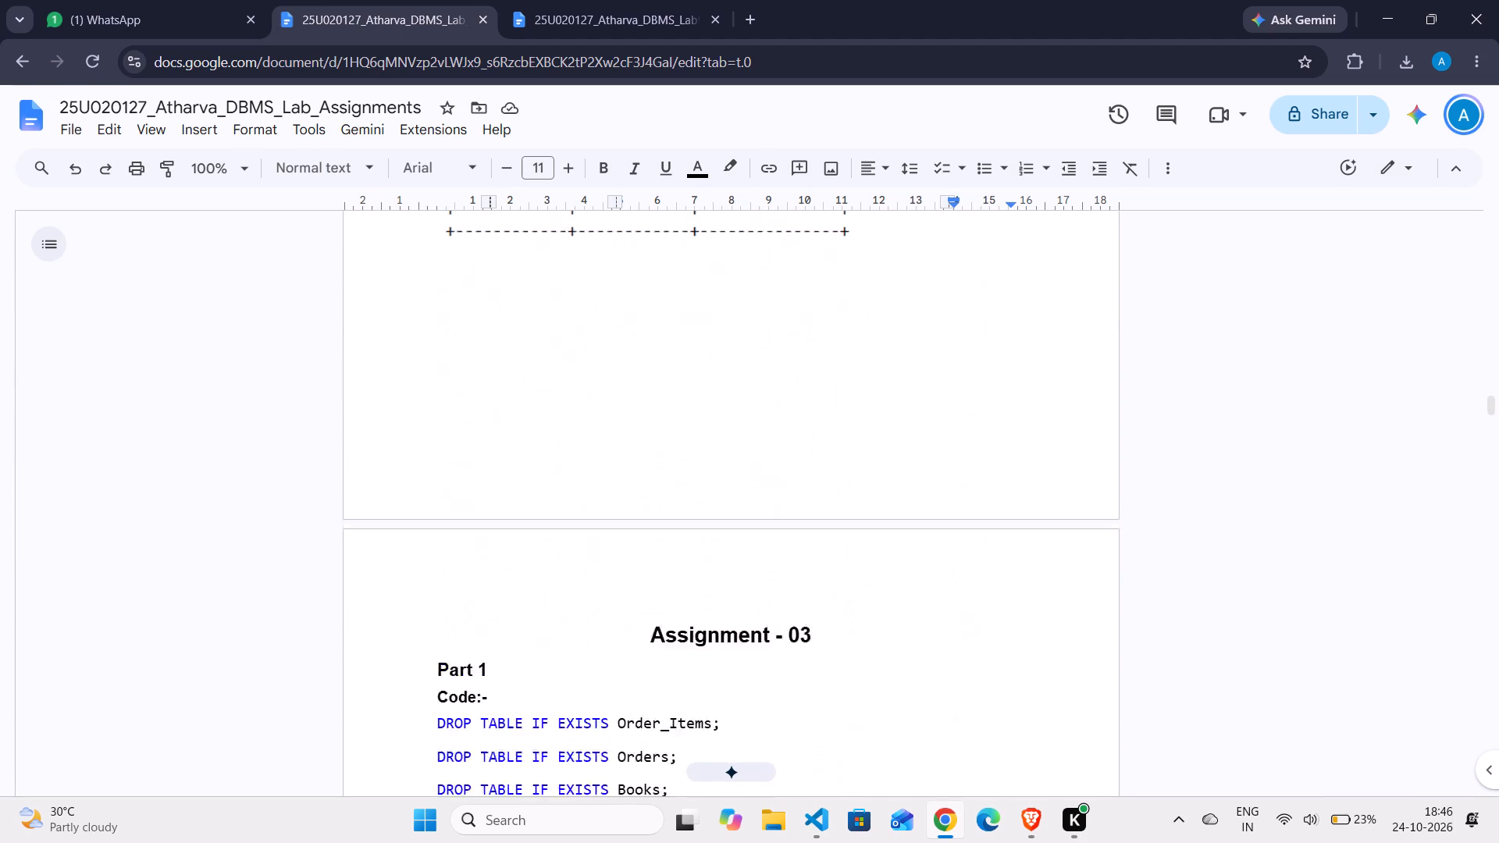
{"action": "scroll", "coordinate": [638, 488], "scroll_direction": "down", "scroll_amount": 1}
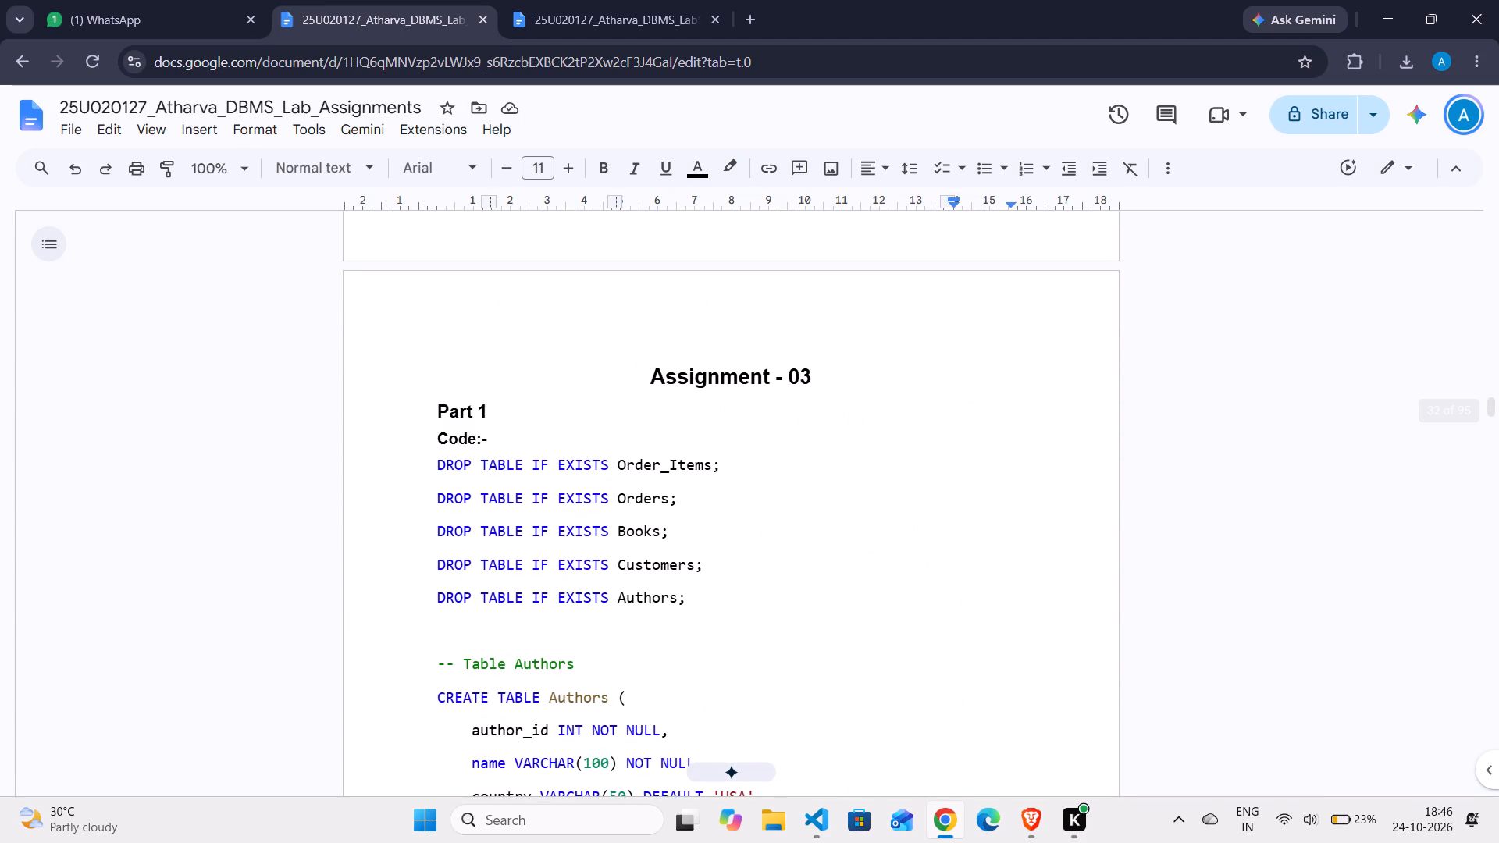
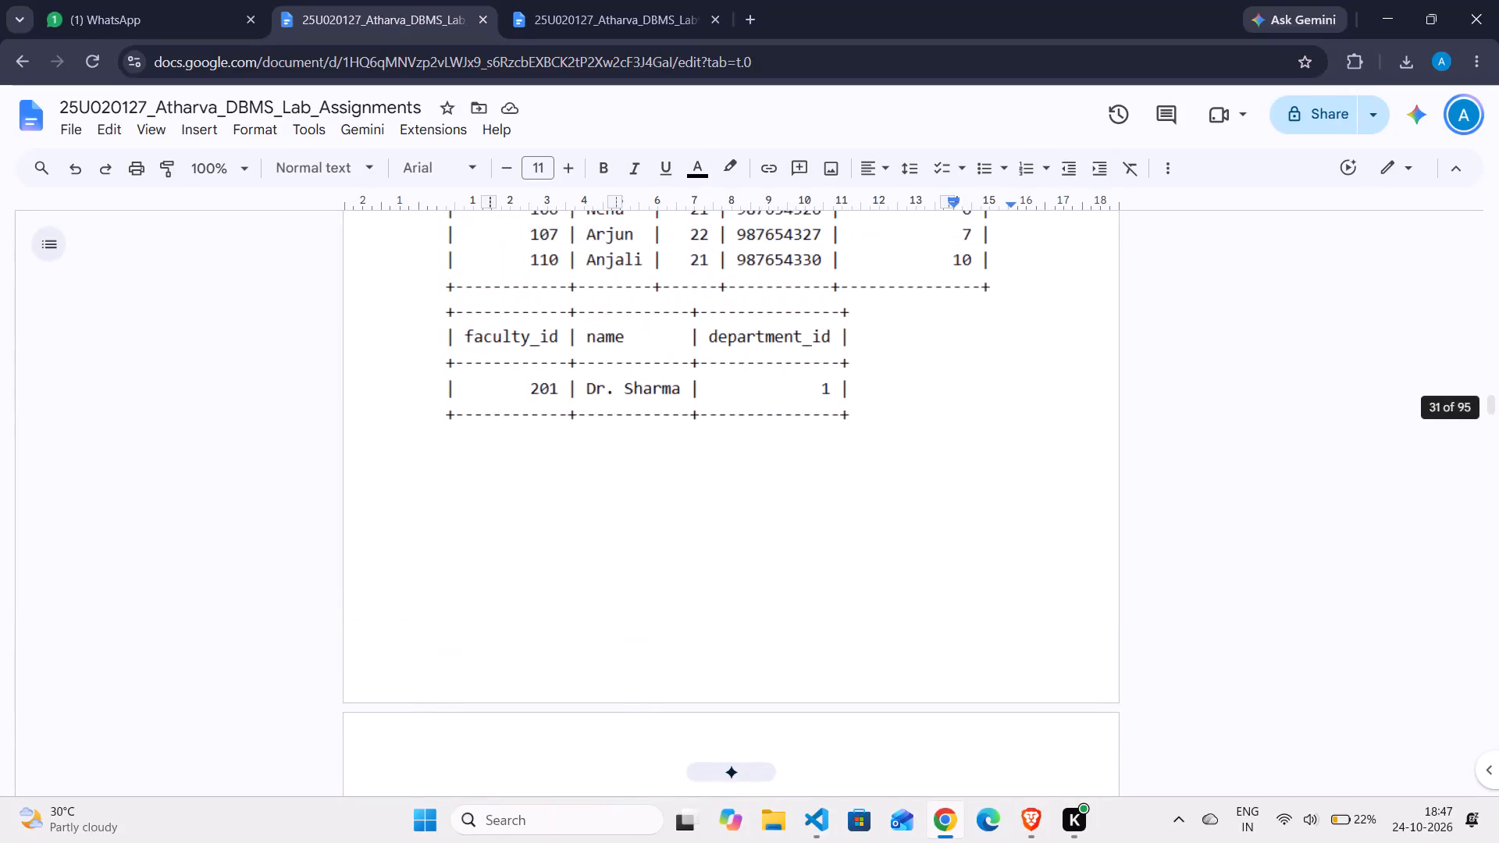
Examine the Assignment - 03 SQL code and outputs, from the Customers and Orders tables to the Bookclub_Members queries.
{"action": "left_click", "coordinate": [627, 617]}
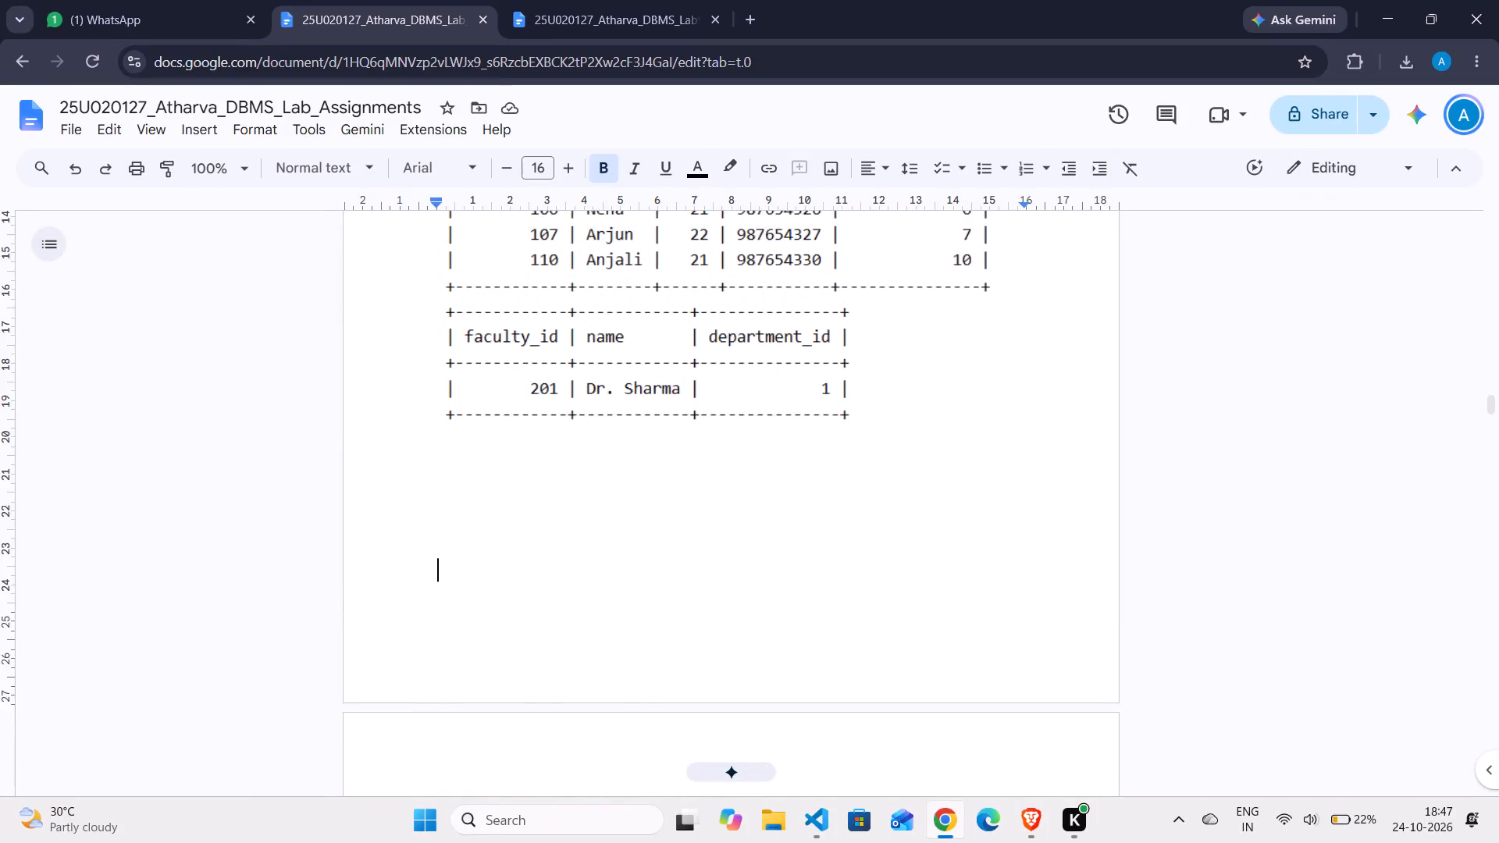
{"action": "scroll", "coordinate": [627, 617], "scroll_direction": "down", "scroll_amount": 9}
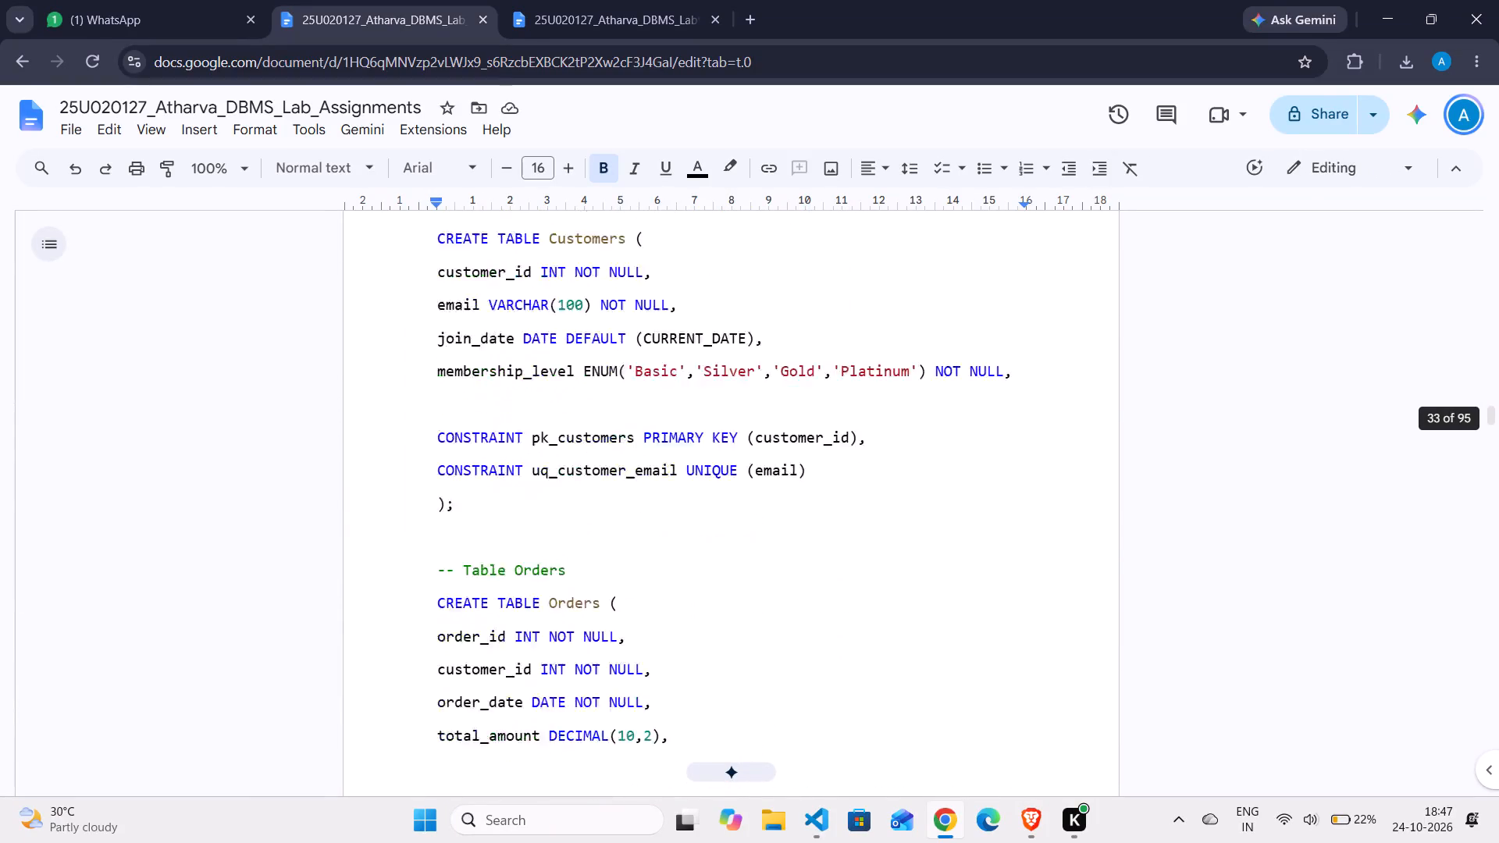
{"action": "scroll", "coordinate": [629, 611], "scroll_direction": "down", "scroll_amount": 3}
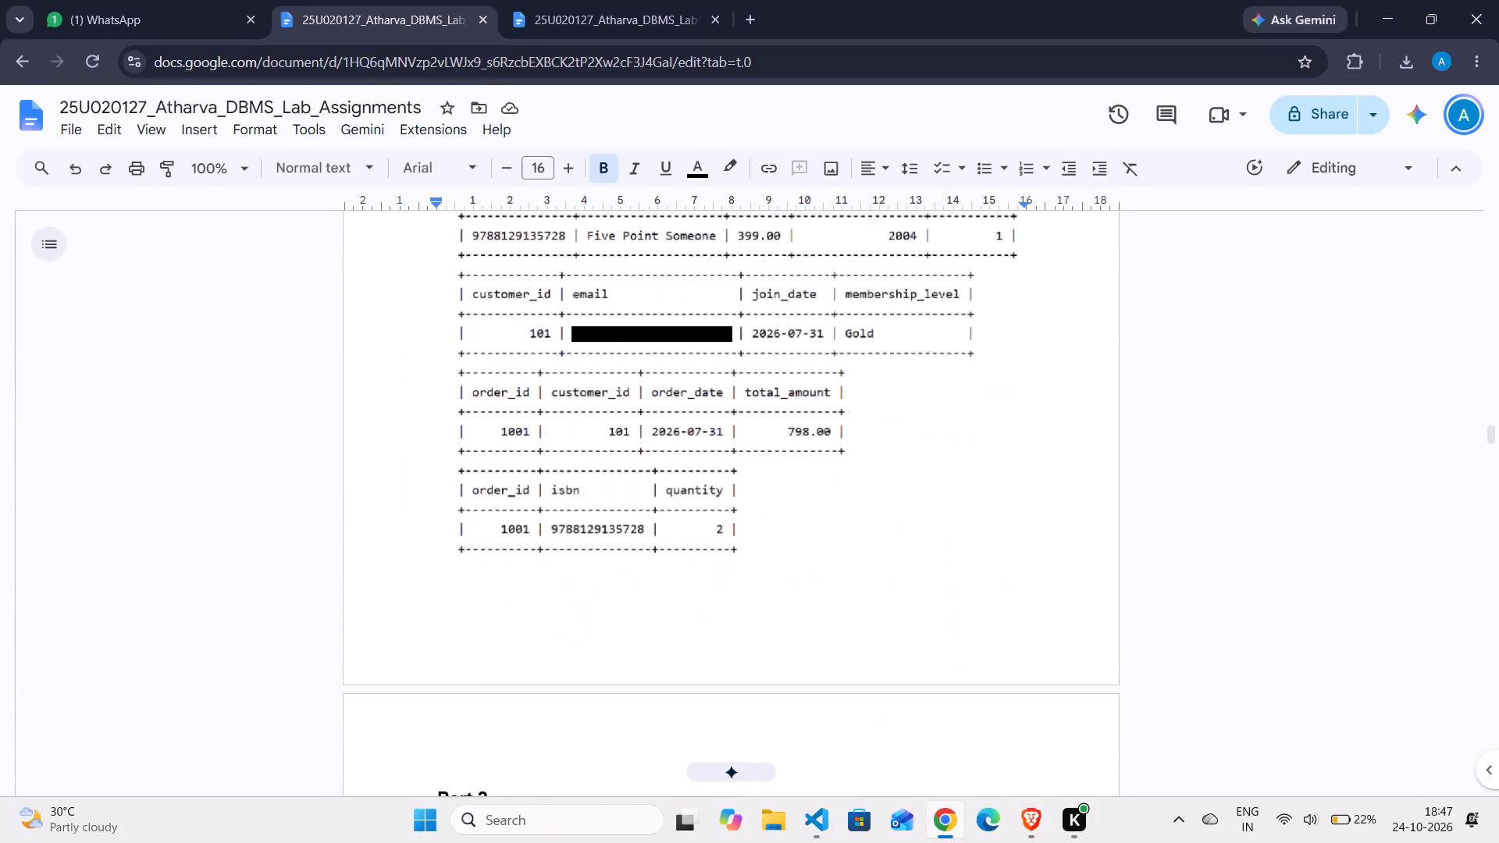
{"action": "scroll", "coordinate": [629, 611], "scroll_direction": "down", "scroll_amount": 7}
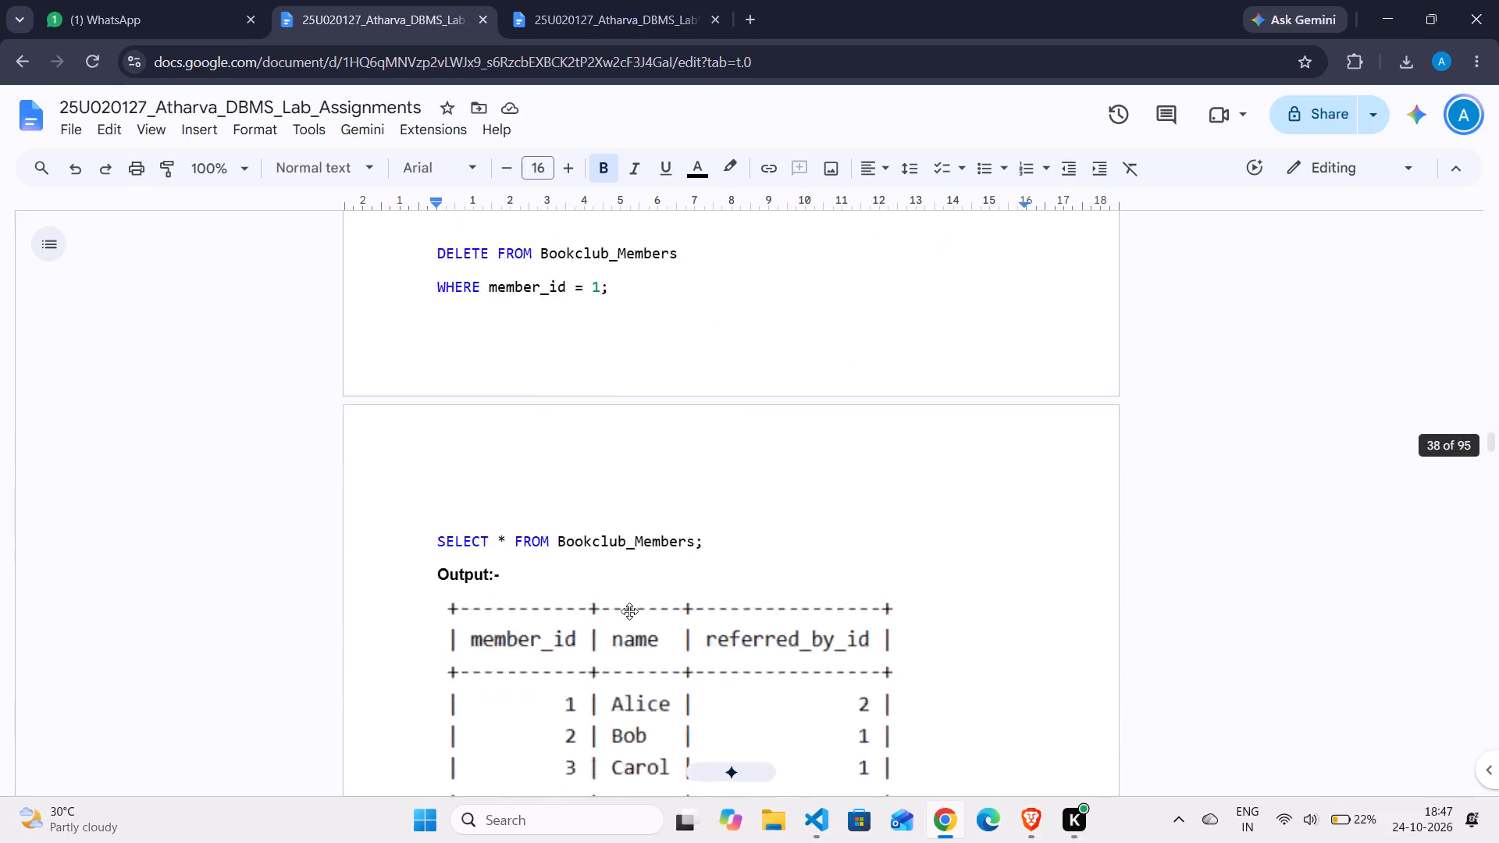
{"action": "scroll", "coordinate": [629, 611], "scroll_direction": "down", "scroll_amount": 5}
Recheck the Assignment 02 insert statements and SELECT queries, ending at the Assignment - 03 heading and its Part 1 code.
{"action": "scroll", "coordinate": [629, 611], "scroll_direction": "up", "scroll_amount": 9}
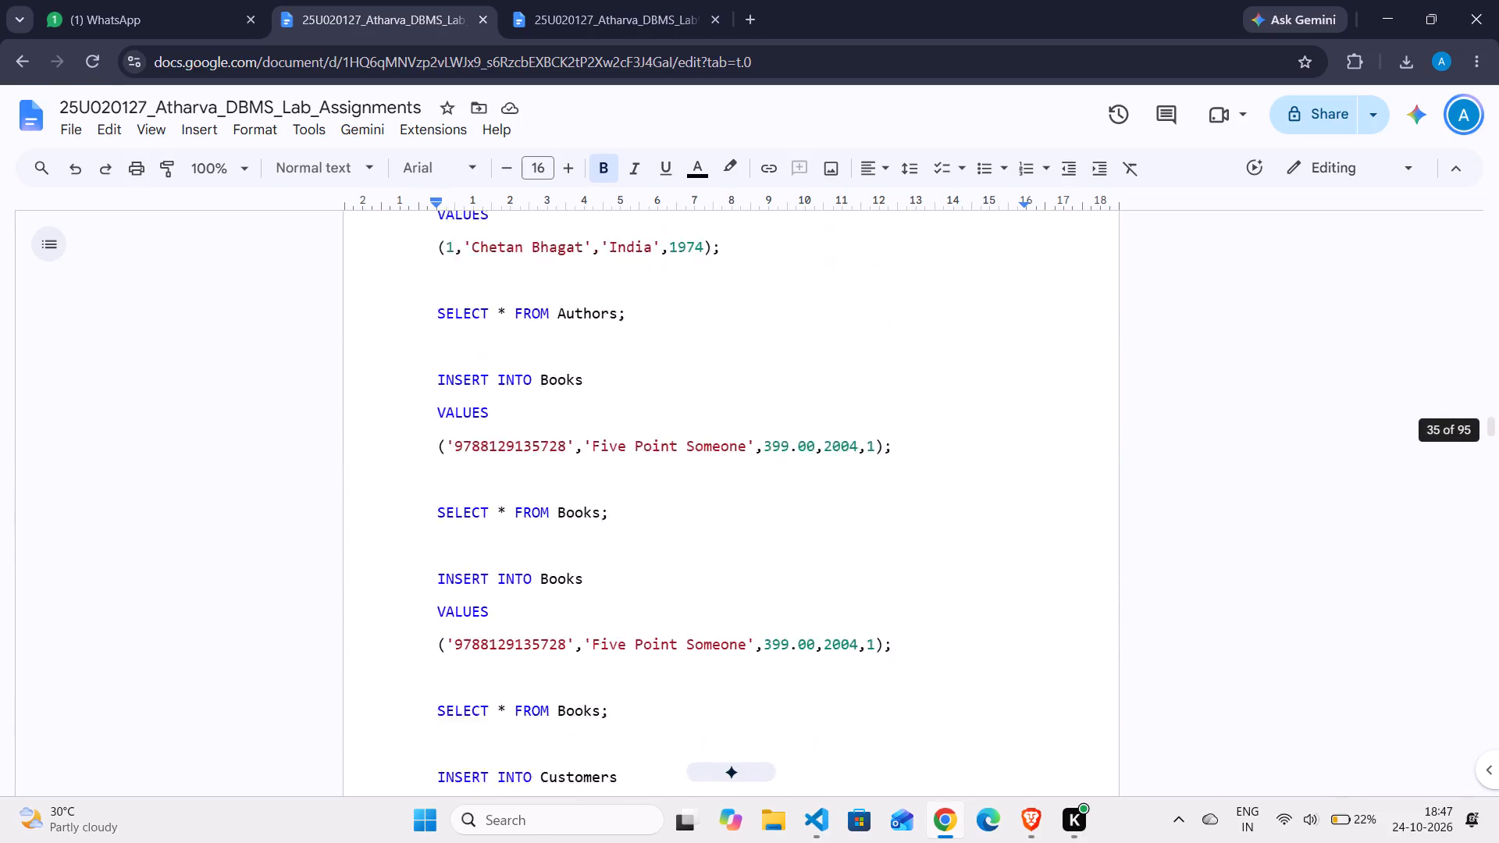
{"action": "scroll", "coordinate": [629, 611], "scroll_direction": "up", "scroll_amount": 12}
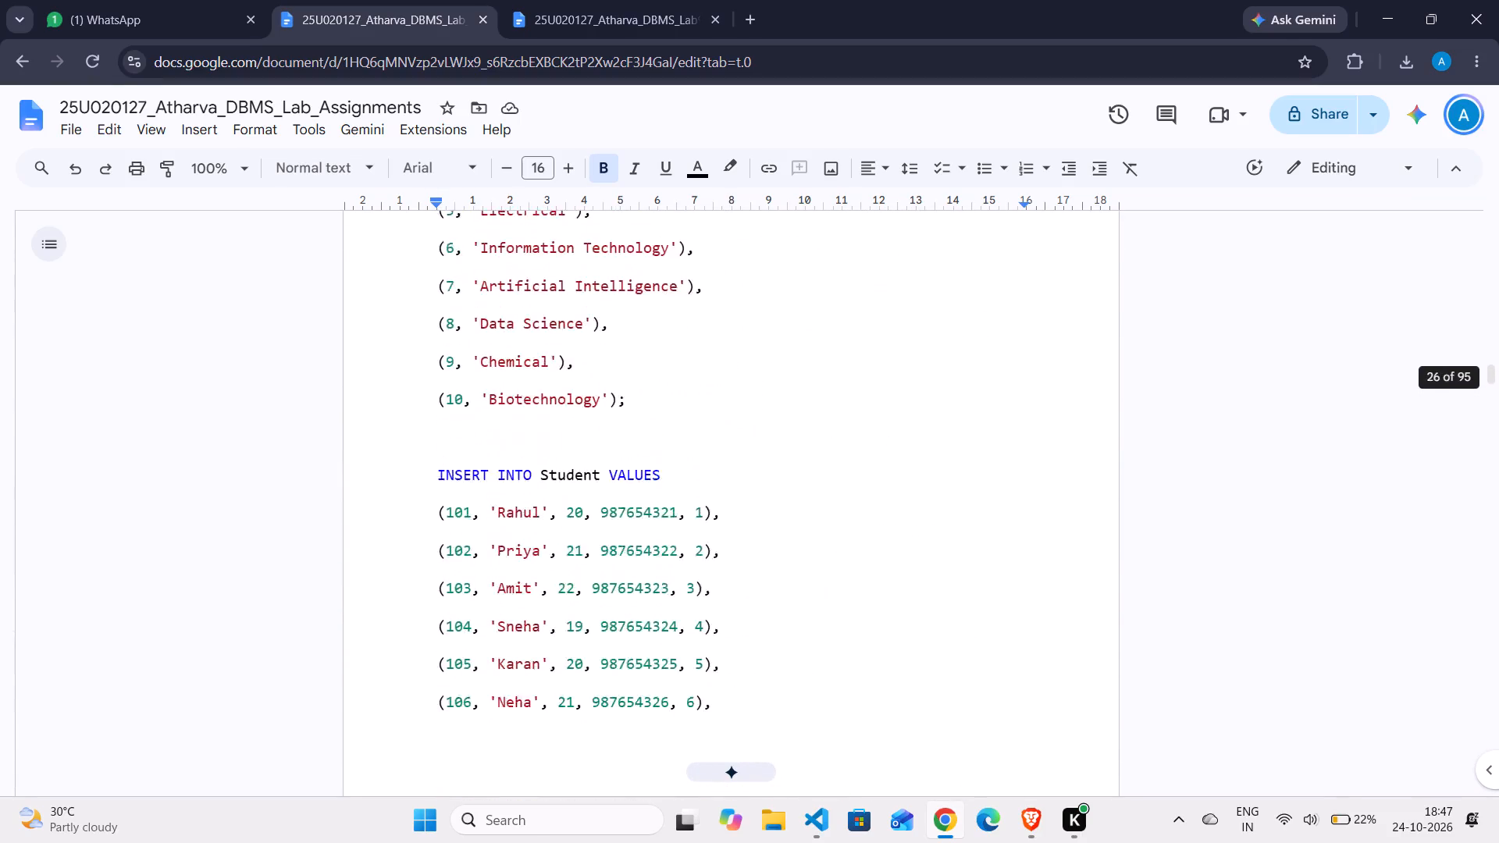
{"action": "scroll", "coordinate": [629, 611], "scroll_direction": "up", "scroll_amount": 2}
{"action": "scroll", "coordinate": [629, 611], "scroll_direction": "down", "scroll_amount": 1}
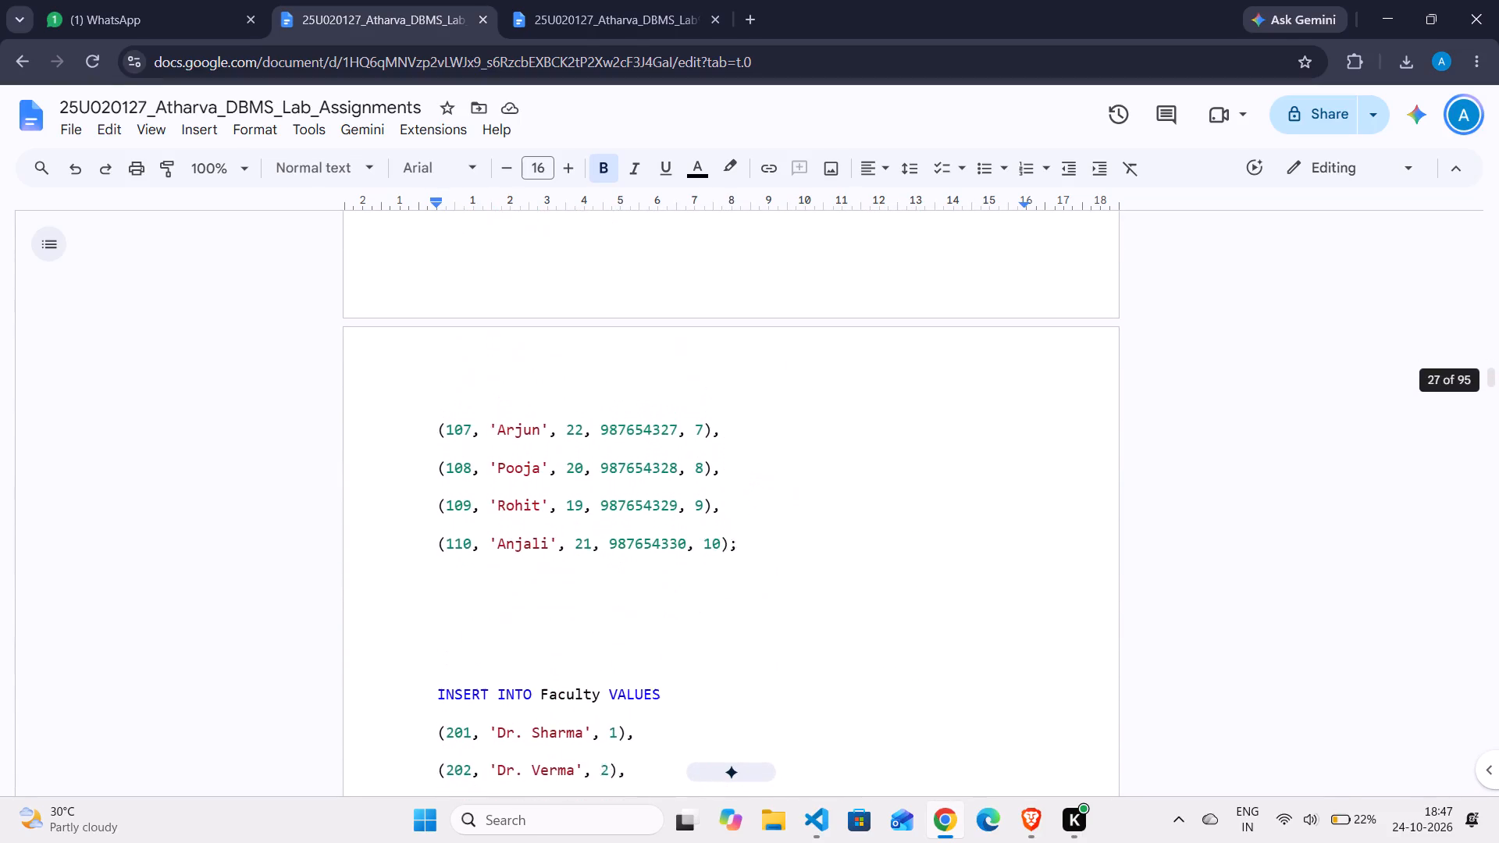
{"action": "scroll", "coordinate": [620, 490], "scroll_direction": "down", "scroll_amount": 9}
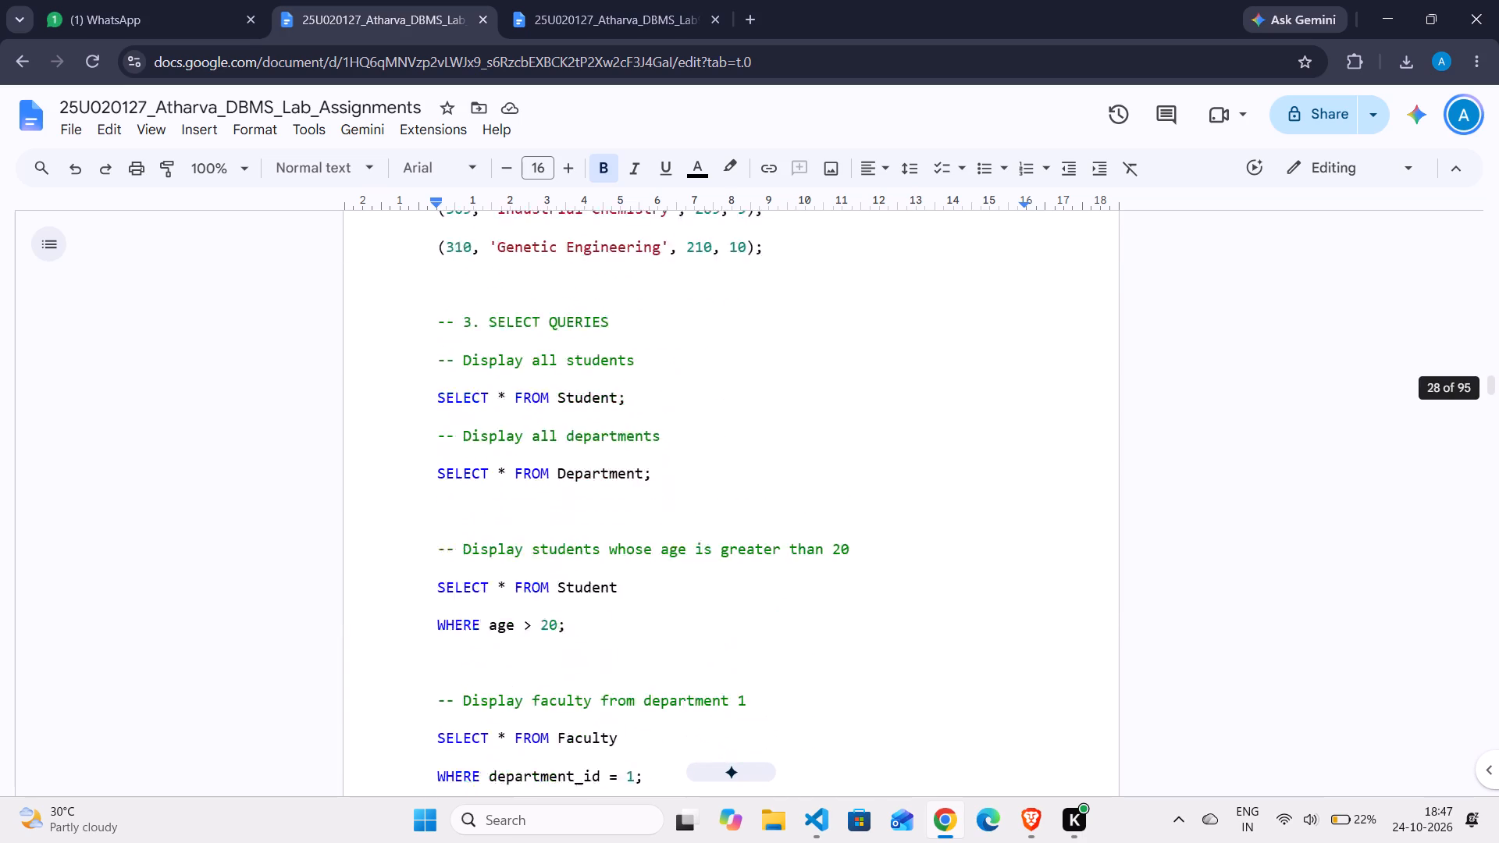
{"action": "scroll", "coordinate": [620, 490], "scroll_direction": "down", "scroll_amount": 6}
{"action": "scroll", "coordinate": [620, 490], "scroll_direction": "up", "scroll_amount": 1}
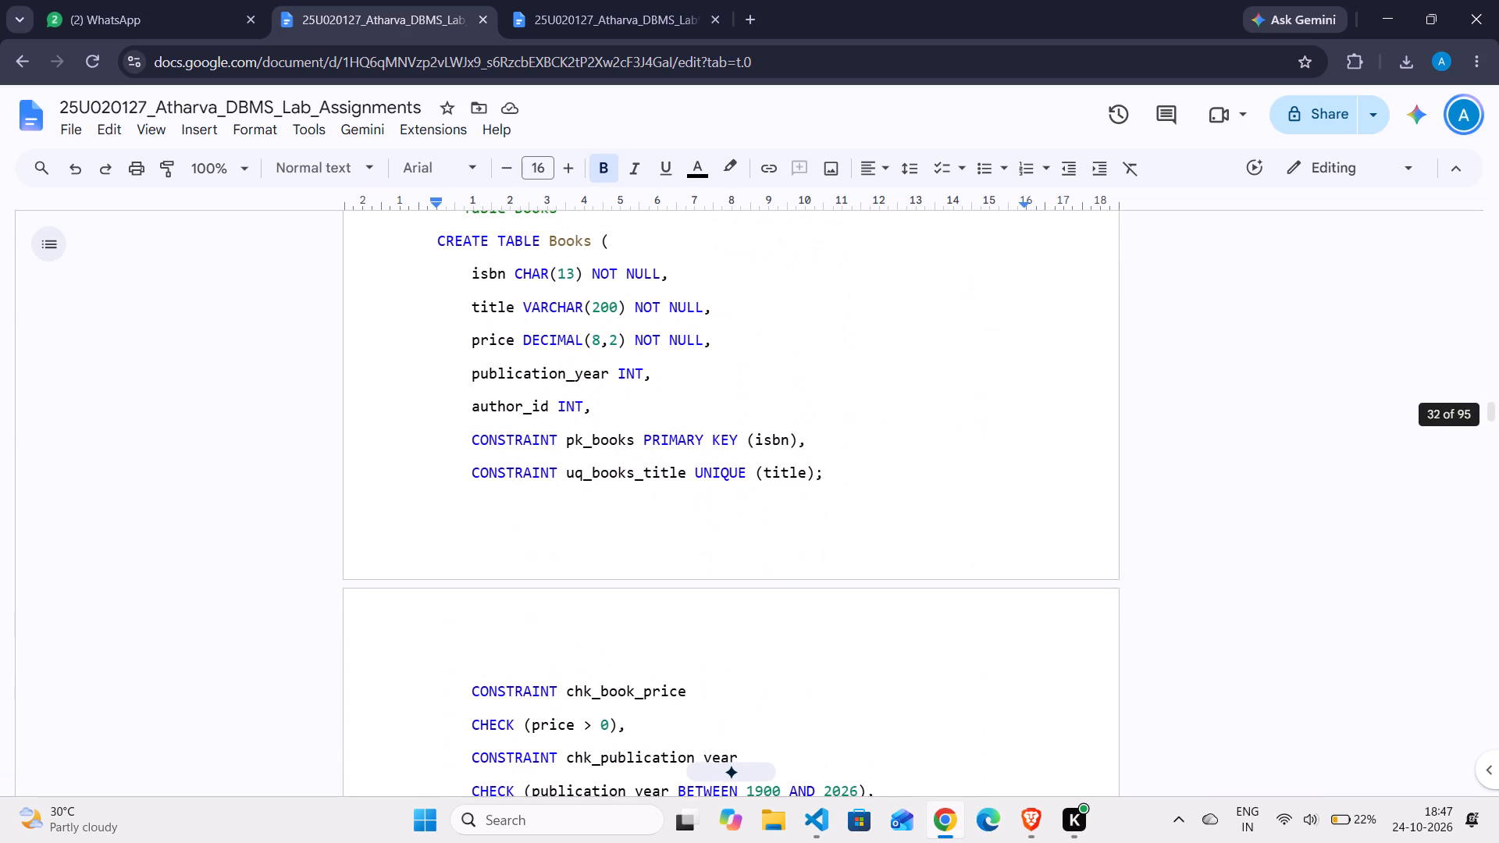
{"action": "scroll", "coordinate": [620, 490], "scroll_direction": "up", "scroll_amount": 7}
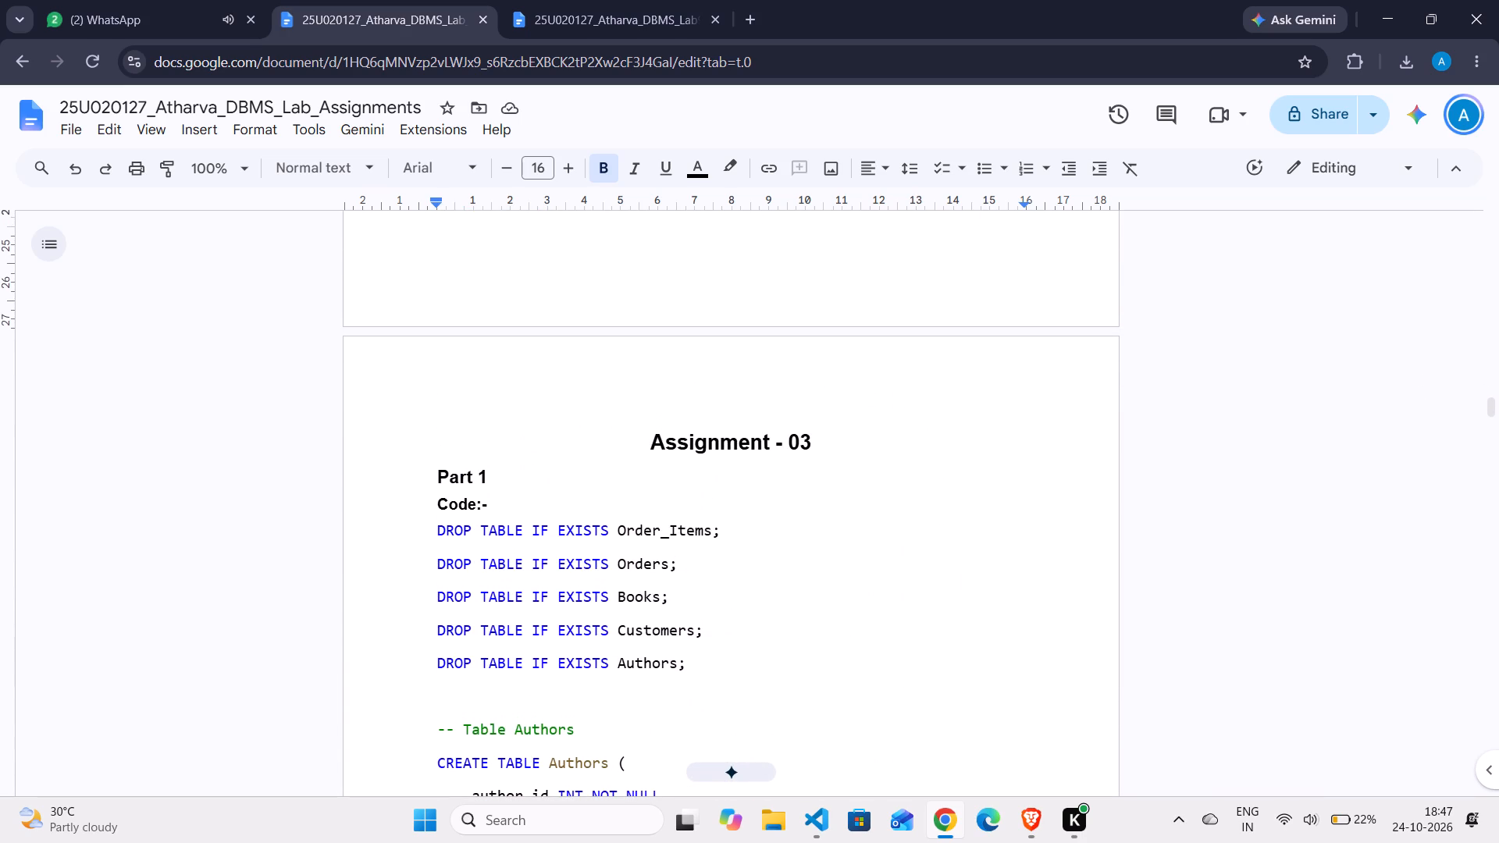
Insert a blank line above the centred Assignment - 03 heading.
{"action": "left_click", "coordinate": [697, 382]}
{"action": "key", "text": "Up"}
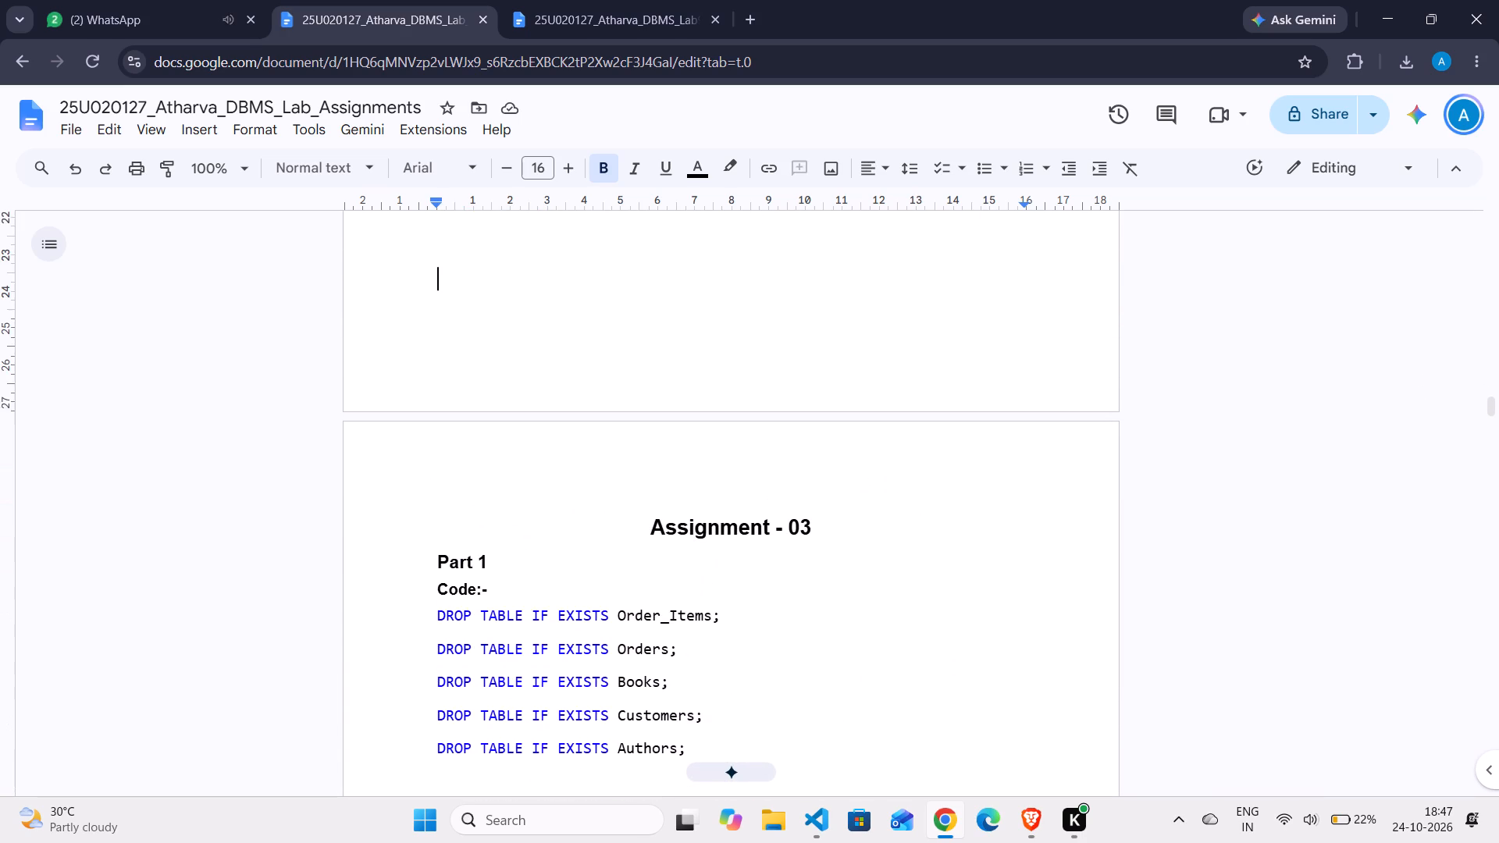
{"action": "key", "text": "Down"}
{"action": "key", "text": "Left"}
{"action": "key", "text": "Left"}
{"action": "key", "text": "Left"}
{"action": "key", "text": "Left"}
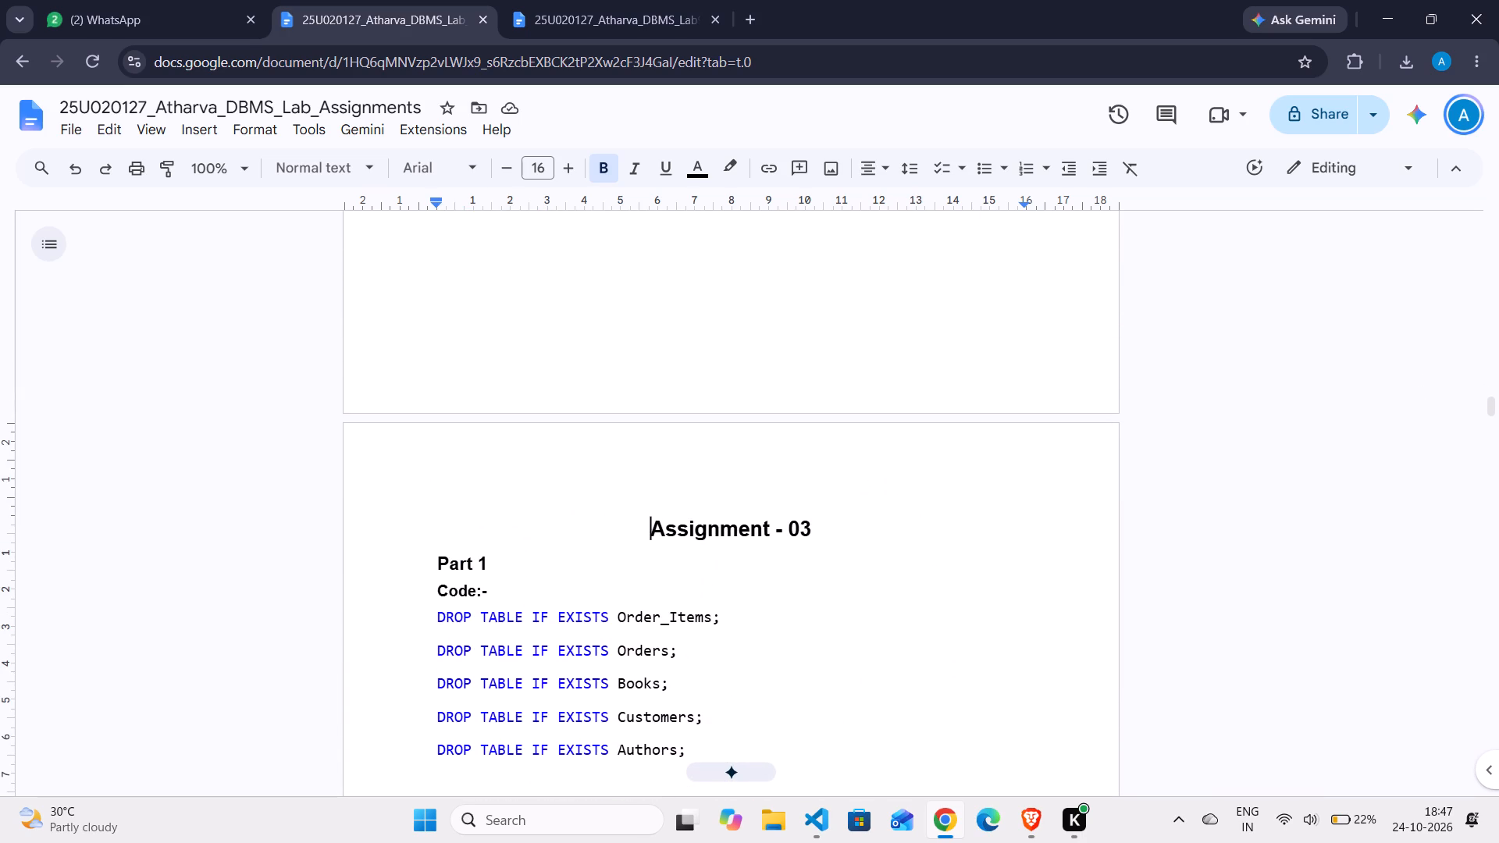
{"action": "key", "text": "Return"}
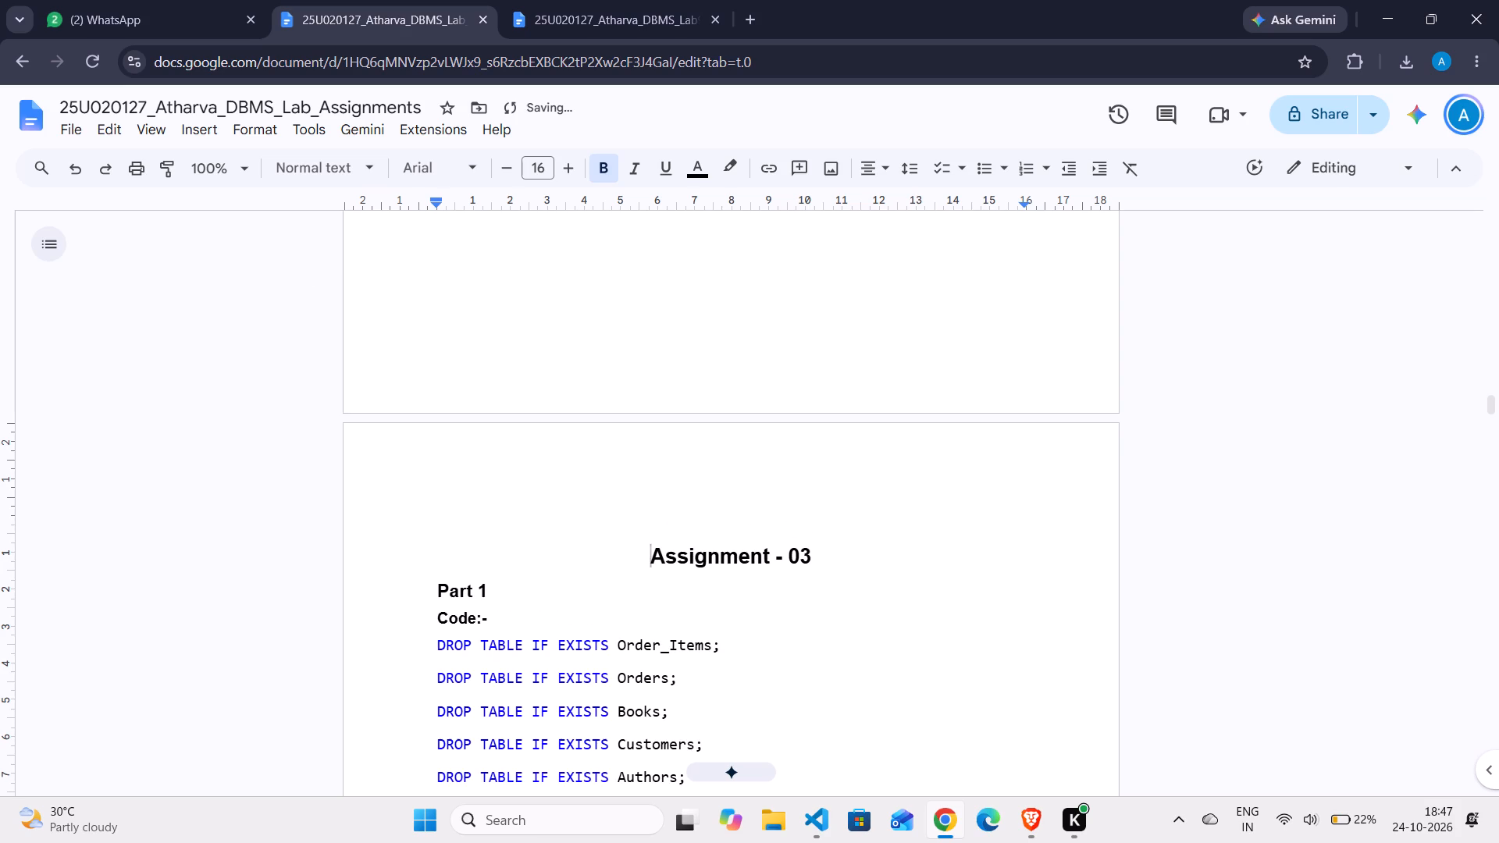
Switch to File Explorer and permanently delete the exported DBMS Lab Assignments PDF from the Downloads folder.
{"action": "left_click", "coordinate": [767, 823]}
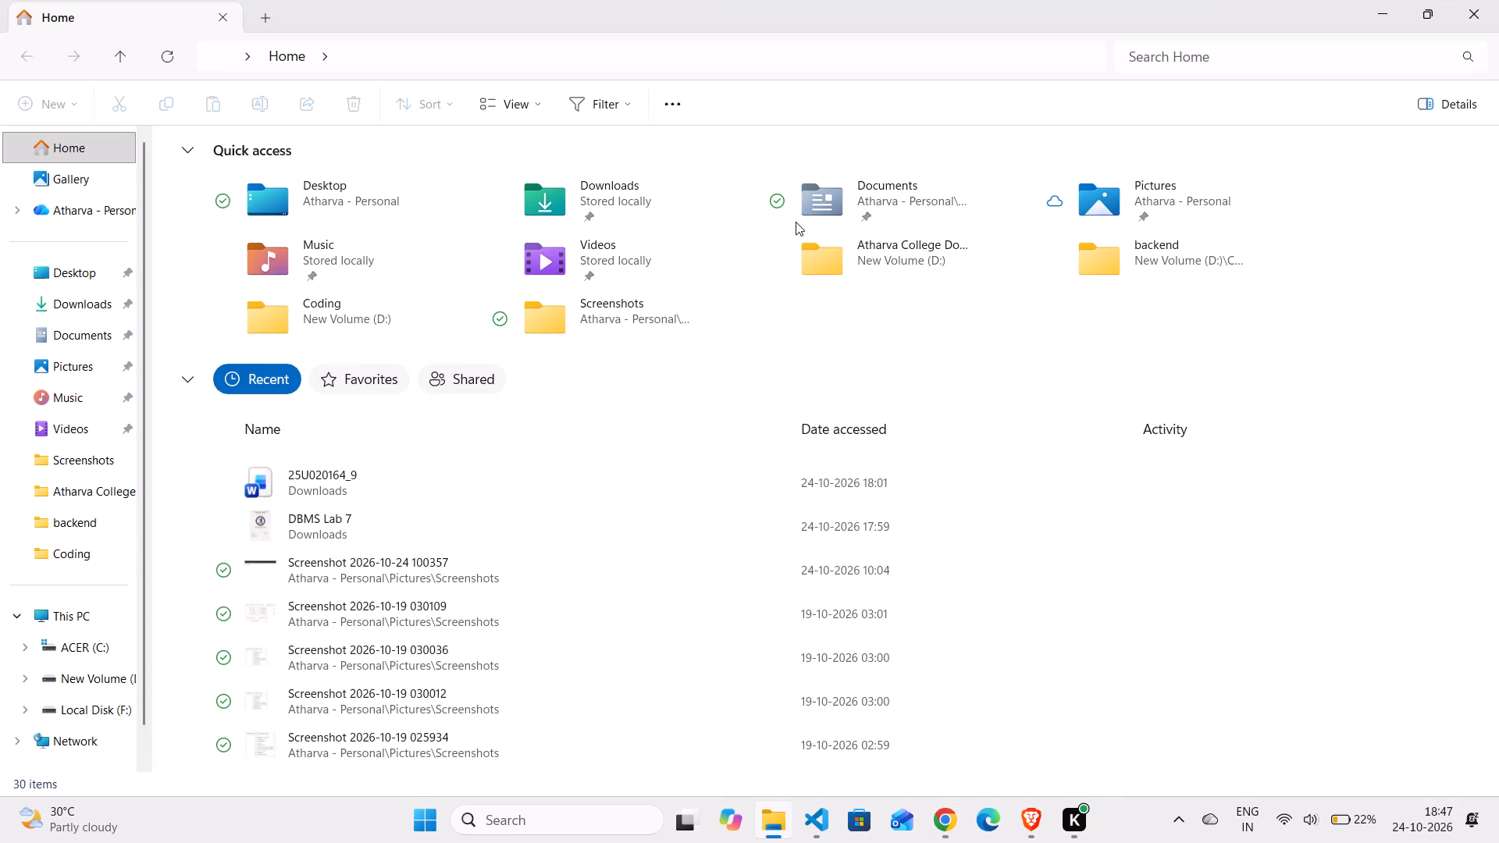
{"action": "left_click", "coordinate": [73, 293]}
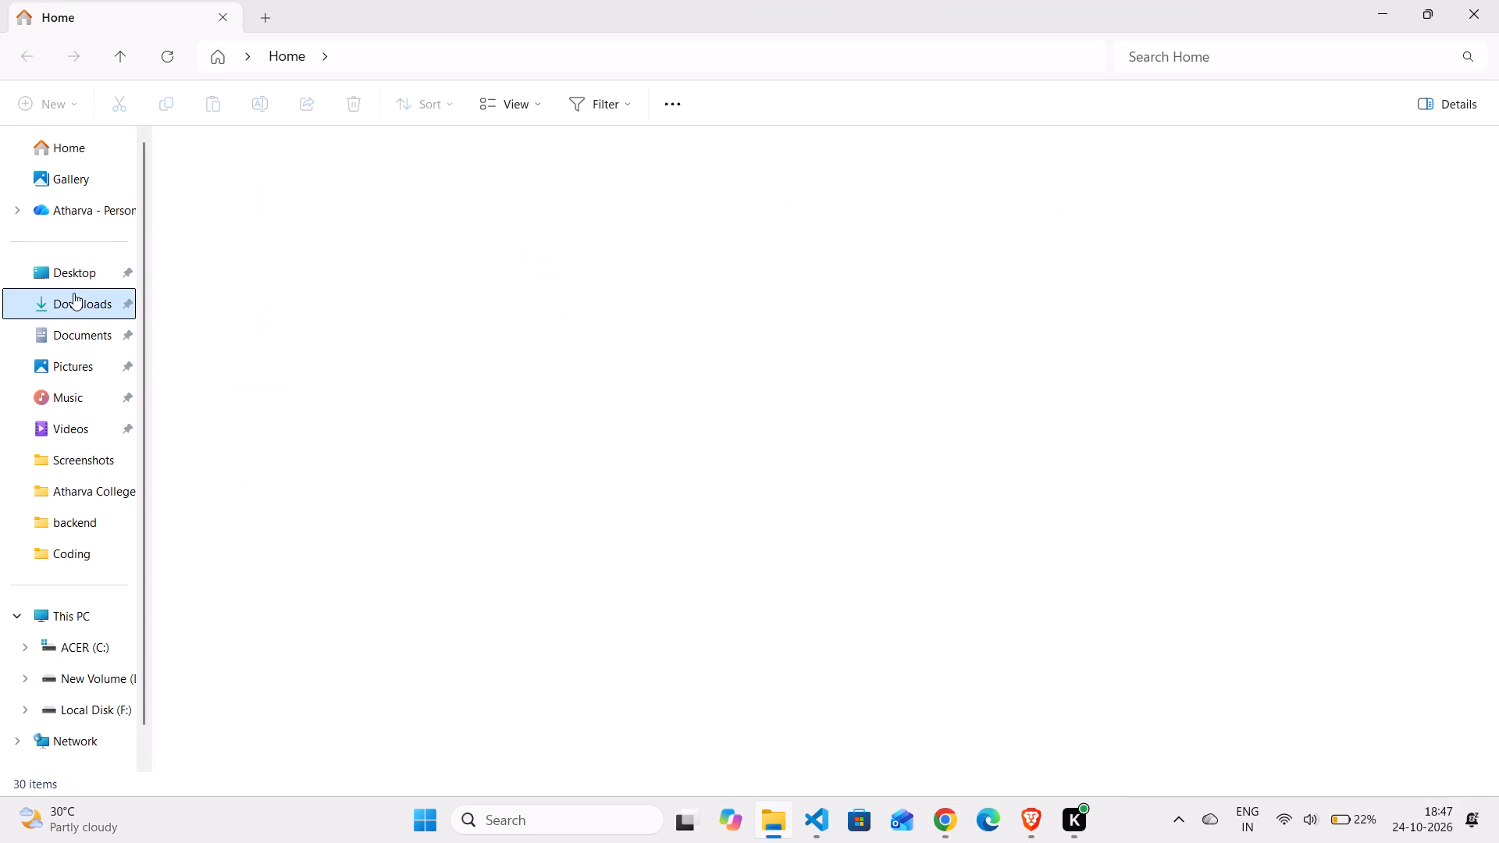
{"action": "left_click", "coordinate": [220, 226]}
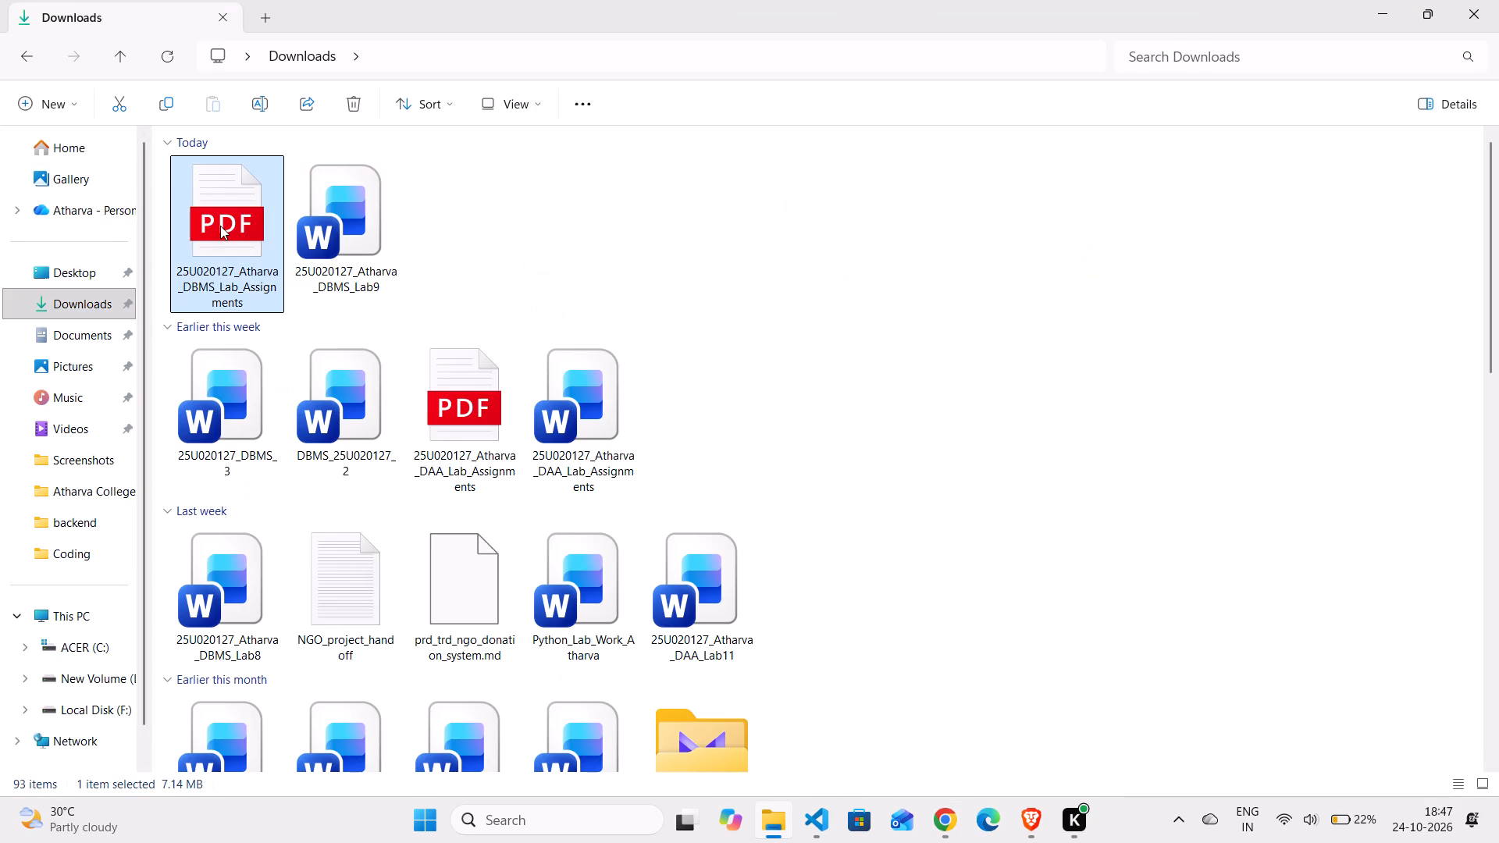
{"action": "key", "text": "shift+Delete"}
{"action": "key", "text": "Return"}
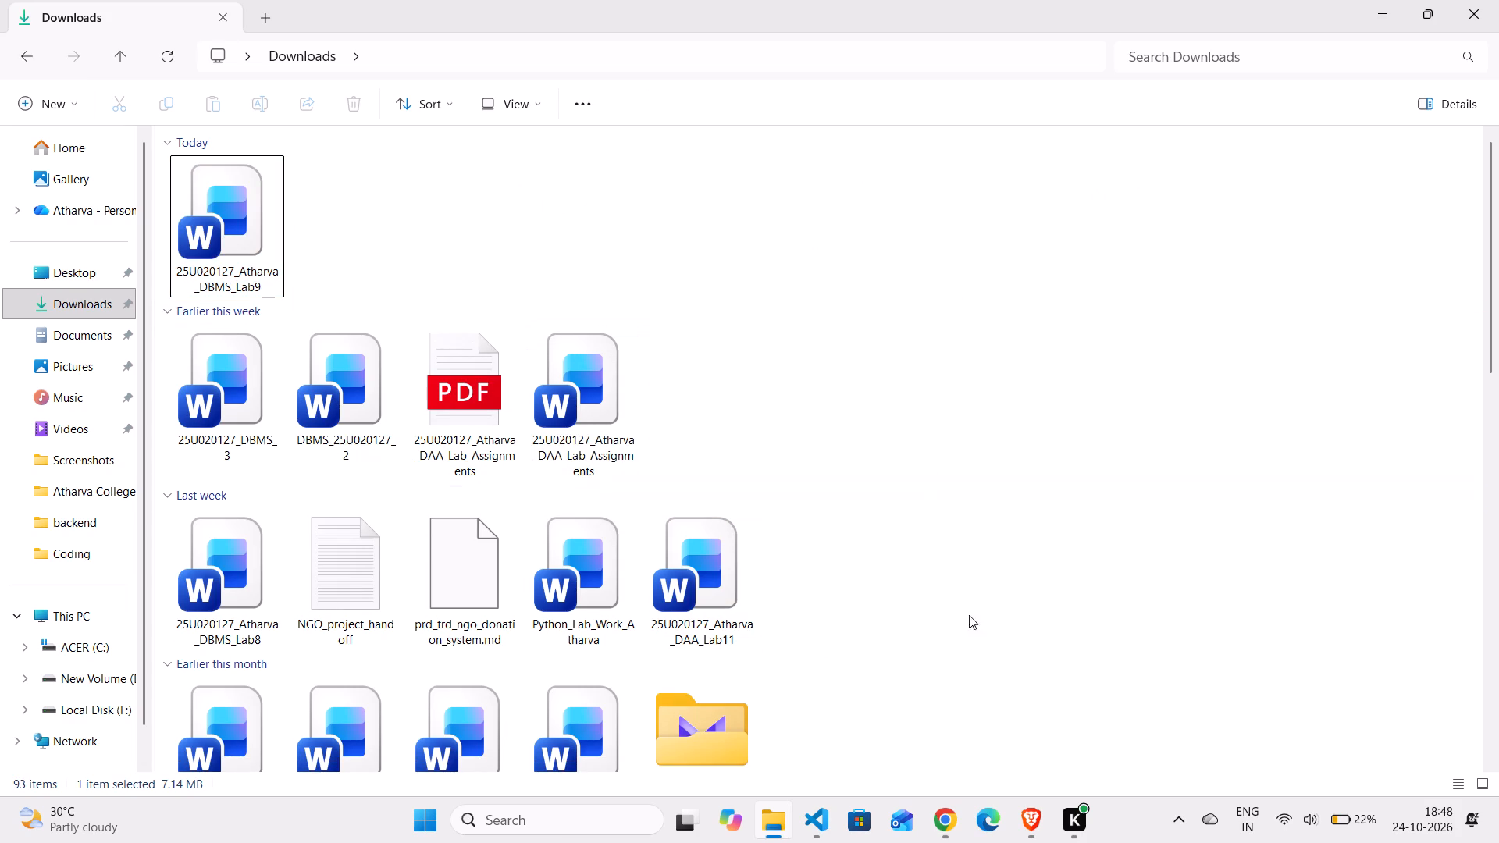
Return to the lab assignments document in Chrome and examine the Assignment - 03 code and outputs, including the gap after the Part 1 Output:- label.
{"action": "left_click", "coordinate": [949, 820]}
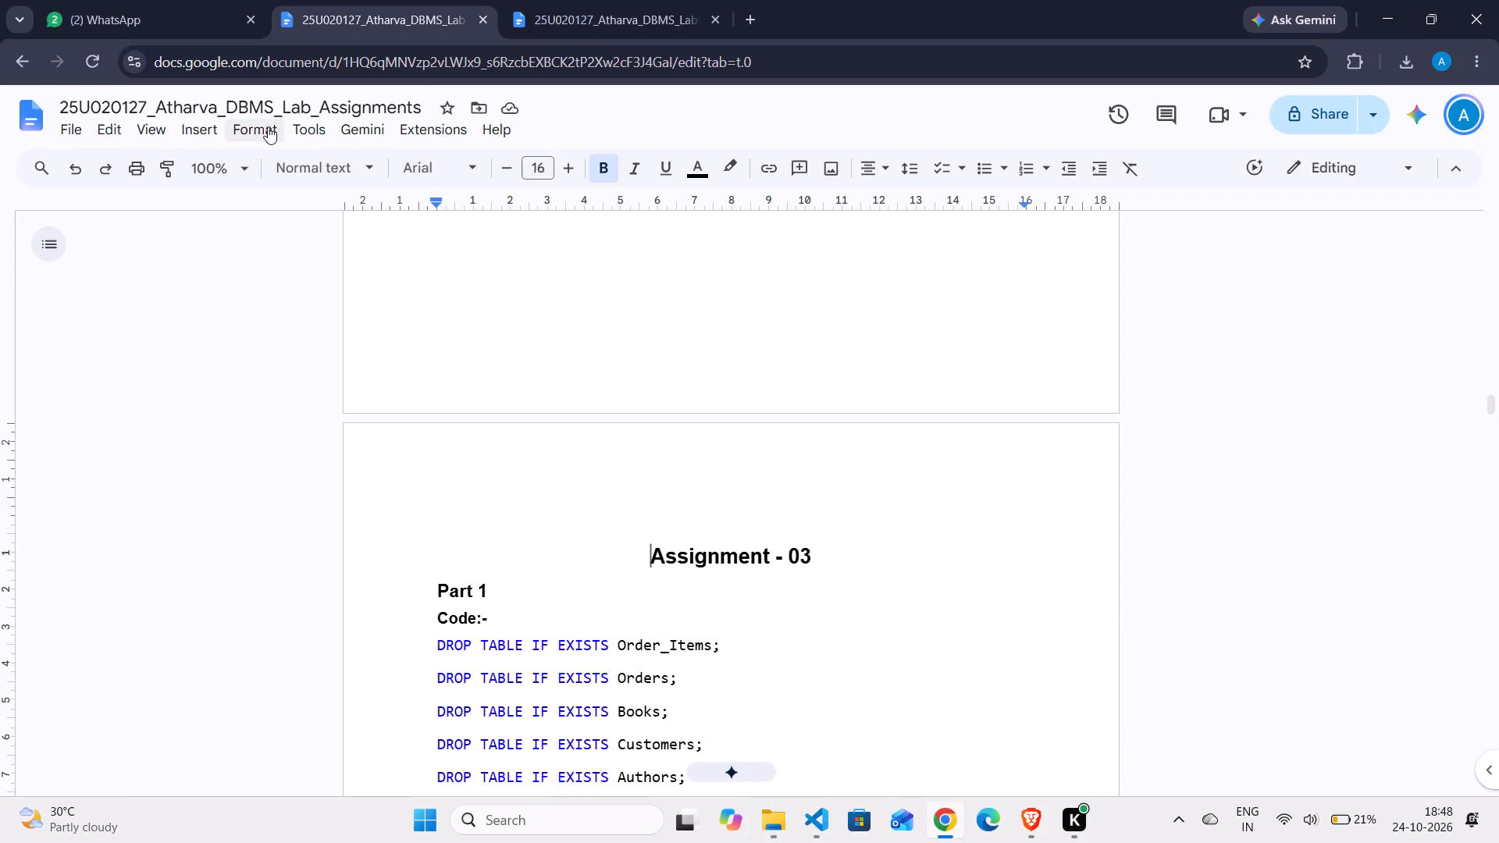
{"action": "left_click", "coordinate": [69, 132]}
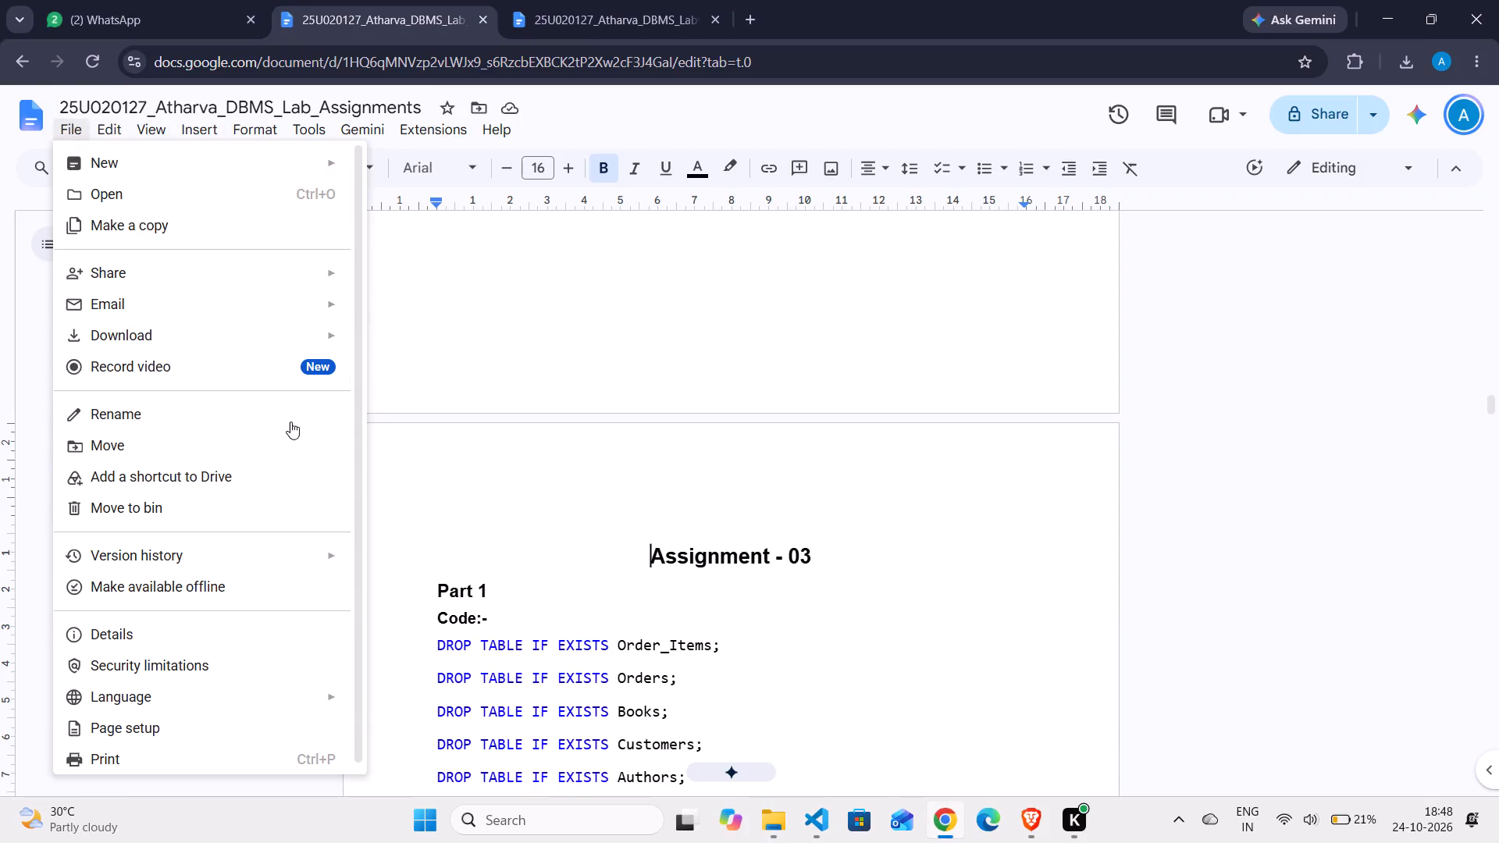
{"action": "left_click", "coordinate": [556, 448]}
{"action": "scroll", "coordinate": [556, 448], "scroll_direction": "down", "scroll_amount": 8}
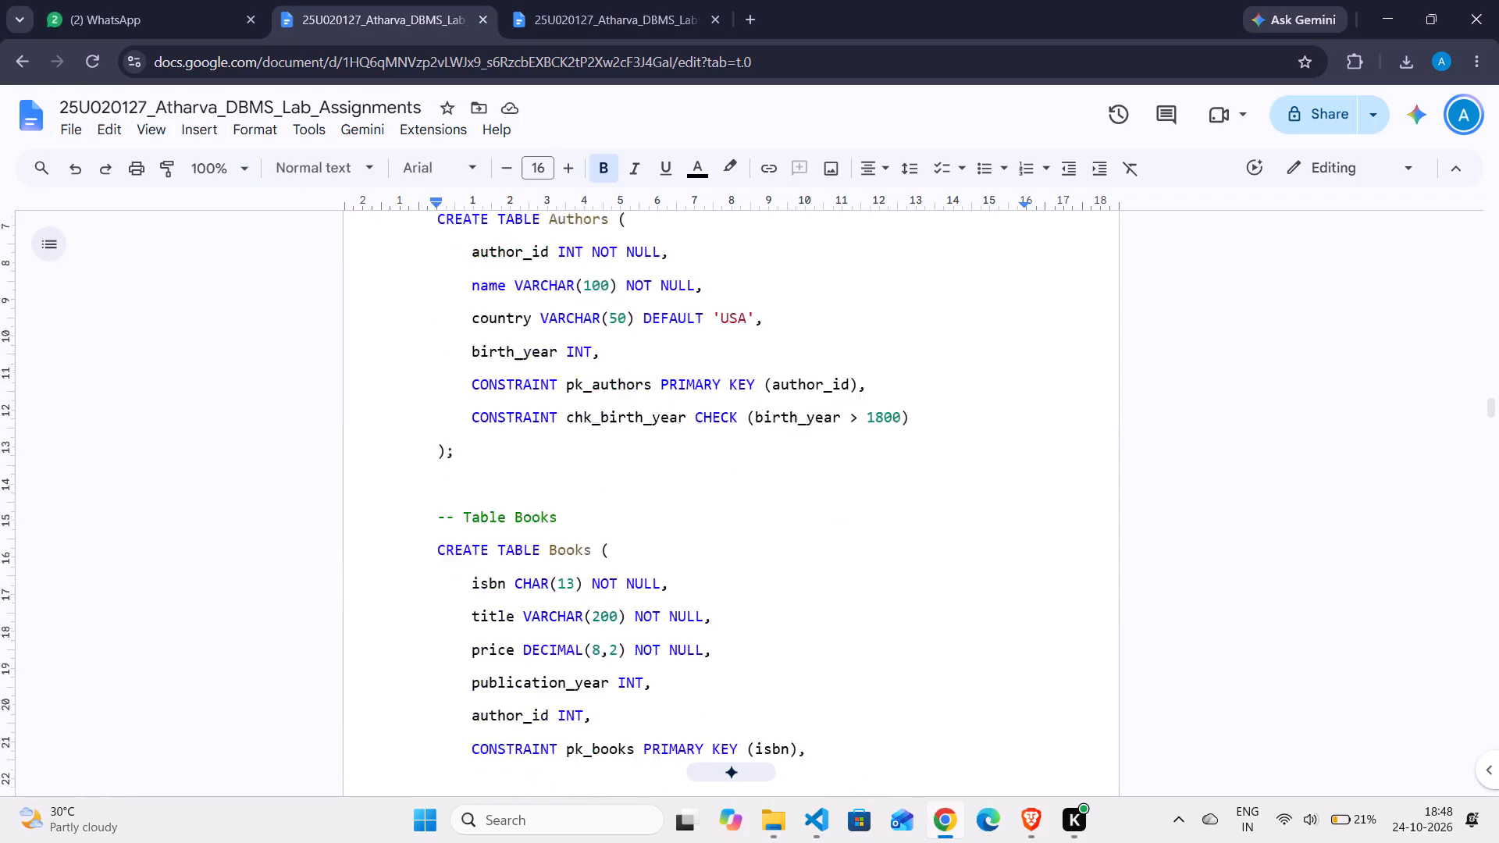
{"action": "scroll", "coordinate": [556, 448], "scroll_direction": "down", "scroll_amount": 16}
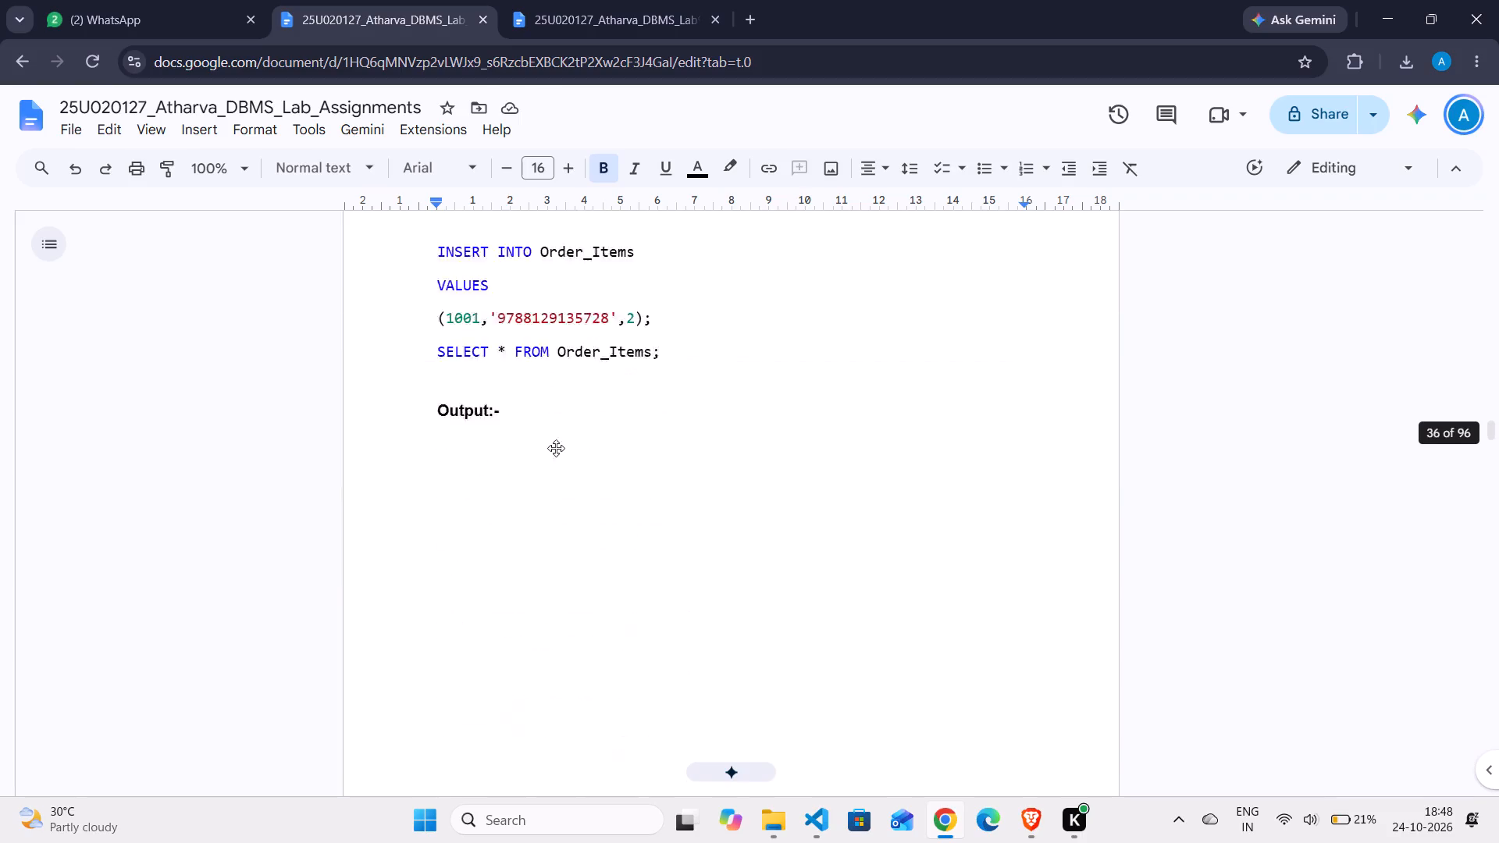
{"action": "scroll", "coordinate": [556, 448], "scroll_direction": "down", "scroll_amount": 2}
{"action": "scroll", "coordinate": [556, 448], "scroll_direction": "up", "scroll_amount": 10}
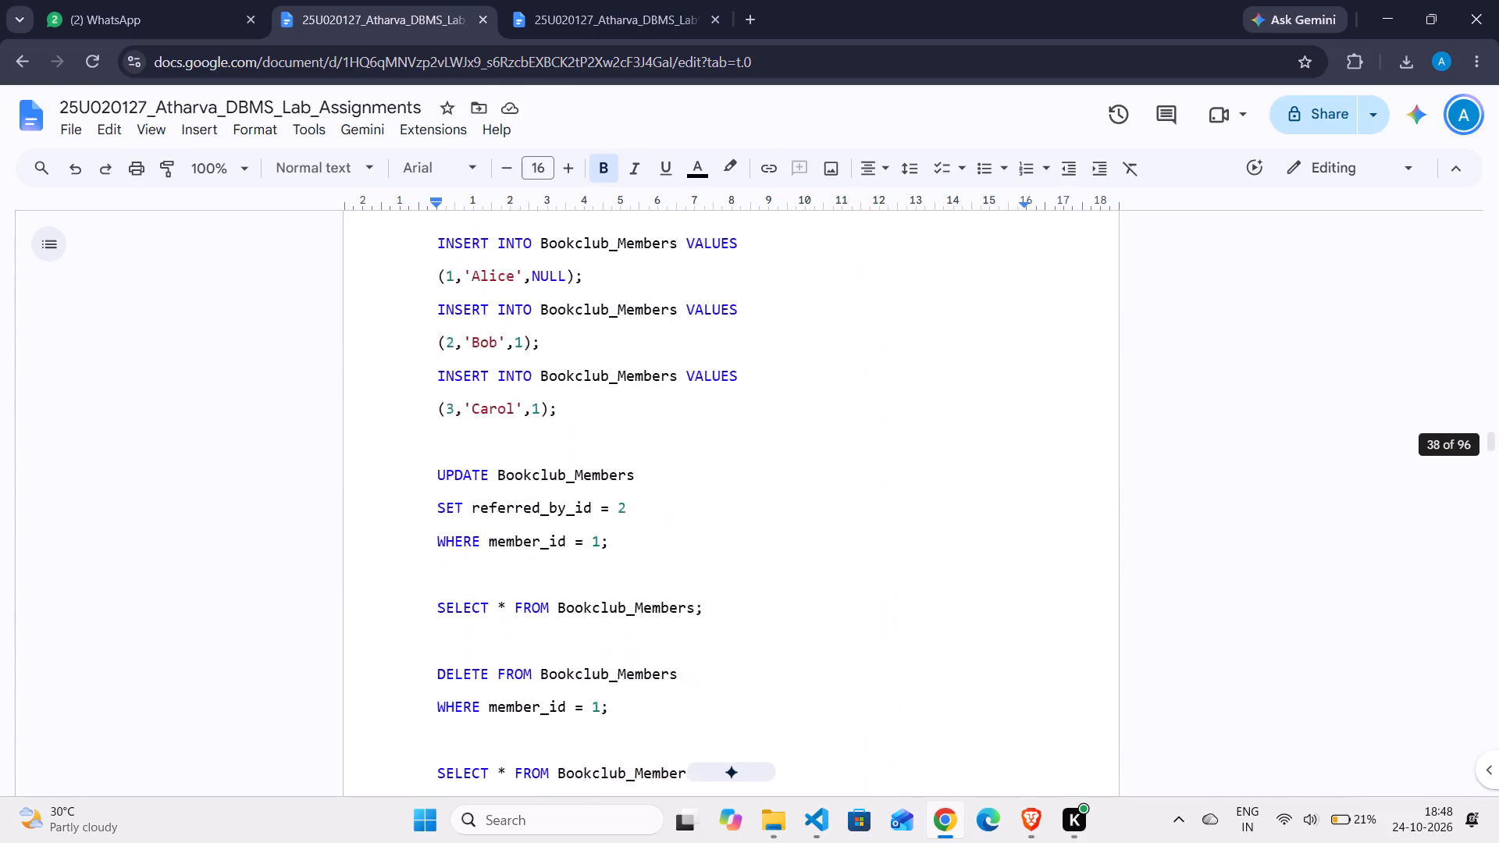
{"action": "scroll", "coordinate": [556, 448], "scroll_direction": "up", "scroll_amount": 6}
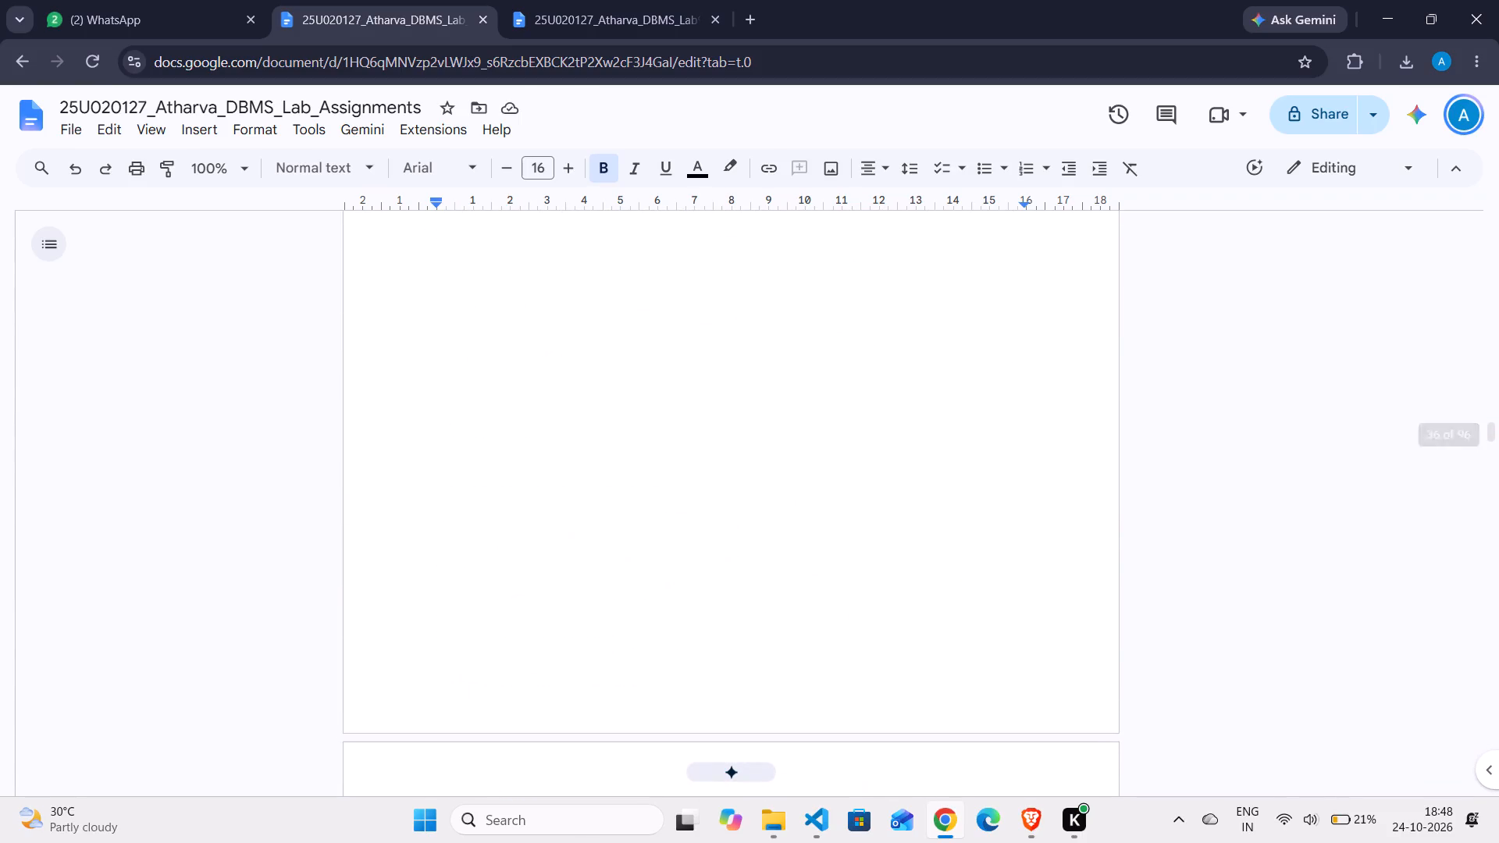
{"action": "scroll", "coordinate": [556, 448], "scroll_direction": "up", "scroll_amount": 3}
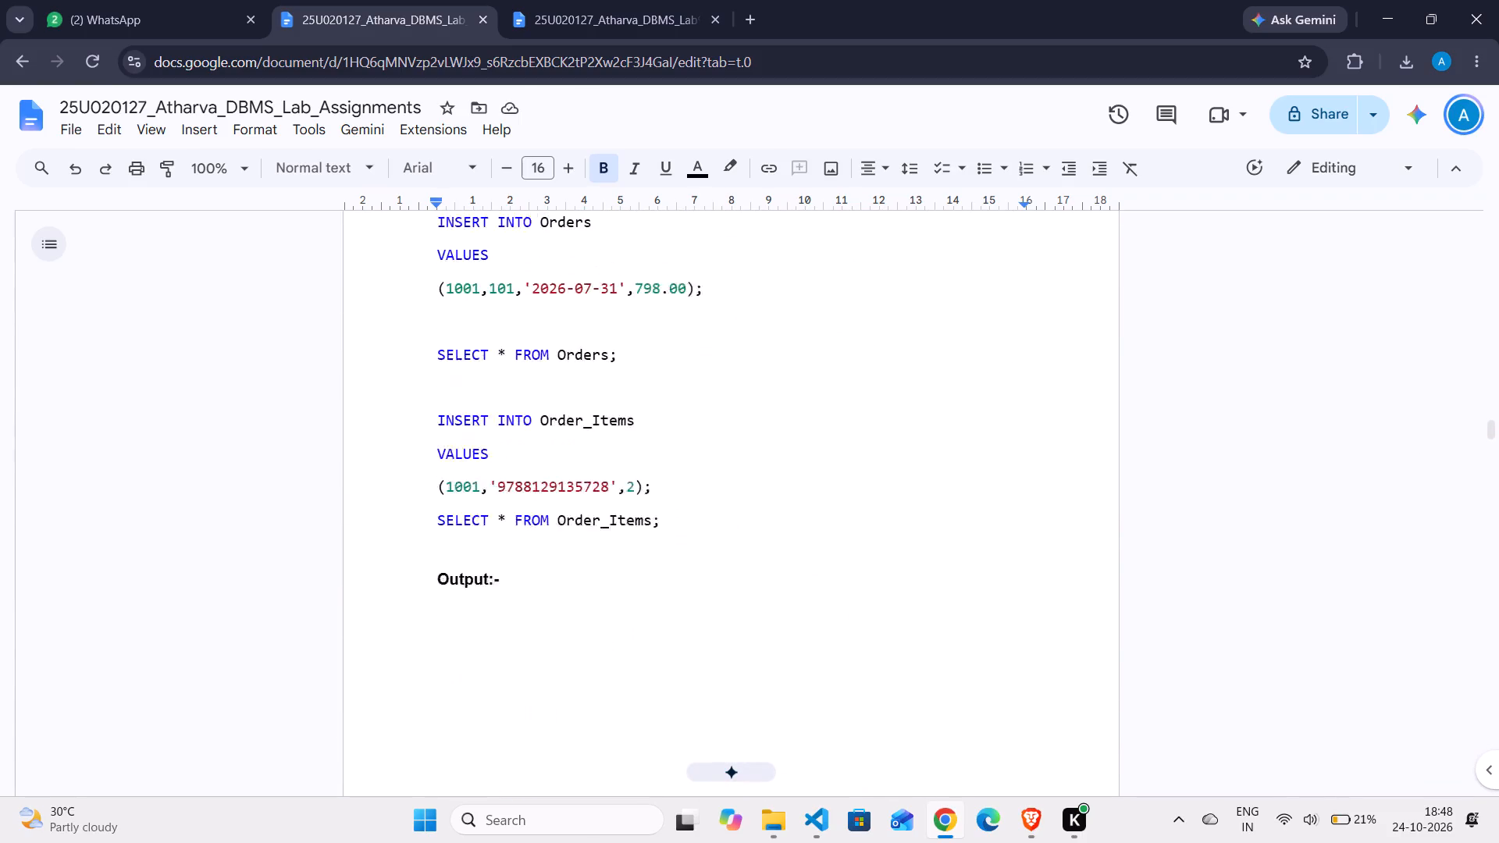
{"action": "scroll", "coordinate": [556, 448], "scroll_direction": "up", "scroll_amount": 12}
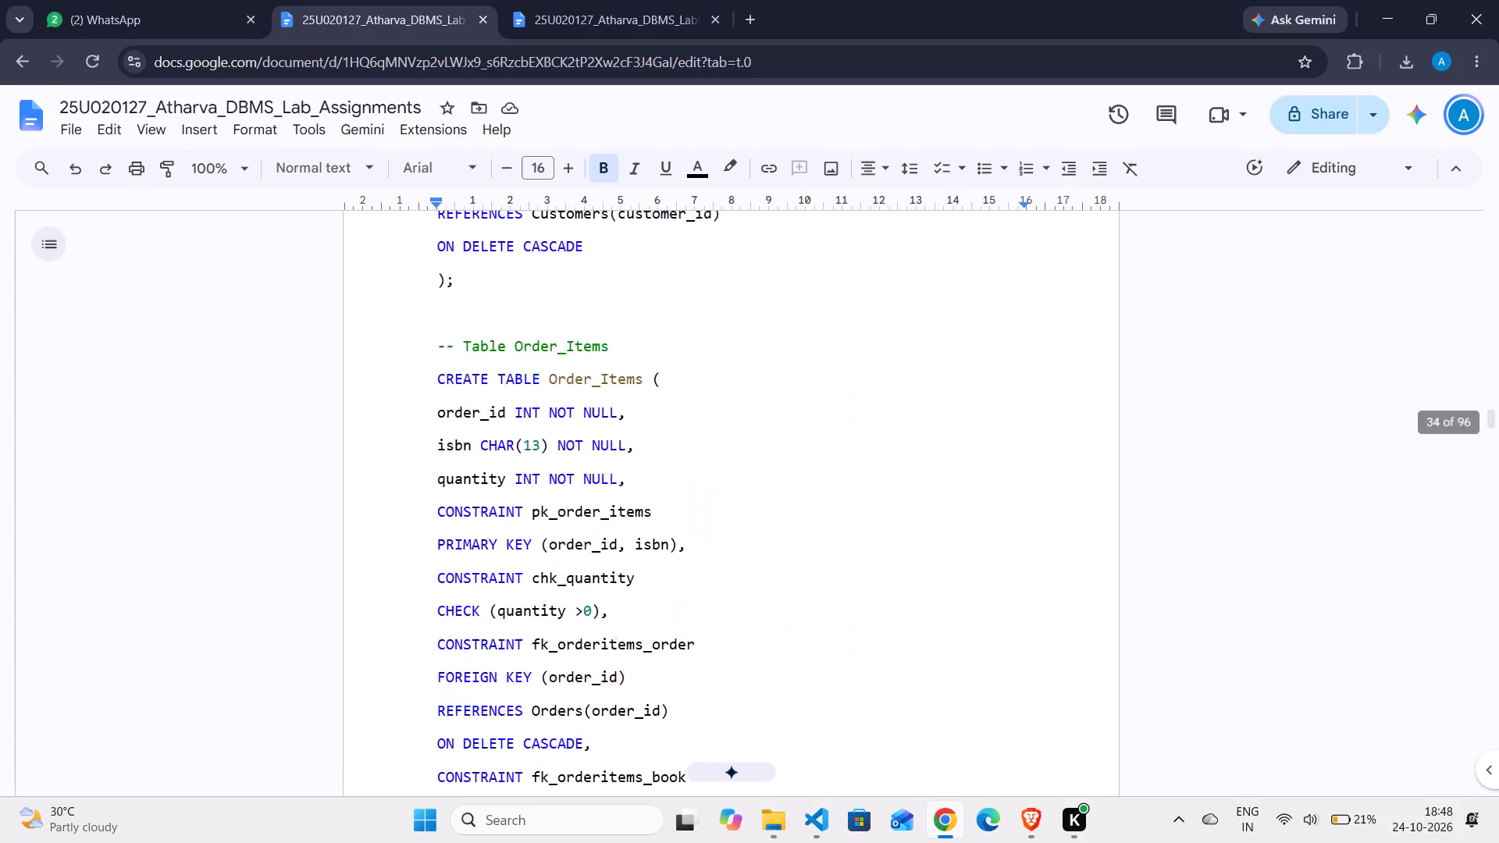
{"action": "scroll", "coordinate": [556, 448], "scroll_direction": "down", "scroll_amount": 11}
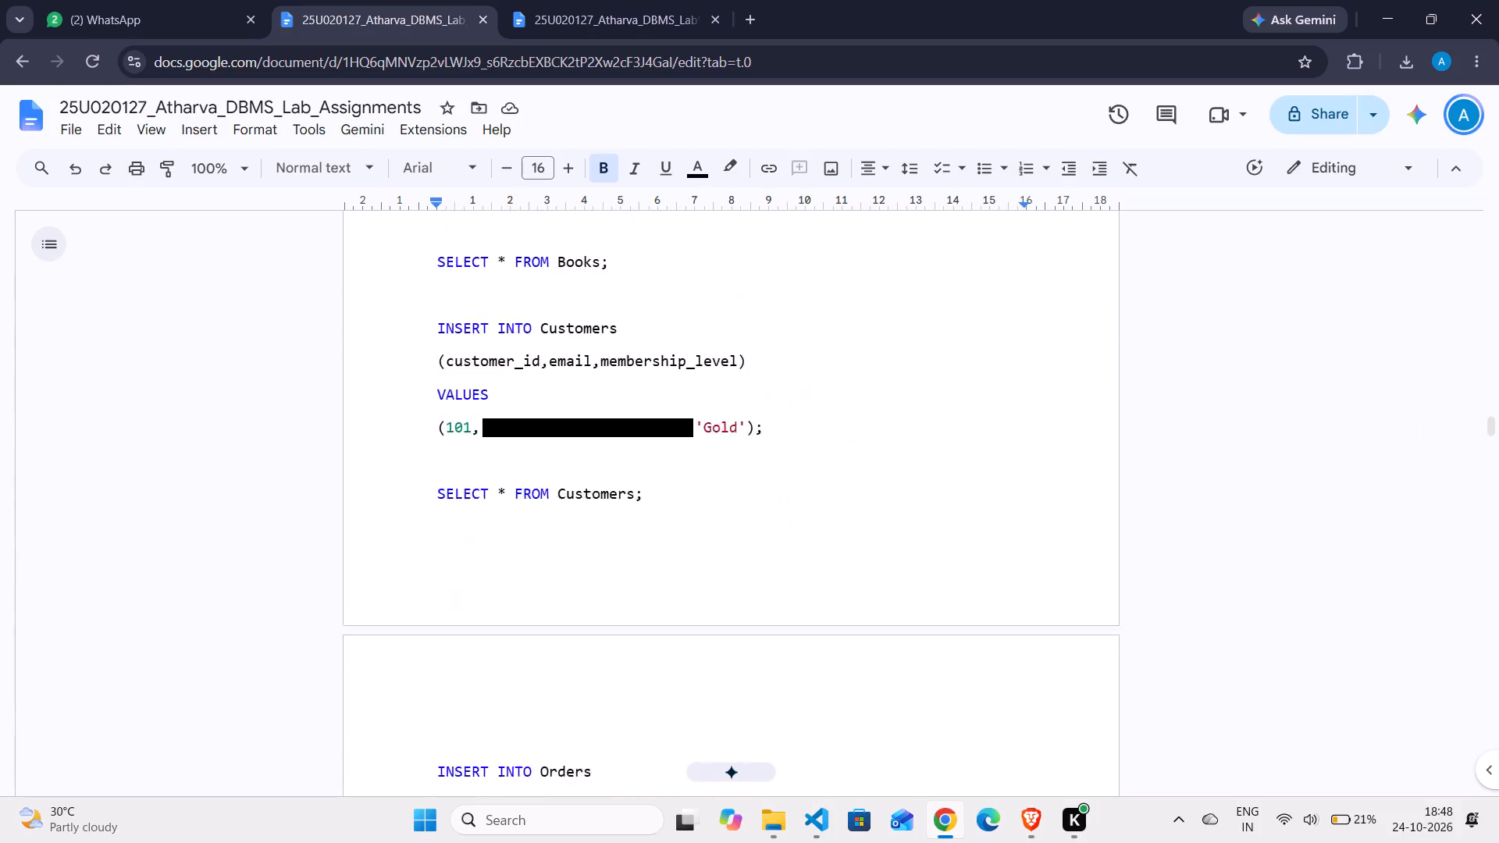
{"action": "scroll", "coordinate": [556, 448], "scroll_direction": "down", "scroll_amount": 6}
{"action": "scroll", "coordinate": [556, 448], "scroll_direction": "up", "scroll_amount": 1}
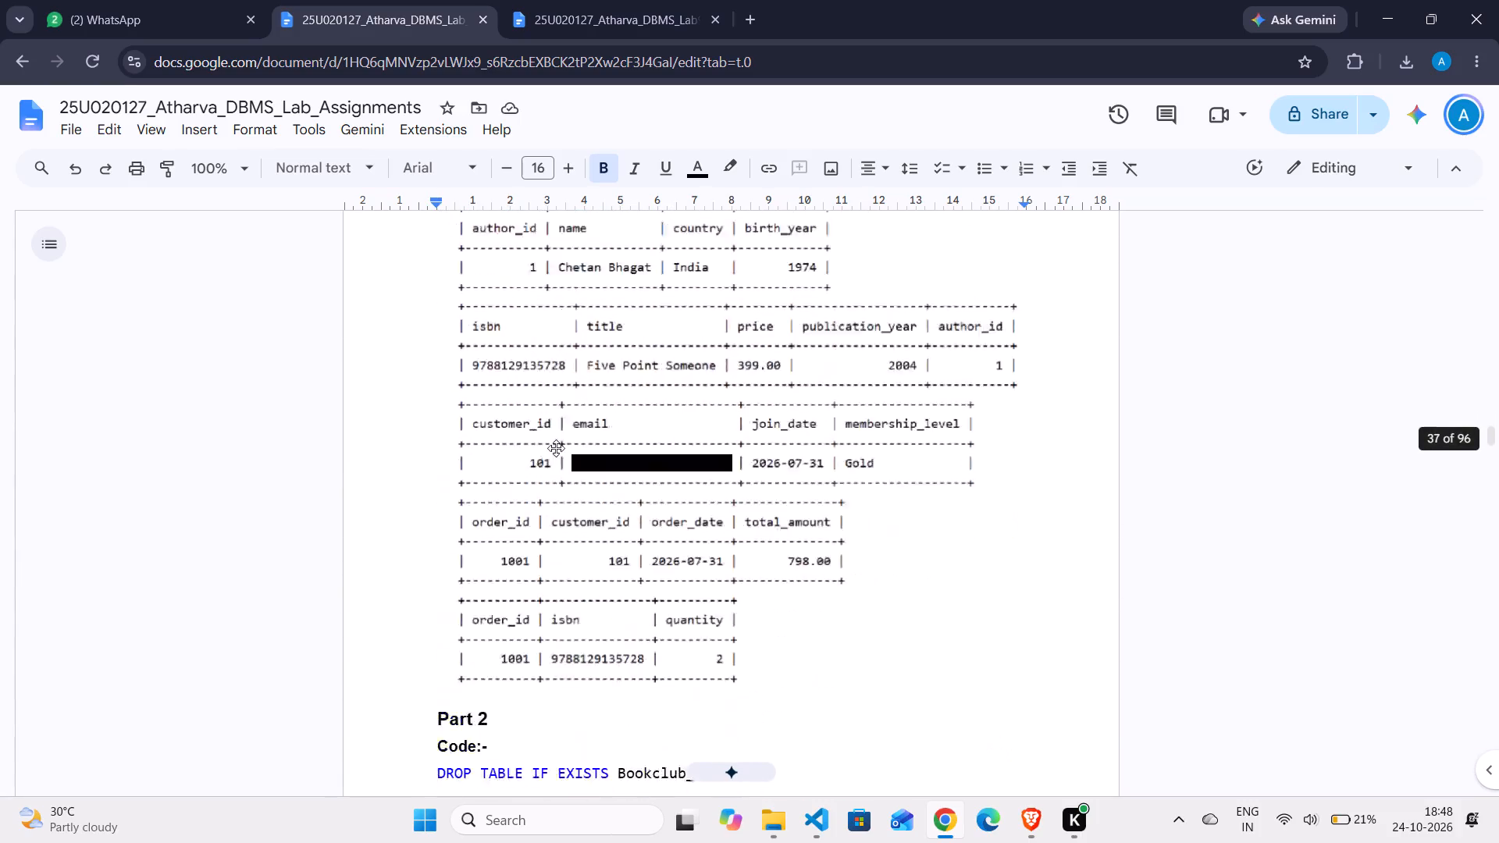
{"action": "scroll", "coordinate": [556, 448], "scroll_direction": "up", "scroll_amount": 2}
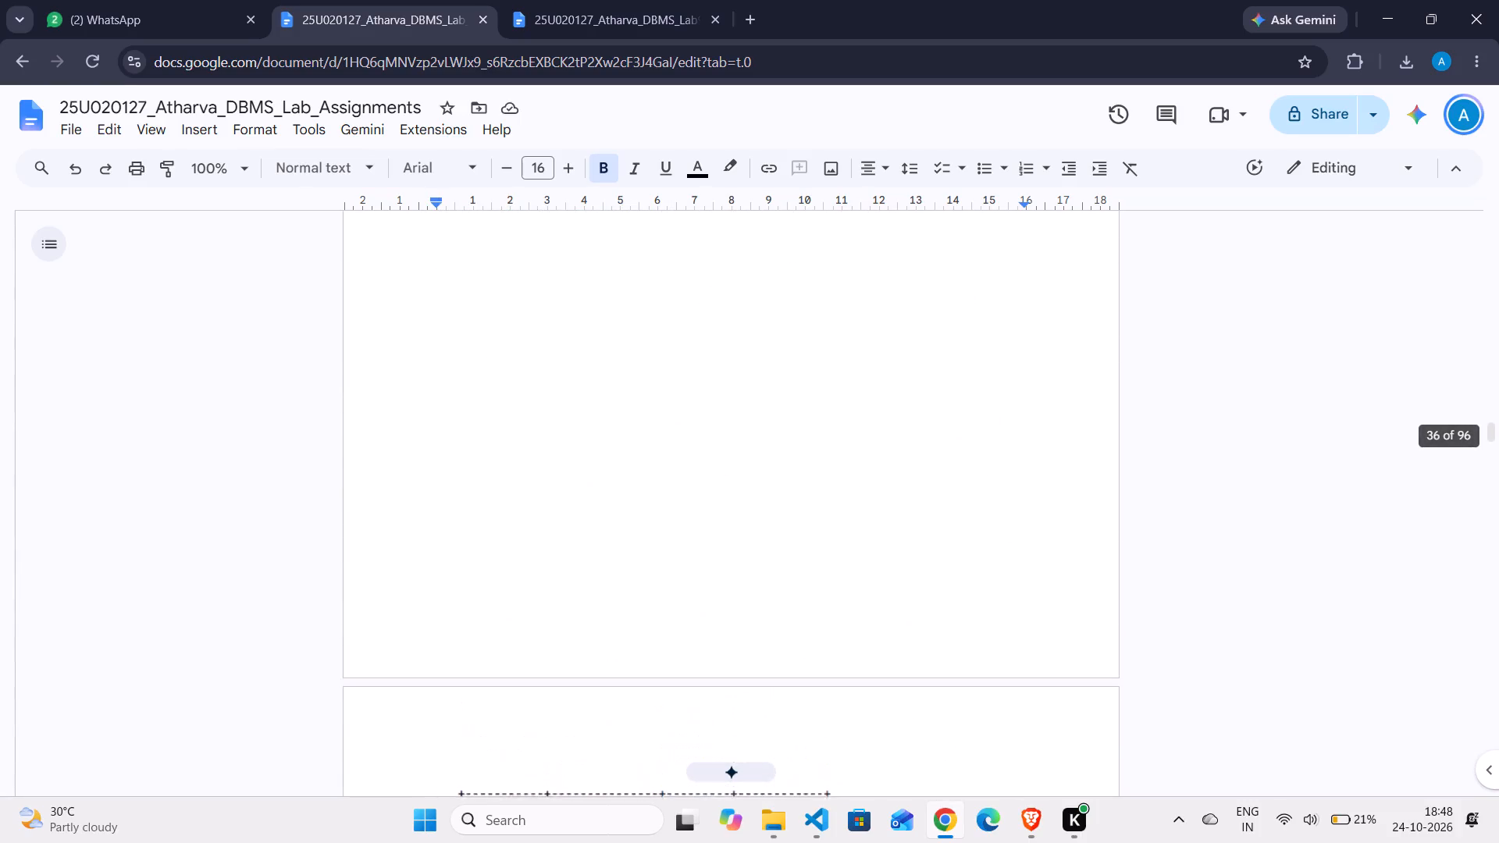
{"action": "scroll", "coordinate": [556, 448], "scroll_direction": "up", "scroll_amount": 2}
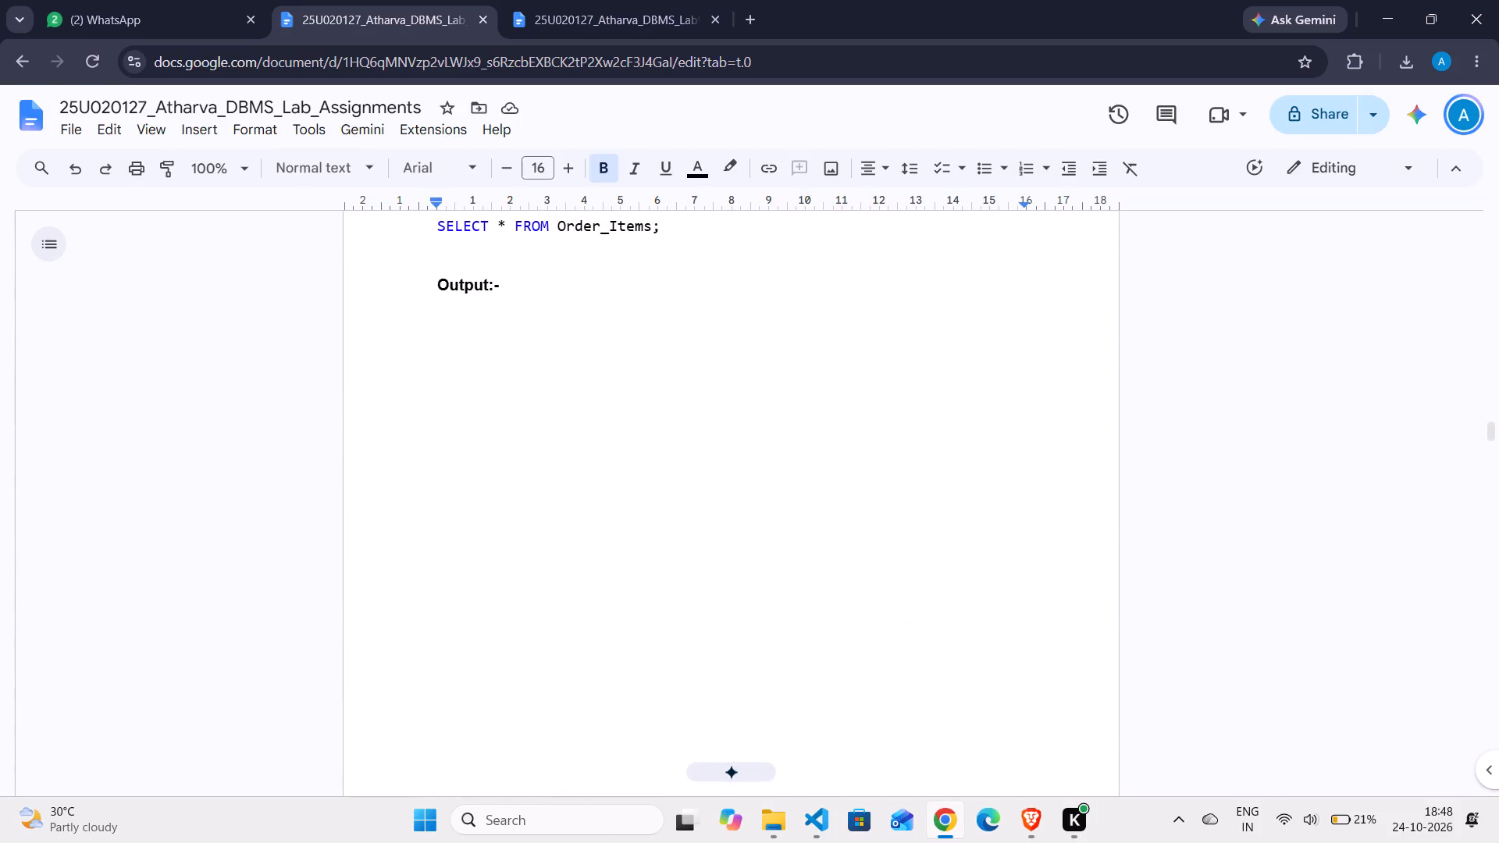
Cut the Output:- label below the SELECT * FROM Order_Items; line in Assignment - 03 Part 1.
{"action": "left_click_drag", "start_coordinate": [440, 285], "coordinate": [498, 286]}
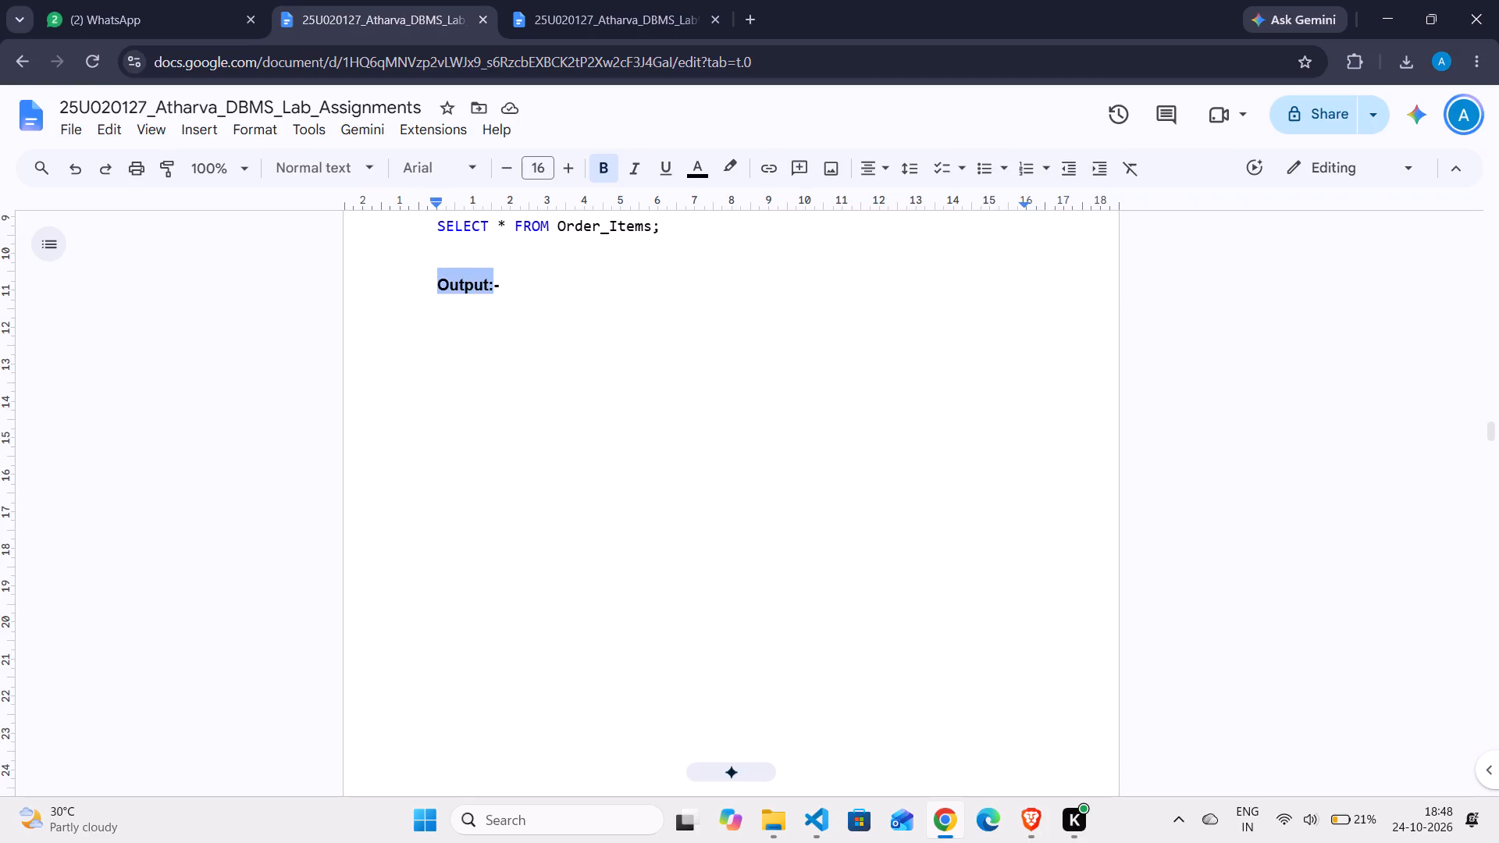
{"action": "left_click_drag", "start_coordinate": [498, 286], "coordinate": [503, 287]}
{"action": "key", "text": "ctrl+x"}
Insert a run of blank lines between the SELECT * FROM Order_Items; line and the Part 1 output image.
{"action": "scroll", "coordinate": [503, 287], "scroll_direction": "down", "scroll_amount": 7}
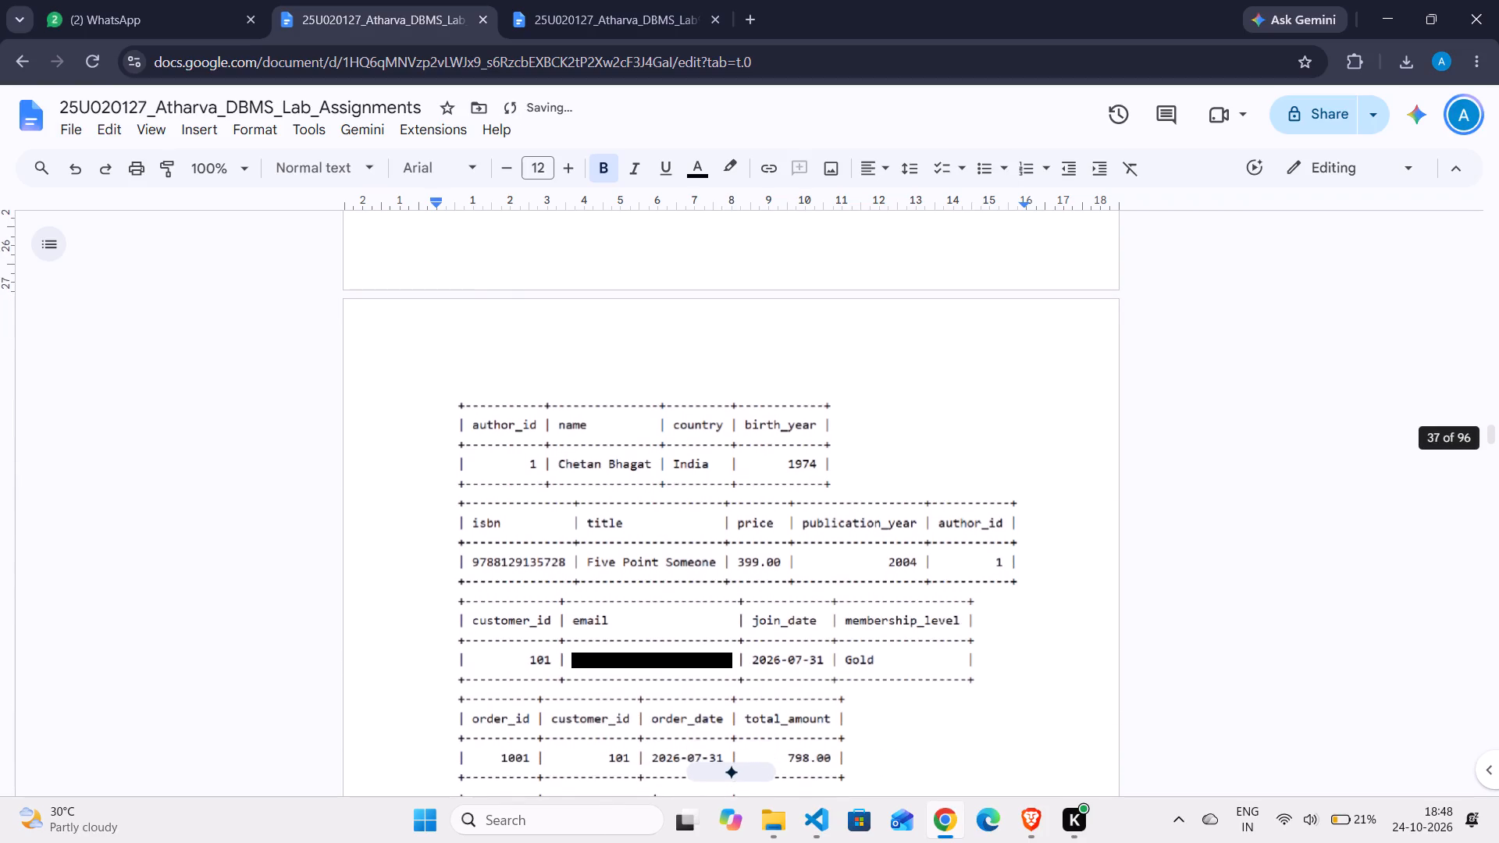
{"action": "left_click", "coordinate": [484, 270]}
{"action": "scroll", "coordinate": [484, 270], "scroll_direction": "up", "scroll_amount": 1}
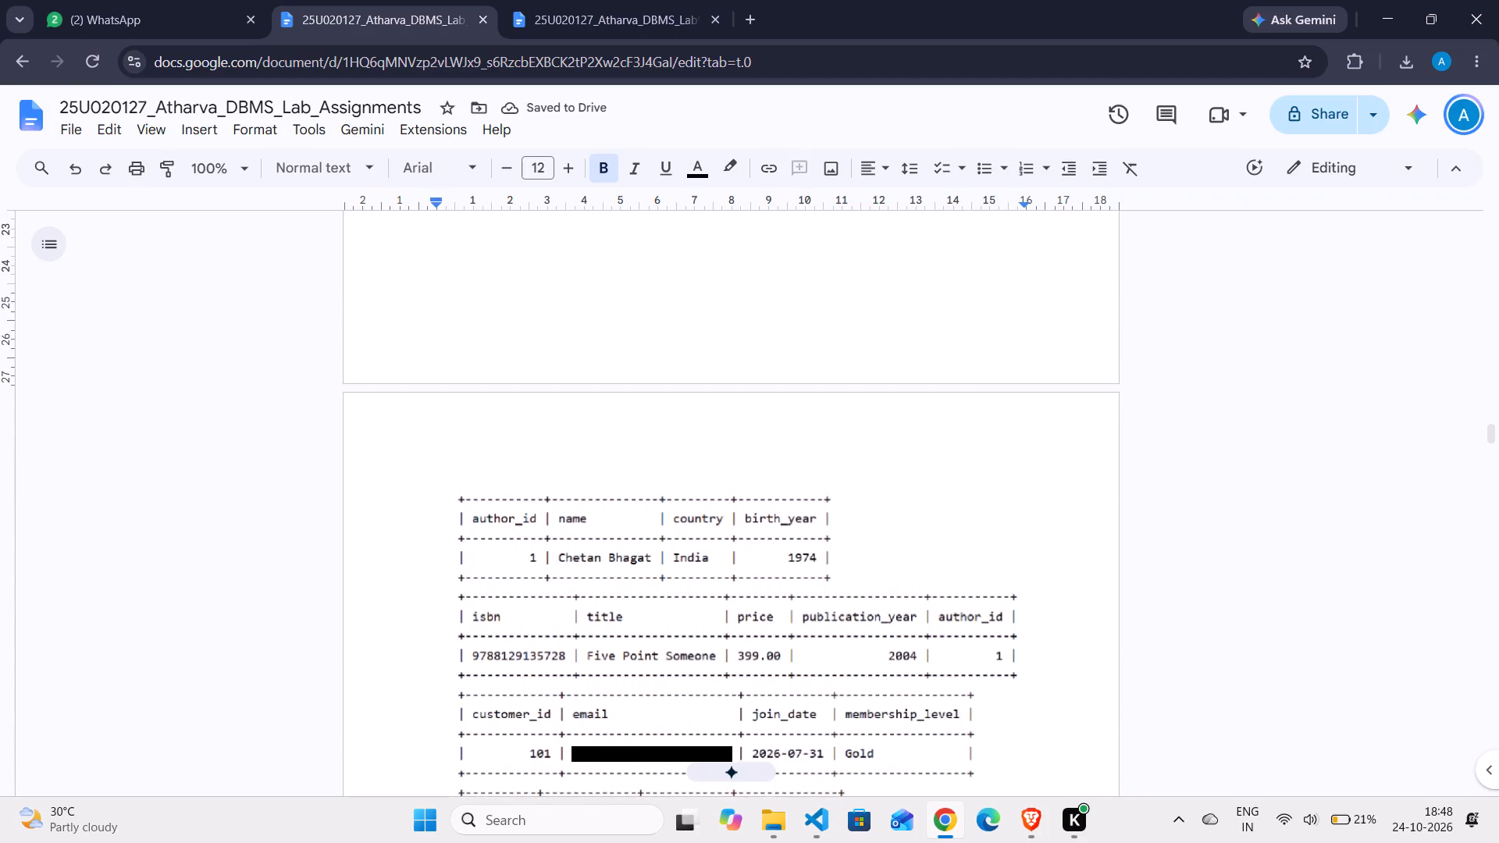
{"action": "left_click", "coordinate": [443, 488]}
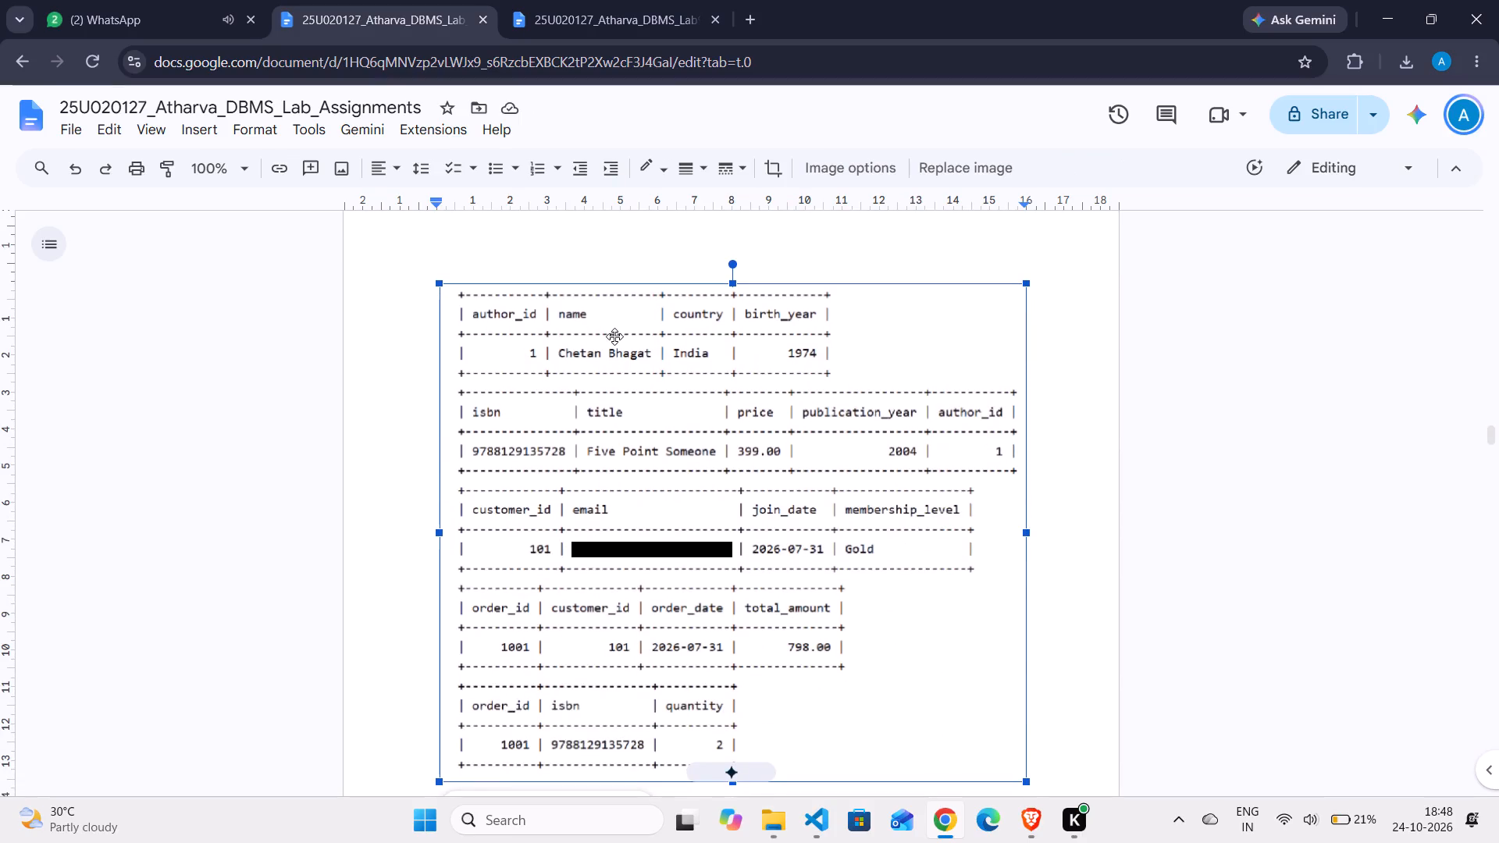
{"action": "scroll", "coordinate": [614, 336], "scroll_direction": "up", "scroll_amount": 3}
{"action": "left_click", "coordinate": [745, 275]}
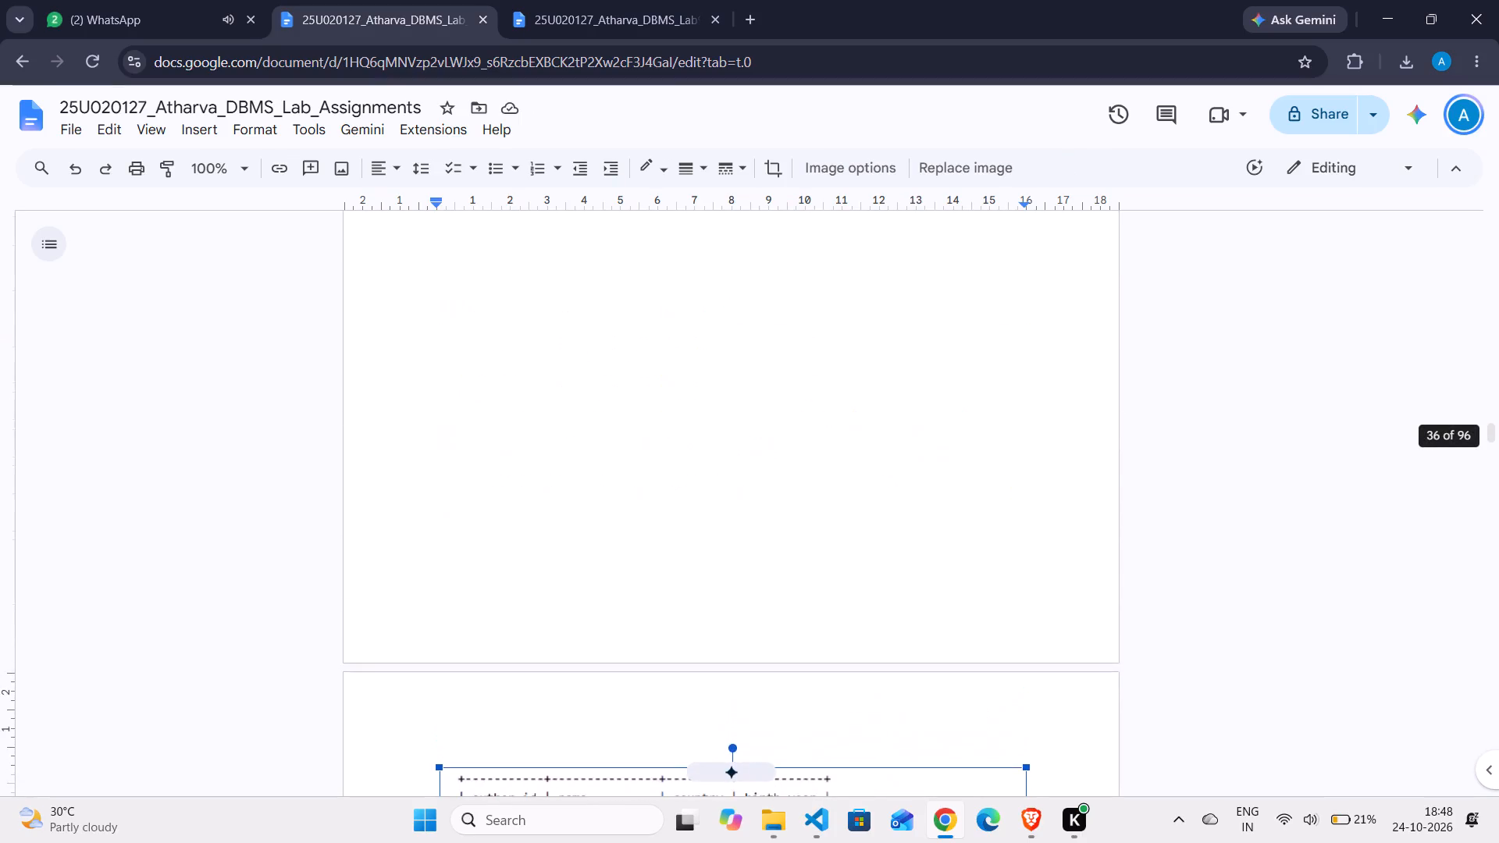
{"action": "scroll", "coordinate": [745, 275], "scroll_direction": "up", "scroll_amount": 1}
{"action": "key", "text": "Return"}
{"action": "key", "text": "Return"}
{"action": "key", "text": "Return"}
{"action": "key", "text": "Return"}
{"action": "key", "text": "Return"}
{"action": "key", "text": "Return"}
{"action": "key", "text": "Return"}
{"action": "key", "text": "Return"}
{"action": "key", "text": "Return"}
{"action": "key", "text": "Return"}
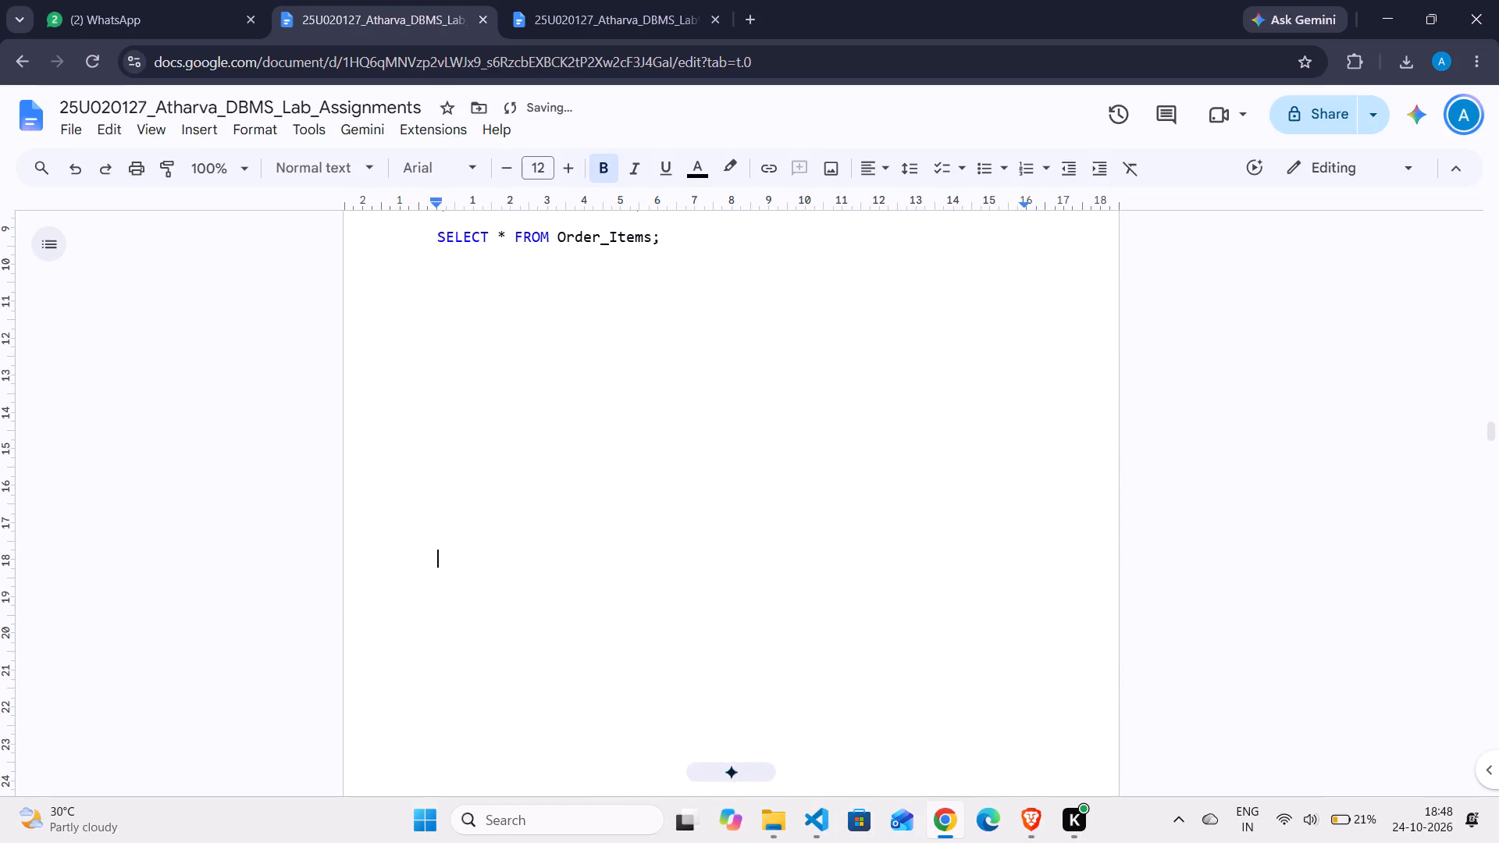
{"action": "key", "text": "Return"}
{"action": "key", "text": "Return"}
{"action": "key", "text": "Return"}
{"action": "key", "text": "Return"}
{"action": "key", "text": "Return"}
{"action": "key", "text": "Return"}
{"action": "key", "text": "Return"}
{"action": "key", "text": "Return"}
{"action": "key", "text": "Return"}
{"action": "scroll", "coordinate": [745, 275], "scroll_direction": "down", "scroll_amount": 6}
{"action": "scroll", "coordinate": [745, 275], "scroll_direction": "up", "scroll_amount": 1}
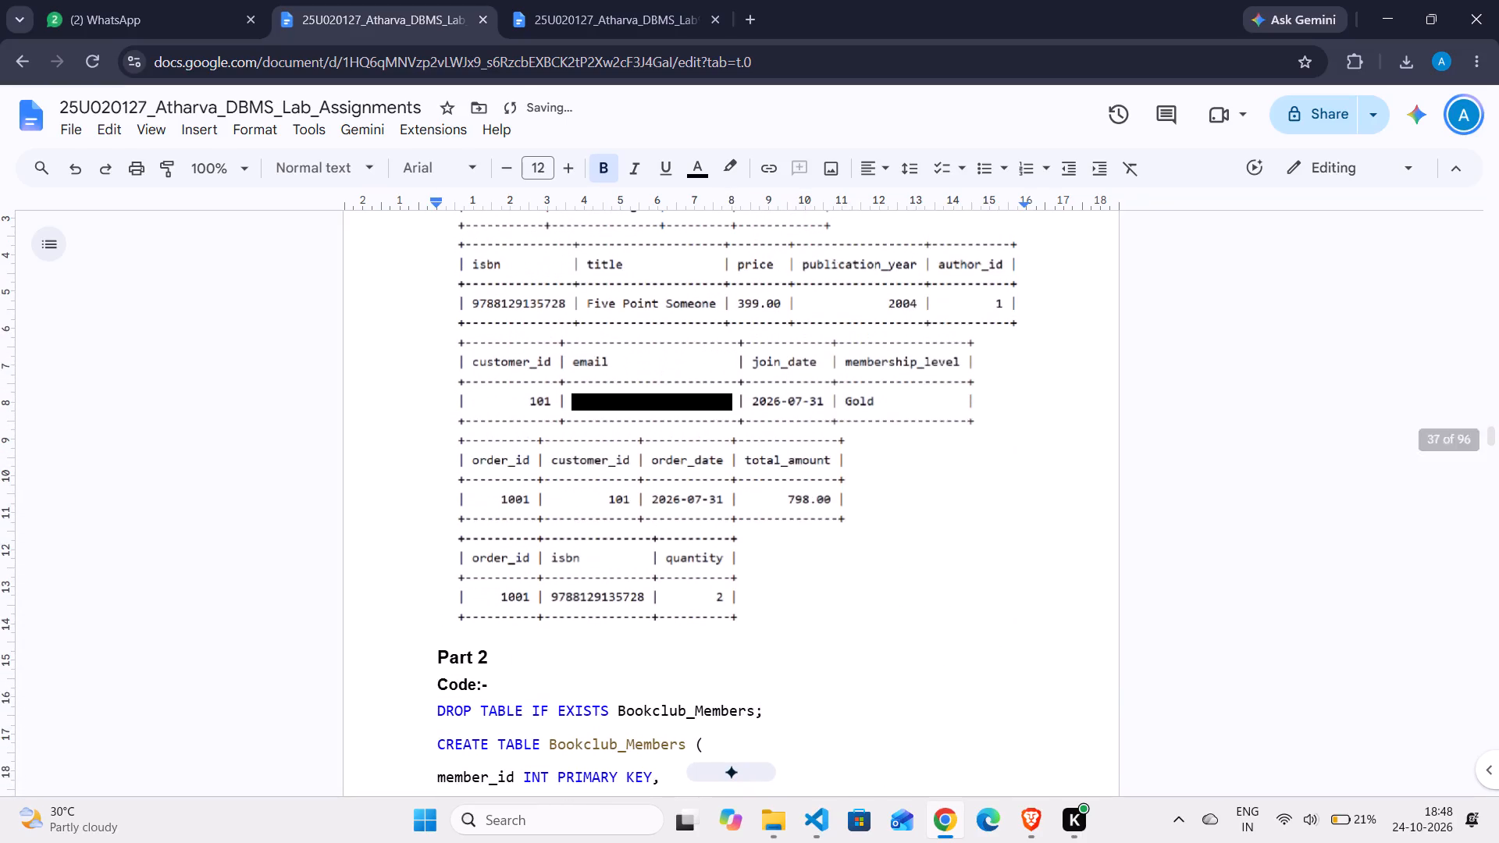
Remove the blank lines below SELECT * FROM Order_Items; and paste the cut Output:- label directly above the output image.
{"action": "key", "text": "BackSpace"}
{"action": "key", "text": "BackSpace"}
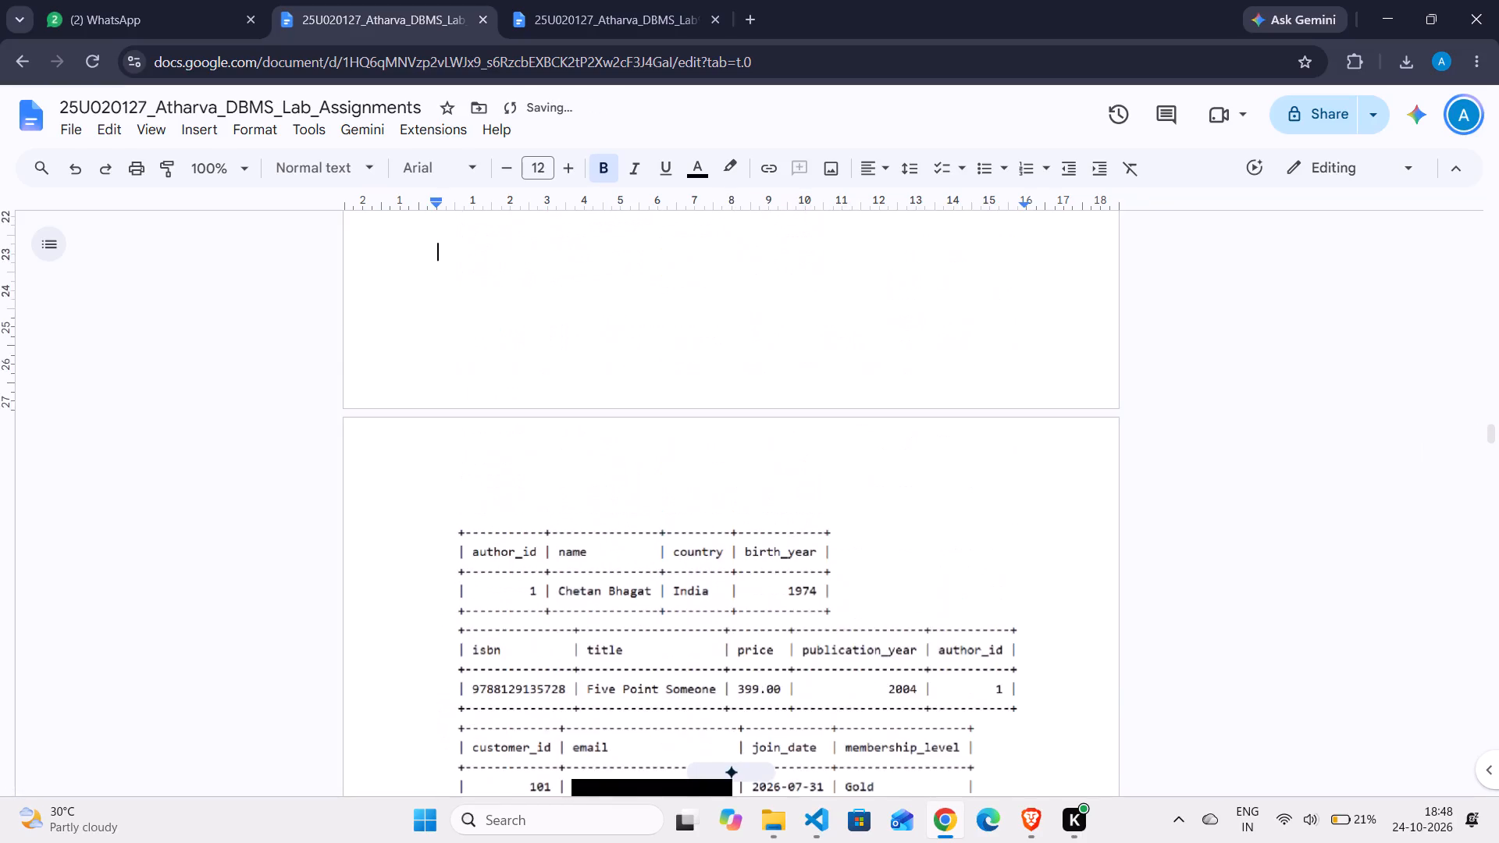
{"action": "key", "text": "BackSpace"}
{"action": "key", "text": "BackSpace"}
{"action": "key", "text": "BackSpace"}
{"action": "key", "text": "BackSpace"}
{"action": "key", "text": "BackSpace"}
{"action": "key", "text": "BackSpace"}
{"action": "key", "text": "BackSpace"}
{"action": "key", "text": "BackSpace"}
{"action": "key", "text": "BackSpace"}
{"action": "key", "text": "BackSpace"}
{"action": "key", "text": "BackSpace"}
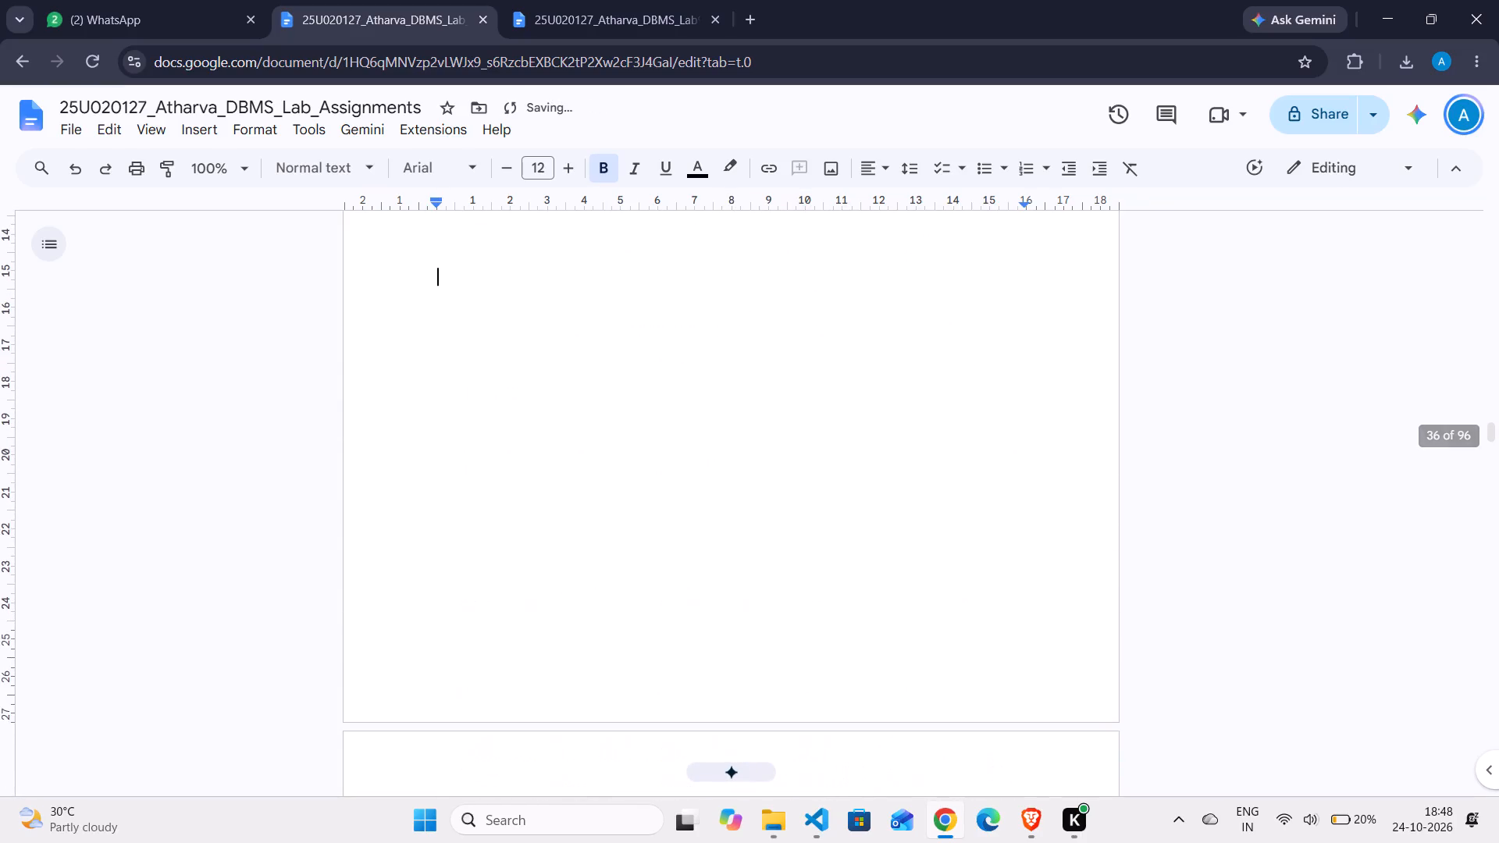
{"action": "key", "text": "BackSpace"}
{"action": "key", "text": "BackSpace"}
{"action": "key", "text": "BackSpace"}
{"action": "scroll", "coordinate": [745, 275], "scroll_direction": "up", "scroll_amount": 1}
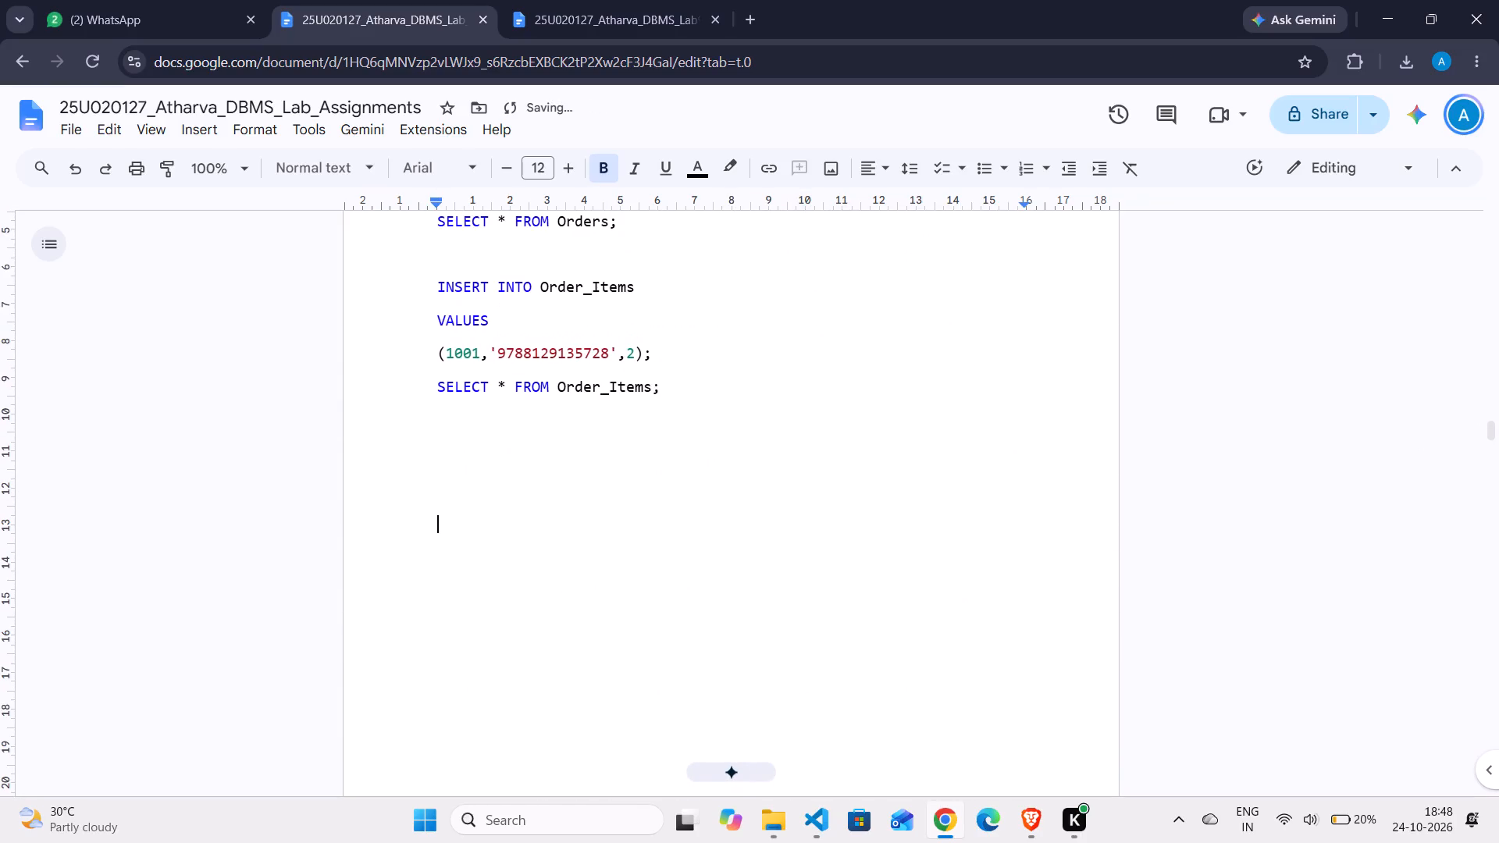
{"action": "key", "text": "BackSpace"}
{"action": "key", "text": "BackSpace"}
{"action": "key", "text": "BackSpace"}
{"action": "key", "text": "BackSpace"}
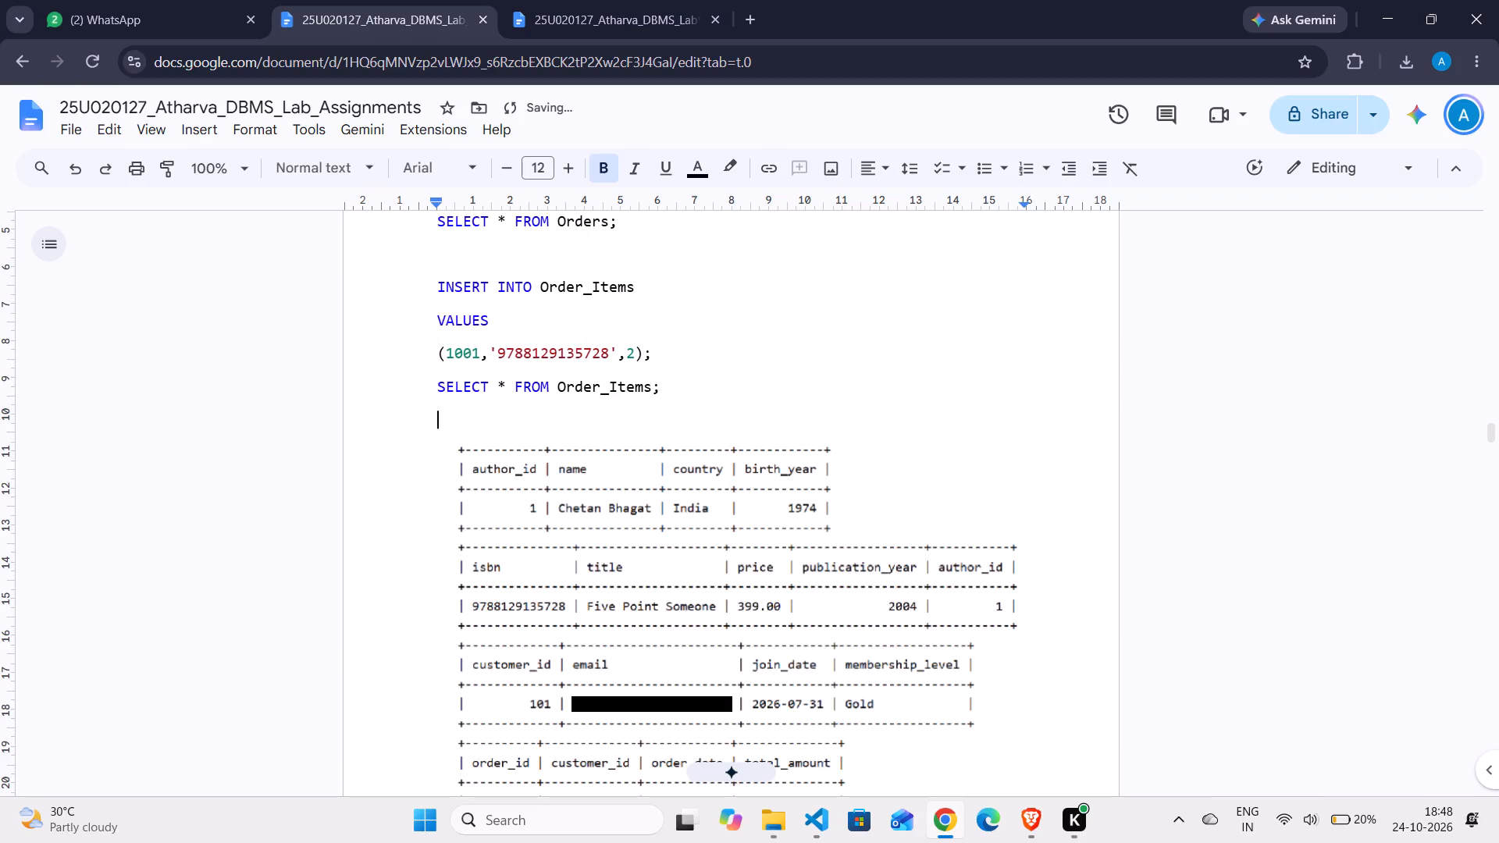
{"action": "key", "text": "ctrl+v"}
Examine the spacing around the Assignment - 03 Part 1 output image and the start of Part 2.
{"action": "left_click", "coordinate": [543, 242]}
{"action": "scroll", "coordinate": [543, 242], "scroll_direction": "up", "scroll_amount": 1}
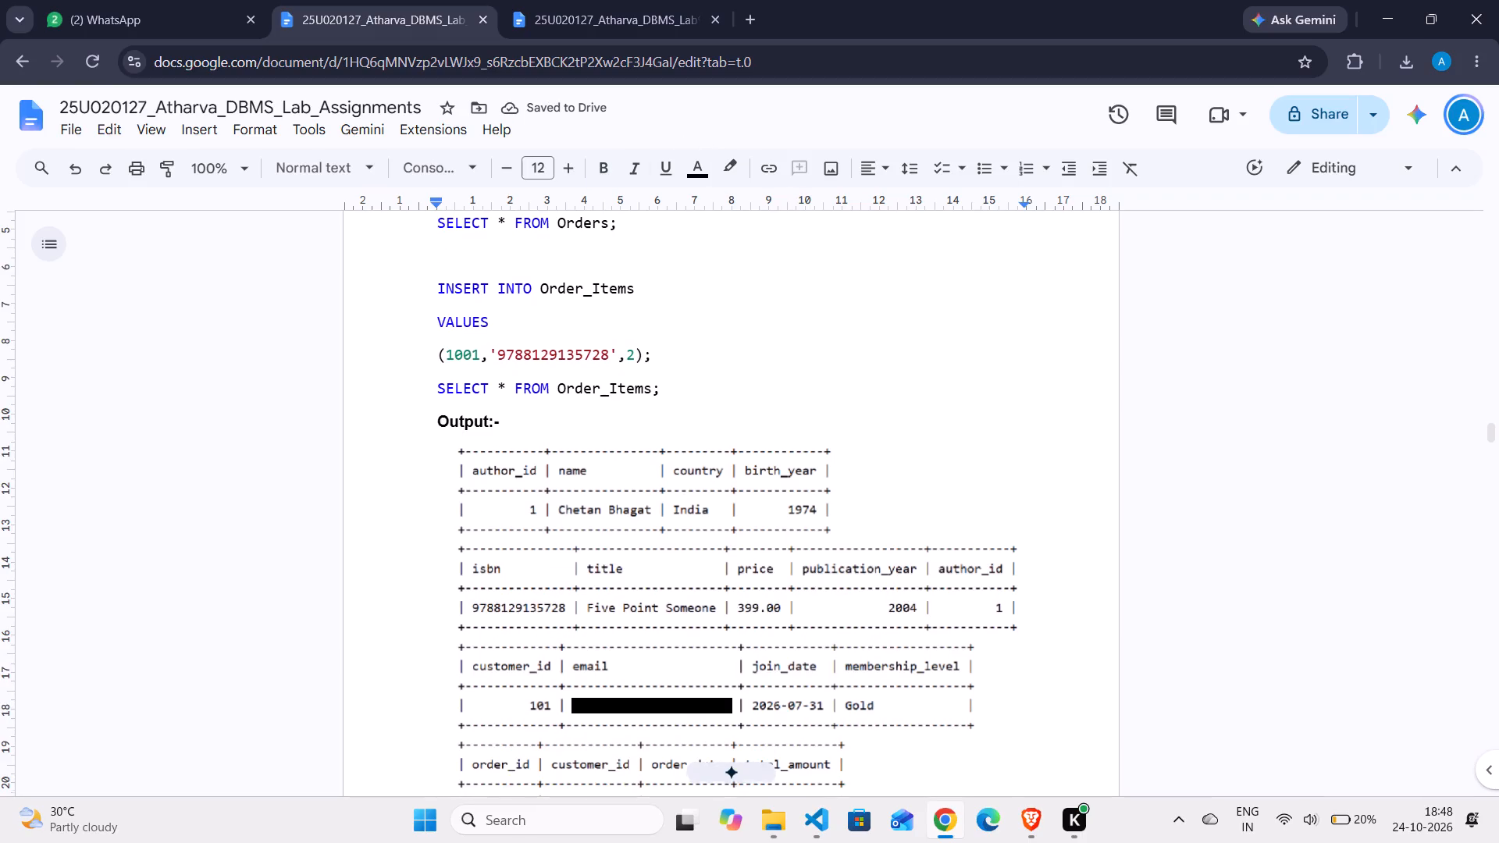
{"action": "scroll", "coordinate": [543, 242], "scroll_direction": "up", "scroll_amount": 1}
{"action": "scroll", "coordinate": [626, 453], "scroll_direction": "down", "scroll_amount": 5}
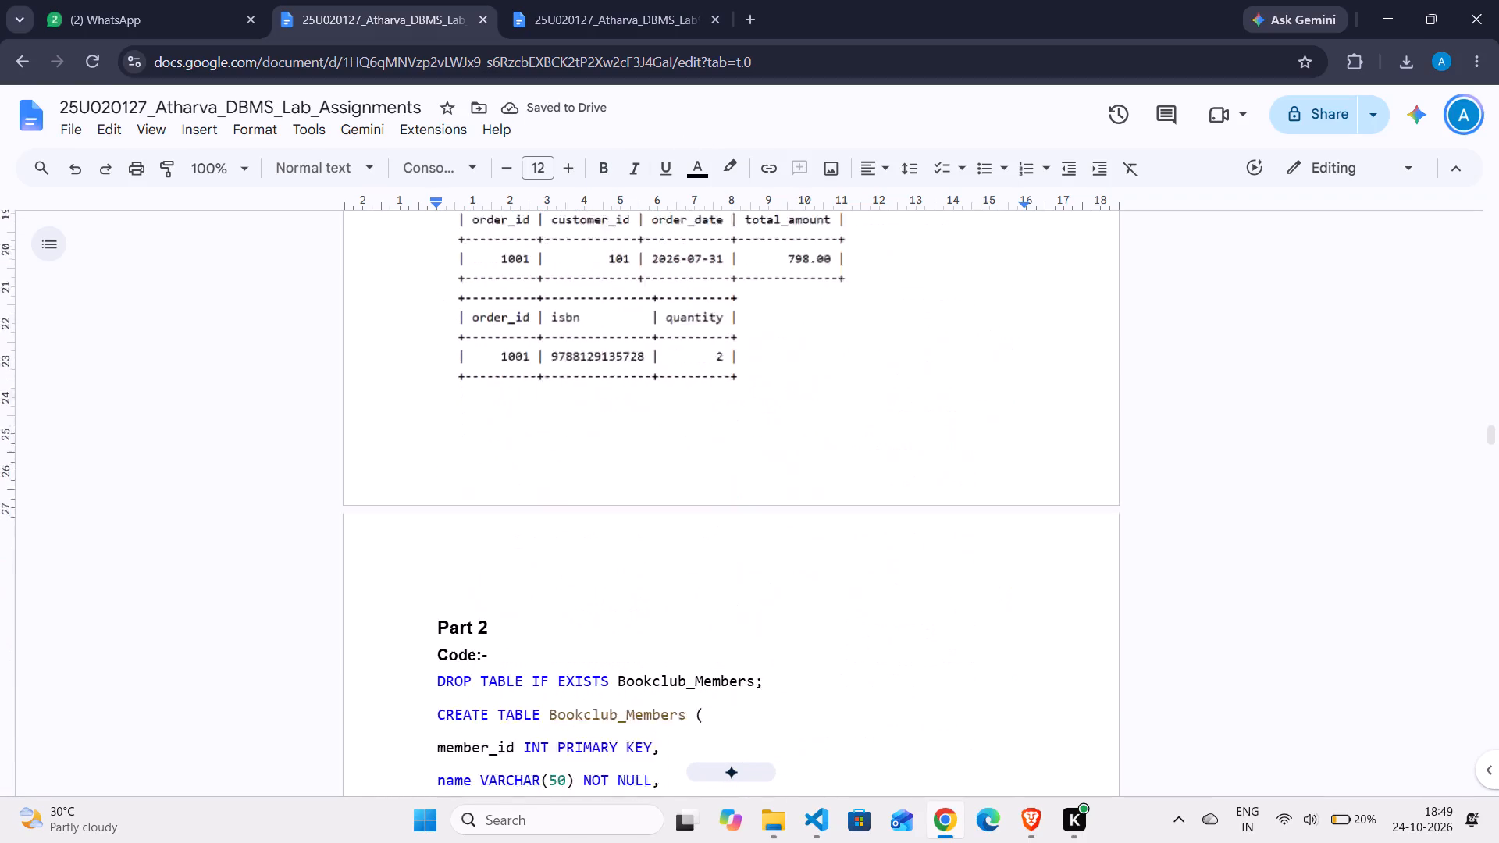
{"action": "scroll", "coordinate": [626, 453], "scroll_direction": "down", "scroll_amount": 1}
{"action": "left_click", "coordinate": [564, 560]}
{"action": "key", "text": "Up"}
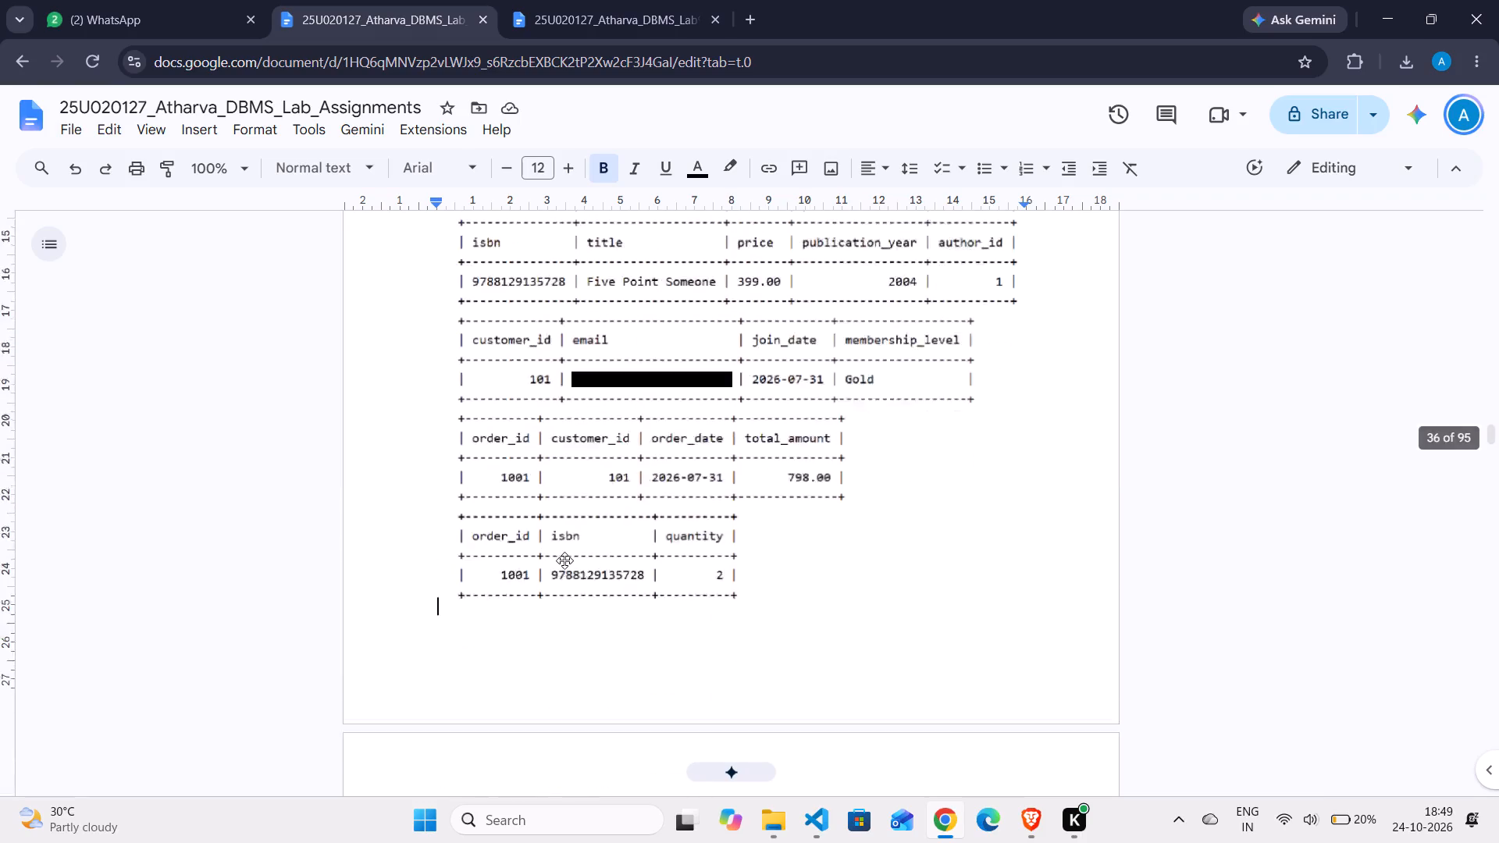
Remove one extra blank line above the Assignment - 04 heading.
{"action": "scroll", "coordinate": [564, 560], "scroll_direction": "down", "scroll_amount": 9}
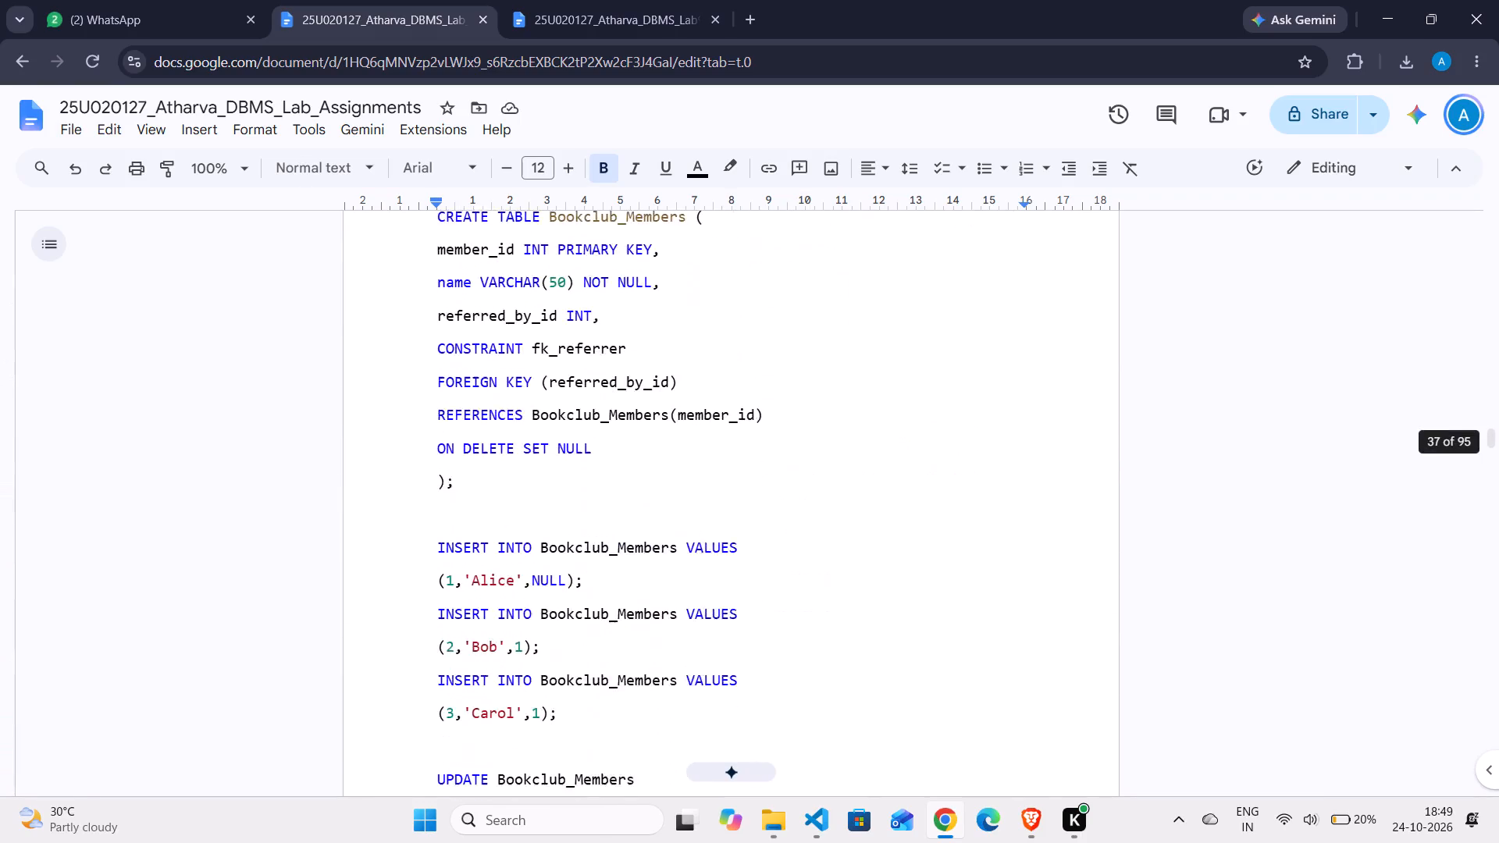
{"action": "scroll", "coordinate": [564, 560], "scroll_direction": "down", "scroll_amount": 7}
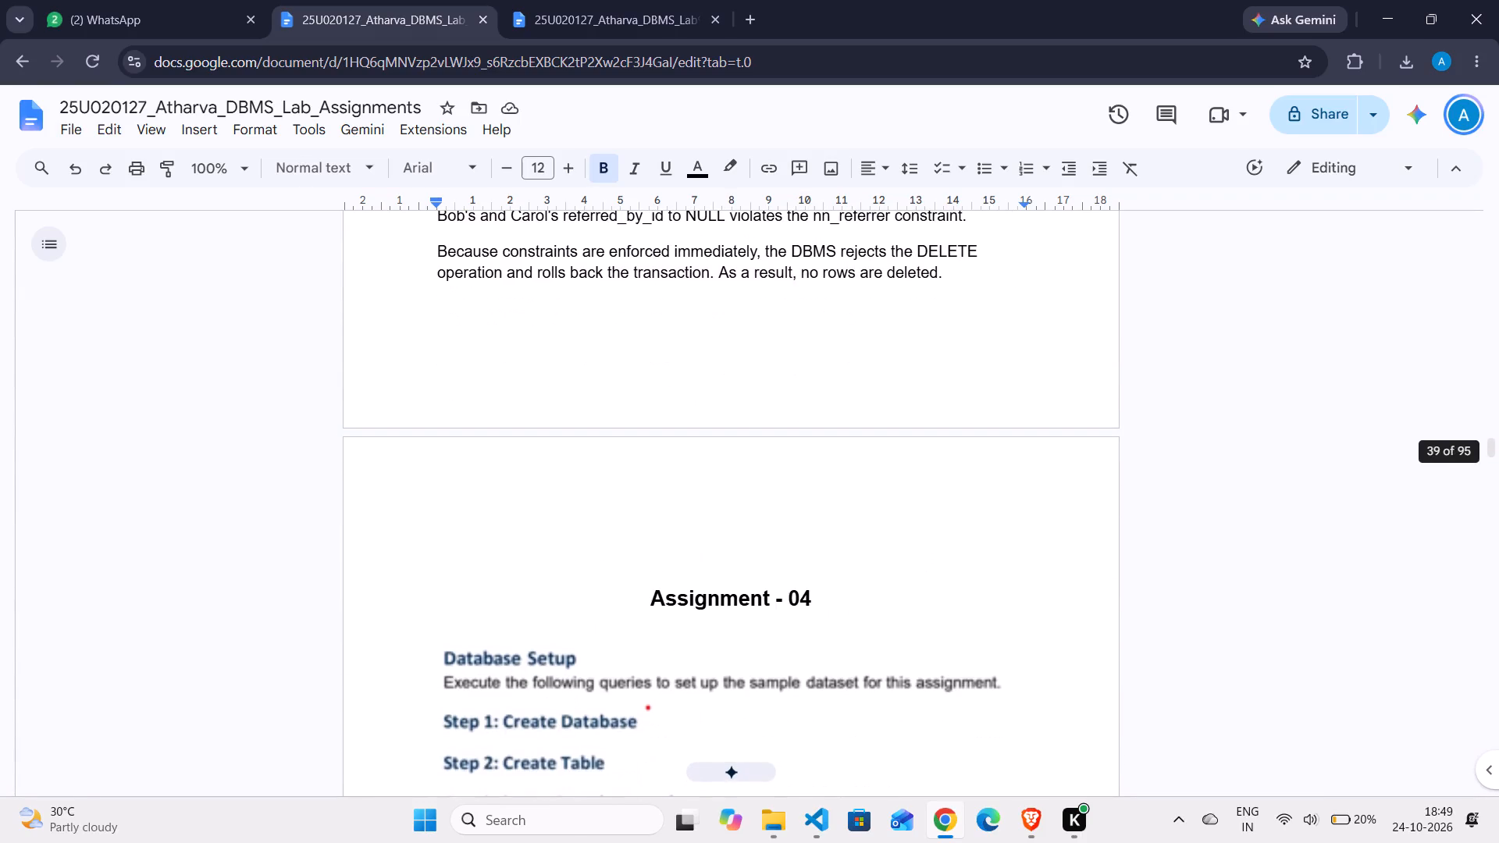
{"action": "left_click", "coordinate": [656, 557]}
{"action": "key", "text": "BackSpace"}
{"action": "key", "text": "BackSpace"}
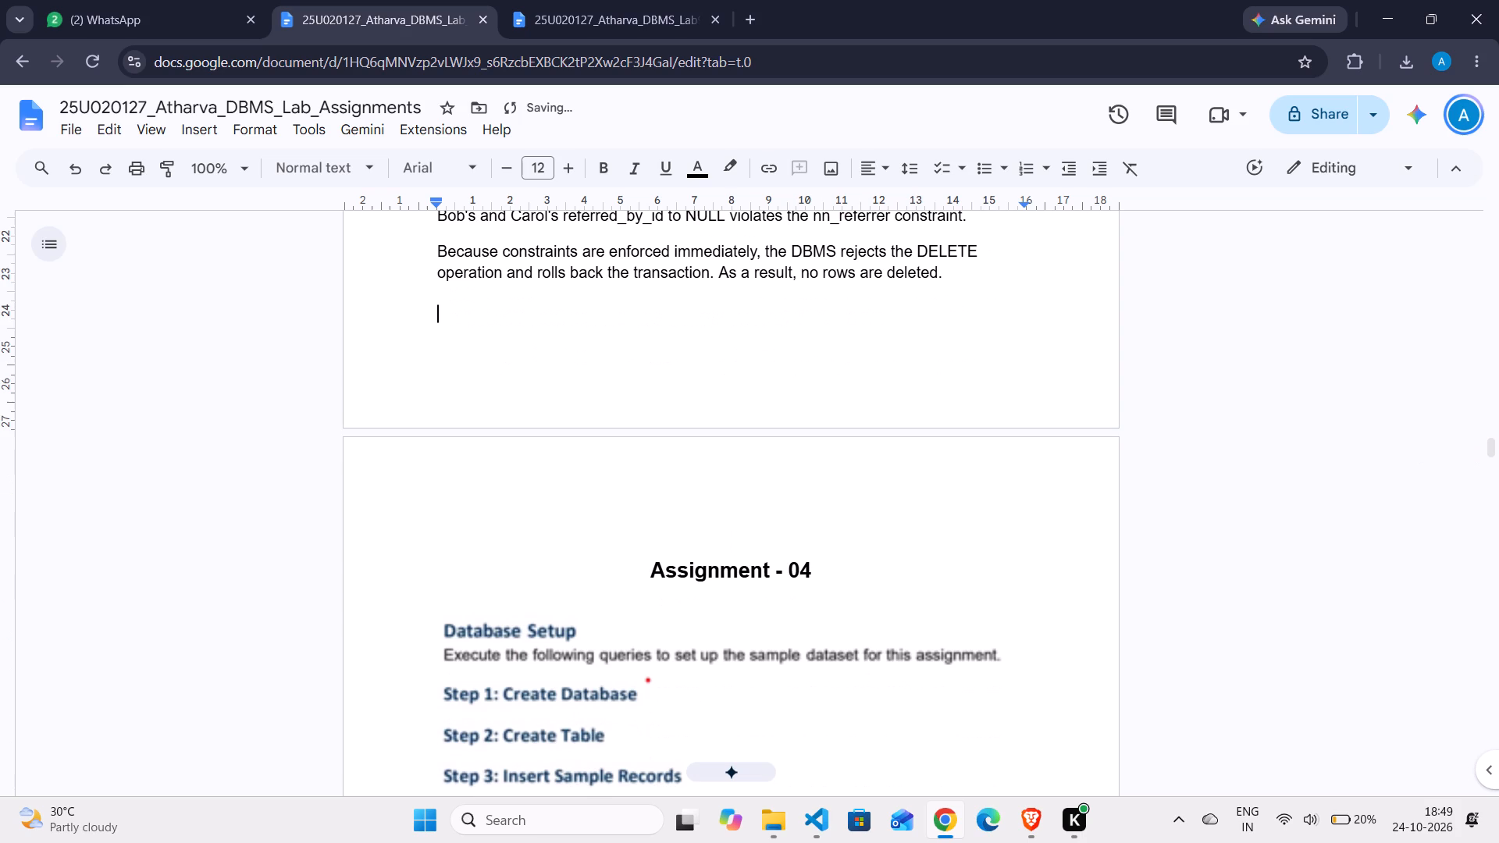
{"action": "key", "text": "Down"}
Examine the headings and spacing through Assignment - 04 and the GROUP BY and HAVING questions of Assignment - 05.
{"action": "scroll", "coordinate": [656, 557], "scroll_direction": "down", "scroll_amount": 5}
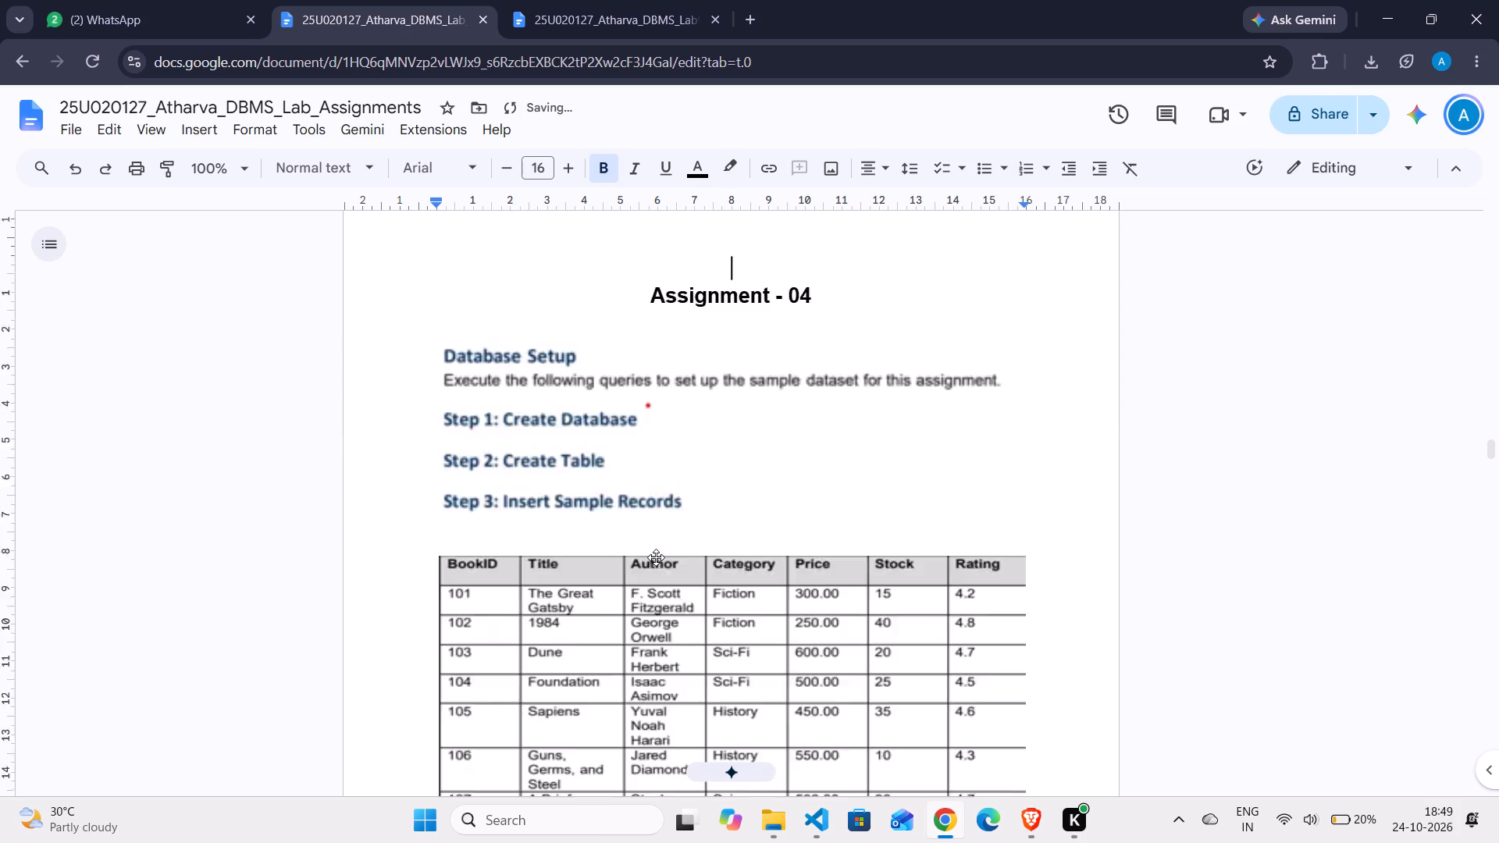
{"action": "scroll", "coordinate": [656, 557], "scroll_direction": "down", "scroll_amount": 17}
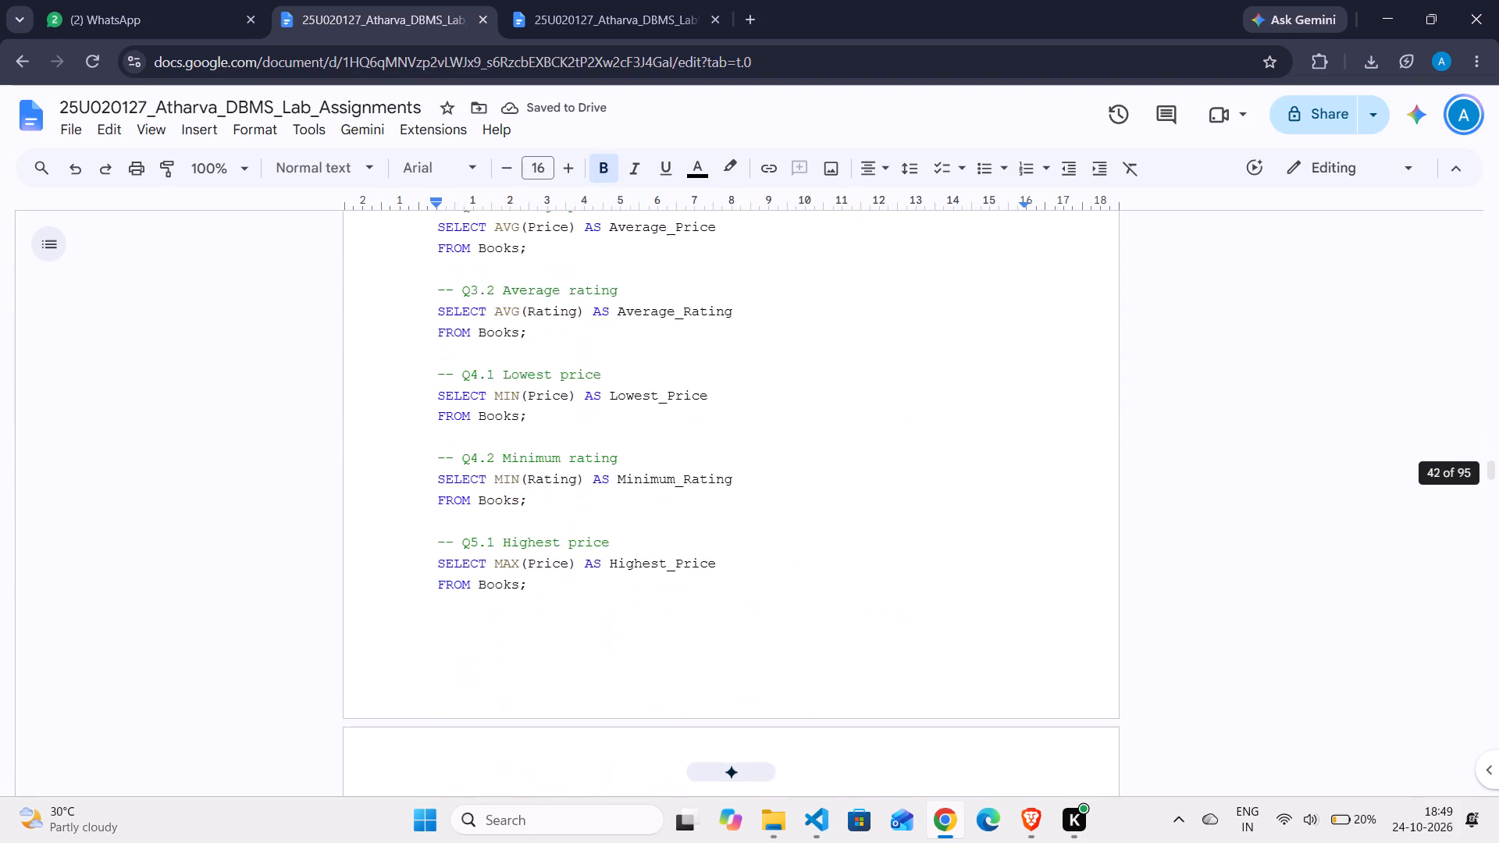
{"action": "scroll", "coordinate": [656, 557], "scroll_direction": "down", "scroll_amount": 17}
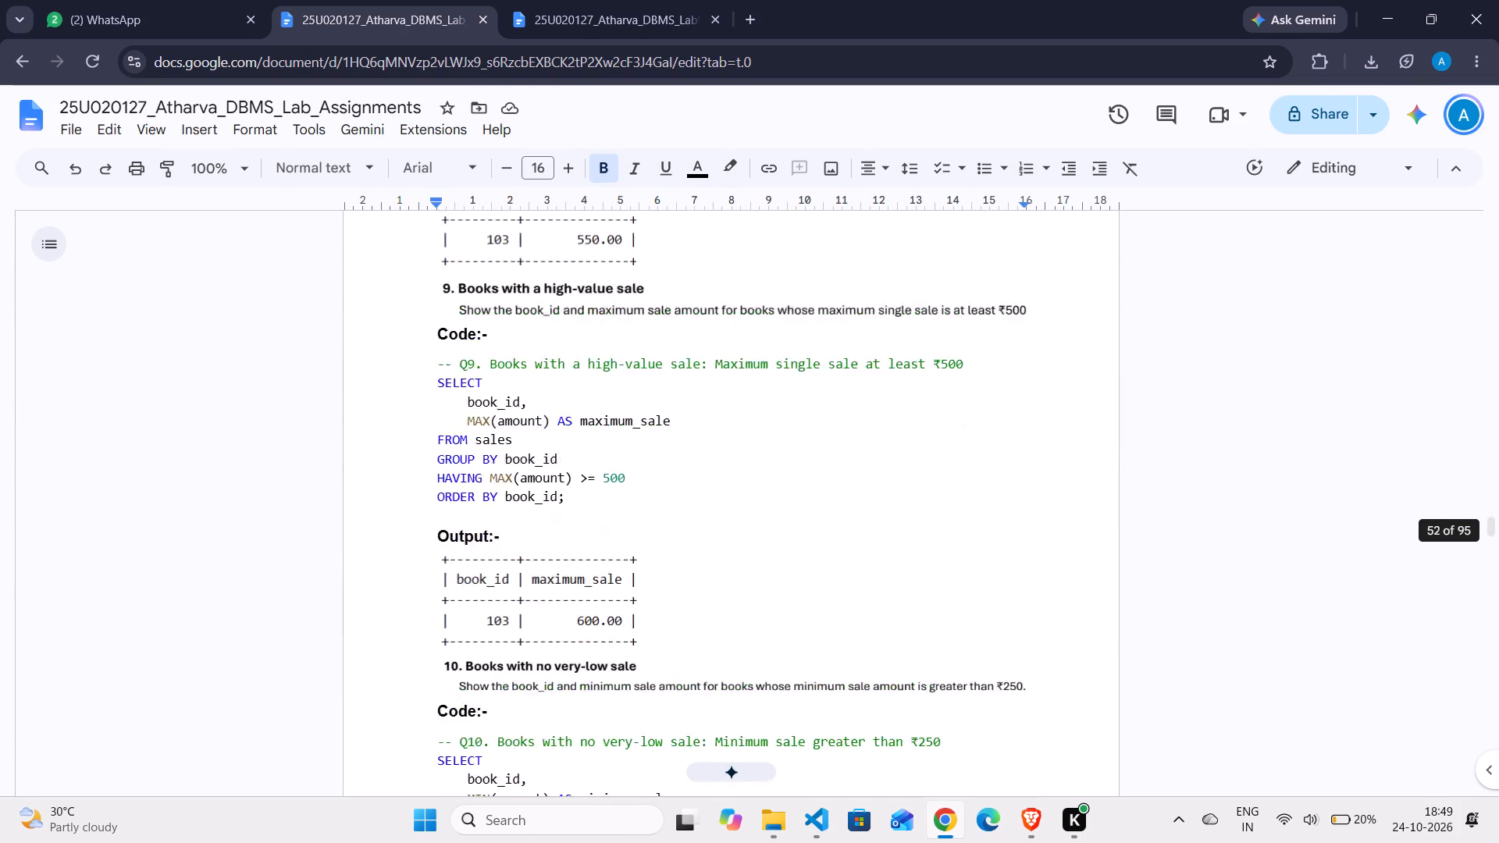
{"action": "scroll", "coordinate": [656, 557], "scroll_direction": "down", "scroll_amount": 2}
Insert one blank line above the Assignment - 05 heading at the start of its page.
{"action": "scroll", "coordinate": [656, 557], "scroll_direction": "up", "scroll_amount": 10}
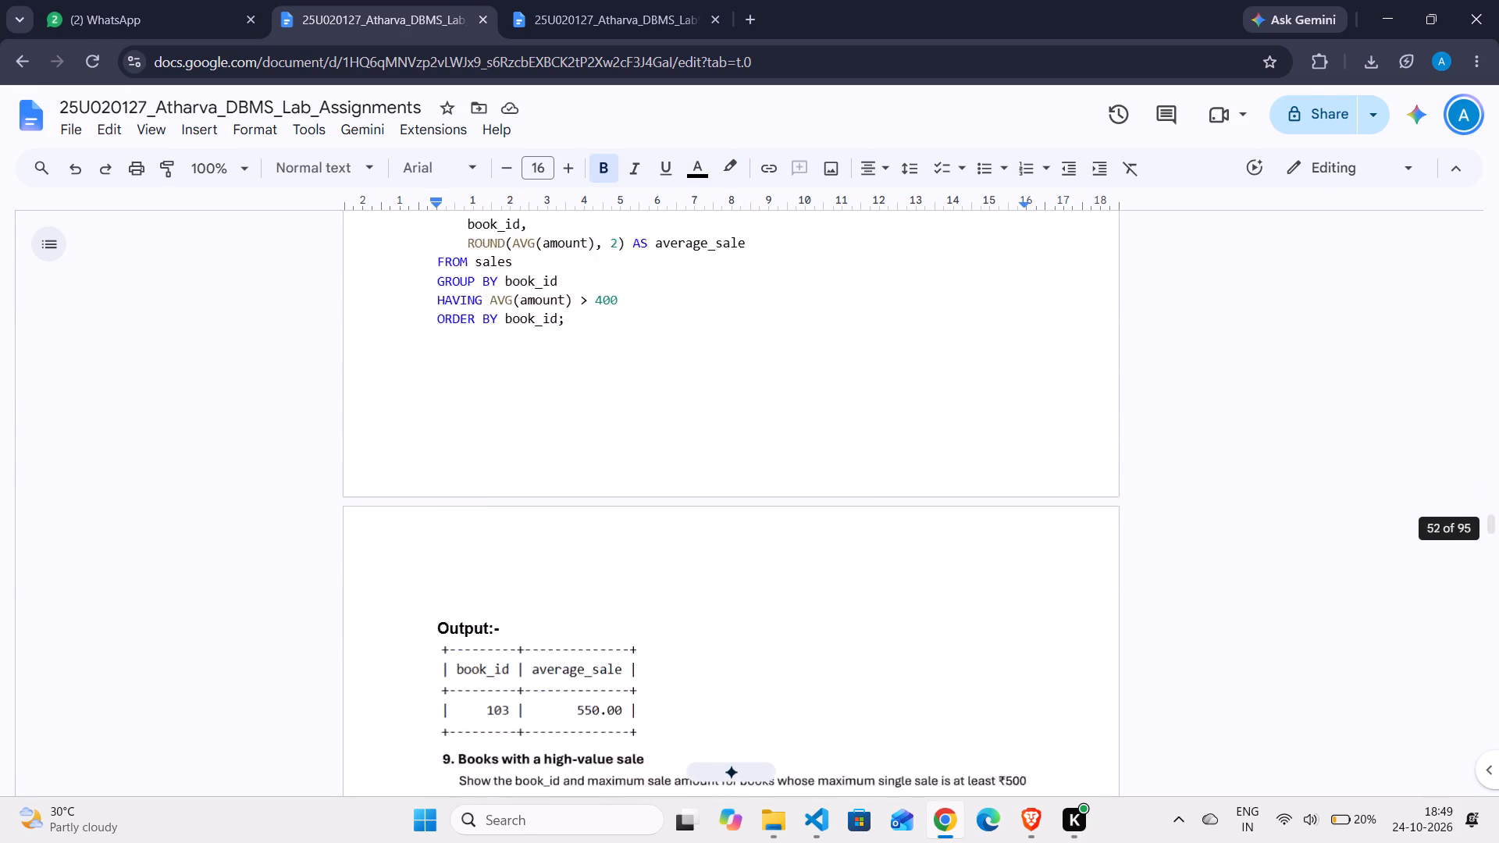
{"action": "scroll", "coordinate": [656, 557], "scroll_direction": "up", "scroll_amount": 19}
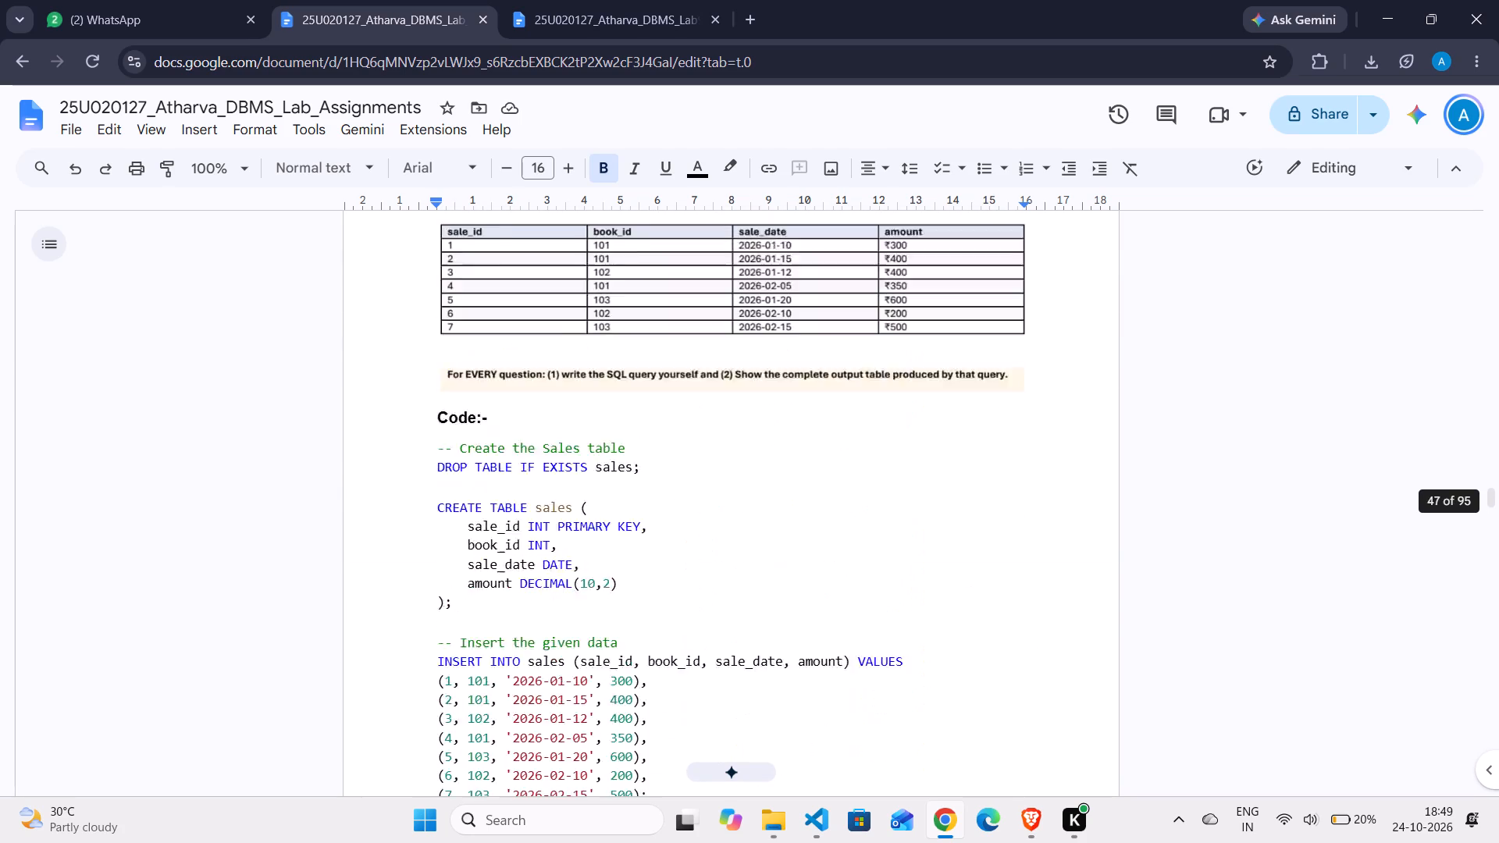
{"action": "scroll", "coordinate": [656, 557], "scroll_direction": "up", "scroll_amount": 2}
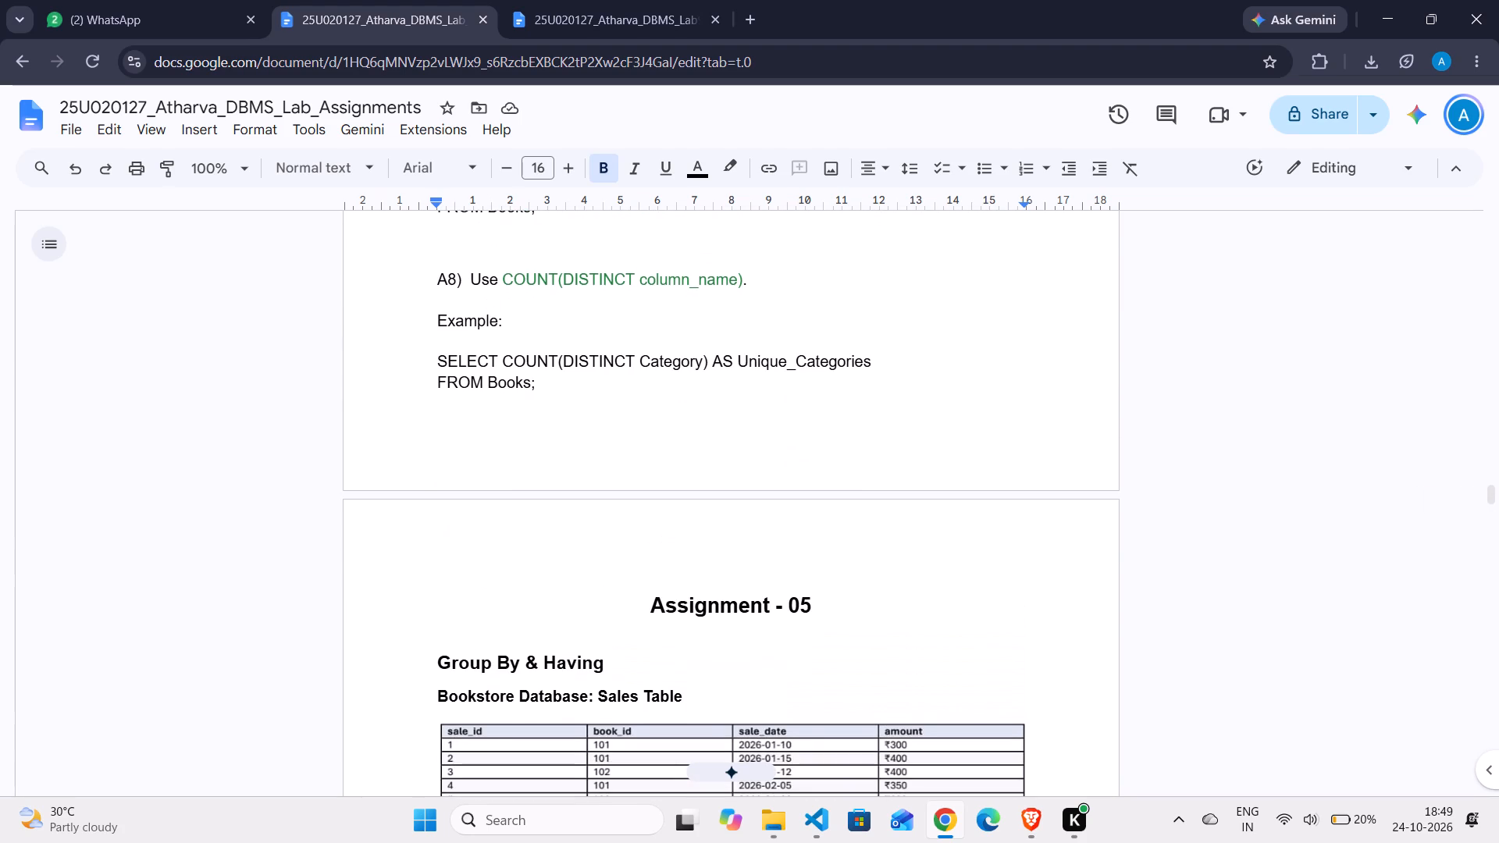
{"action": "scroll", "coordinate": [656, 557], "scroll_direction": "up", "scroll_amount": 1}
{"action": "left_click", "coordinate": [707, 595]}
{"action": "key", "text": "Up"}
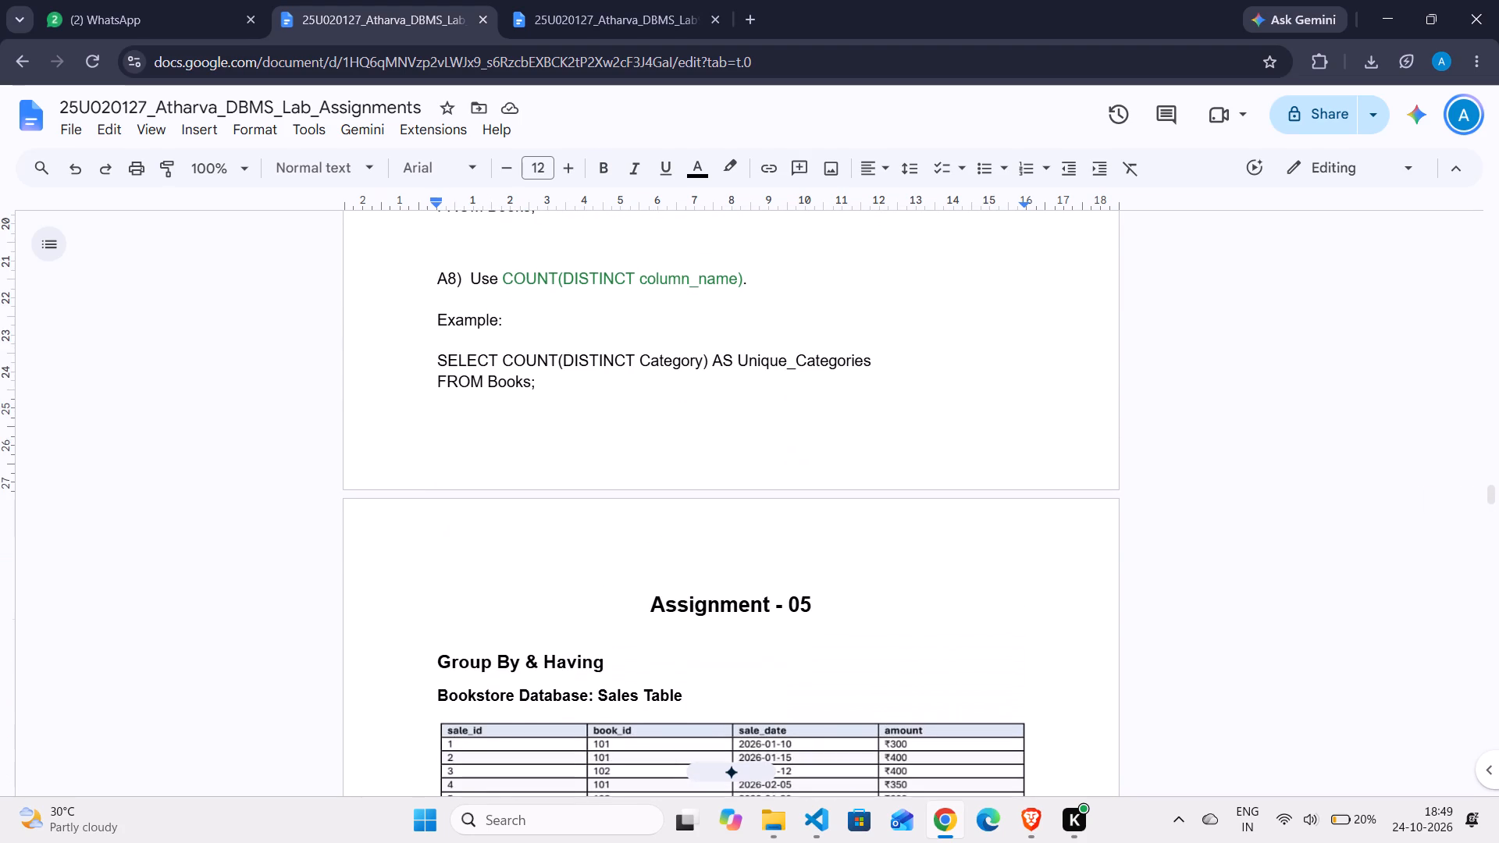
{"action": "key", "text": "Down"}
{"action": "key", "text": "Left"}
{"action": "key", "text": "Left"}
{"action": "key", "text": "Left"}
{"action": "key", "text": "Left"}
{"action": "key", "text": "Left"}
{"action": "key", "text": "Return"}
Examine the spacing of the code and output blocks for the Assignment - 05 questions, from Section A through Section C.
{"action": "scroll", "coordinate": [707, 595], "scroll_direction": "down", "scroll_amount": 3}
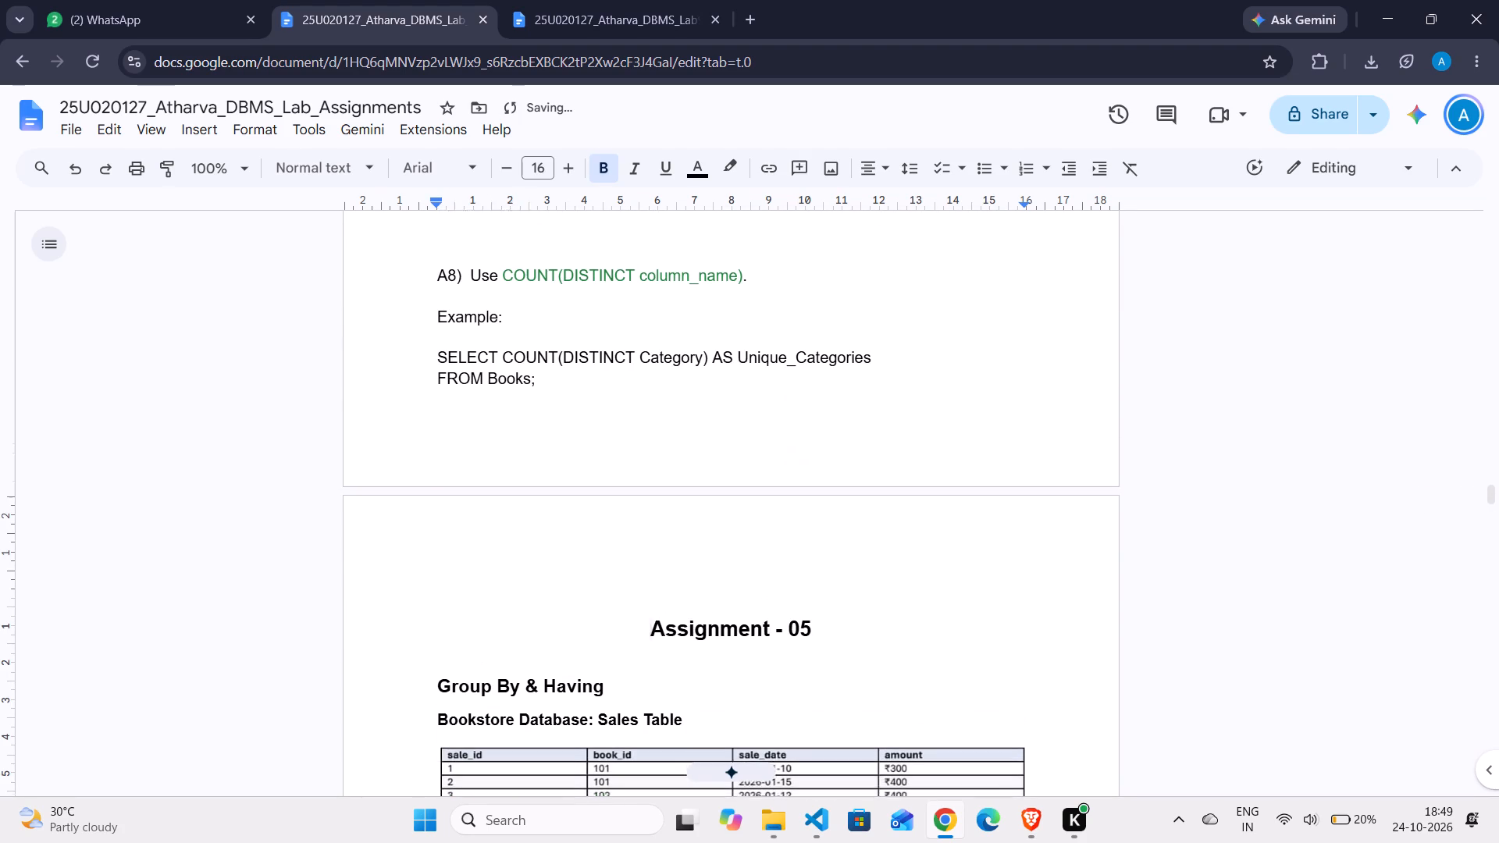
{"action": "scroll", "coordinate": [707, 595], "scroll_direction": "down", "scroll_amount": 8}
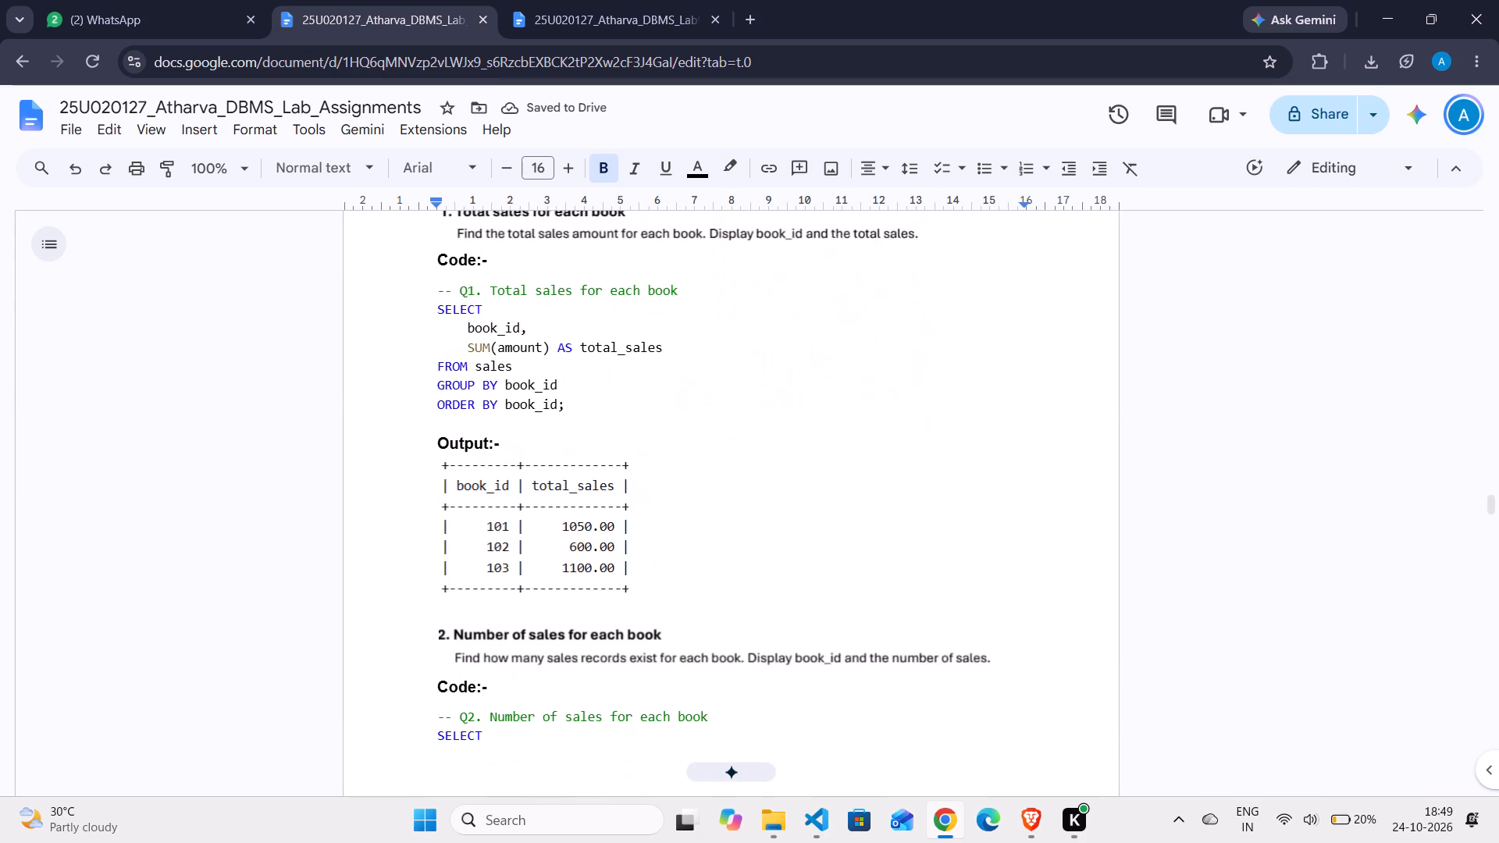
{"action": "scroll", "coordinate": [707, 595], "scroll_direction": "down", "scroll_amount": 7}
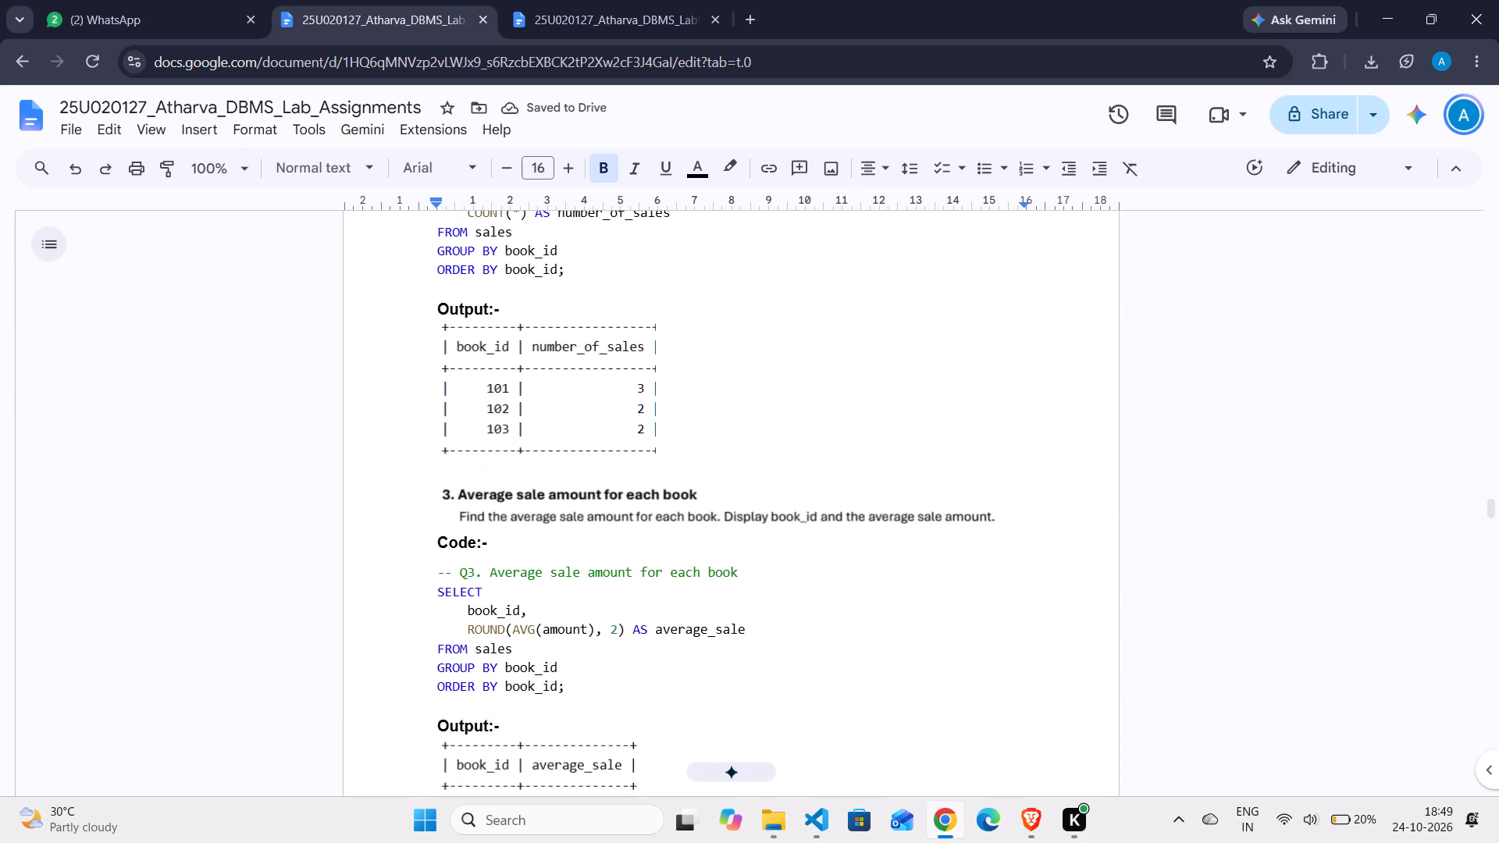
{"action": "scroll", "coordinate": [707, 595], "scroll_direction": "down", "scroll_amount": 9}
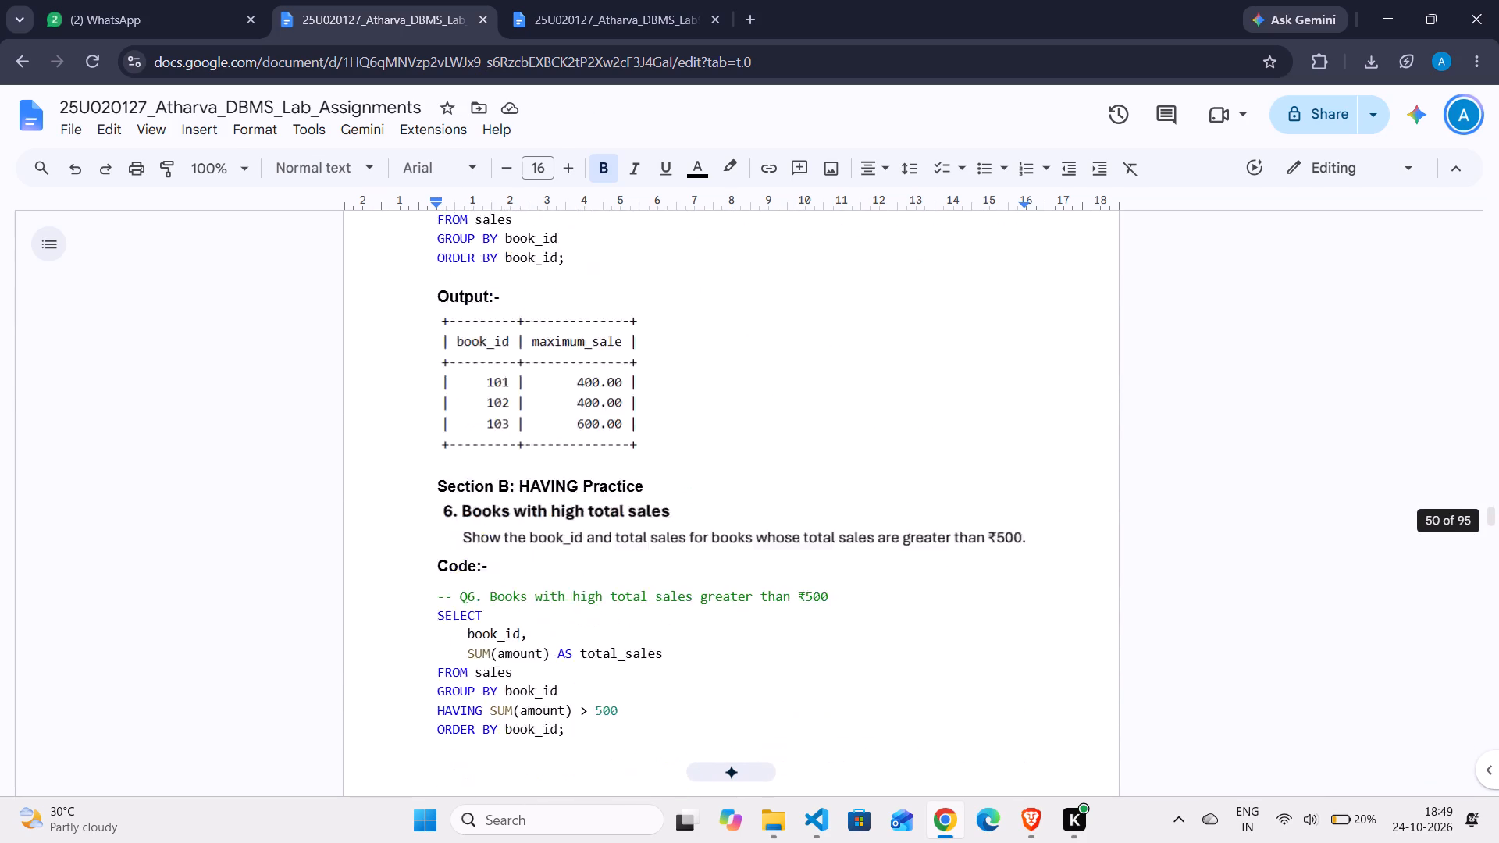
{"action": "scroll", "coordinate": [707, 595], "scroll_direction": "down", "scroll_amount": 5}
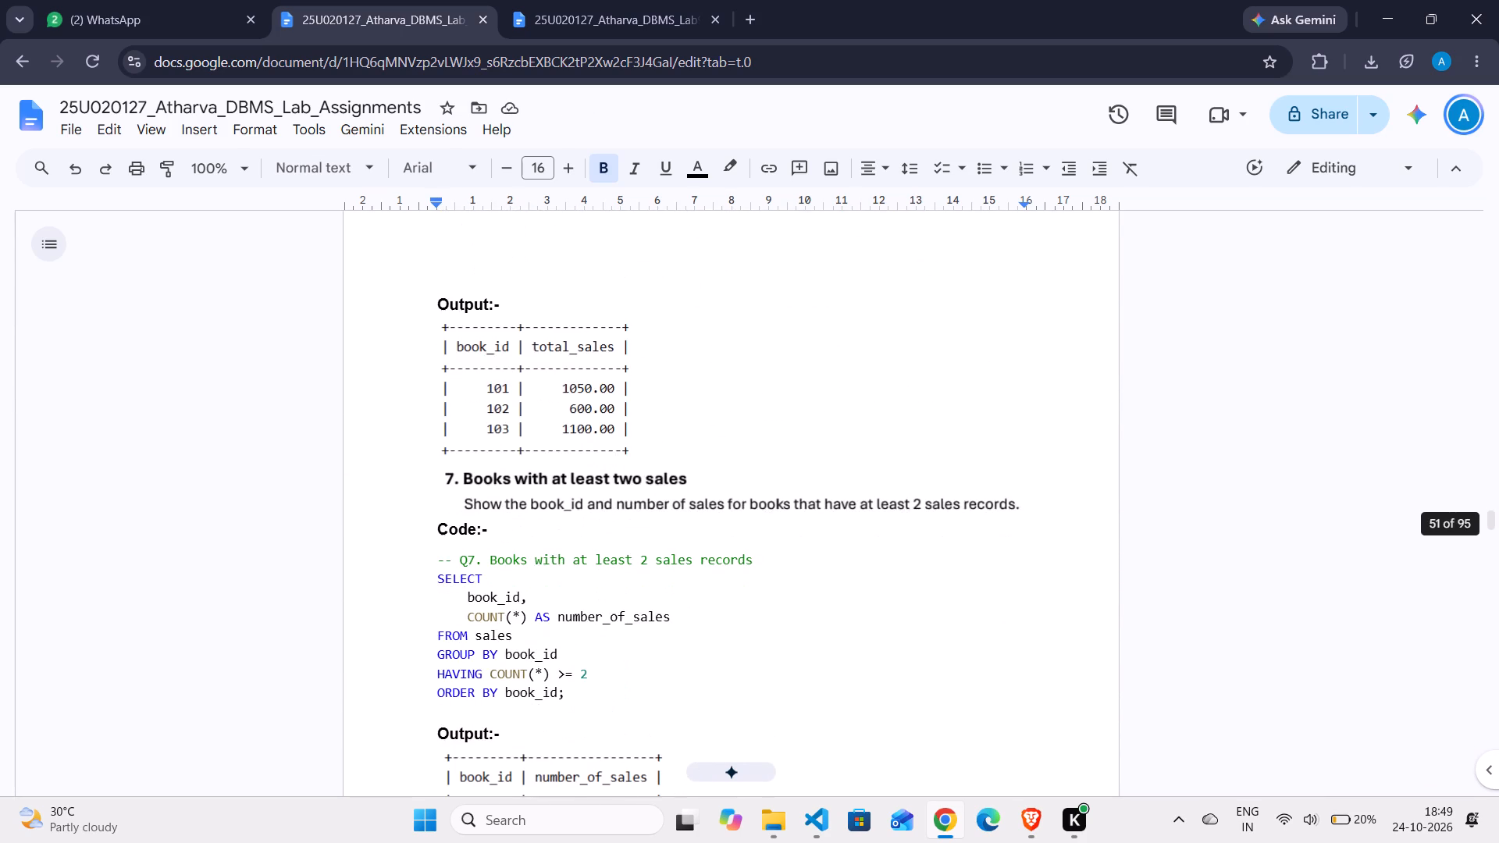
{"action": "scroll", "coordinate": [707, 595], "scroll_direction": "up", "scroll_amount": 1}
{"action": "scroll", "coordinate": [707, 595], "scroll_direction": "down", "scroll_amount": 5}
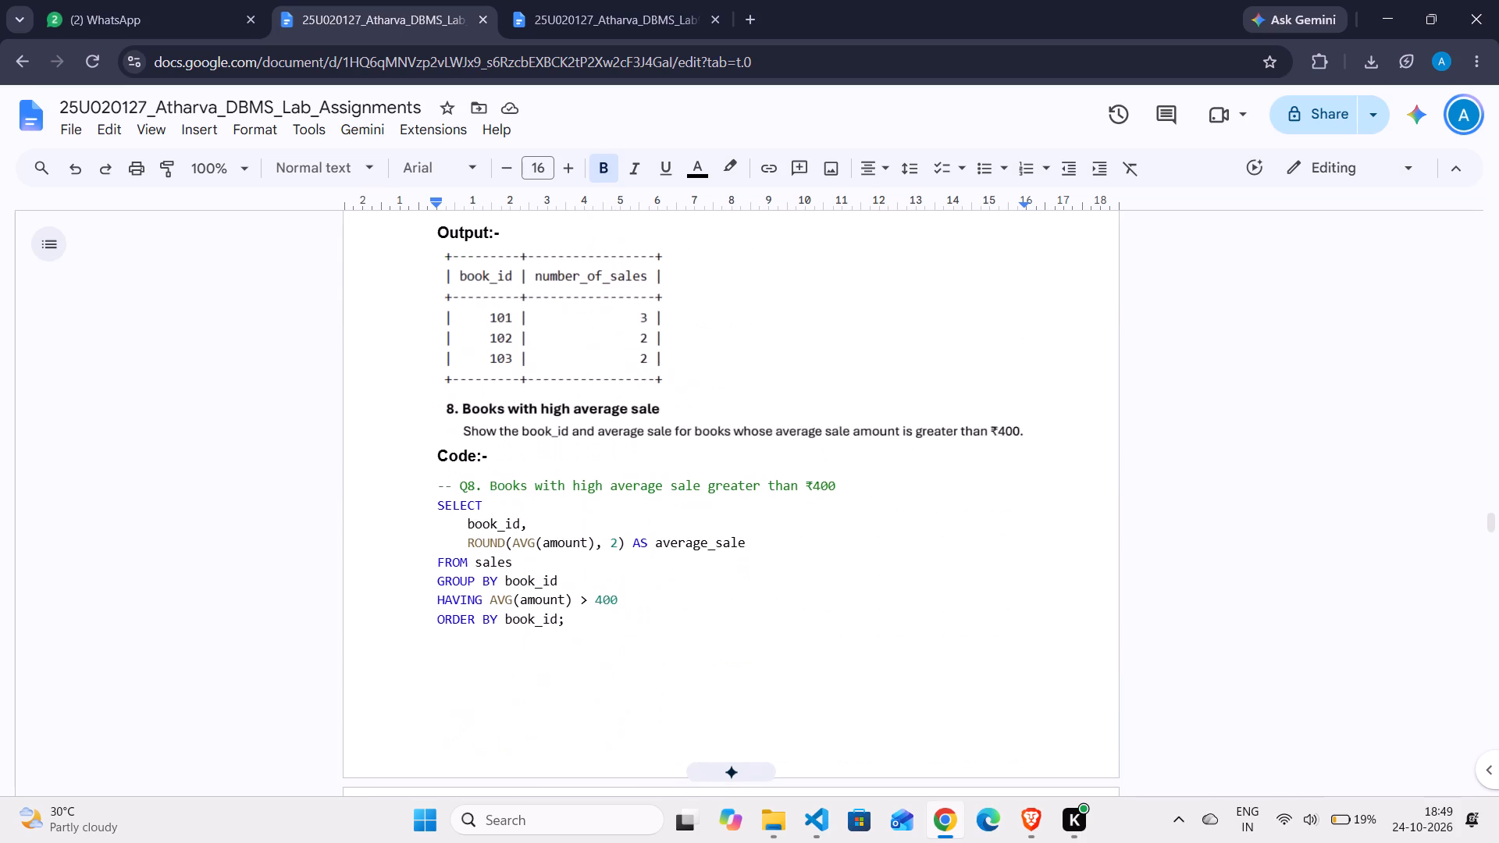
{"action": "scroll", "coordinate": [707, 595], "scroll_direction": "down", "scroll_amount": 10}
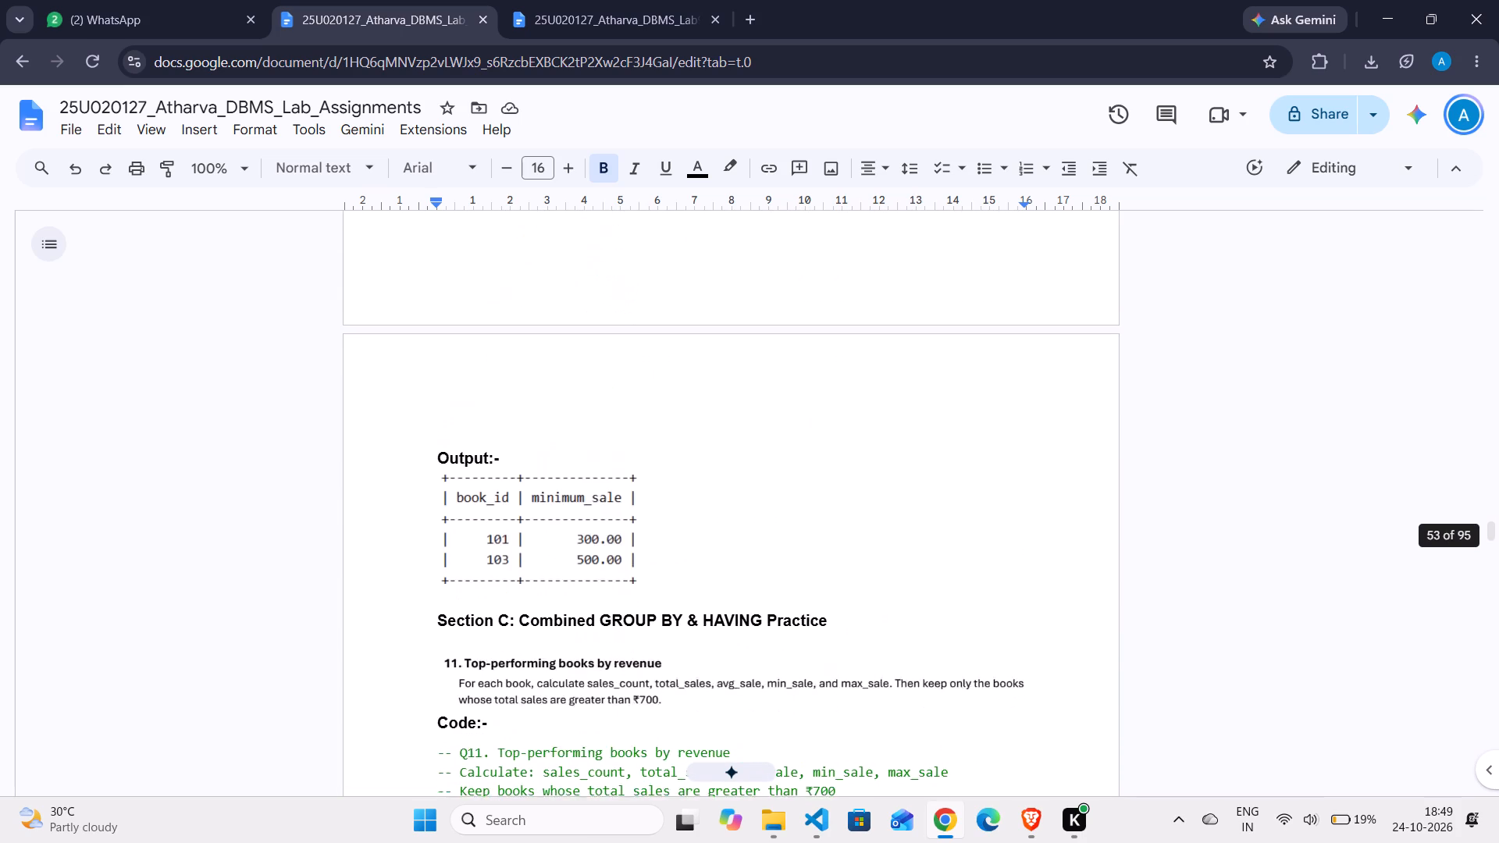
{"action": "scroll", "coordinate": [707, 595], "scroll_direction": "down", "scroll_amount": 9}
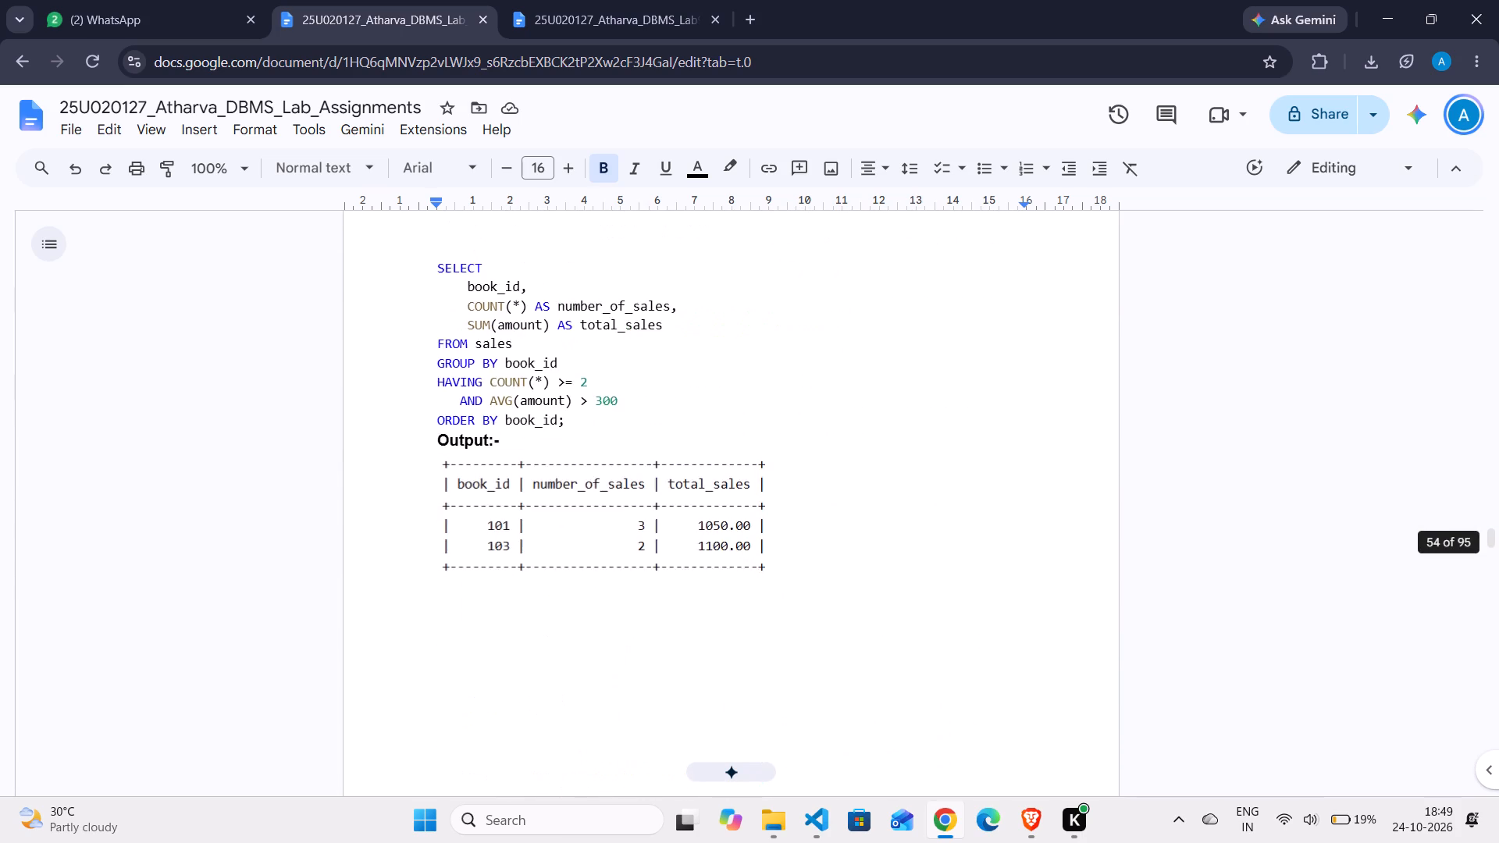
{"action": "scroll", "coordinate": [707, 595], "scroll_direction": "down", "scroll_amount": 8}
Check the spacing above the Assignment - 06 heading.
{"action": "scroll", "coordinate": [707, 595], "scroll_direction": "up", "scroll_amount": 1}
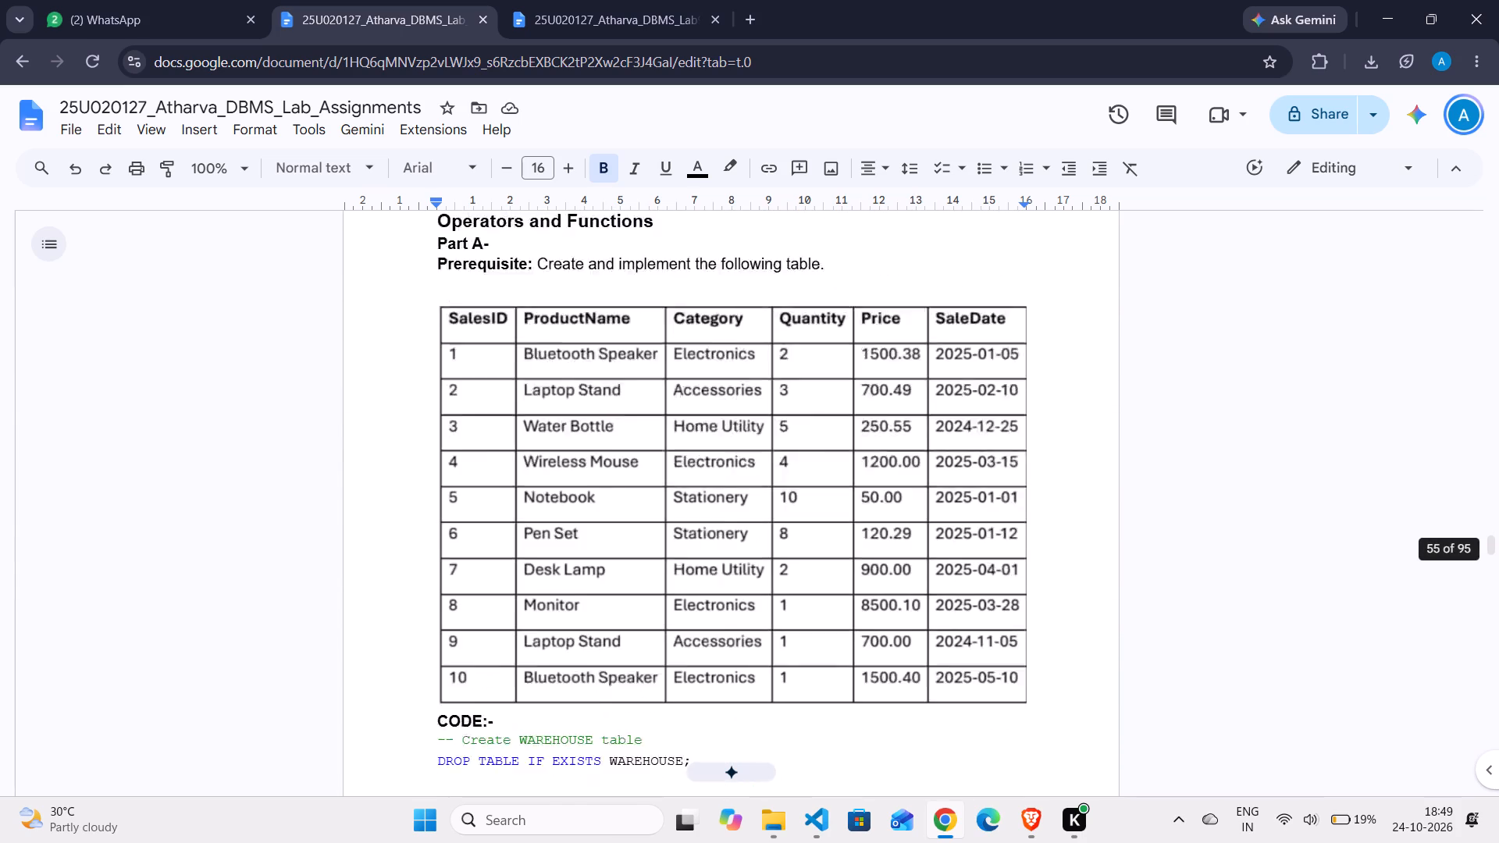
{"action": "scroll", "coordinate": [707, 595], "scroll_direction": "up", "scroll_amount": 2}
{"action": "left_click", "coordinate": [715, 404]}
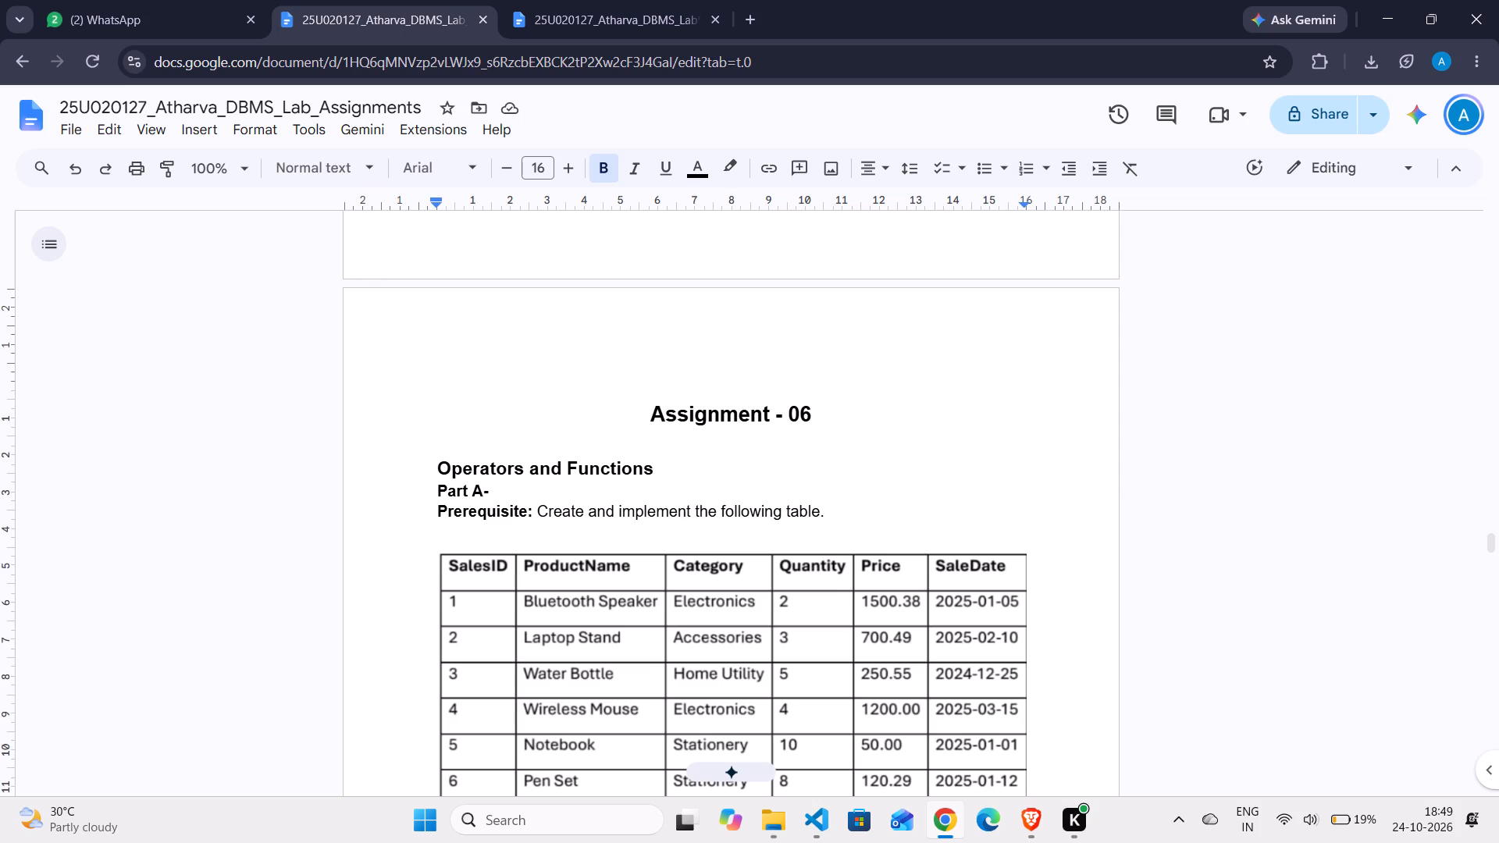
{"action": "key", "text": "Left"}
{"action": "key", "text": "Left"}
{"action": "key", "text": "Left"}
{"action": "key", "text": "Left"}
{"action": "key", "text": "Left"}
{"action": "key", "text": "Left"}
{"action": "key", "text": "Left"}
{"action": "key", "text": "Up"}
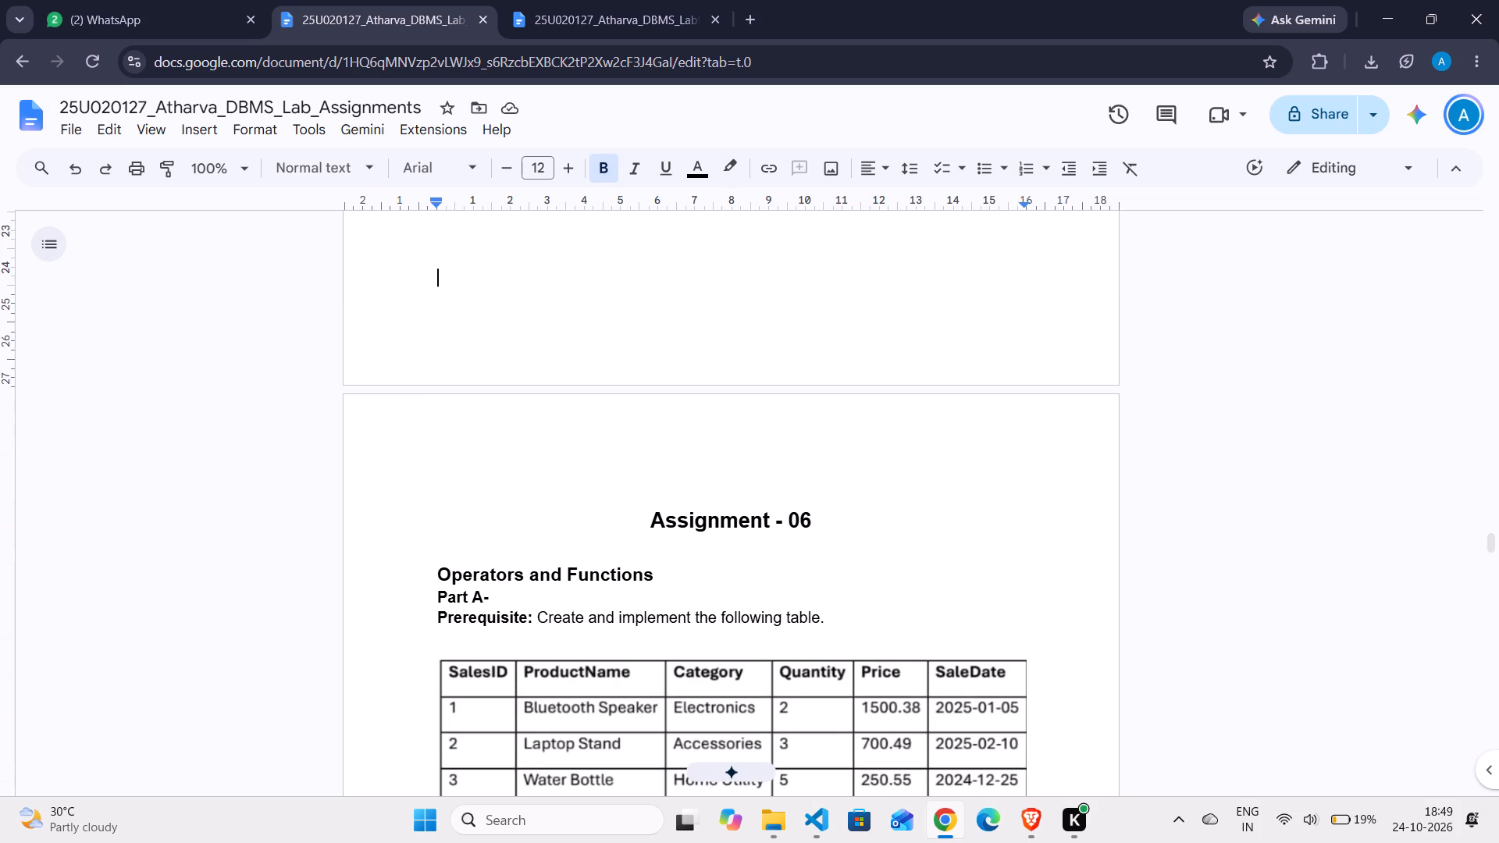
{"action": "key", "text": "Down"}
{"action": "key", "text": "Right"}
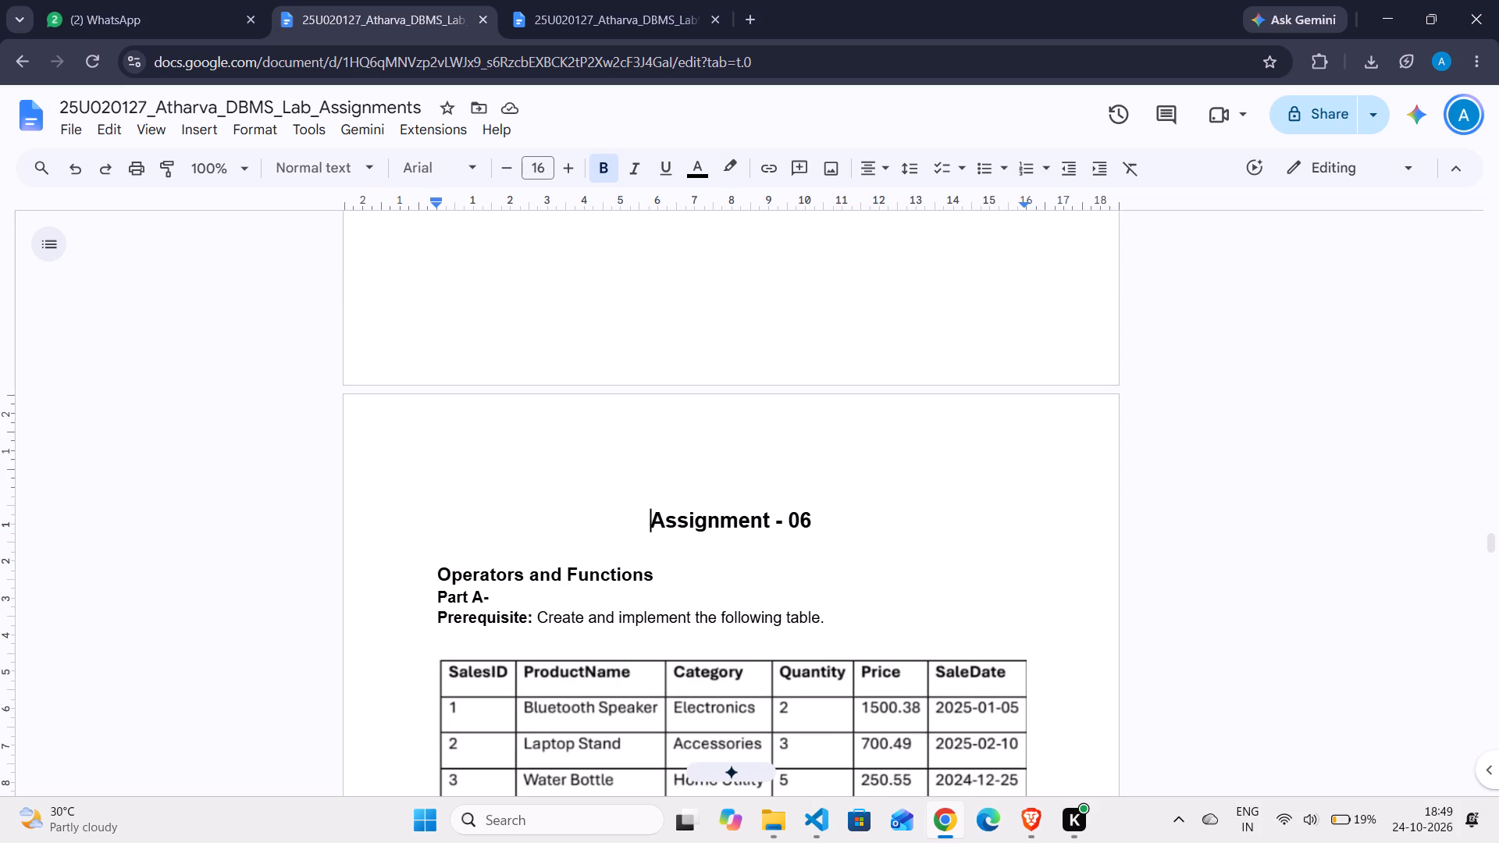
Examine the question labels, code and output spacing throughout Assignment - 06, including the Customers_Online and Customers_Offline part.
{"action": "scroll", "coordinate": [715, 404], "scroll_direction": "down", "scroll_amount": 11}
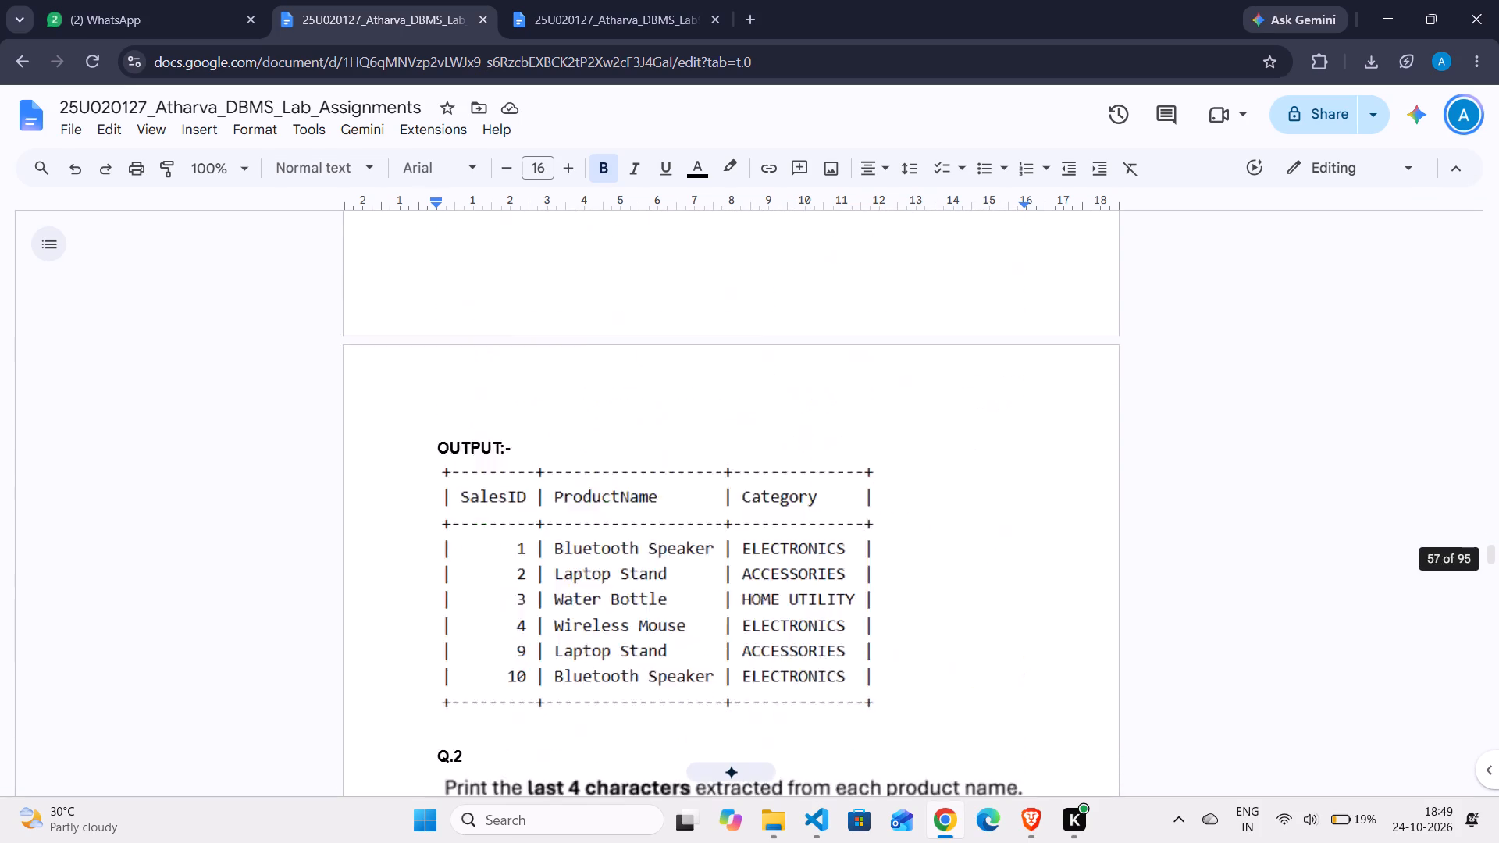
{"action": "scroll", "coordinate": [715, 404], "scroll_direction": "down", "scroll_amount": 6}
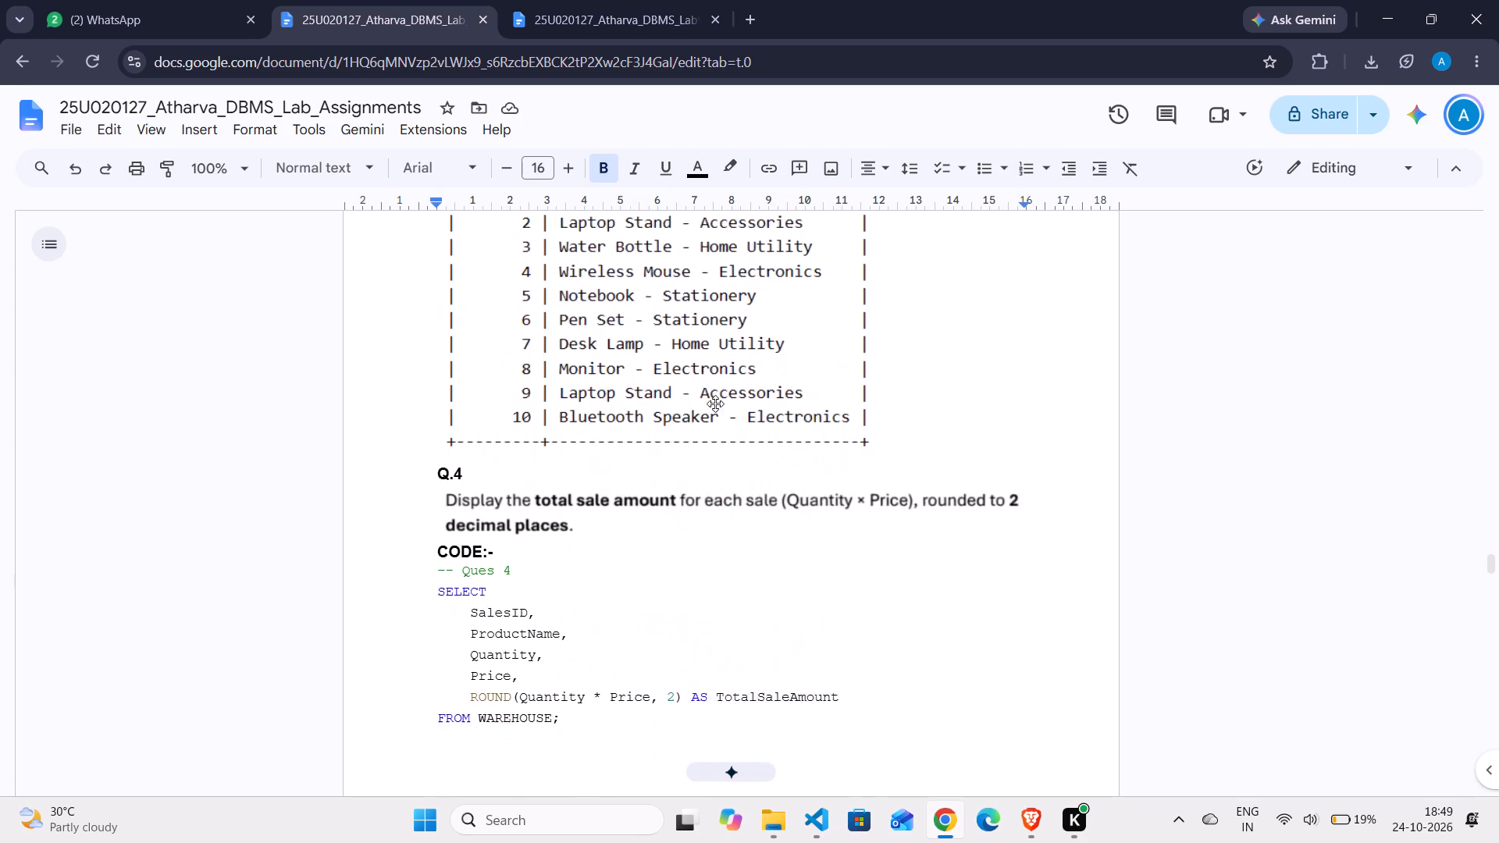
{"action": "scroll", "coordinate": [715, 404], "scroll_direction": "down", "scroll_amount": 11}
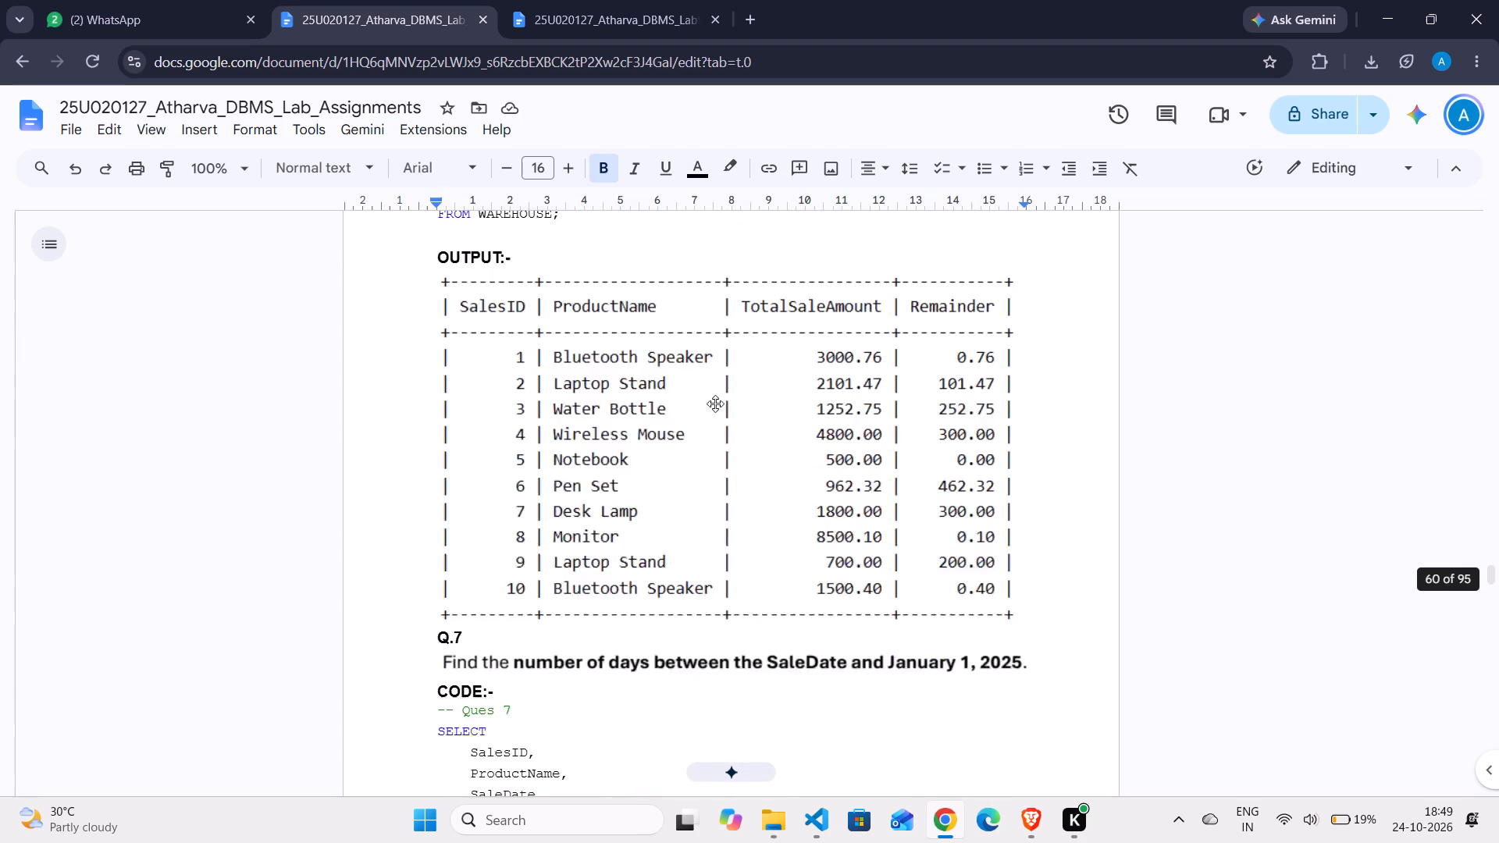
{"action": "scroll", "coordinate": [715, 404], "scroll_direction": "down", "scroll_amount": 10}
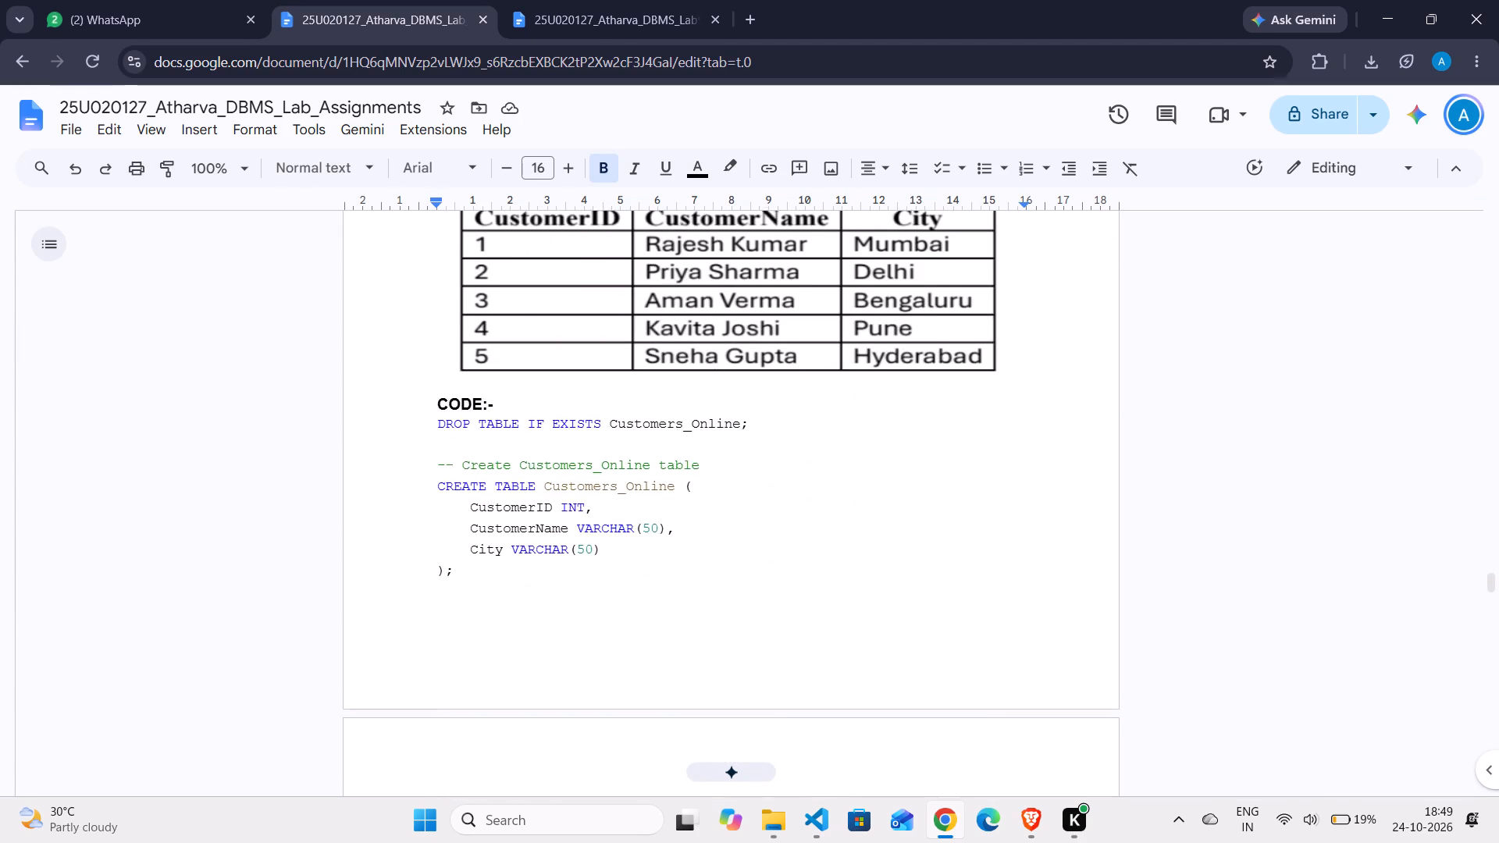
{"action": "scroll", "coordinate": [715, 404], "scroll_direction": "down", "scroll_amount": 8}
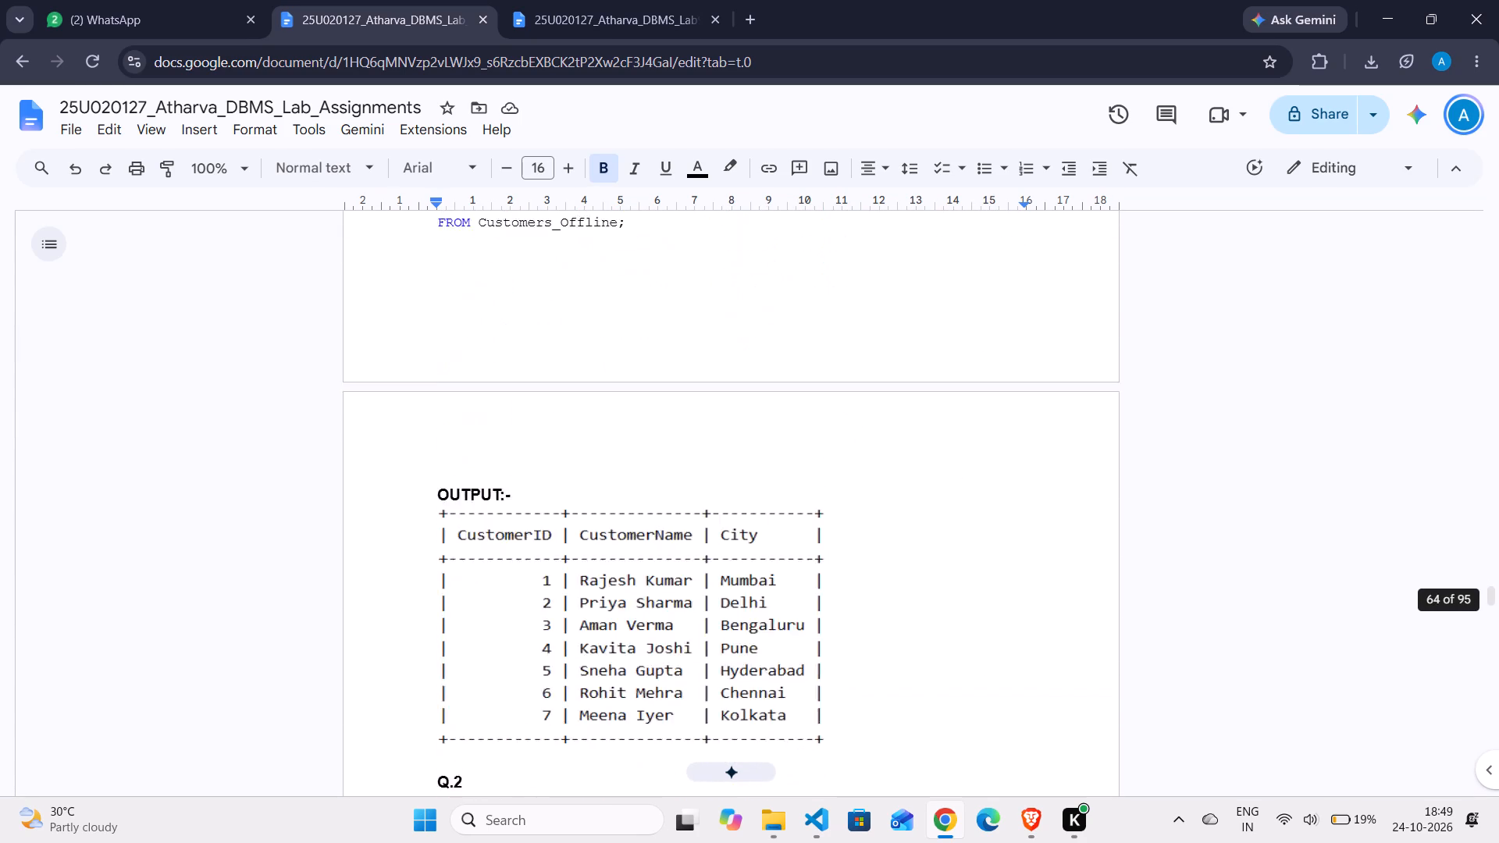
{"action": "scroll", "coordinate": [715, 404], "scroll_direction": "down", "scroll_amount": 10}
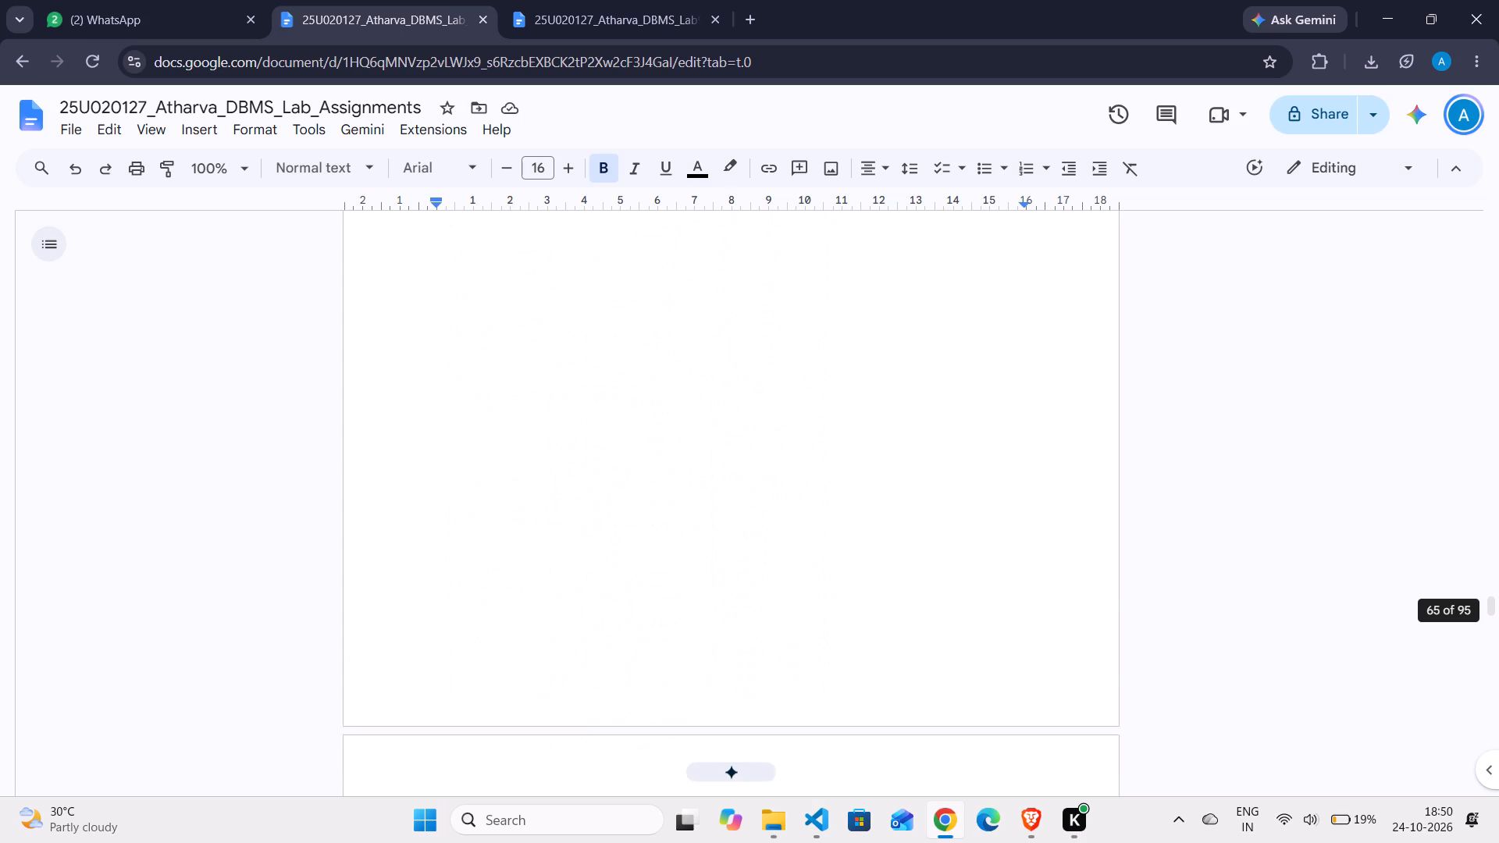
Insert one blank line above the Assignment - 07 heading at the start of its page.
{"action": "scroll", "coordinate": [715, 404], "scroll_direction": "down", "scroll_amount": 3}
{"action": "left_click", "coordinate": [663, 547]}
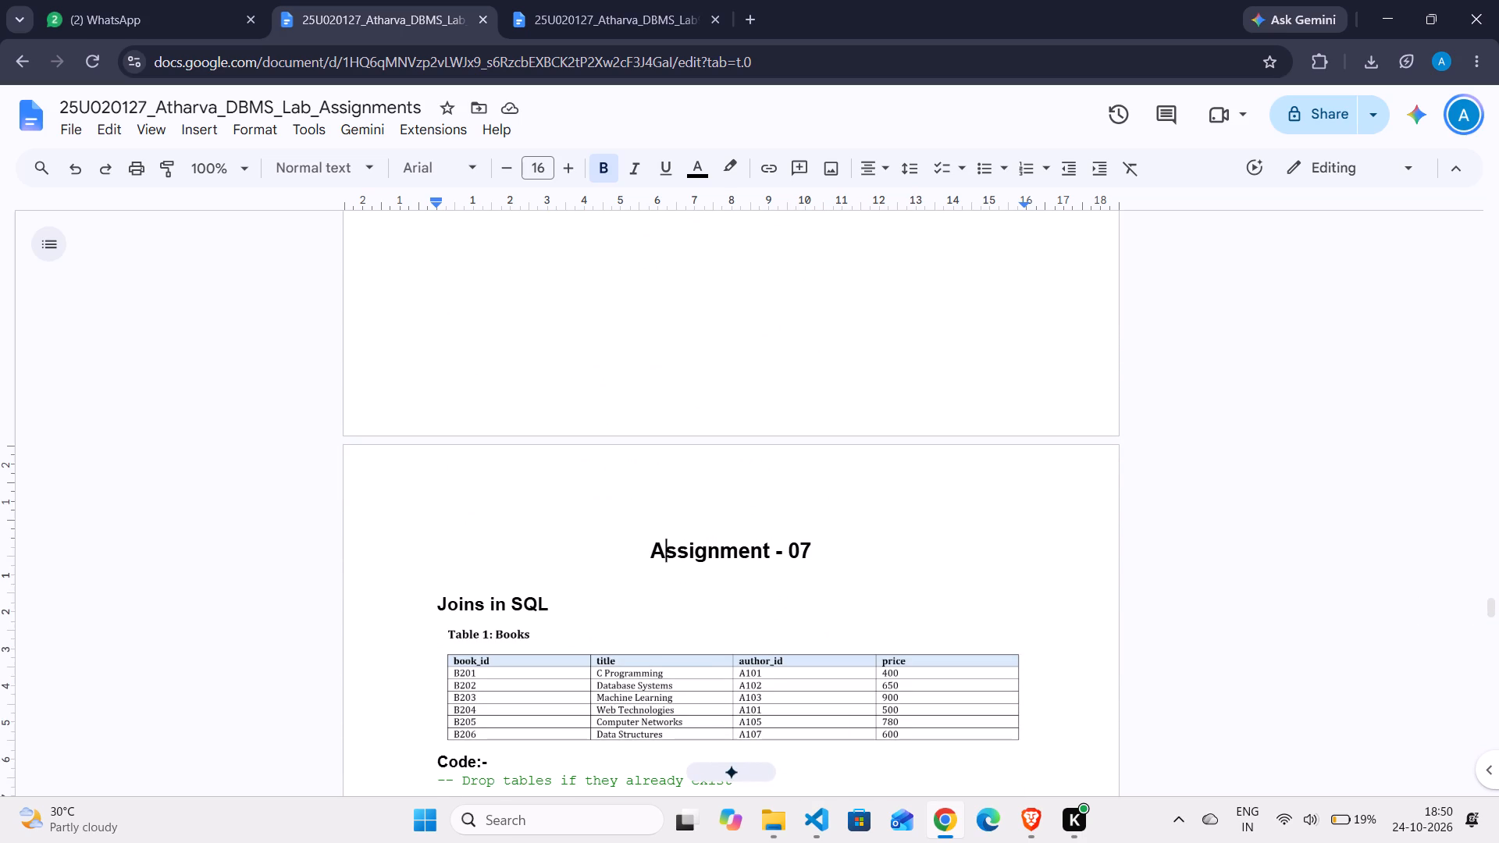
{"action": "key", "text": "Up"}
{"action": "key", "text": "Down"}
{"action": "key", "text": "Left"}
{"action": "key", "text": "Return"}
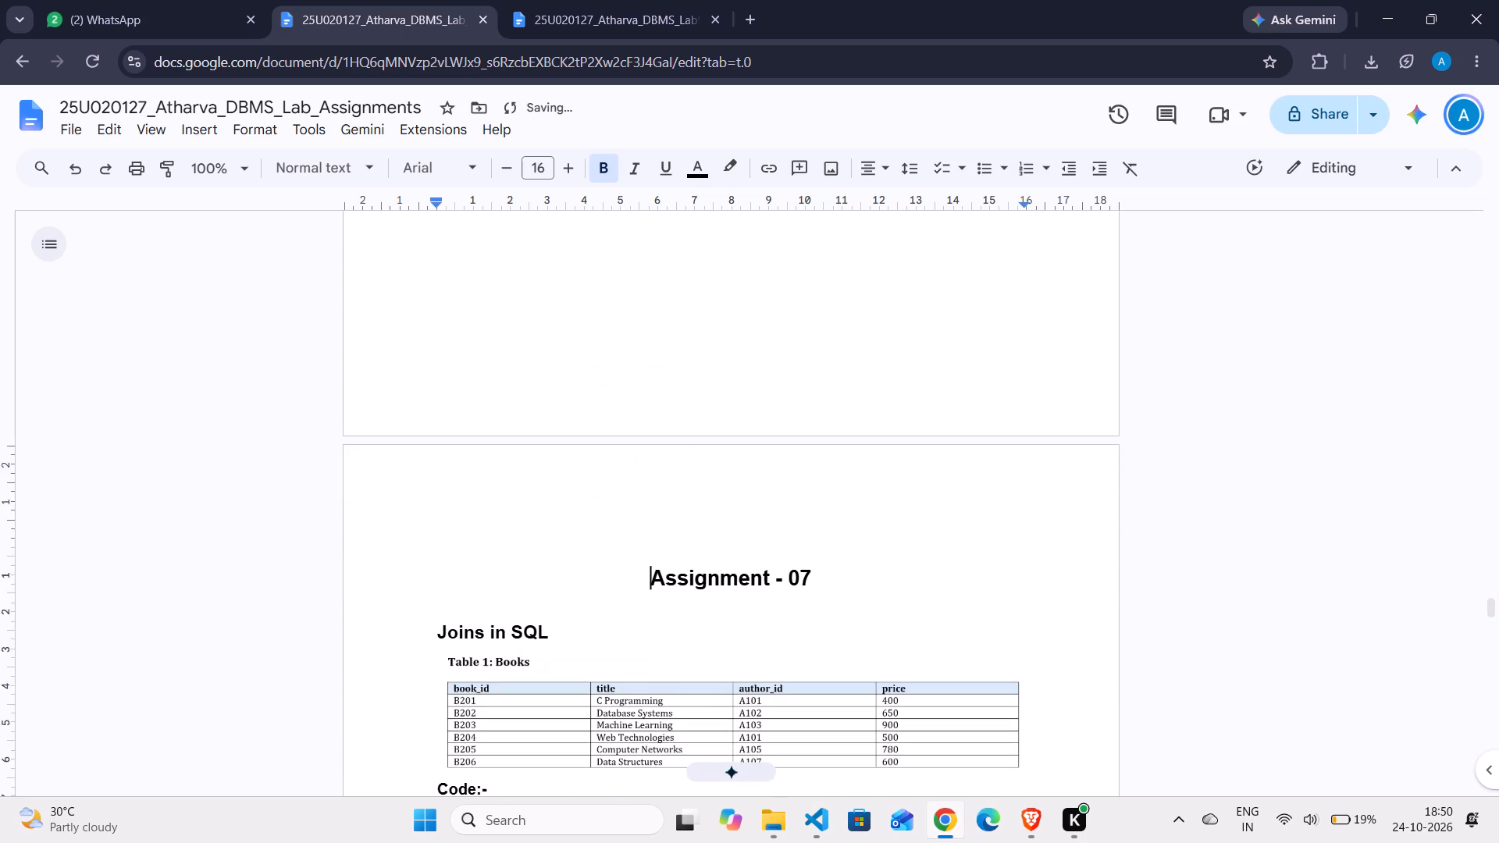
Examine the code and output spacing of the Assignment - 07 source tables (Books, Authors, Book_Formats) and its first question.
{"action": "scroll", "coordinate": [663, 547], "scroll_direction": "down", "scroll_amount": 11}
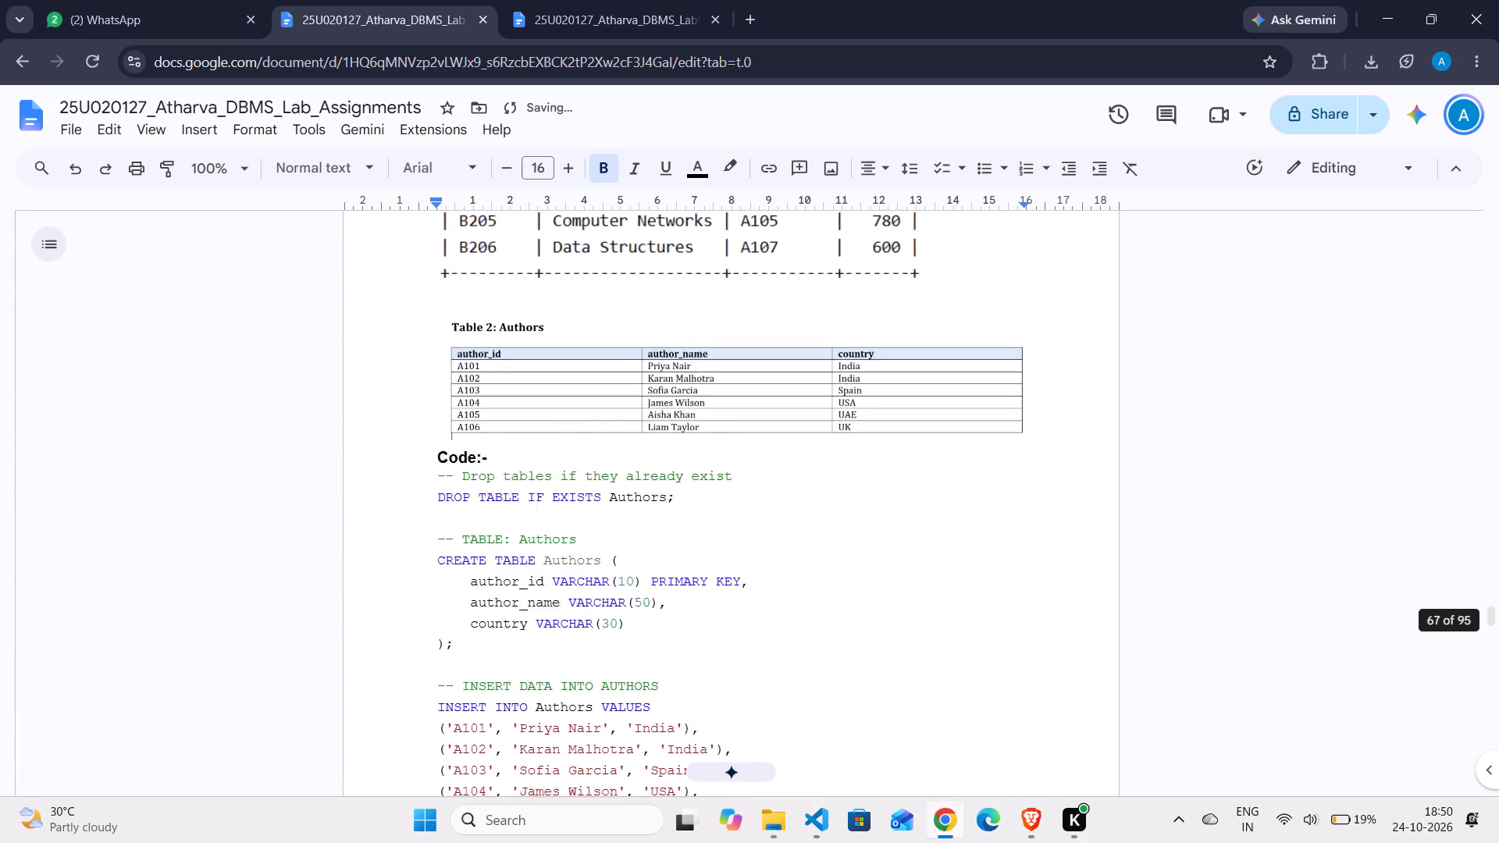
{"action": "scroll", "coordinate": [663, 547], "scroll_direction": "down", "scroll_amount": 9}
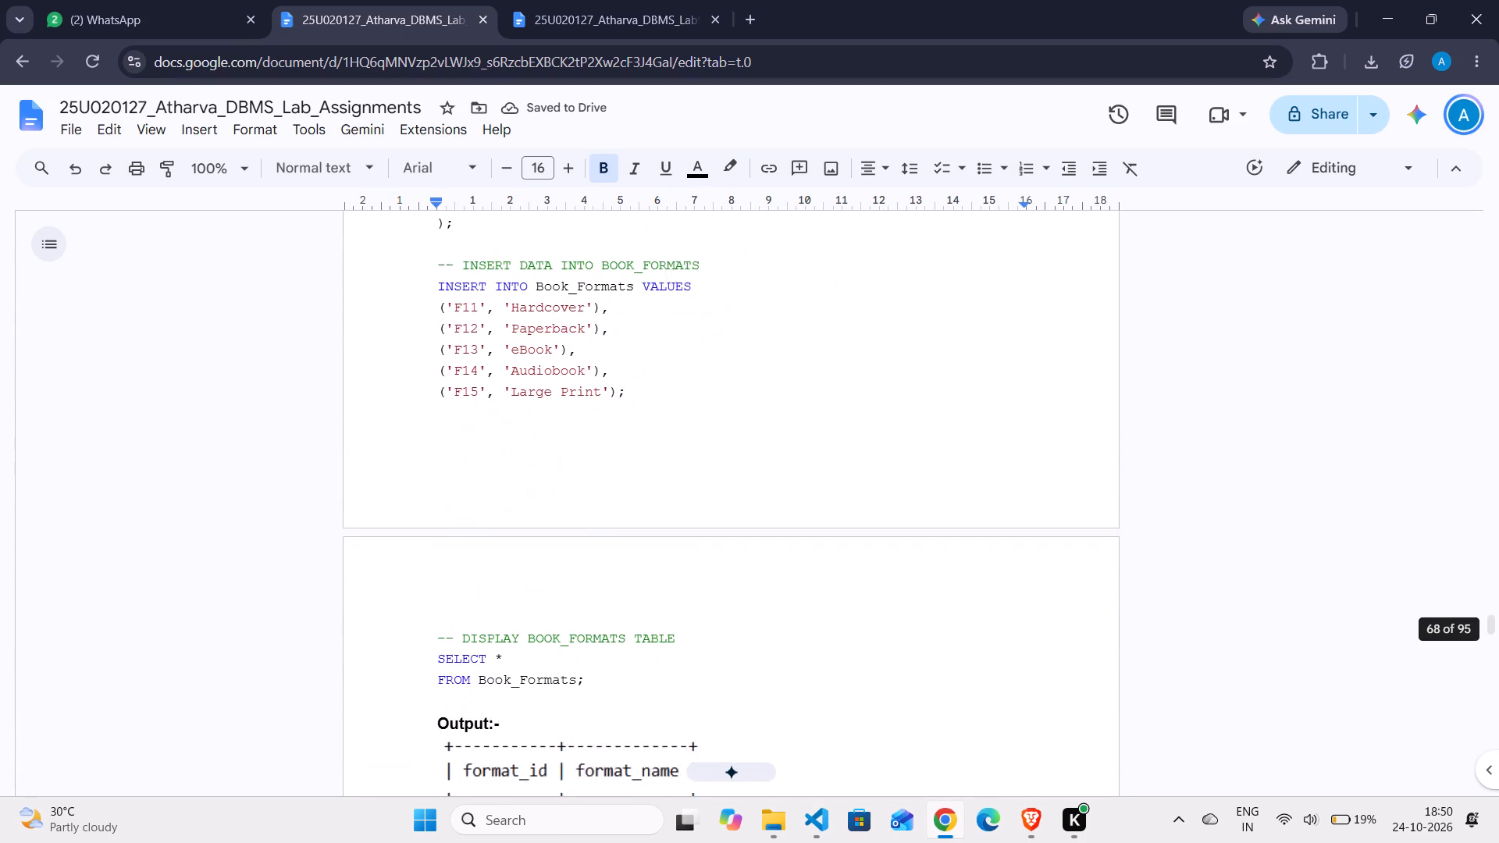
{"action": "scroll", "coordinate": [663, 547], "scroll_direction": "down", "scroll_amount": 6}
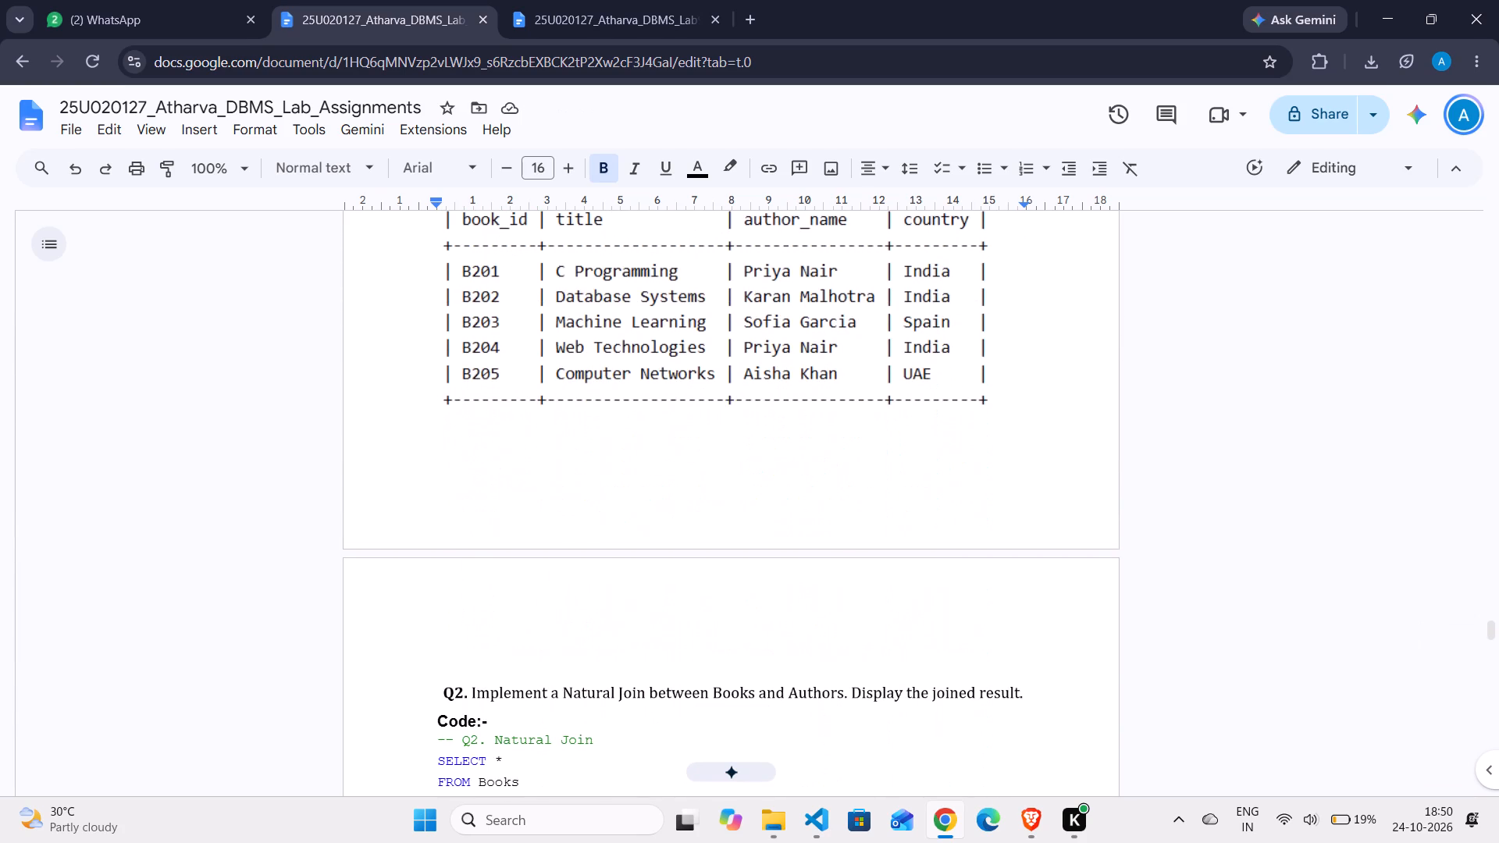
Examine the question labels, code and output spacing of the Assignment - 07 joins from Q2 through Q8.
{"action": "scroll", "coordinate": [663, 547], "scroll_direction": "down", "scroll_amount": 13}
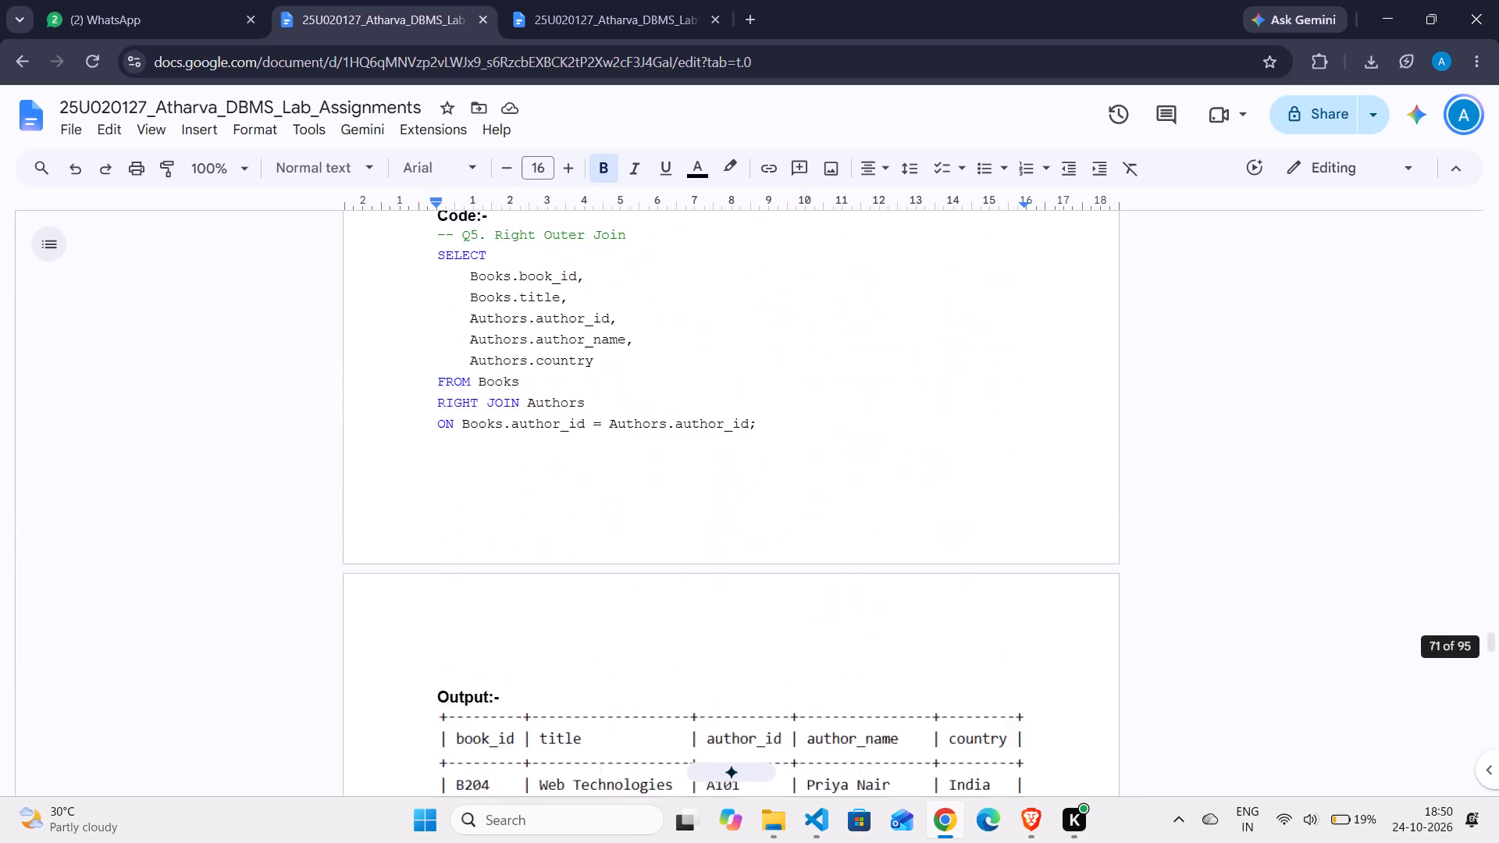
{"action": "scroll", "coordinate": [663, 547], "scroll_direction": "down", "scroll_amount": 6}
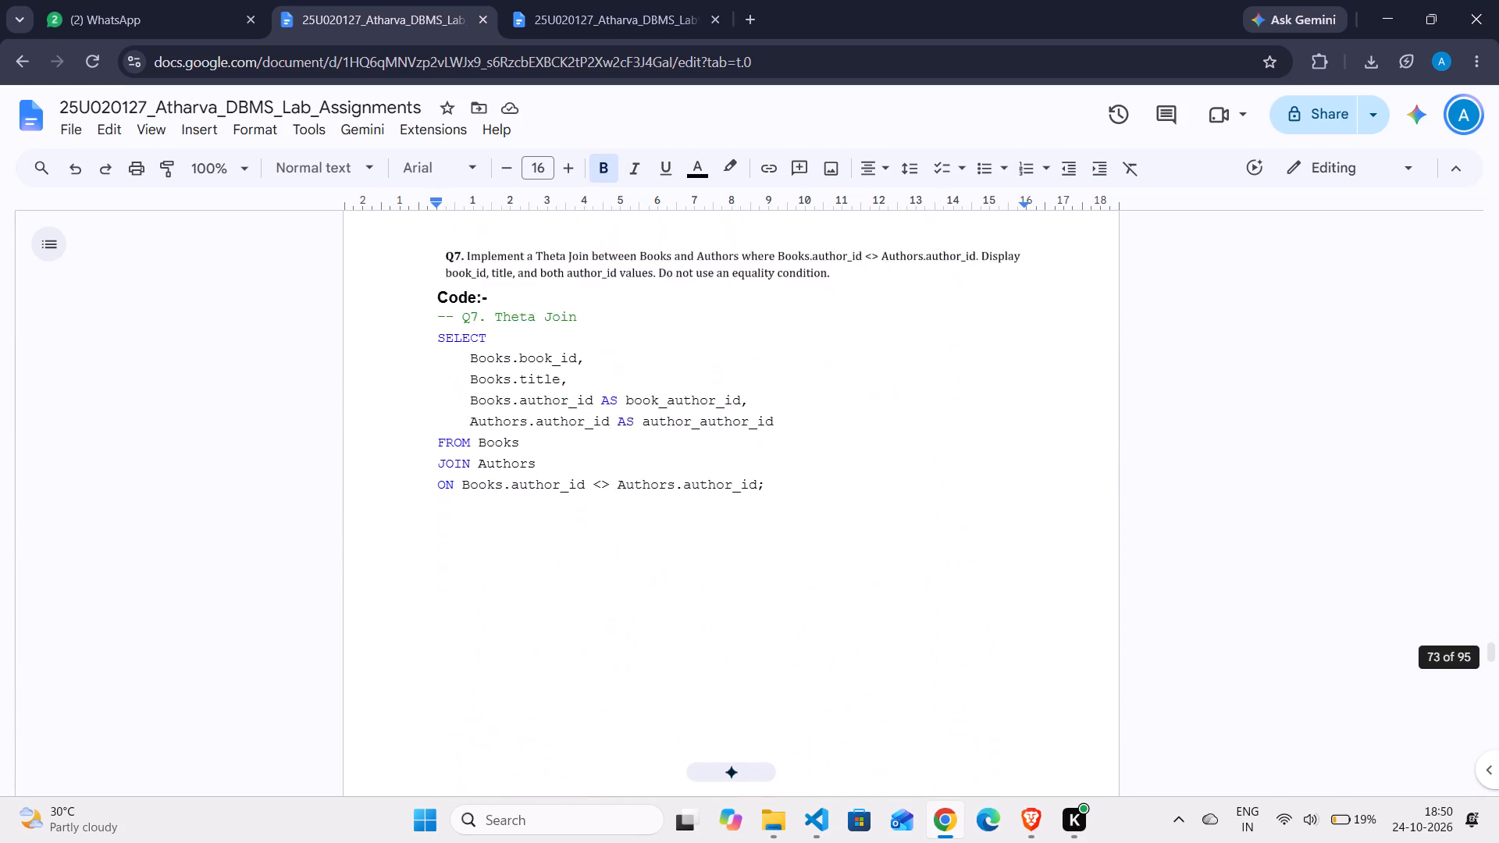
{"action": "scroll", "coordinate": [663, 547], "scroll_direction": "down", "scroll_amount": 8}
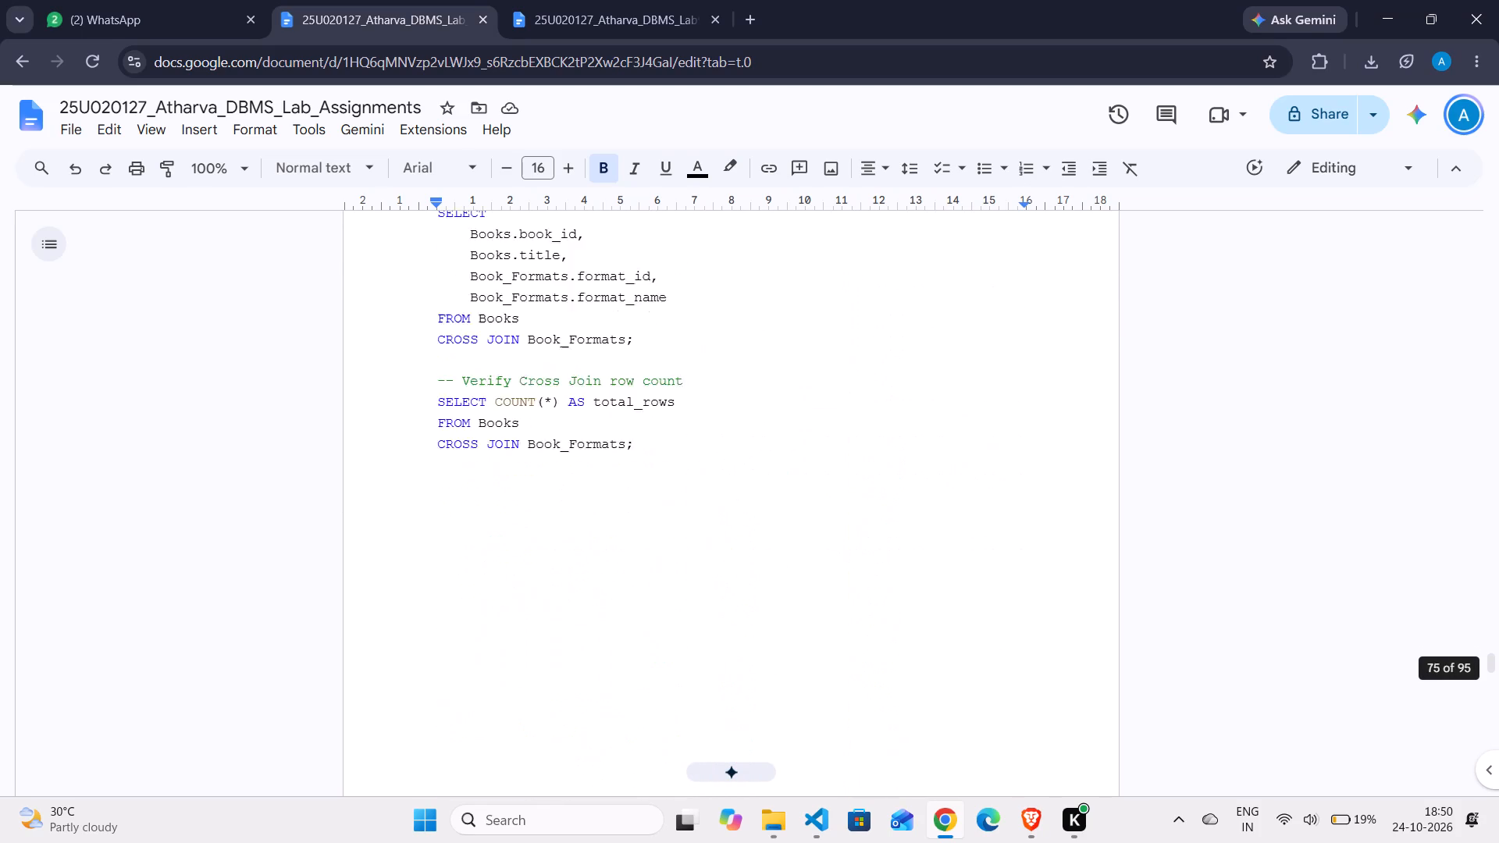
{"action": "scroll", "coordinate": [663, 547], "scroll_direction": "down", "scroll_amount": 9}
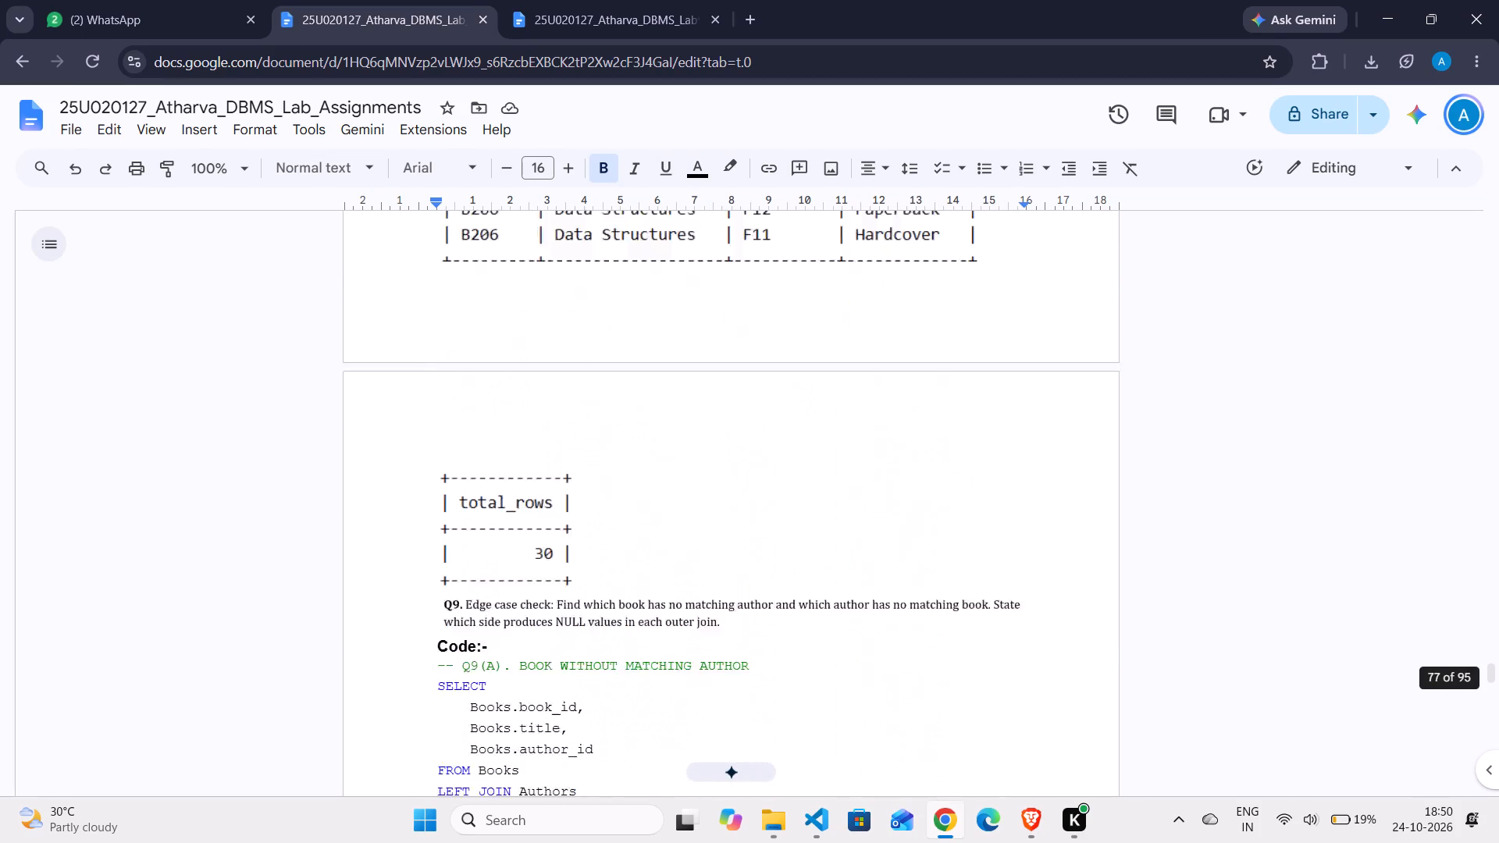
Recheck the page breaks and output blocks of Q7 Theta Join and the Q8 cross join, and examine Q9.
{"action": "scroll", "coordinate": [663, 547], "scroll_direction": "up", "scroll_amount": 14}
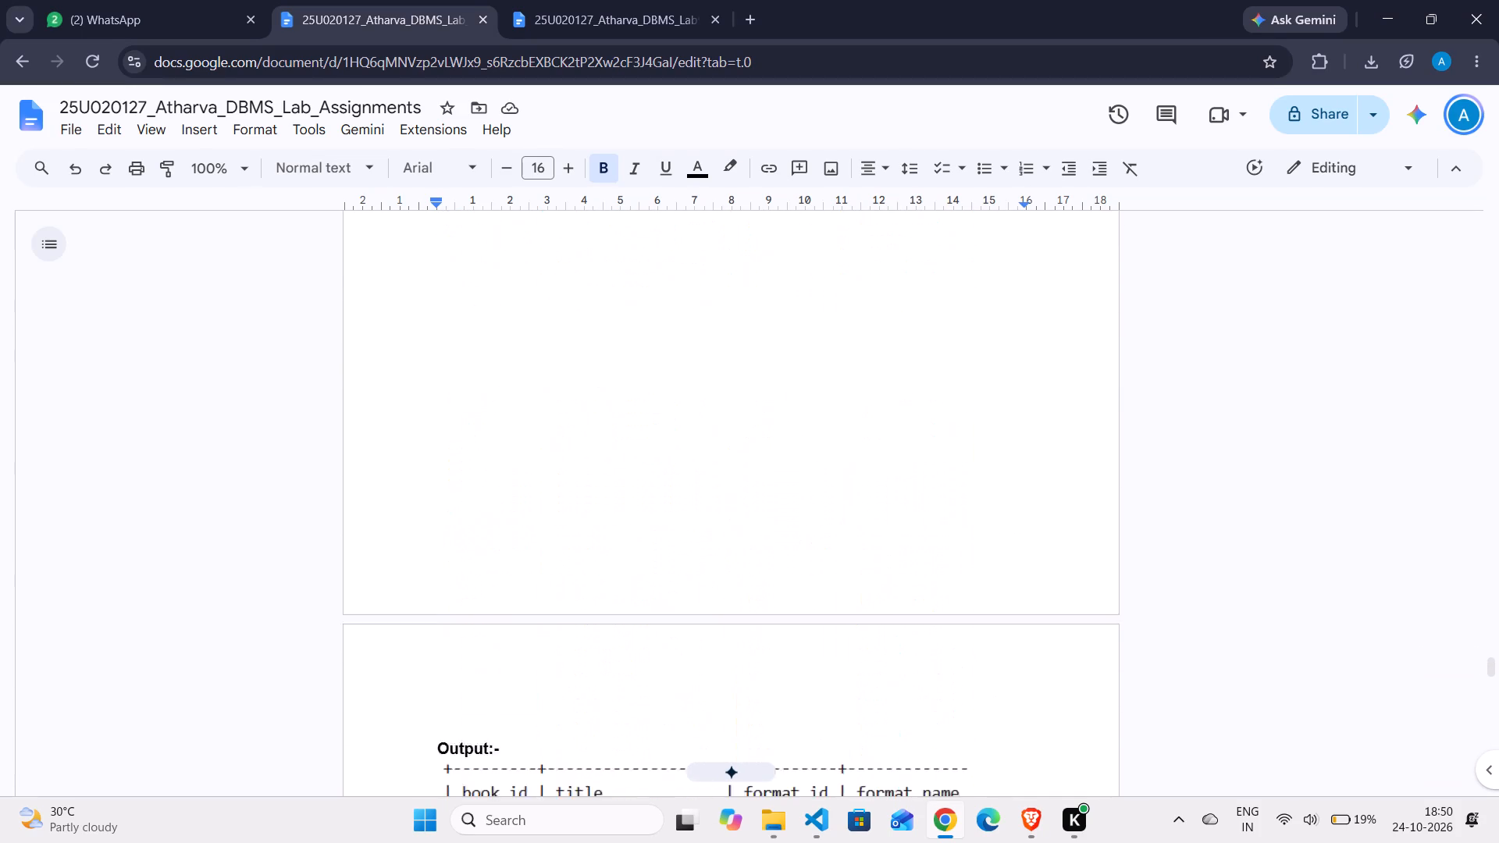
{"action": "scroll", "coordinate": [663, 547], "scroll_direction": "up", "scroll_amount": 7}
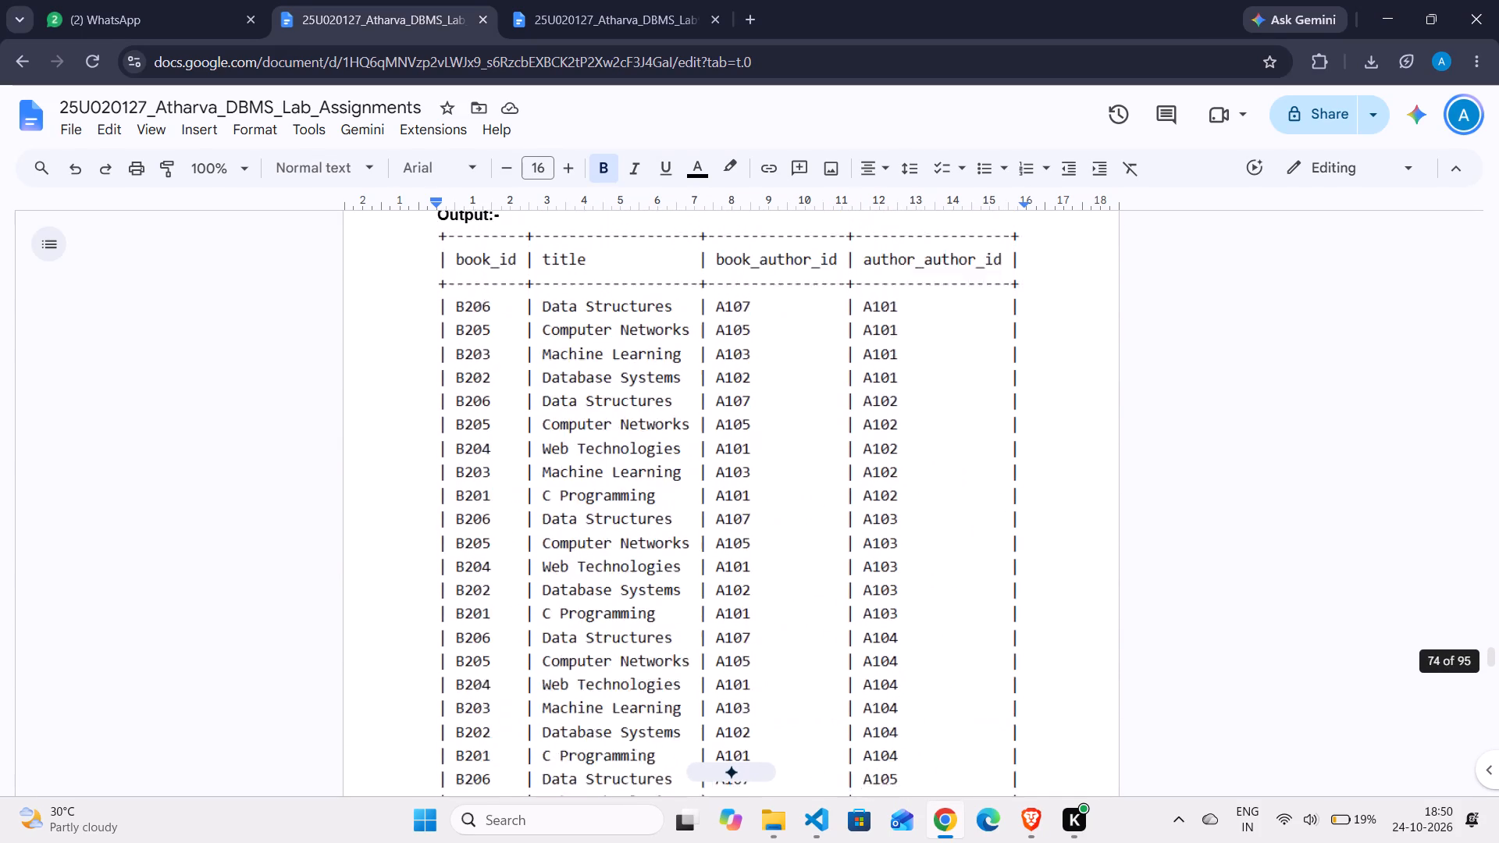
{"action": "scroll", "coordinate": [663, 547], "scroll_direction": "down", "scroll_amount": 1}
{"action": "scroll", "coordinate": [663, 547], "scroll_direction": "up", "scroll_amount": 9}
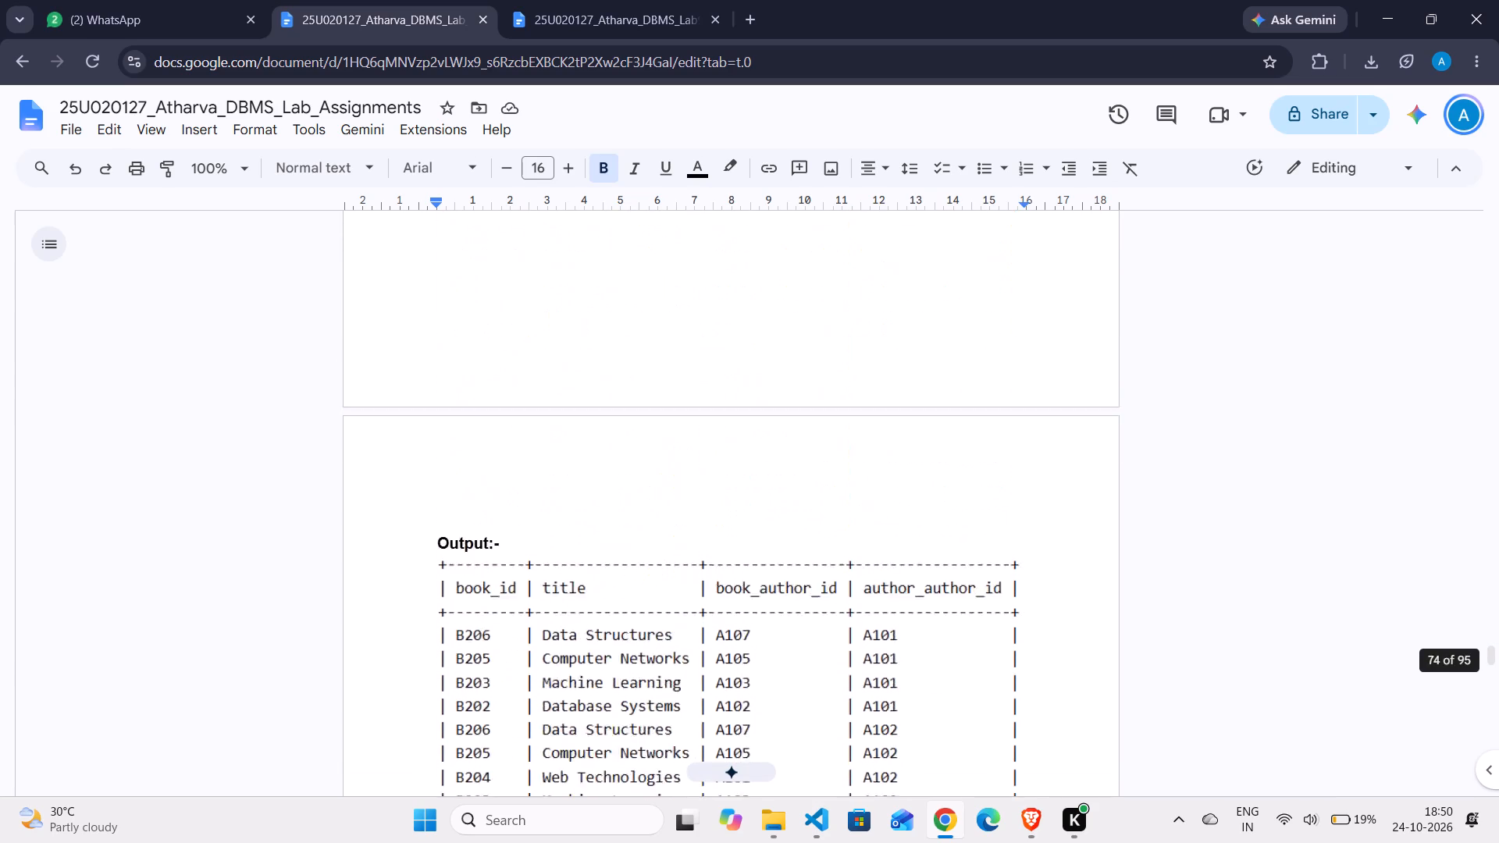
{"action": "scroll", "coordinate": [663, 547], "scroll_direction": "up", "scroll_amount": 1}
{"action": "scroll", "coordinate": [663, 547], "scroll_direction": "down", "scroll_amount": 9}
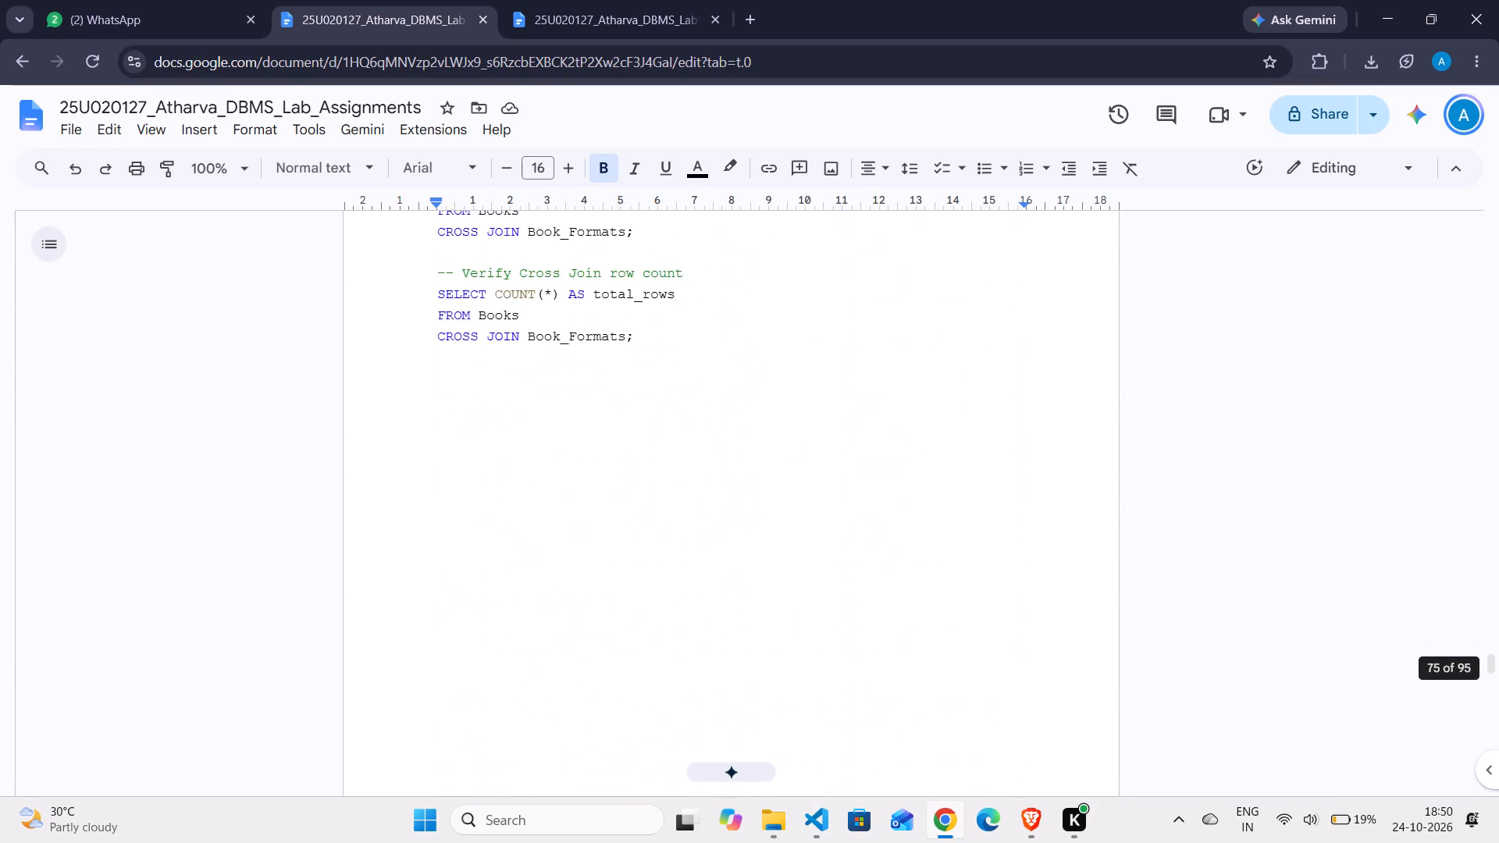
{"action": "scroll", "coordinate": [663, 547], "scroll_direction": "down", "scroll_amount": 9}
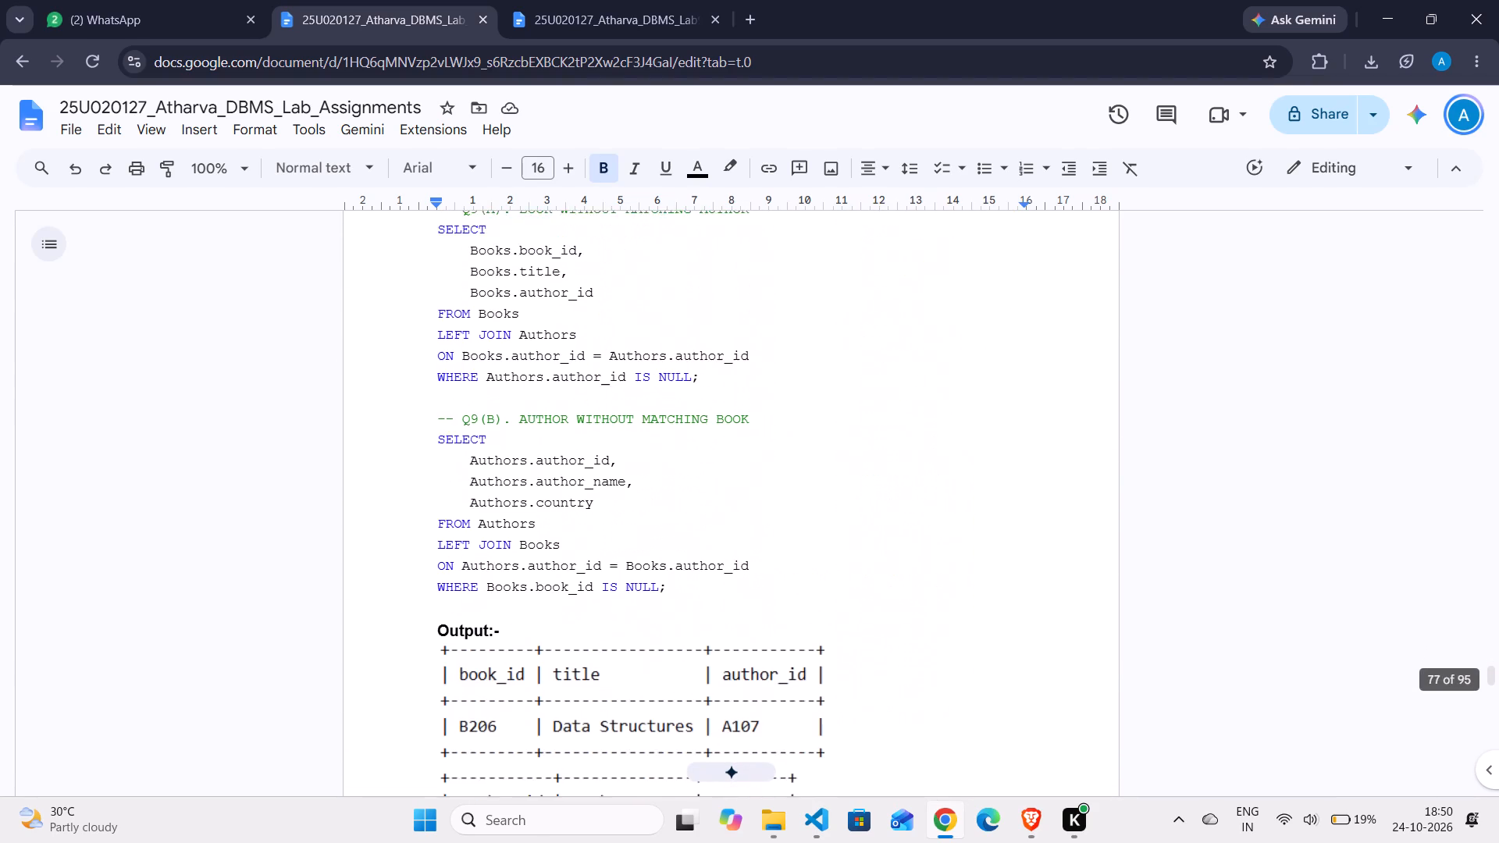
{"action": "scroll", "coordinate": [663, 547], "scroll_direction": "down", "scroll_amount": 3}
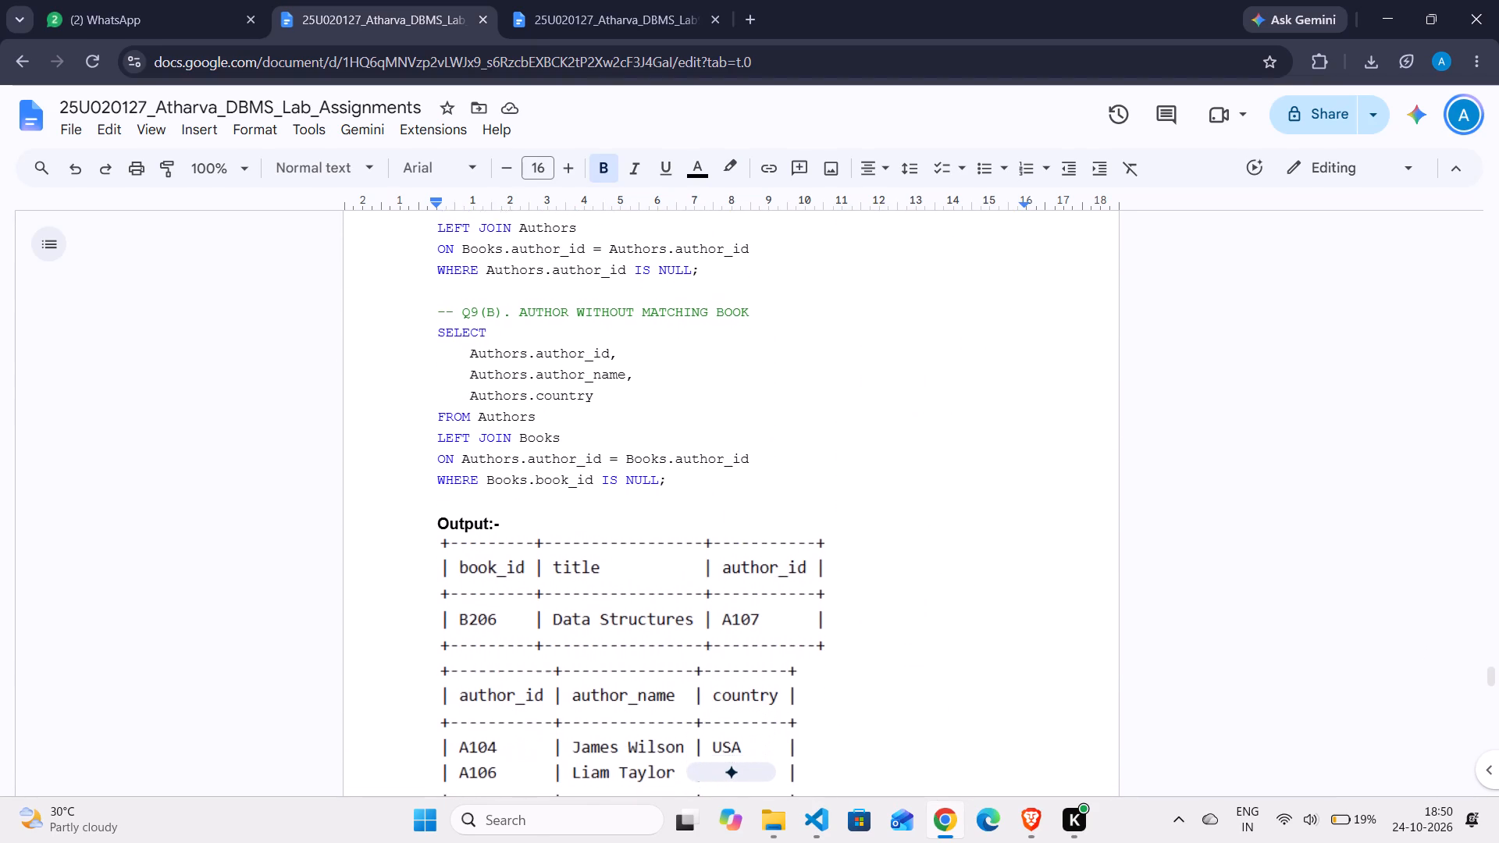
Check the spacing above the Assignment - 08 heading.
{"action": "scroll", "coordinate": [663, 547], "scroll_direction": "down", "scroll_amount": 2}
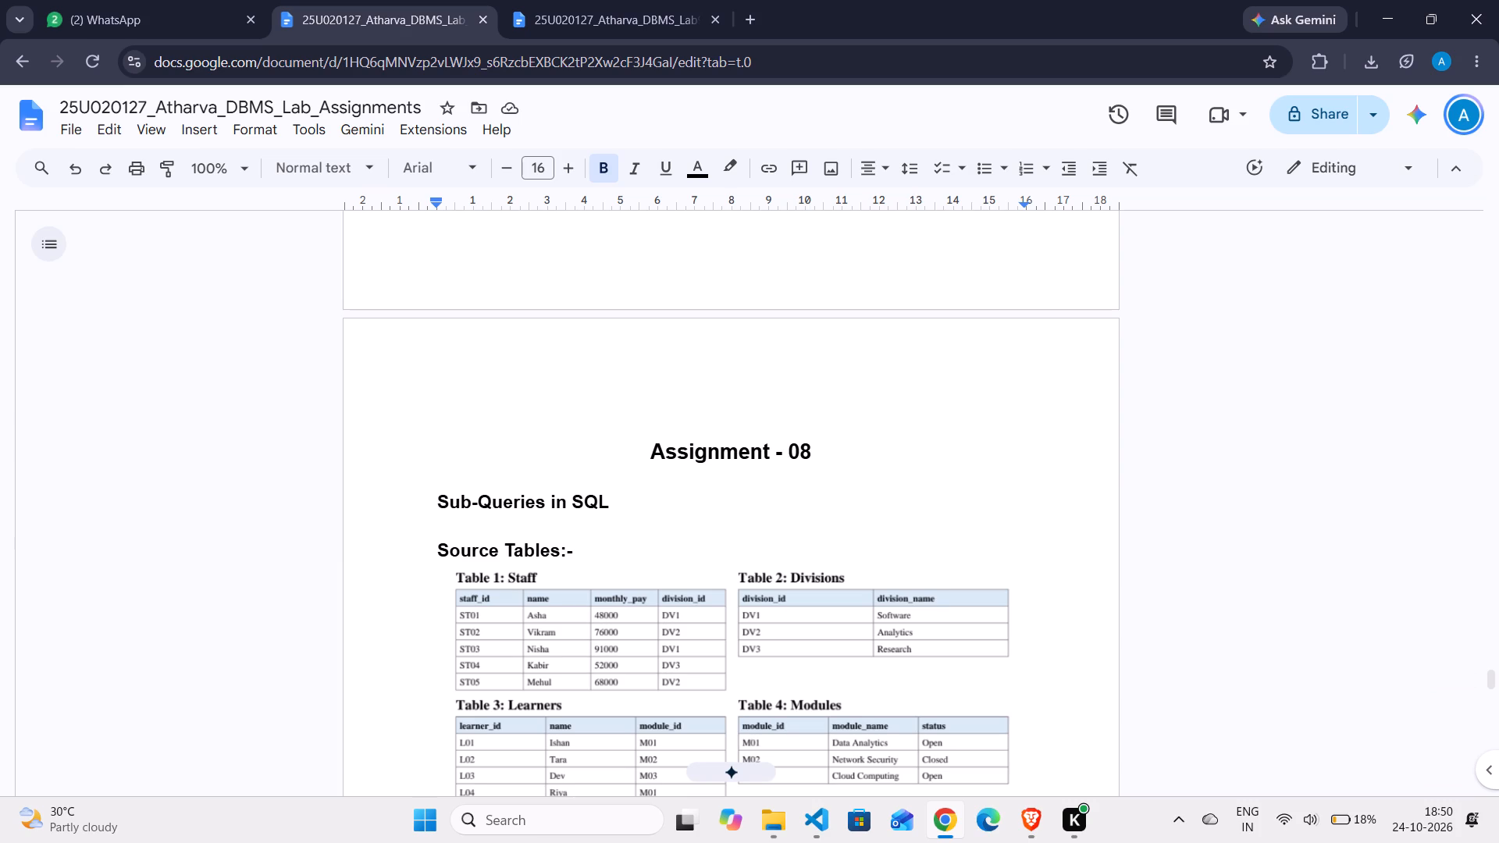
{"action": "left_click", "coordinate": [655, 451]}
{"action": "key", "text": "Up"}
Examine the Assignment - 08 source tables and the spacing of their code and output blocks, through Transactions.
{"action": "scroll", "coordinate": [655, 451], "scroll_direction": "down", "scroll_amount": 6}
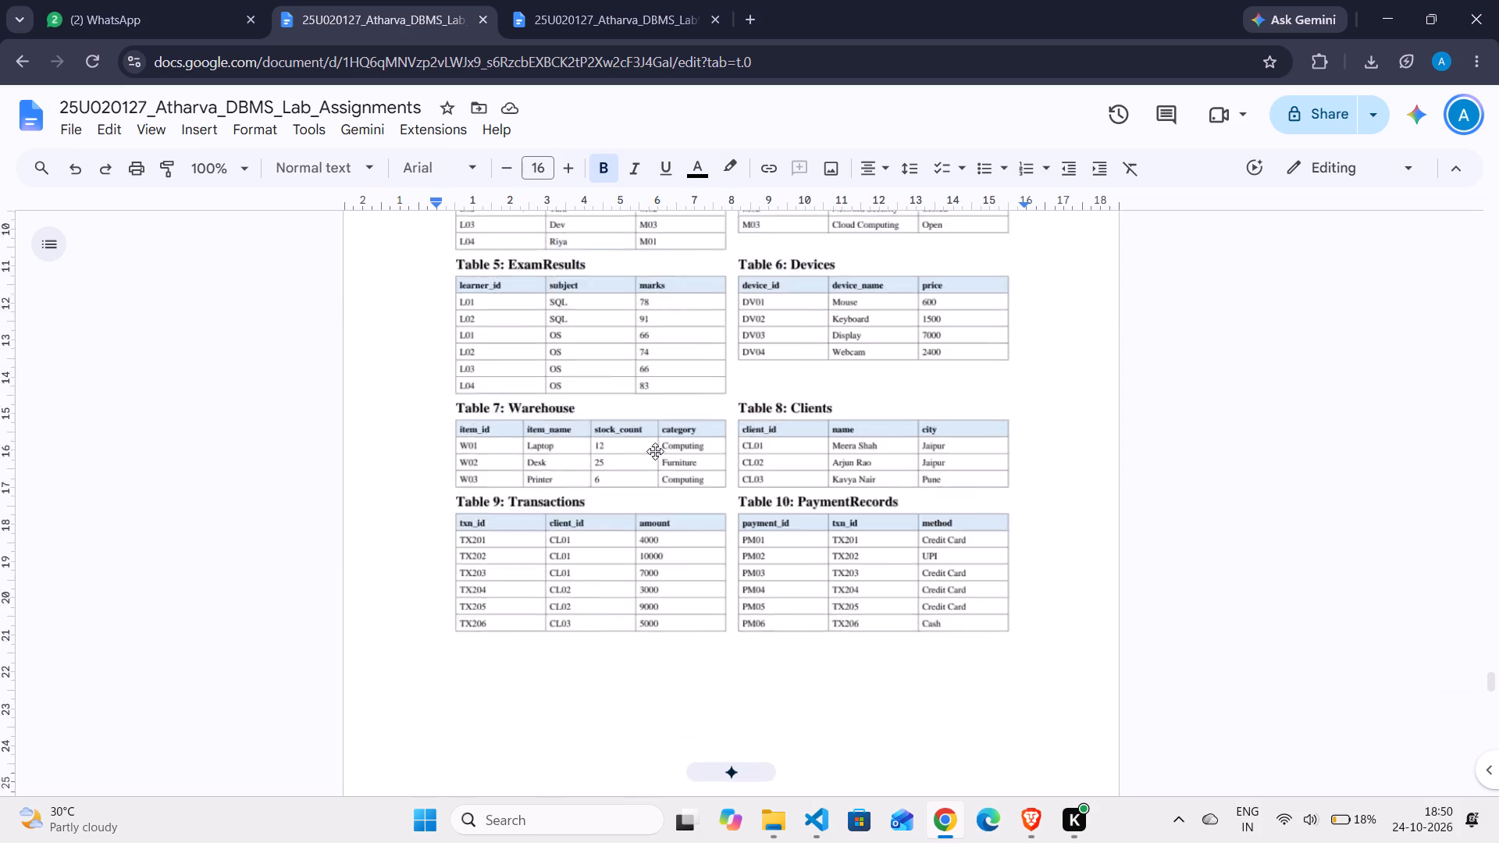
{"action": "scroll", "coordinate": [655, 451], "scroll_direction": "down", "scroll_amount": 4}
{"action": "scroll", "coordinate": [655, 451], "scroll_direction": "right", "scroll_amount": 11}
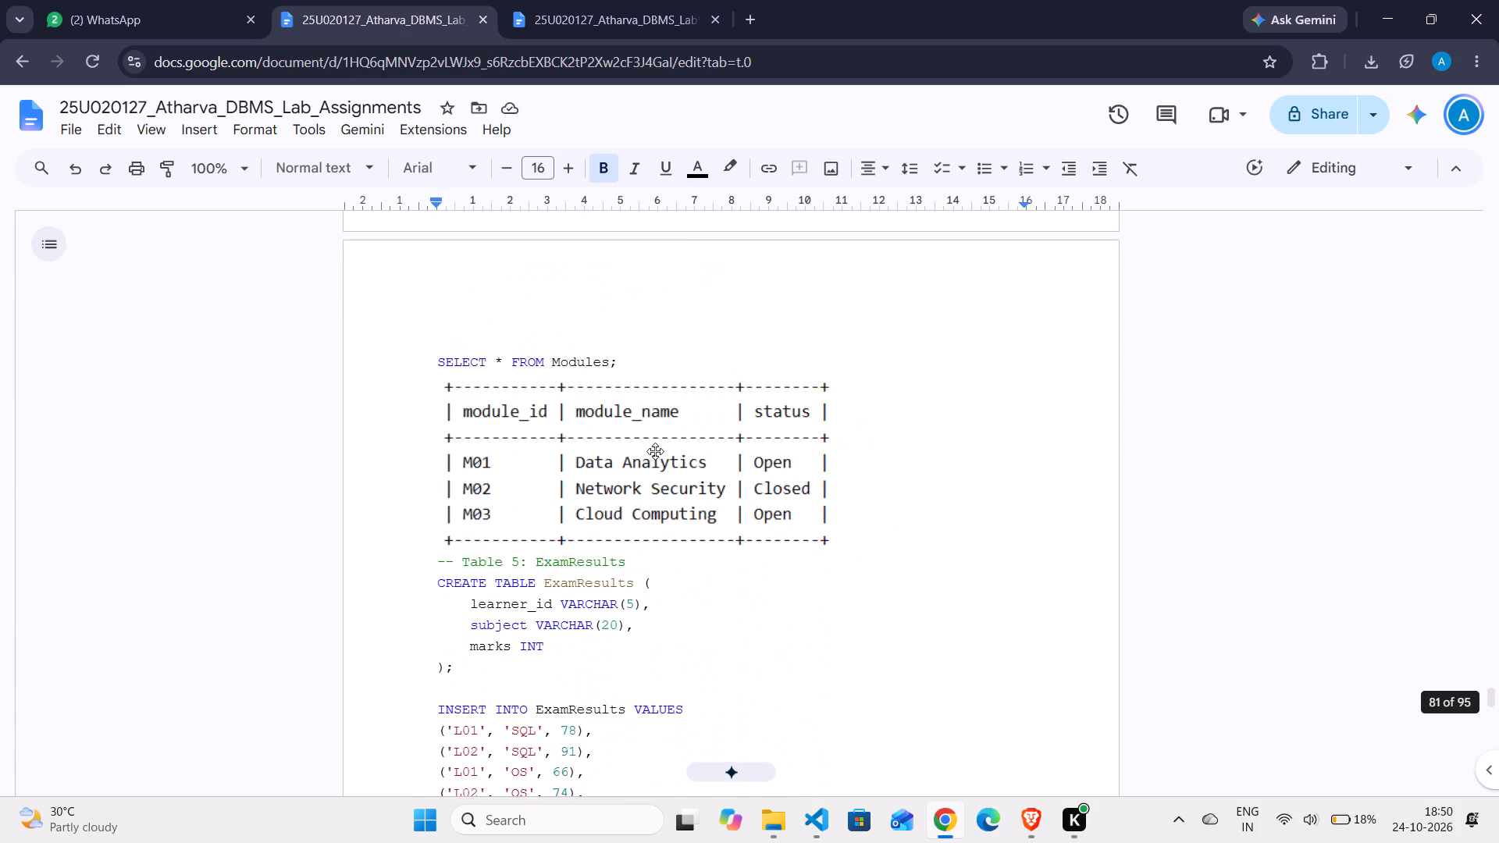
{"action": "scroll", "coordinate": [655, 451], "scroll_direction": "right", "scroll_amount": 17}
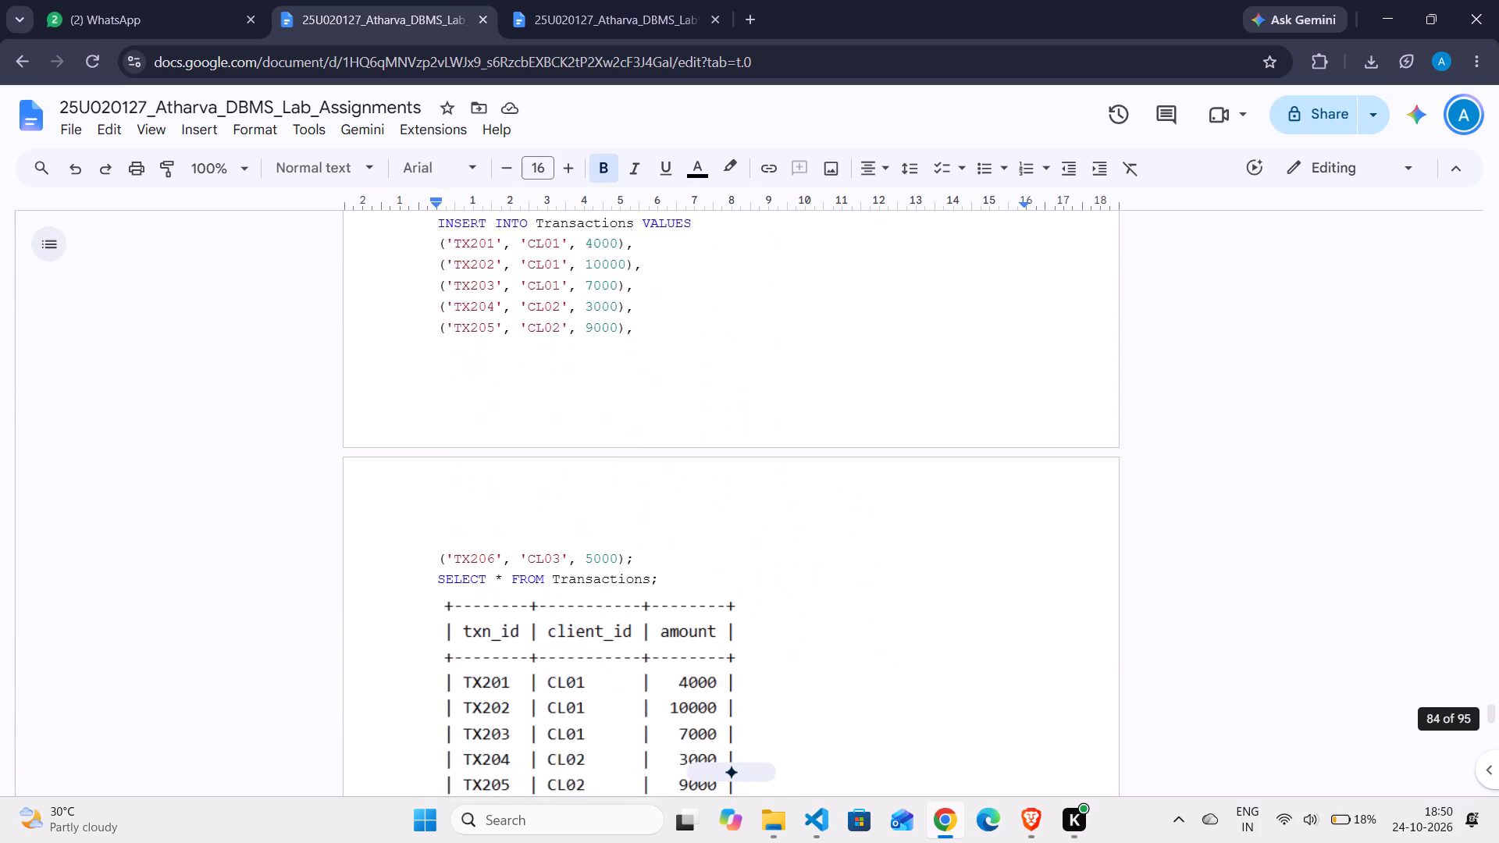
Examine the spacing of the Assignment - 08 sub-query questions with their code and outputs, through Q8.
{"action": "scroll", "coordinate": [655, 451], "scroll_direction": "right", "scroll_amount": 10}
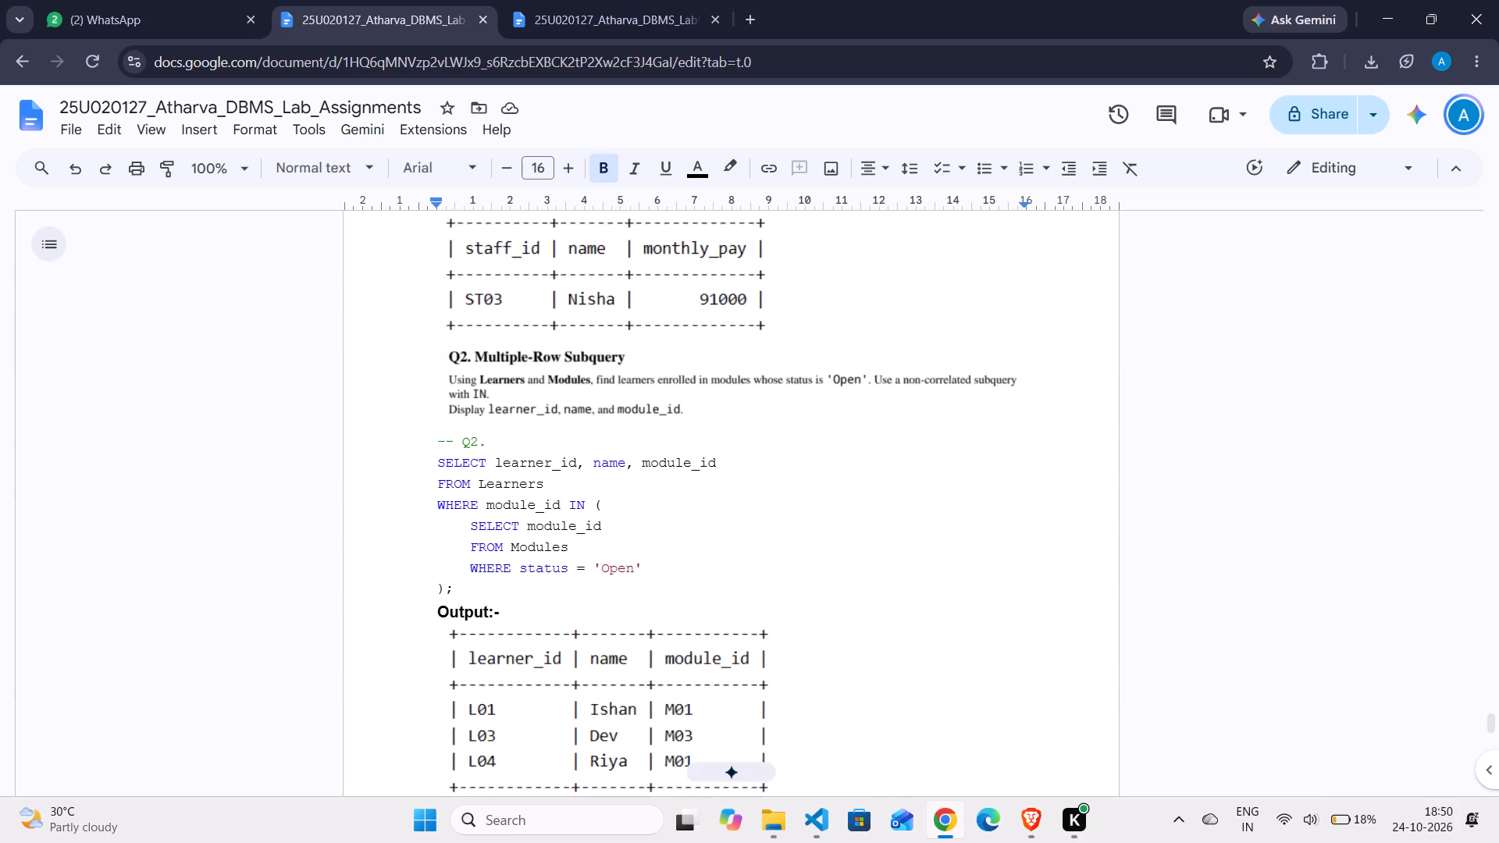
{"action": "scroll", "coordinate": [655, 451], "scroll_direction": "right", "scroll_amount": 14}
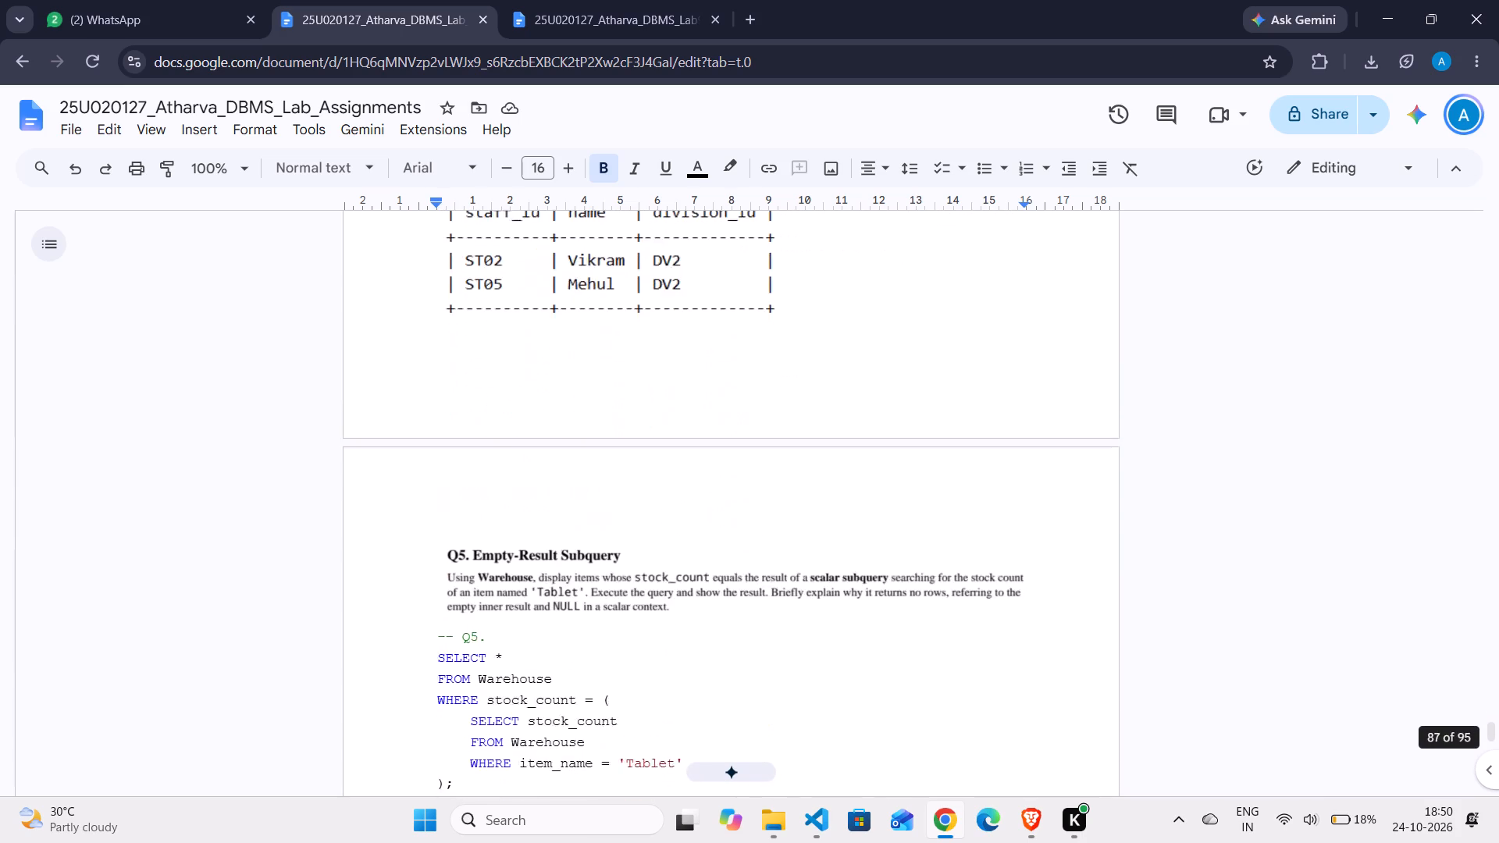
{"action": "scroll", "coordinate": [655, 451], "scroll_direction": "right", "scroll_amount": 16}
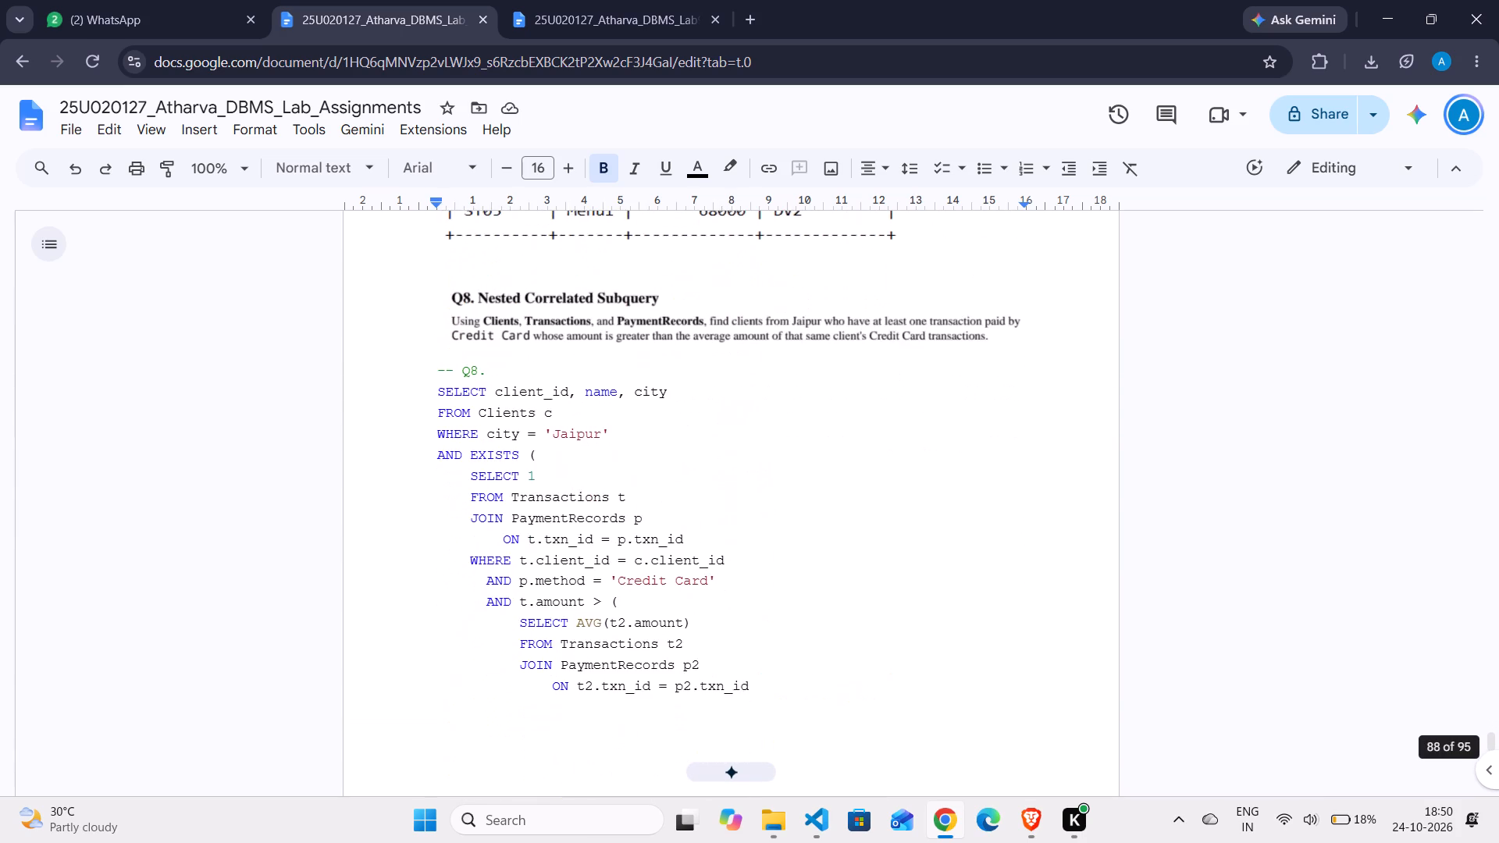
{"action": "scroll", "coordinate": [655, 451], "scroll_direction": "right", "scroll_amount": 4}
Insert one blank line above the Assignment - 09 heading at the start of its page.
{"action": "scroll", "coordinate": [655, 451], "scroll_direction": "down", "scroll_amount": 7}
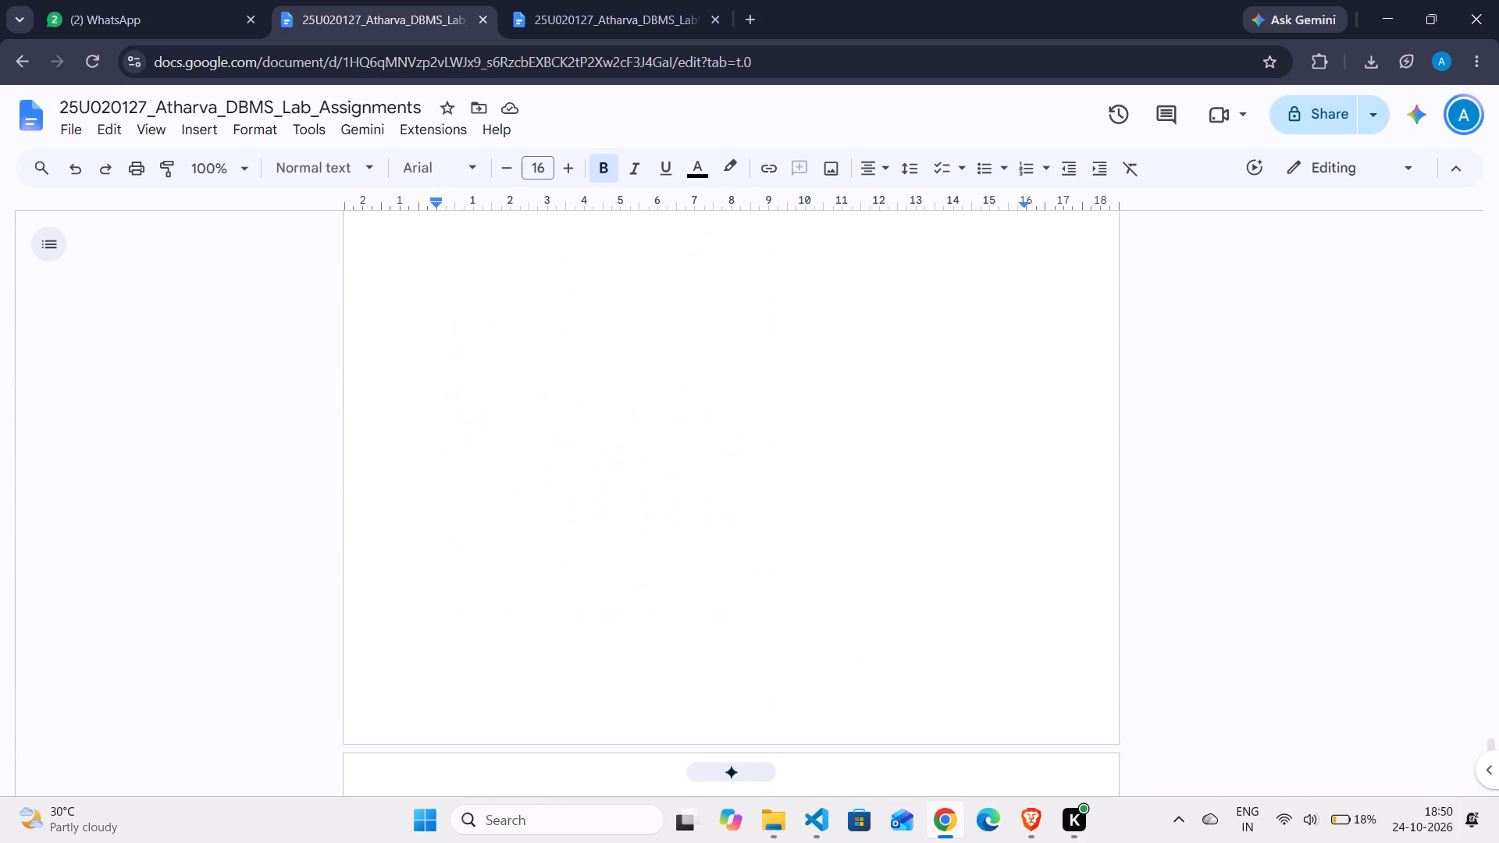
{"action": "scroll", "coordinate": [655, 451], "scroll_direction": "down", "scroll_amount": 1}
{"action": "left_click", "coordinate": [649, 356]}
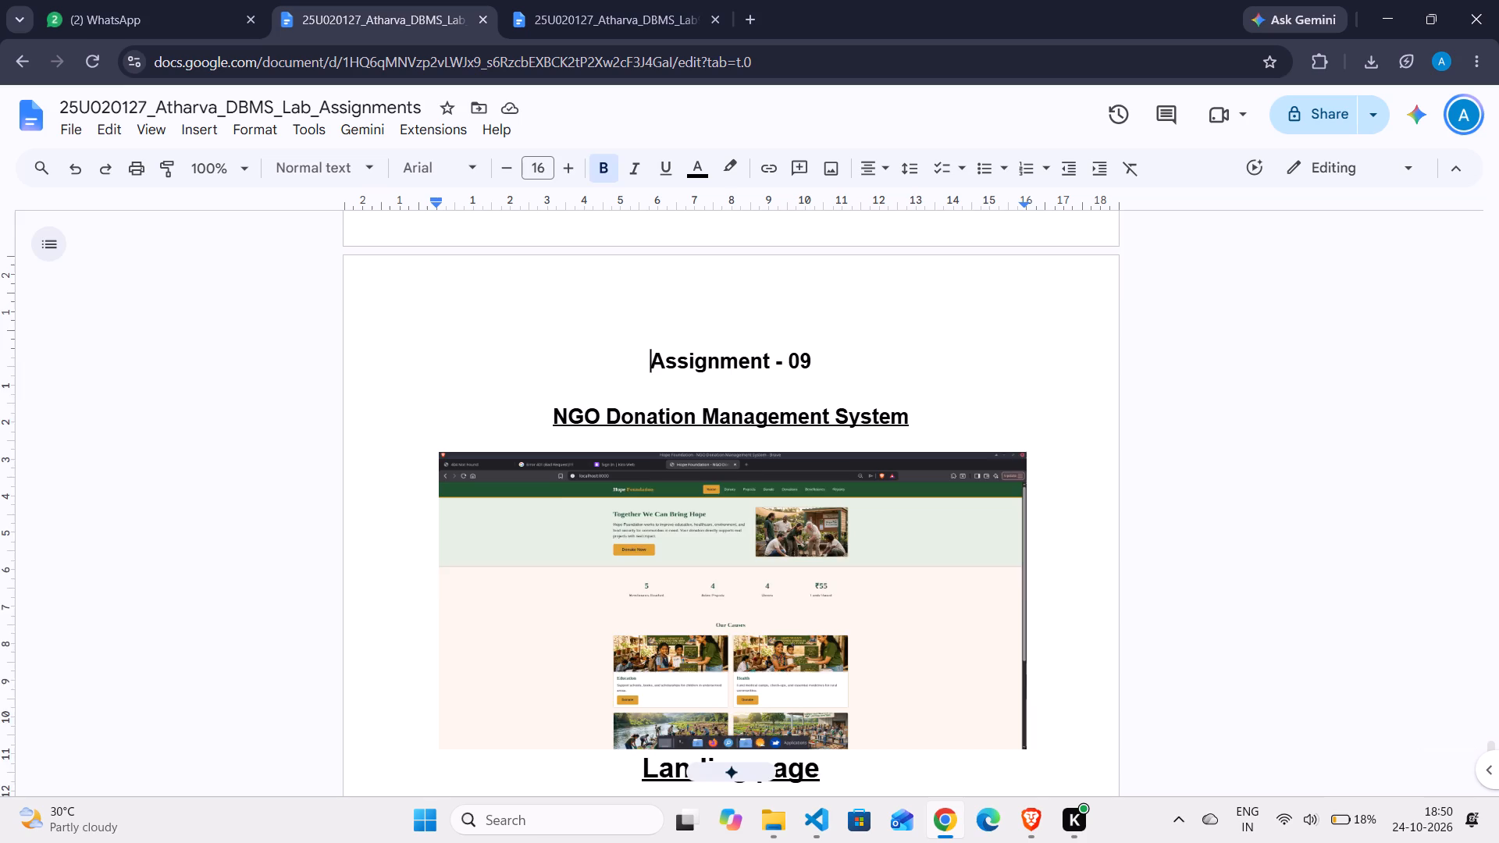
{"action": "key", "text": "Up"}
{"action": "key", "text": "Down"}
{"action": "key", "text": "Return"}
Examine the screenshots and captions of the NGO Donation Management System in Assignment - 09, and look back over the earlier pages.
{"action": "scroll", "coordinate": [649, 356], "scroll_direction": "down", "scroll_amount": 2}
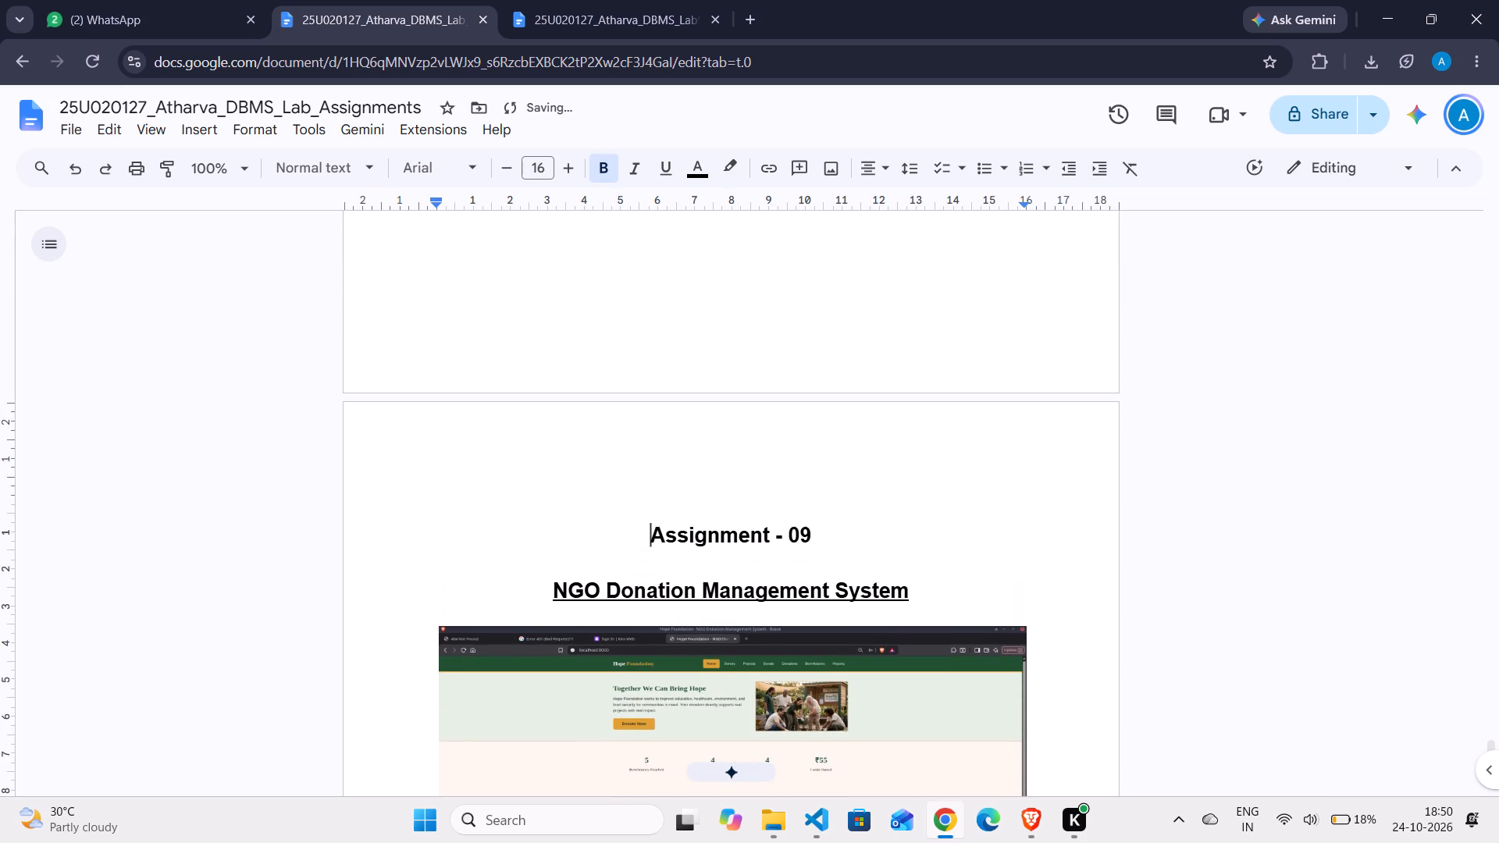
{"action": "scroll", "coordinate": [649, 356], "scroll_direction": "down", "scroll_amount": 6}
{"action": "scroll", "coordinate": [649, 356], "scroll_direction": "up", "scroll_amount": 8}
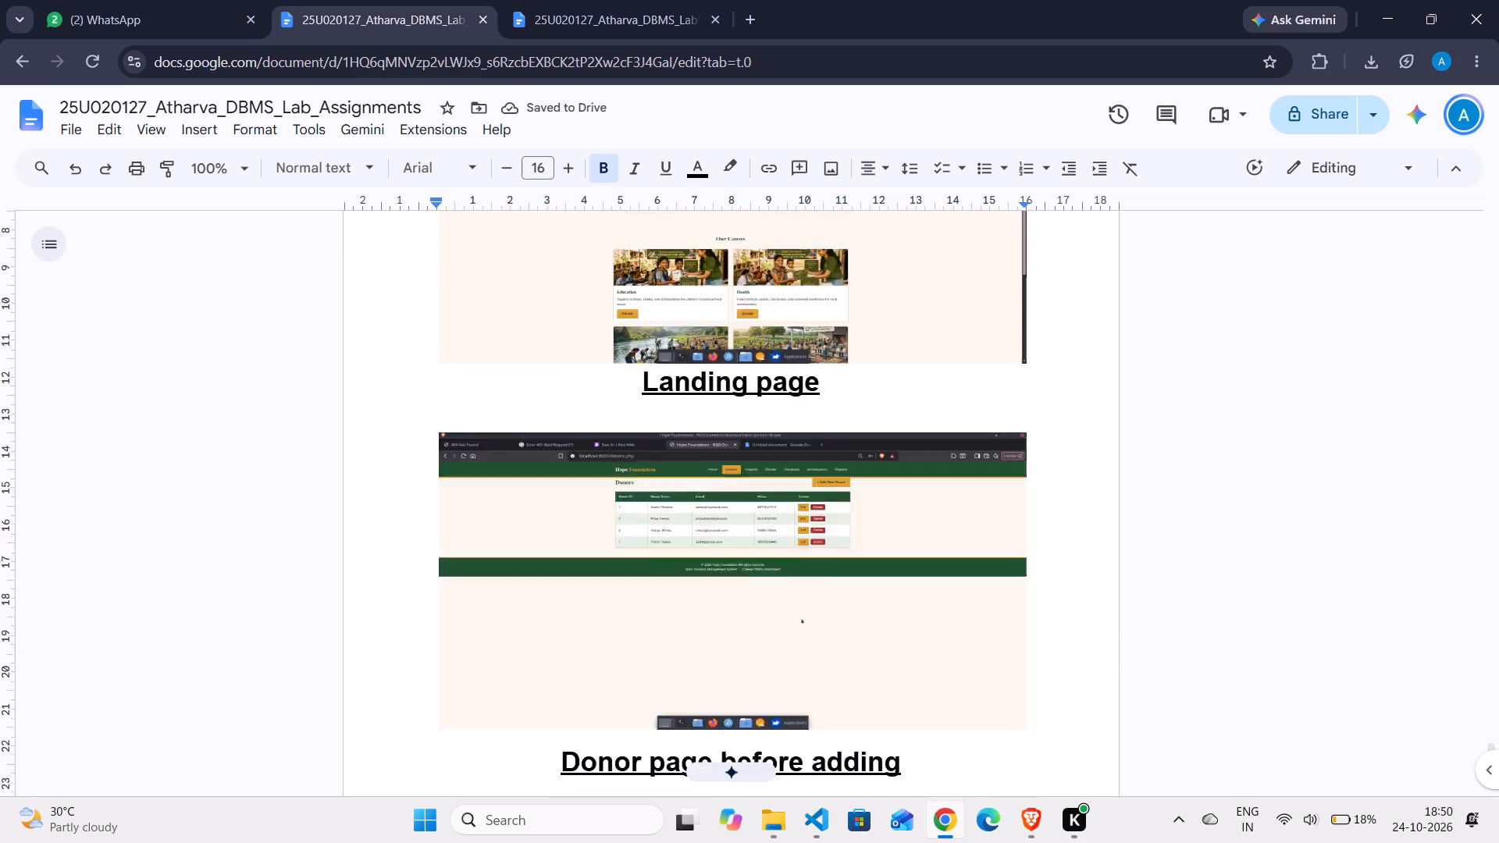
{"action": "scroll", "coordinate": [649, 356], "scroll_direction": "up", "scroll_amount": 20}
{"action": "scroll", "coordinate": [649, 356], "scroll_direction": "up", "scroll_amount": 20}
{"action": "scroll", "coordinate": [649, 356], "scroll_direction": "up", "scroll_amount": 20}
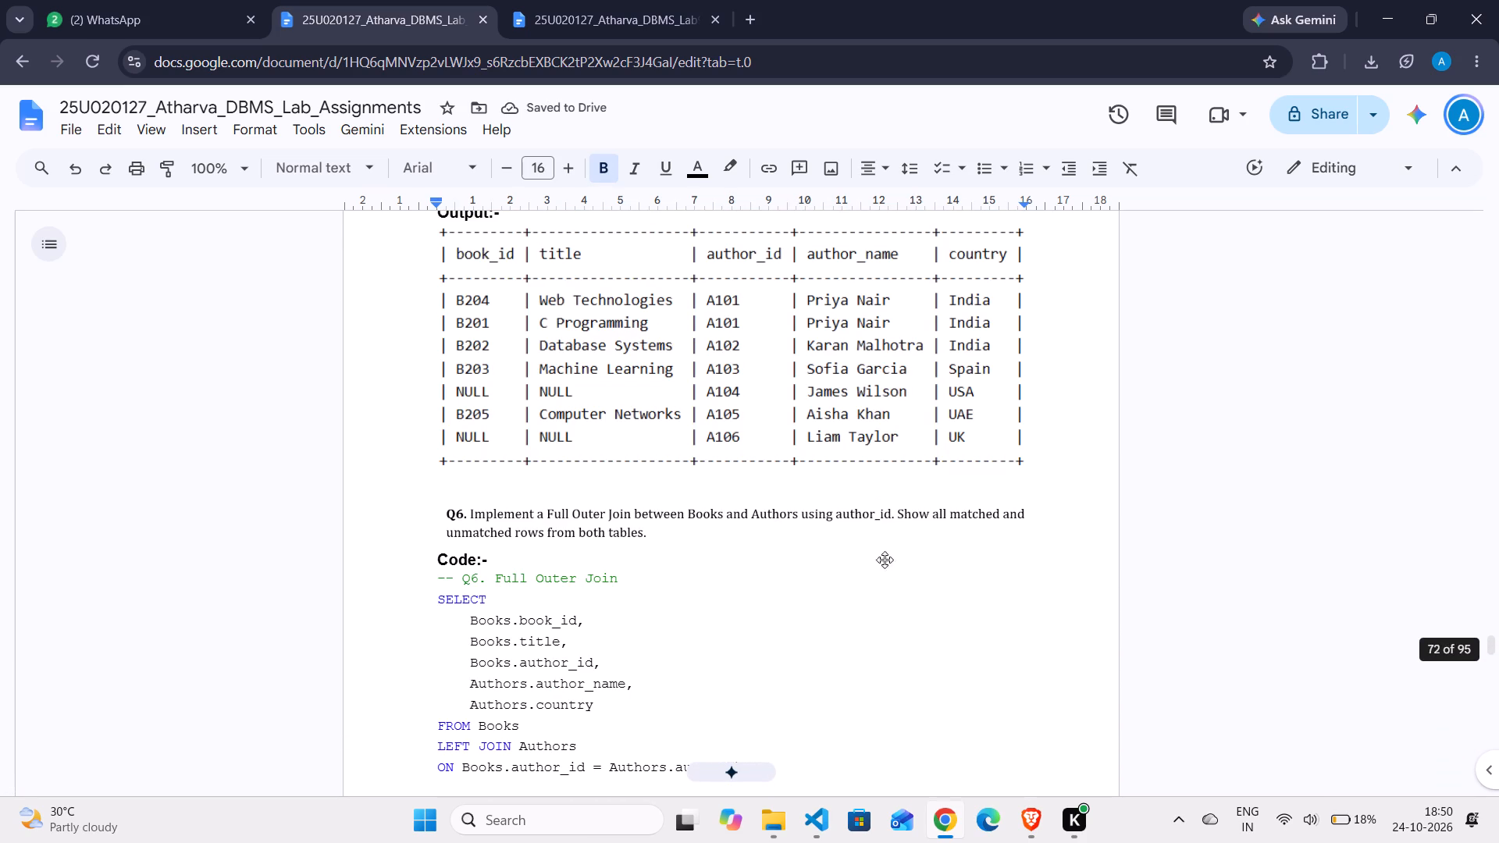
Check the contents of the Downloads folder in File Explorer and return to the document in Chrome.
{"action": "left_click", "coordinate": [783, 817]}
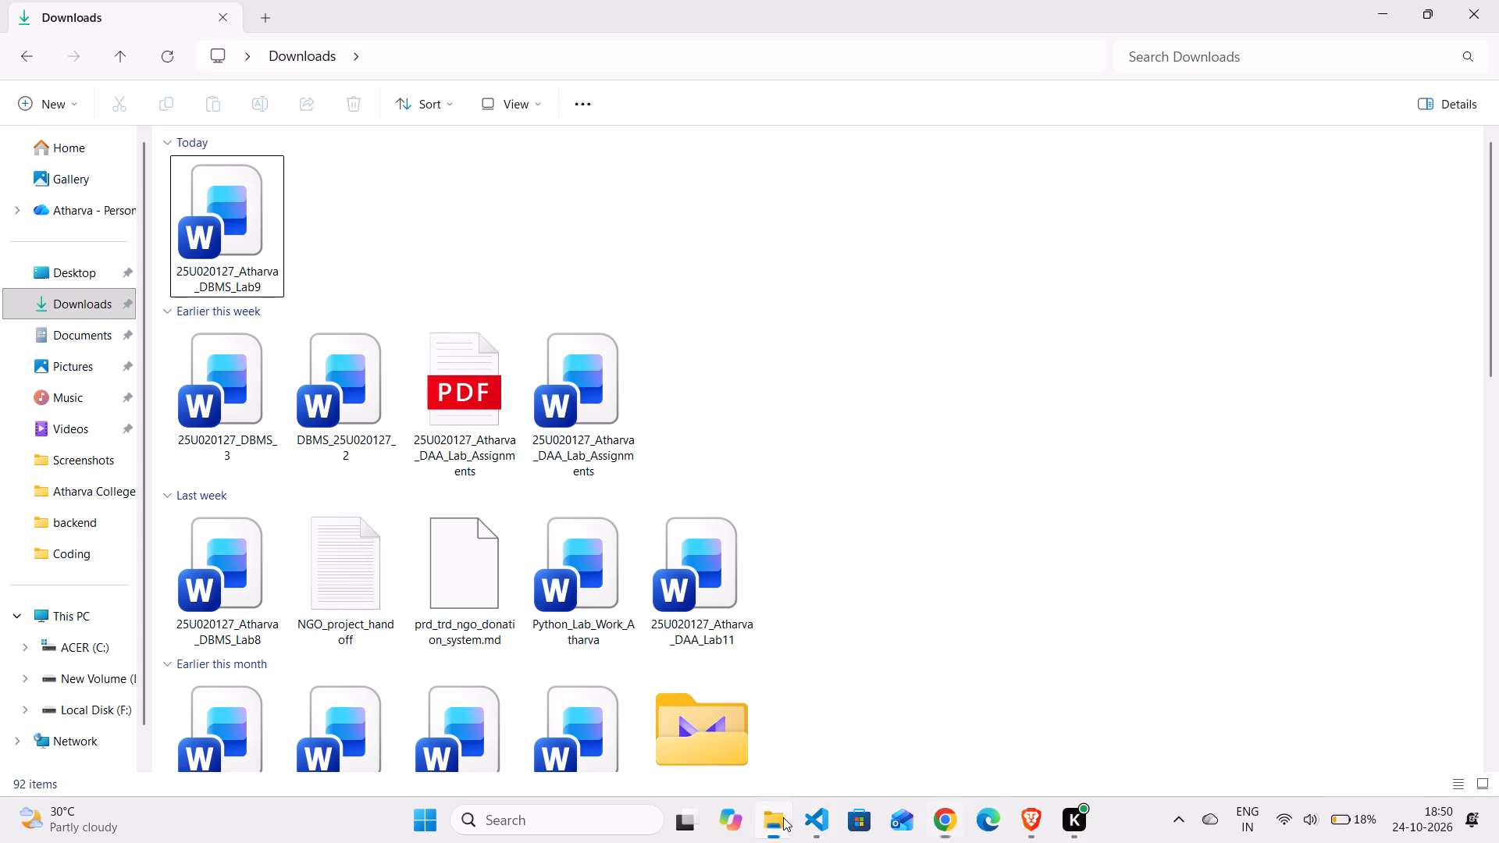
{"action": "left_click", "coordinate": [939, 829]}
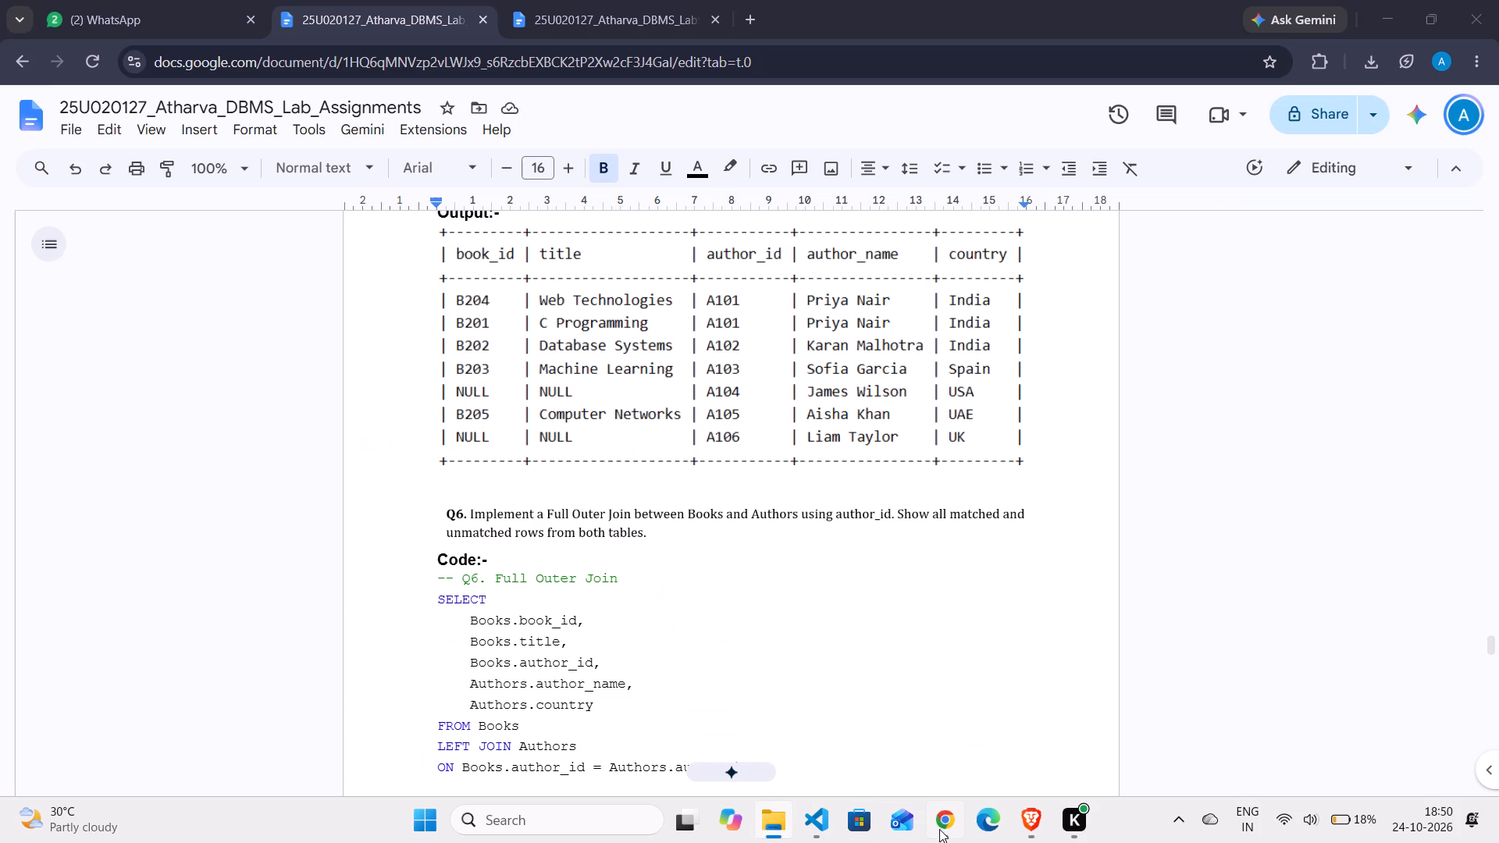
Download the lab assignments document as a PDF document (.pdf).
{"action": "left_click", "coordinate": [75, 128]}
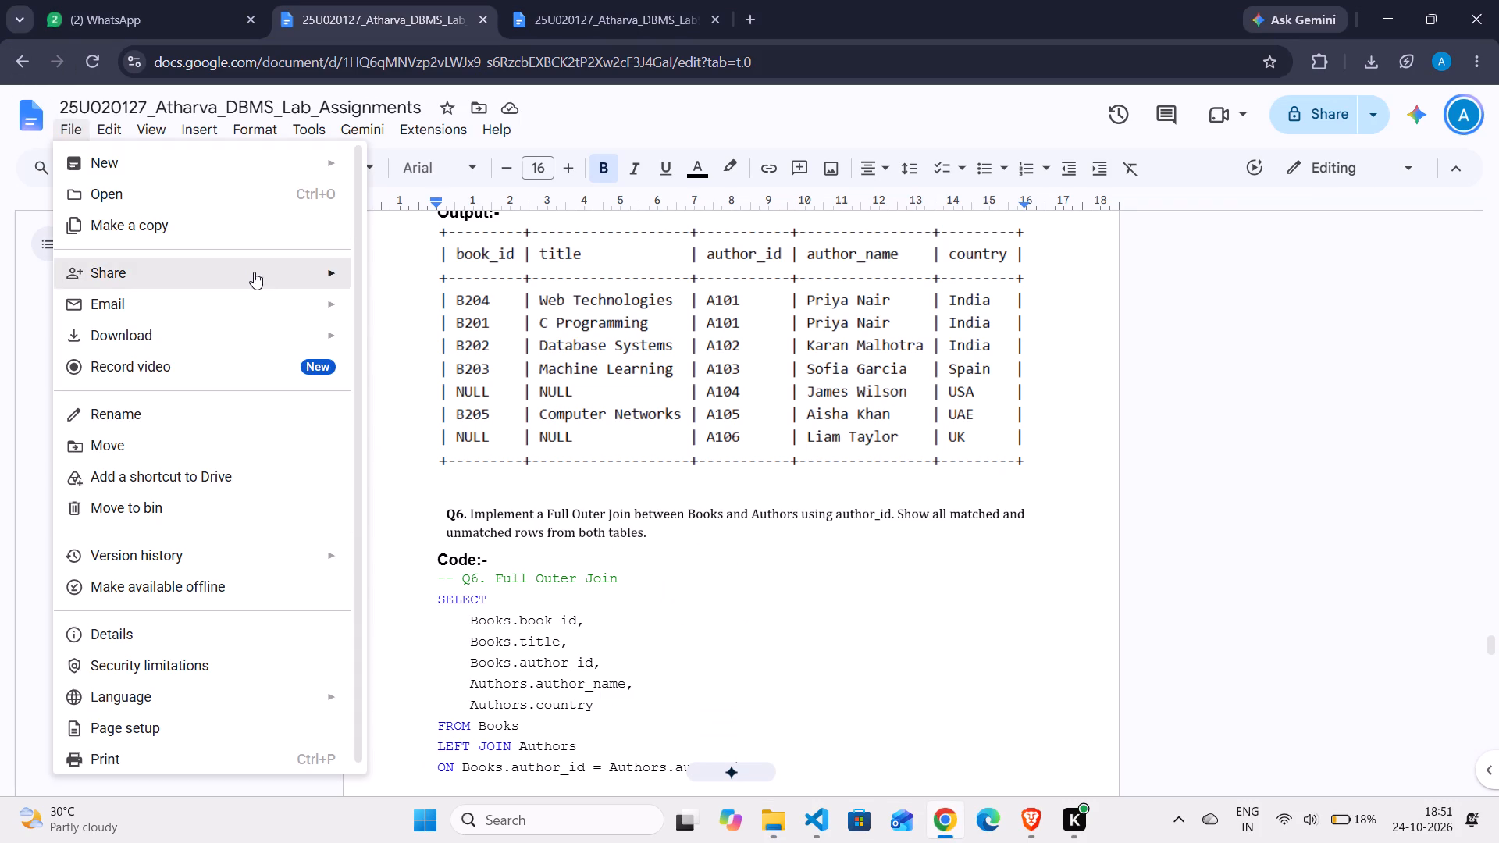
{"action": "left_click", "coordinate": [328, 338]}
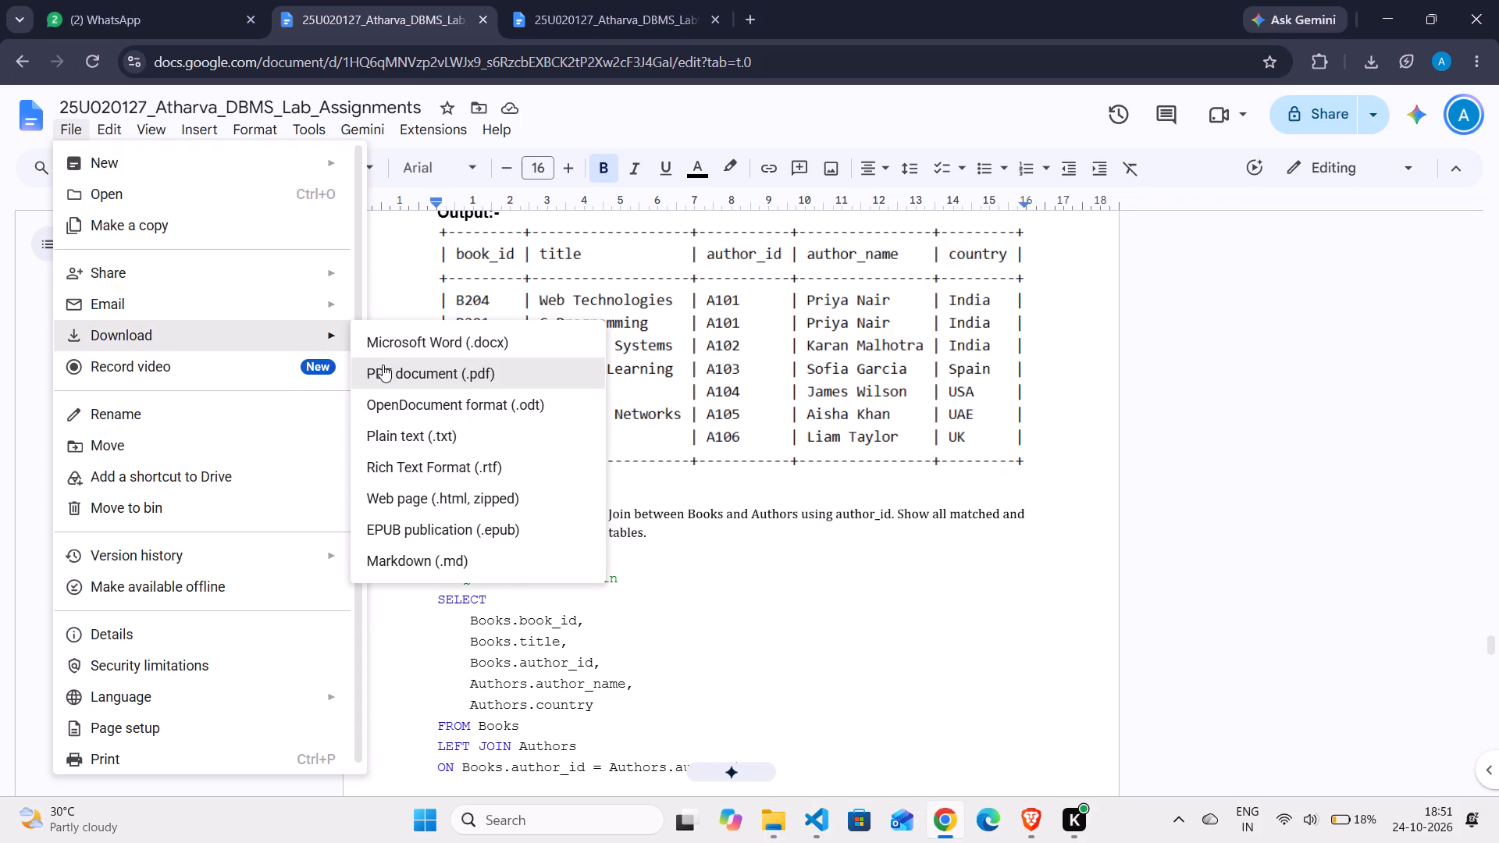
{"action": "left_click", "coordinate": [383, 365]}
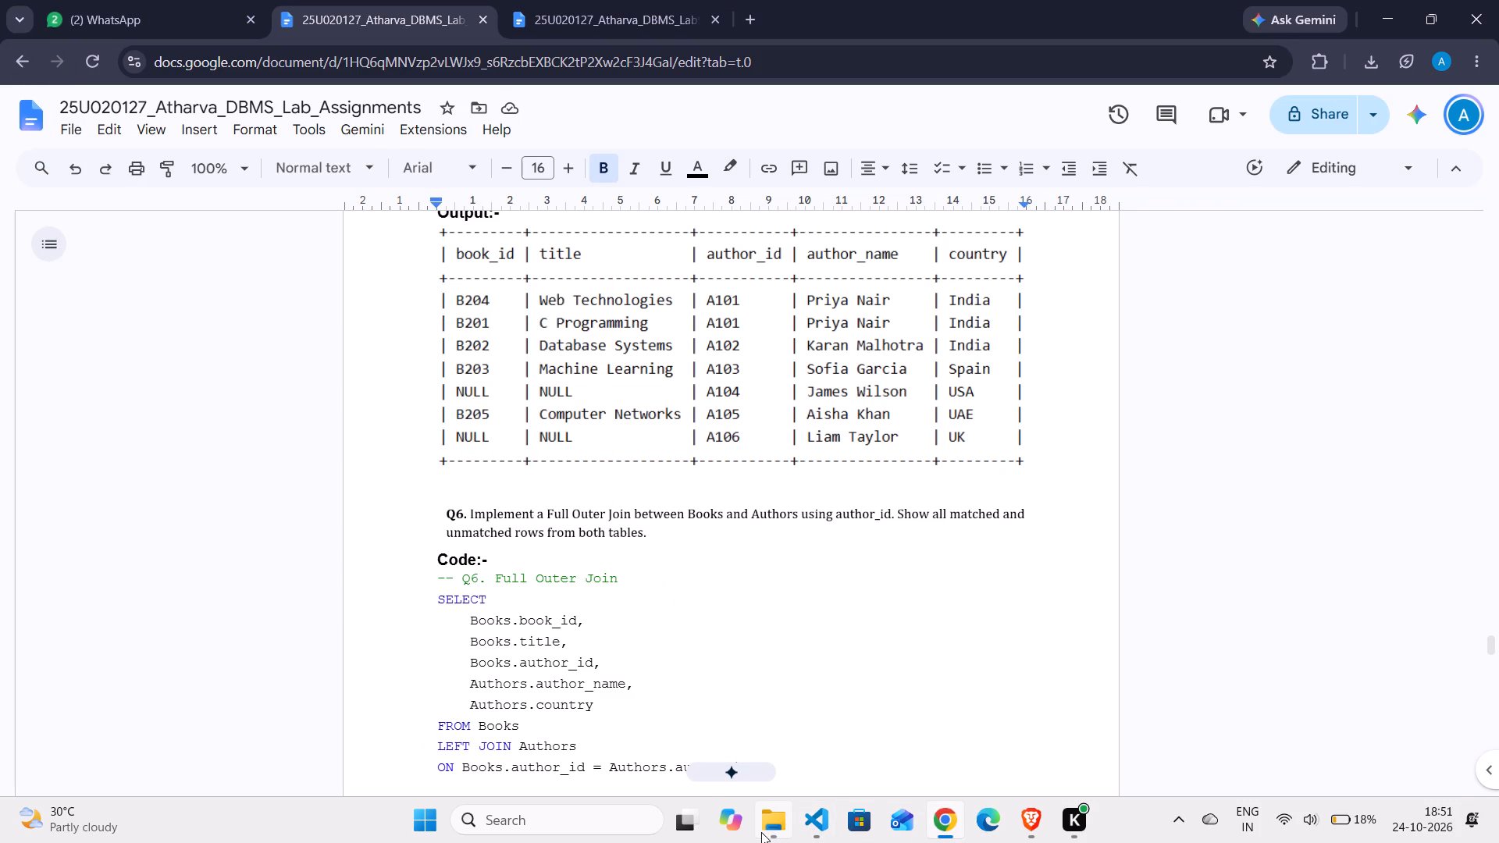
Switch to the Downloads folder in File Explorer to check for the exported PDF.
{"action": "left_click", "coordinate": [761, 832]}
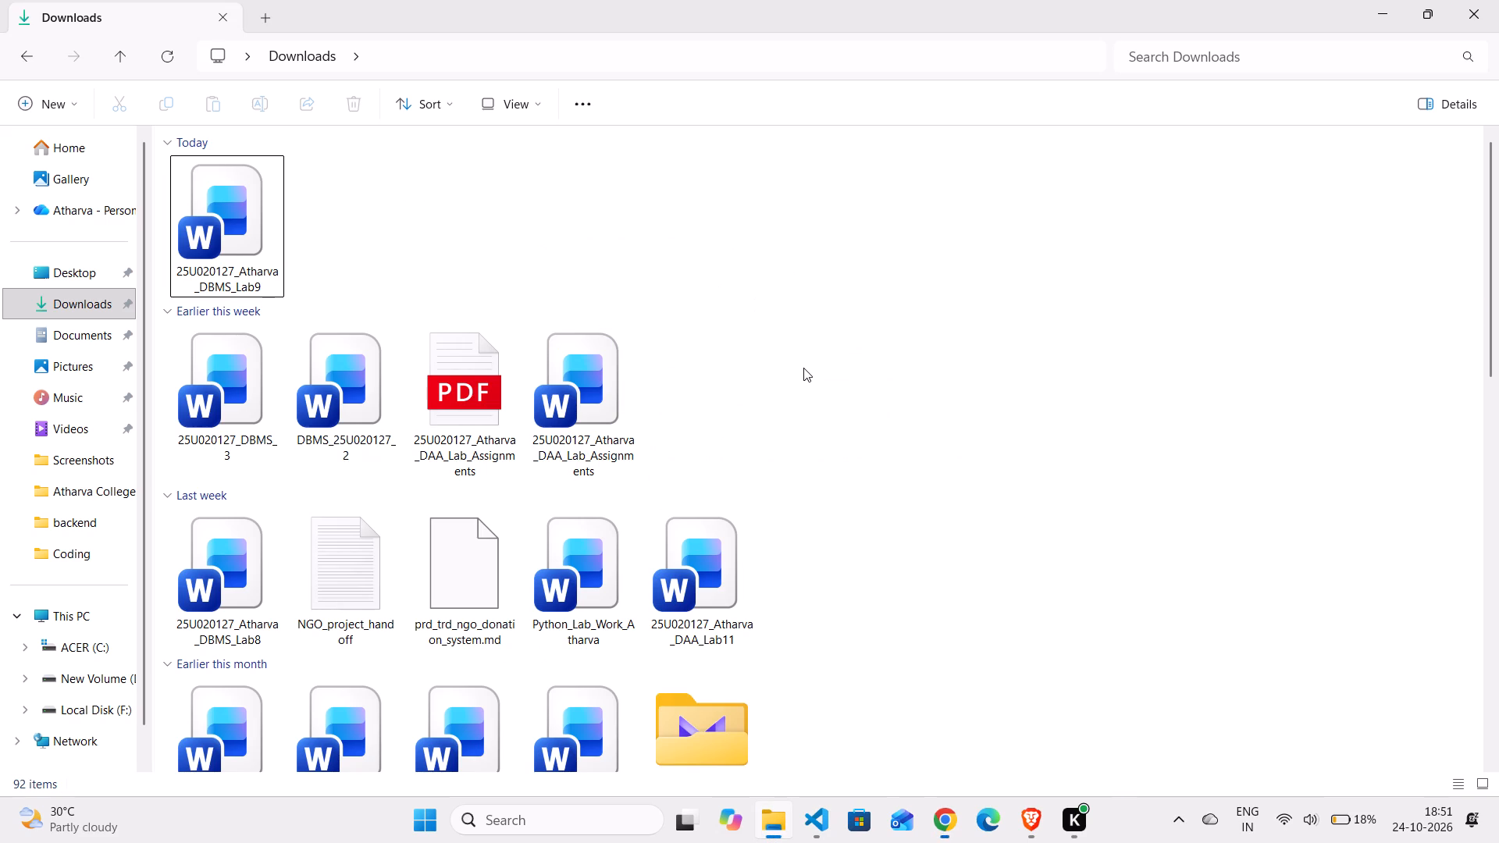
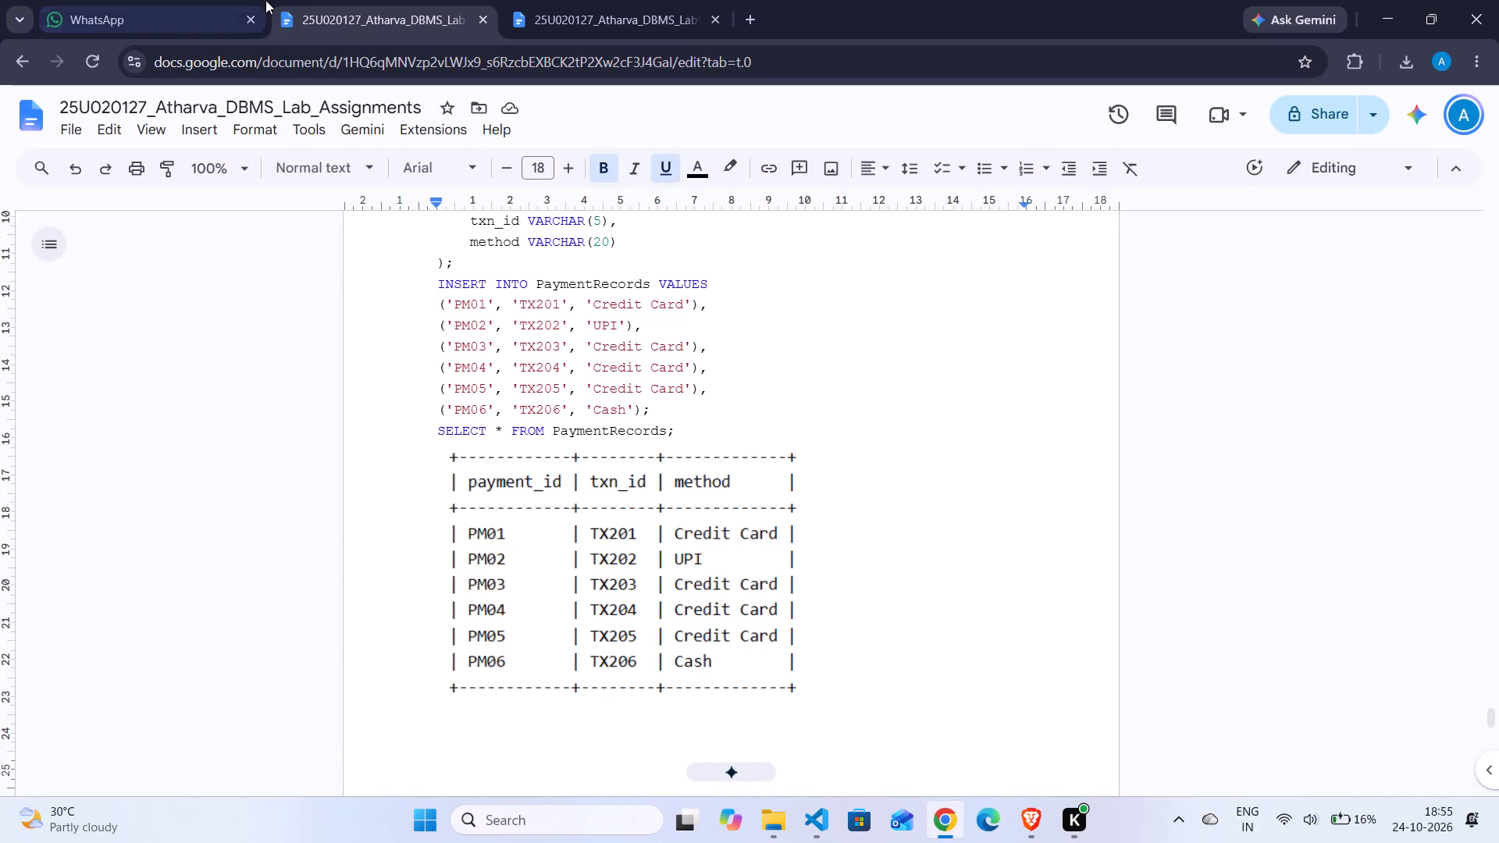
Close the WhatsApp tab in Chrome.
{"action": "left_click", "coordinate": [249, 17]}
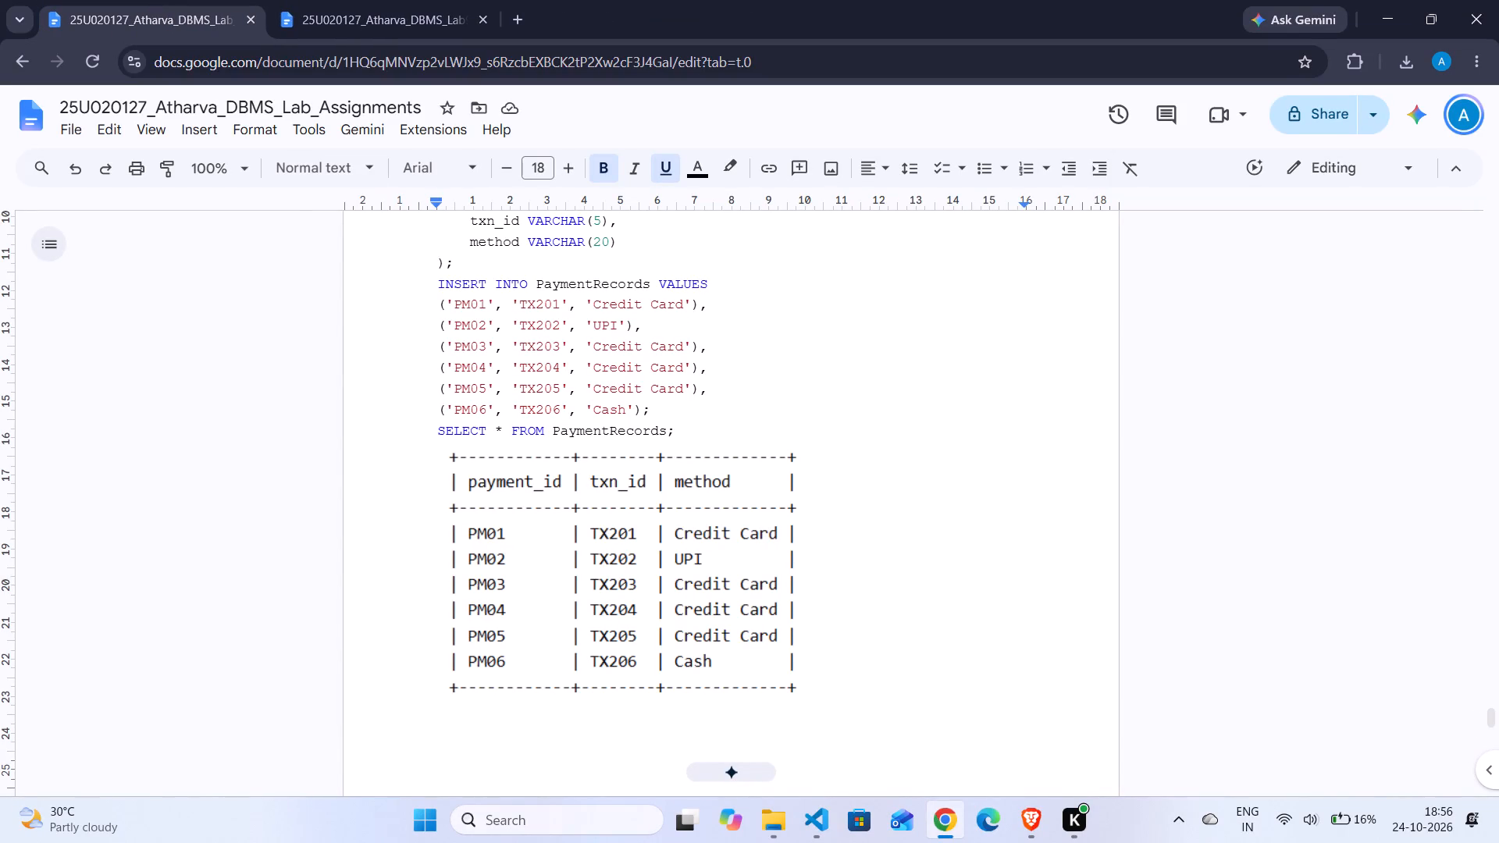
Switch to Visual Studio Code and close it.
{"action": "left_click", "coordinate": [810, 834]}
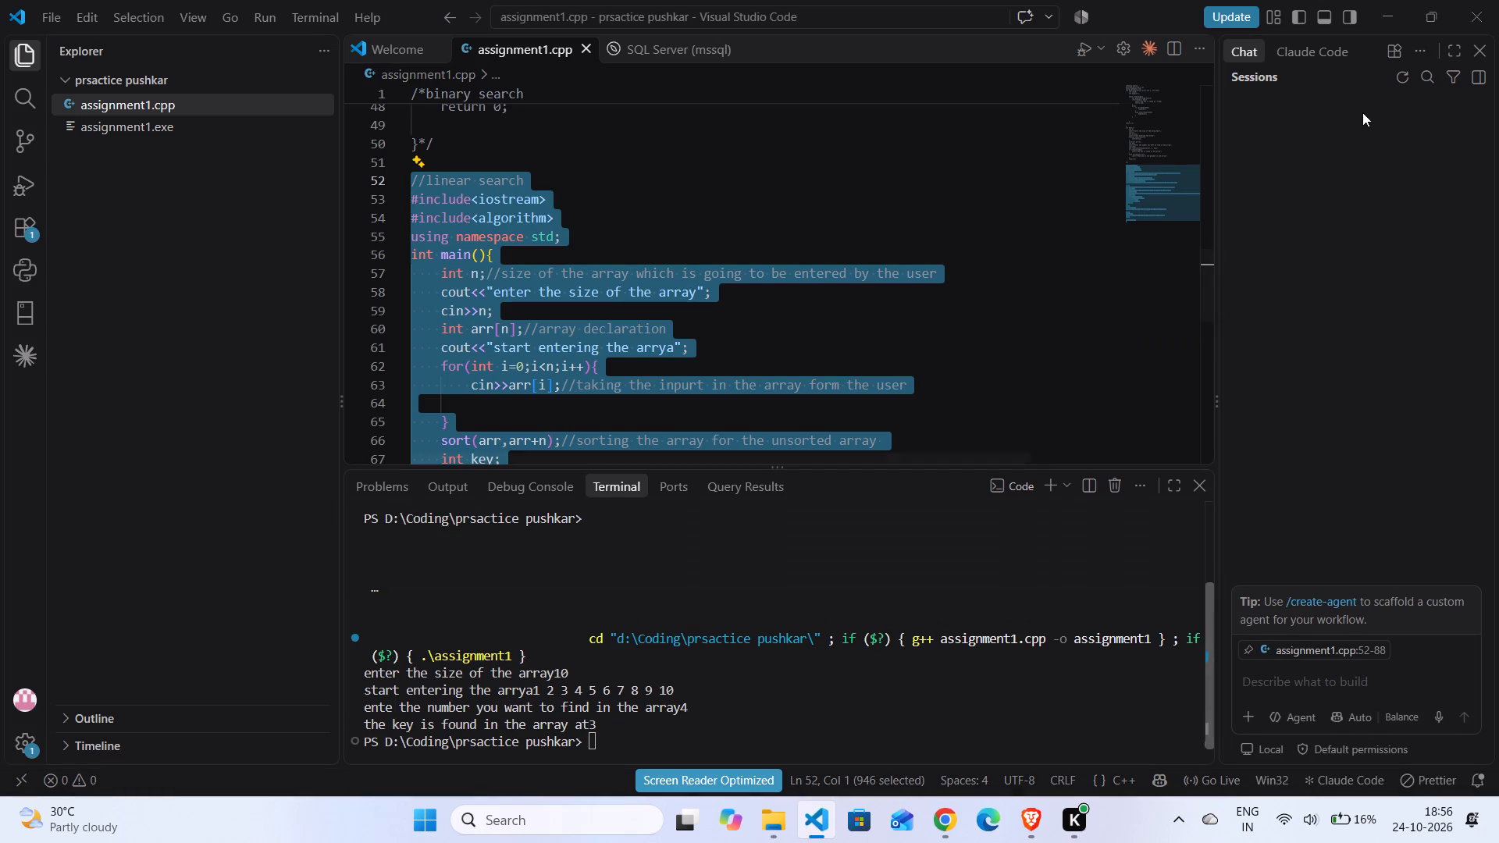
{"action": "left_click", "coordinate": [1096, 237]}
{"action": "left_click", "coordinate": [1498, 0]}
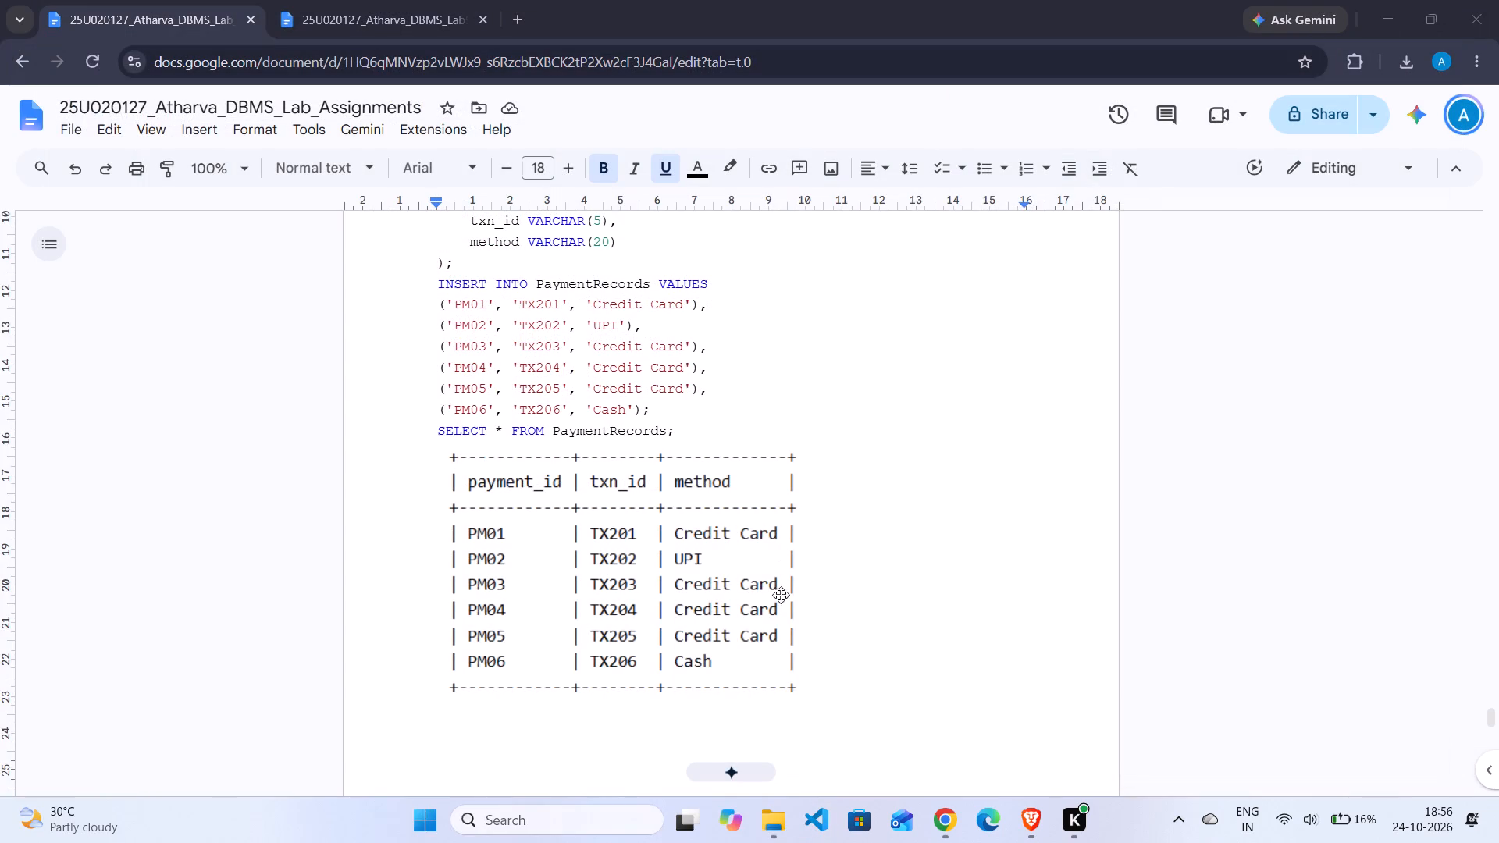
Switch to the Downloads folder in File Explorer and close its window.
{"action": "left_click", "coordinate": [773, 822]}
{"action": "left_click", "coordinate": [1498, 2]}
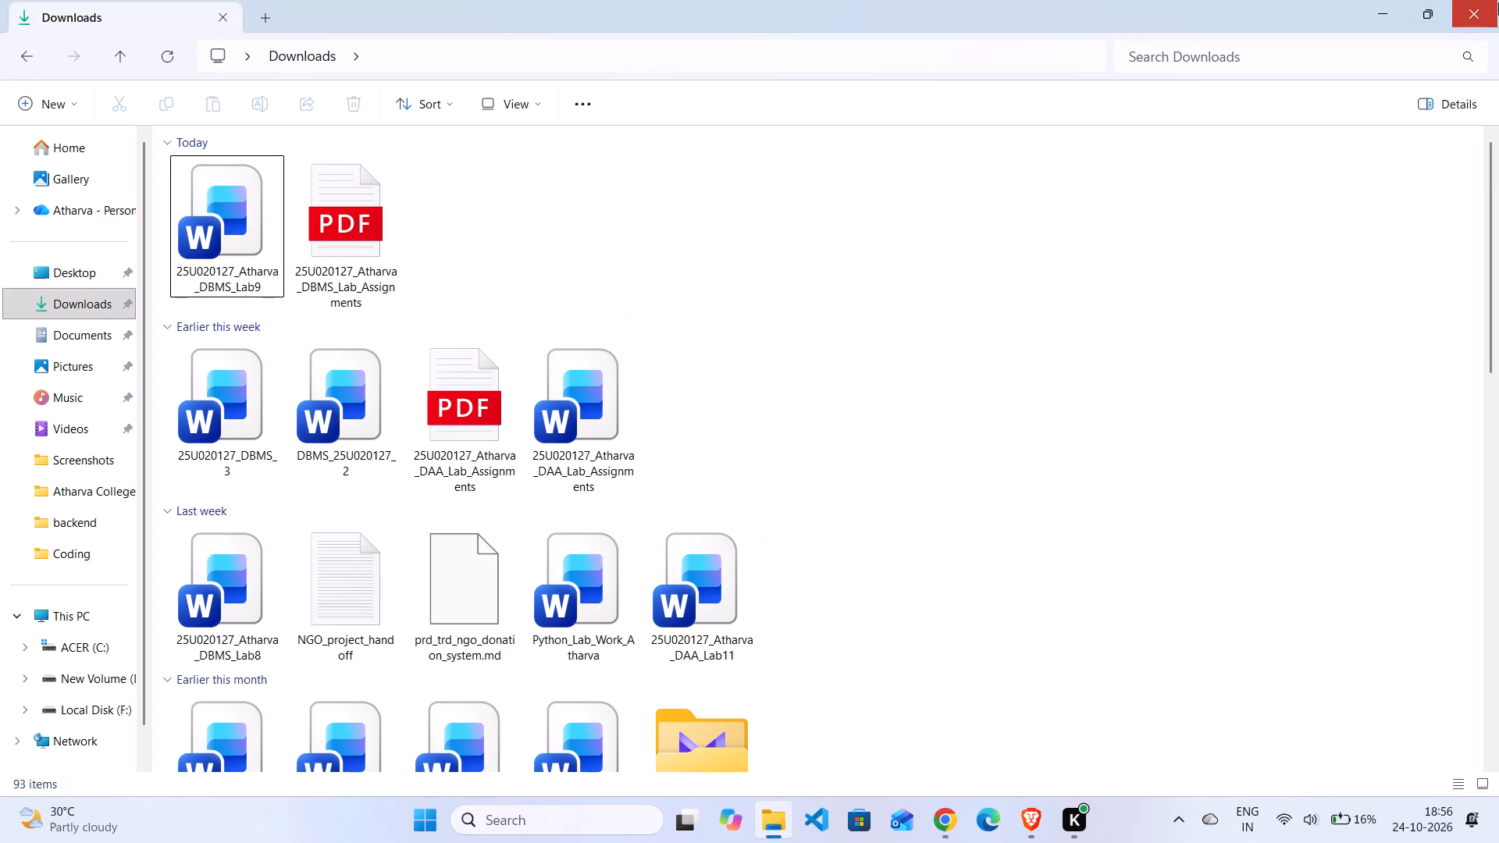
Look back through the lab assignments document over Assignment - 08 and Assignment - 07, examining their headings, tables, code and output sections.
{"action": "left_click", "coordinate": [1017, 421]}
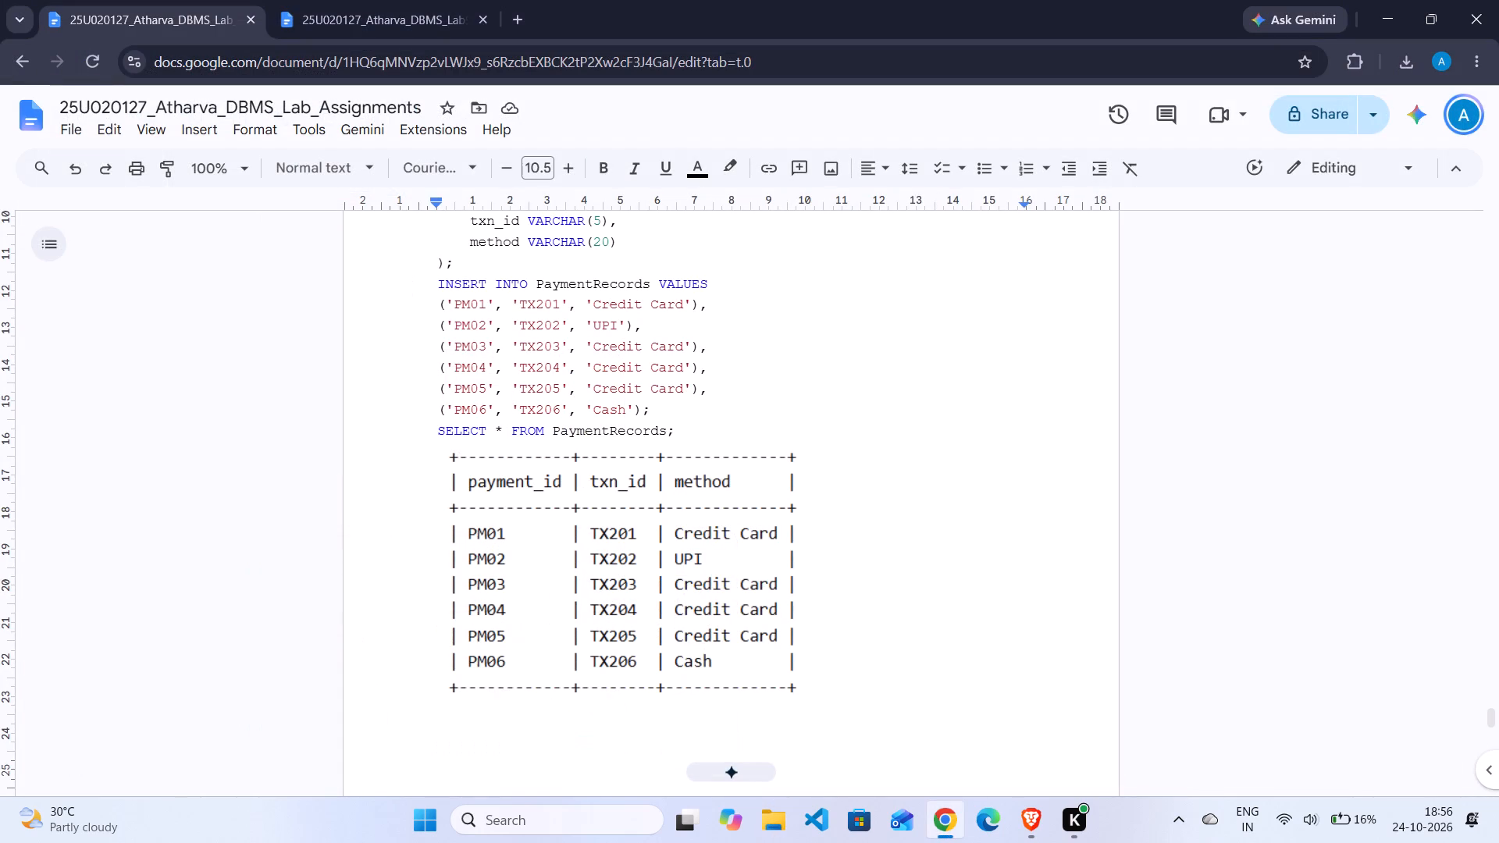
{"action": "scroll", "coordinate": [1017, 421], "scroll_direction": "down", "scroll_amount": 16}
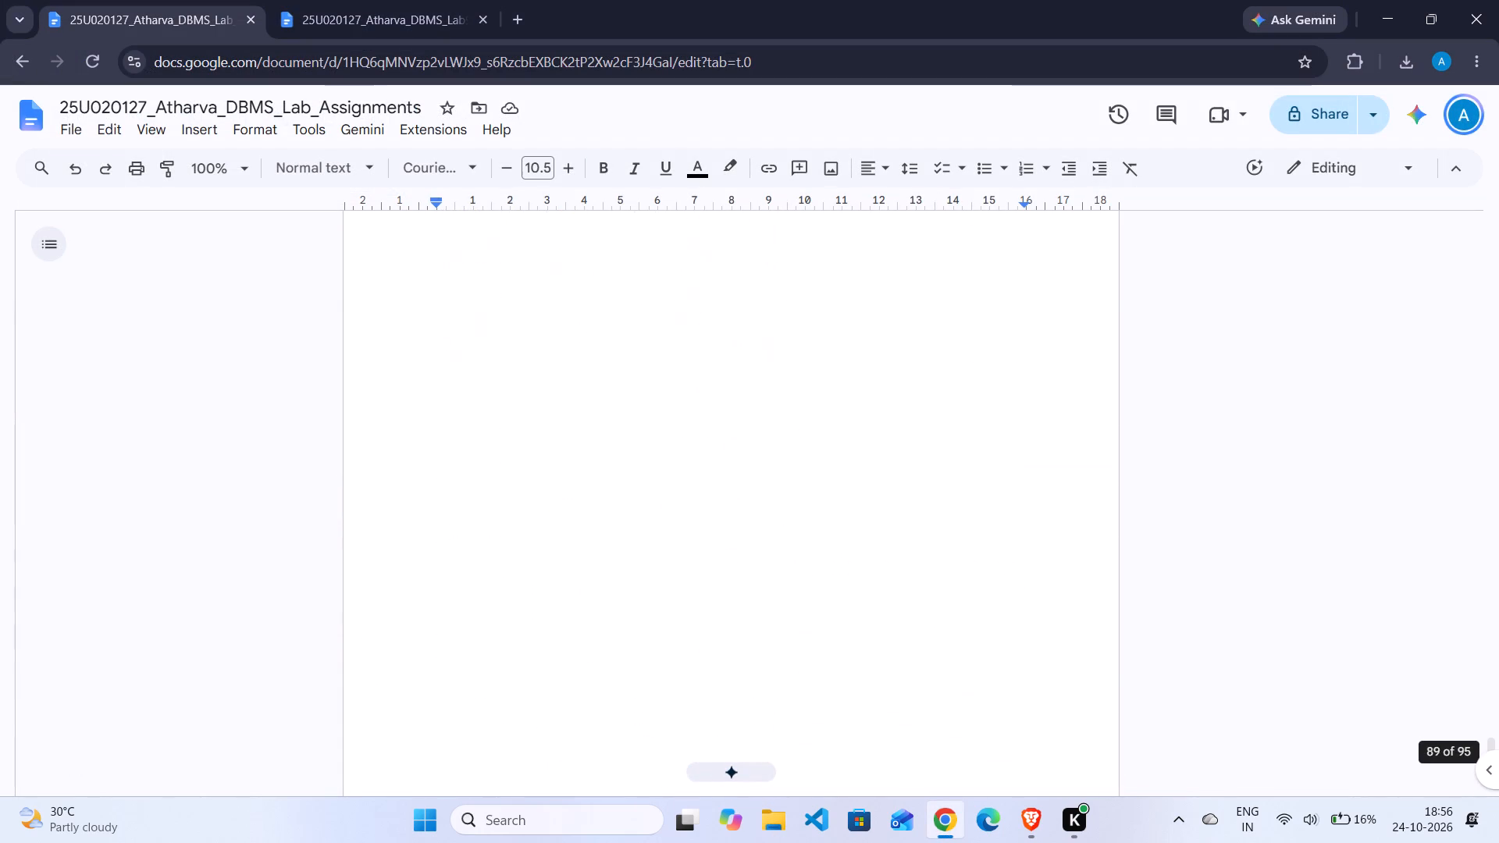
{"action": "scroll", "coordinate": [1017, 421], "scroll_direction": "up", "scroll_amount": 7}
{"action": "scroll", "coordinate": [1017, 421], "scroll_direction": "up", "scroll_amount": 20}
{"action": "scroll", "coordinate": [1017, 421], "scroll_direction": "up", "scroll_amount": 6}
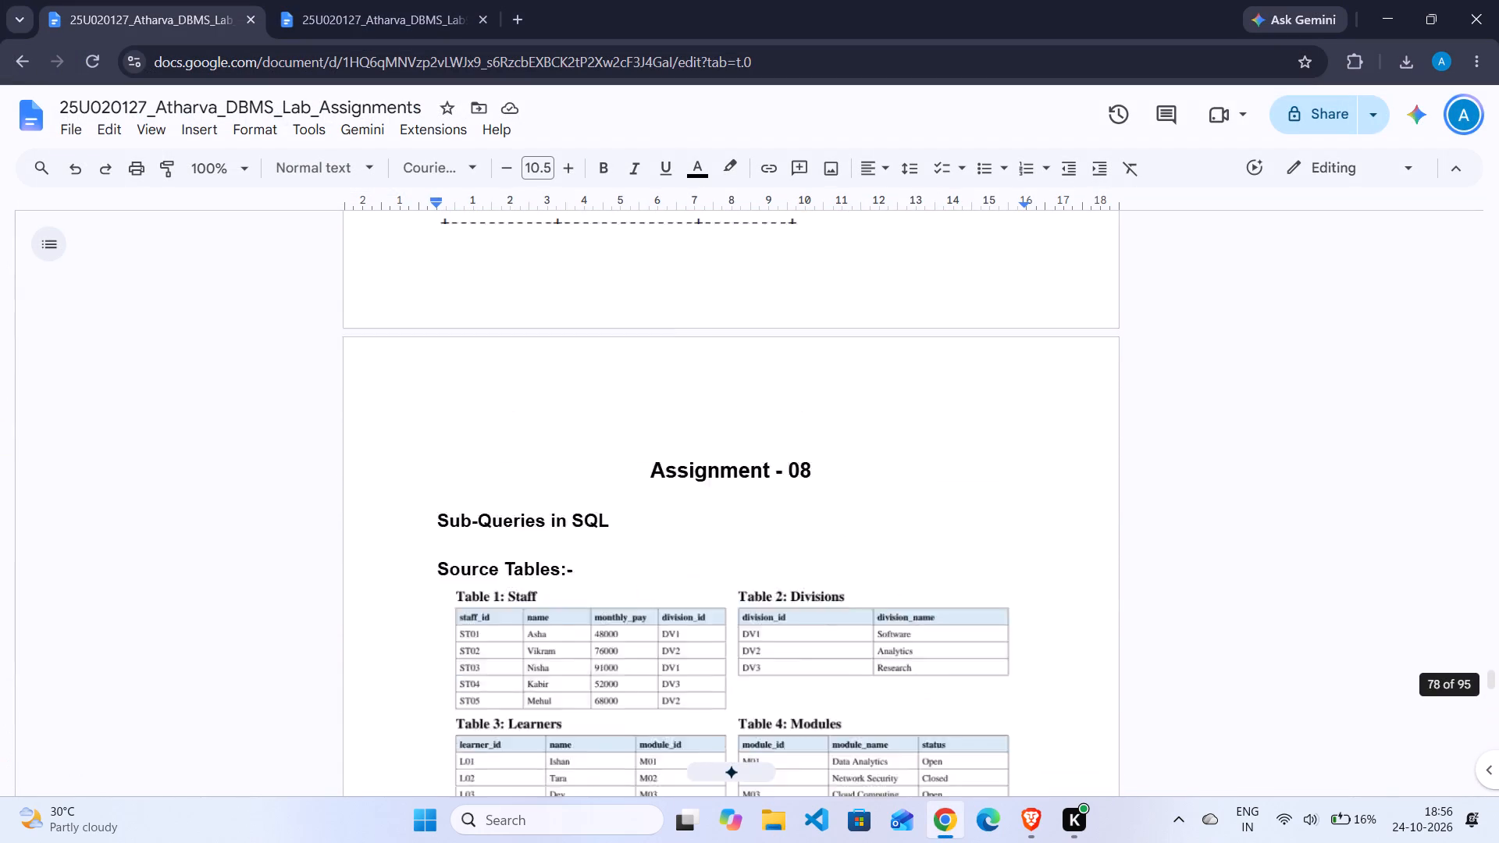
{"action": "scroll", "coordinate": [1017, 421], "scroll_direction": "up", "scroll_amount": 13}
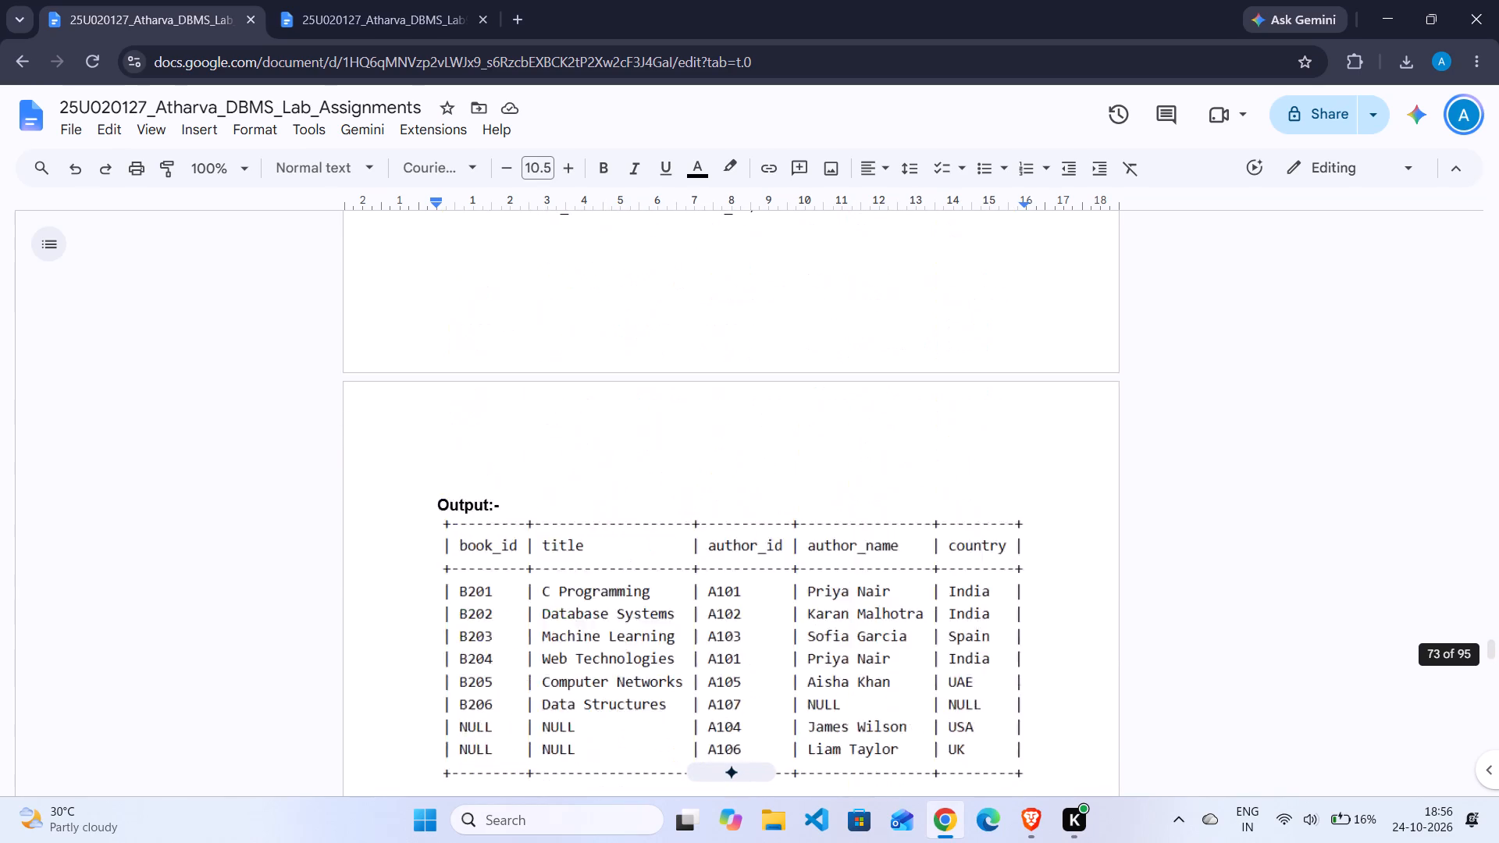
{"action": "scroll", "coordinate": [1017, 421], "scroll_direction": "up", "scroll_amount": 14}
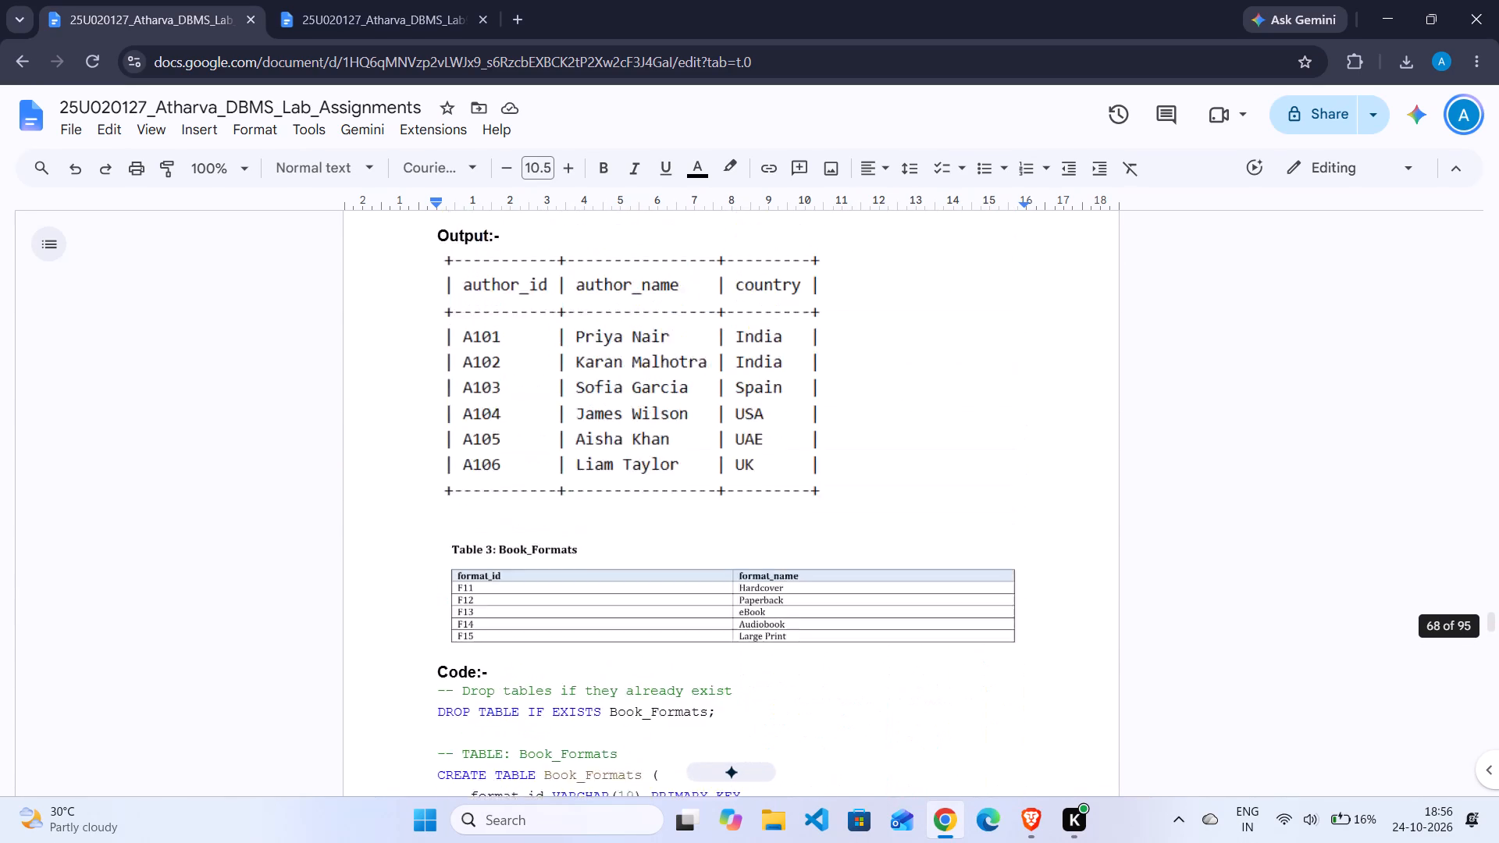
{"action": "scroll", "coordinate": [1017, 421], "scroll_direction": "up", "scroll_amount": 8}
{"action": "scroll", "coordinate": [1017, 421], "scroll_direction": "down", "scroll_amount": 4}
{"action": "scroll", "coordinate": [1017, 421], "scroll_direction": "up", "scroll_amount": 4}
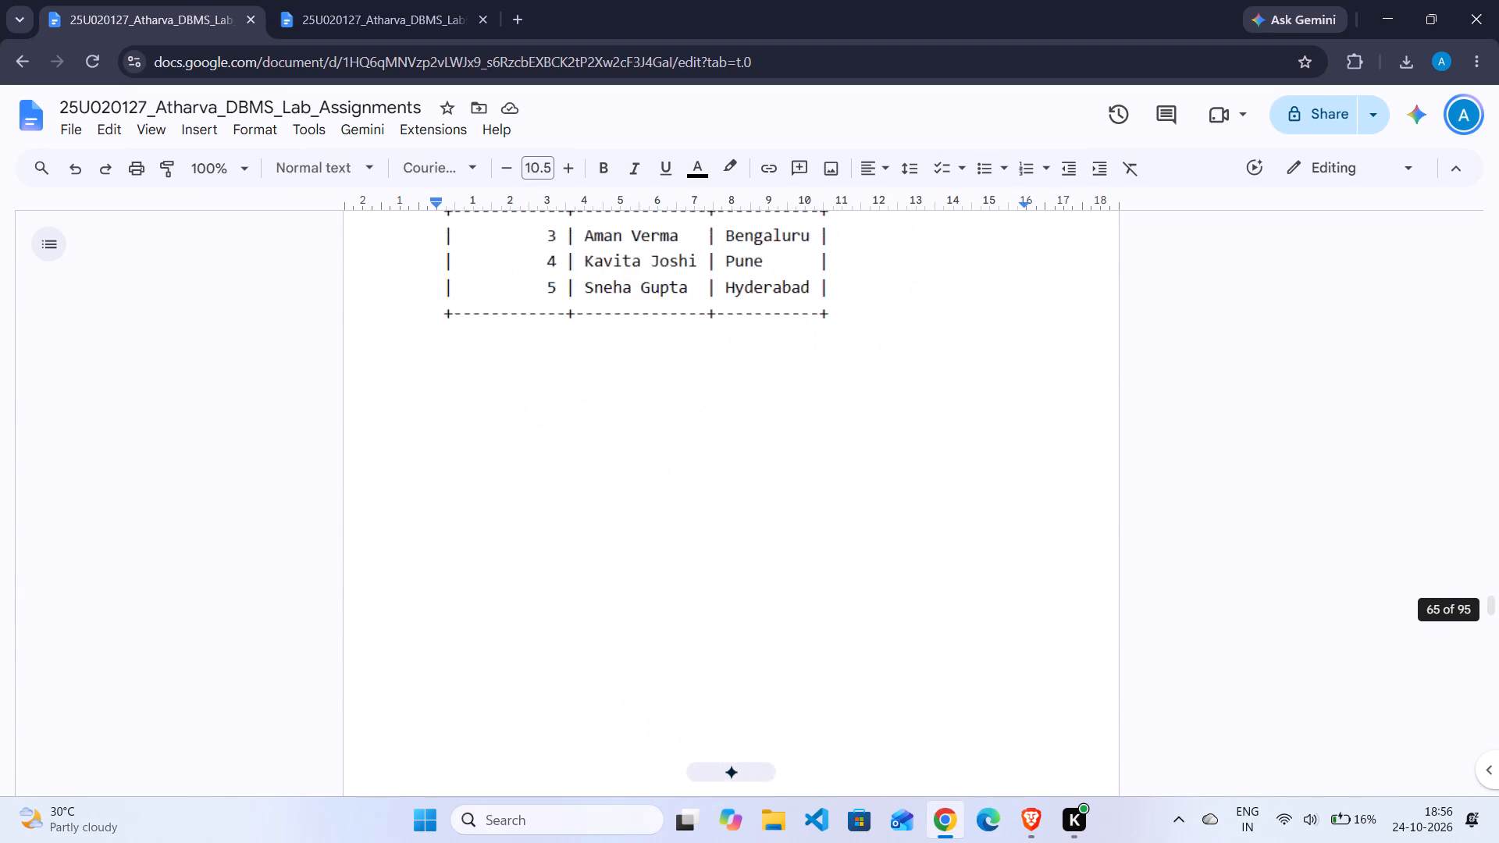
{"action": "scroll", "coordinate": [1017, 421], "scroll_direction": "down", "scroll_amount": 2}
{"action": "scroll", "coordinate": [1017, 421], "scroll_direction": "up", "scroll_amount": 6}
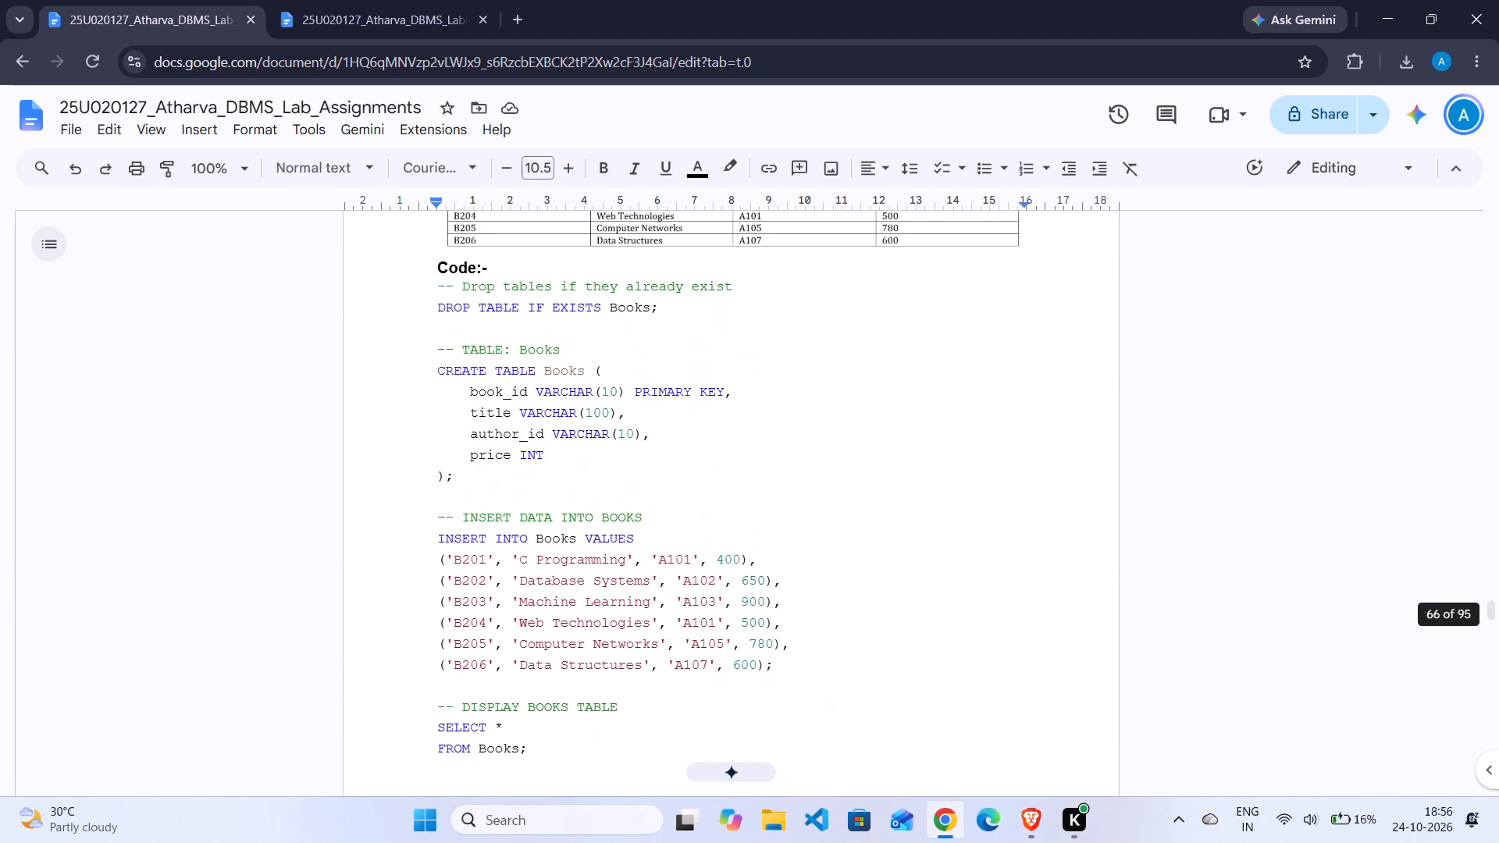
{"action": "scroll", "coordinate": [1017, 421], "scroll_direction": "up", "scroll_amount": 2}
{"action": "scroll", "coordinate": [1017, 421], "scroll_direction": "down", "scroll_amount": 4}
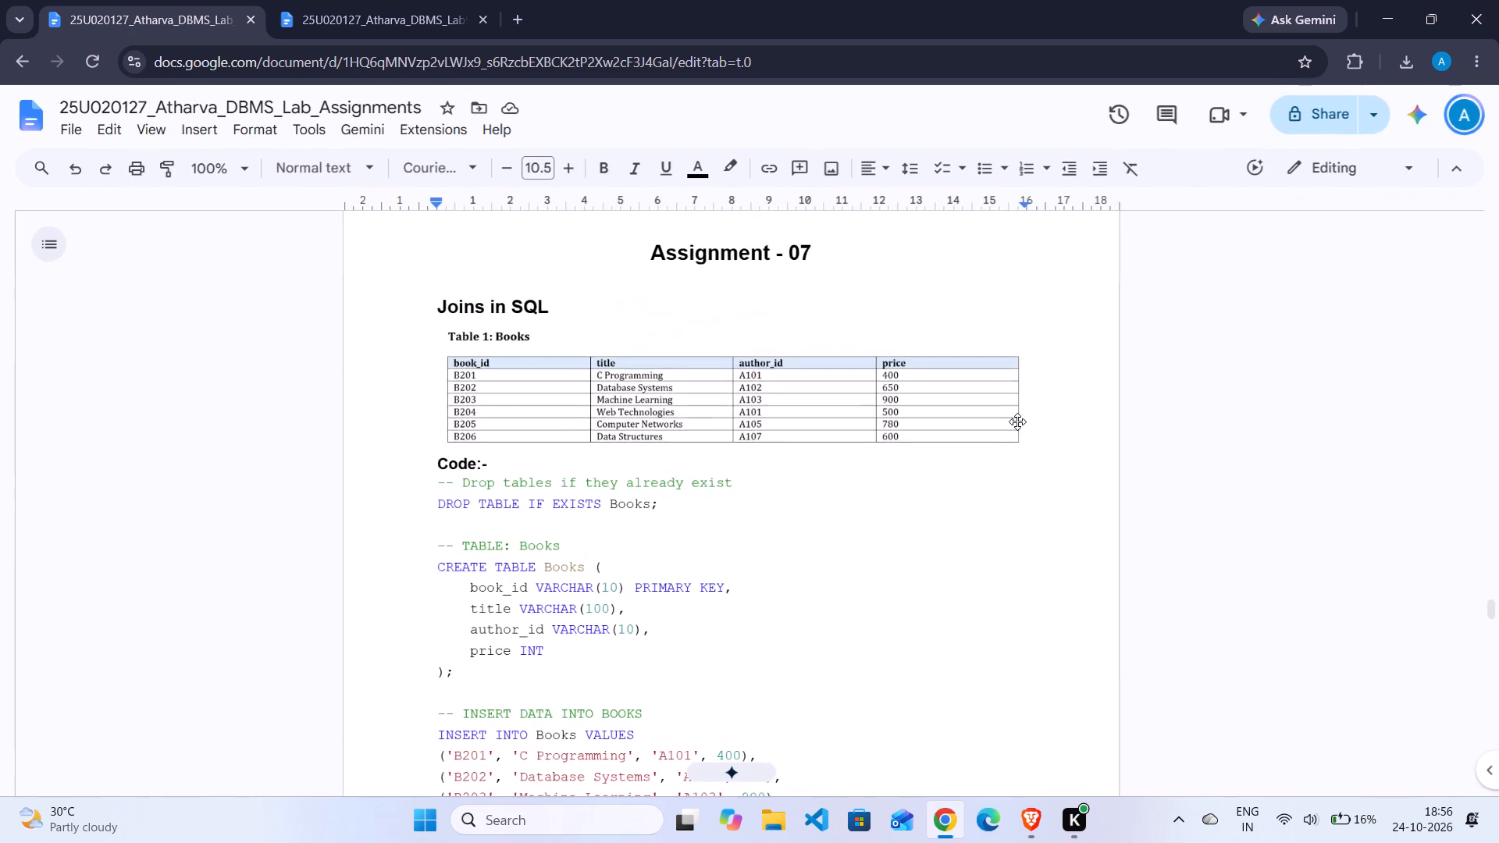
{"action": "scroll", "coordinate": [1017, 421], "scroll_direction": "down", "scroll_amount": 4}
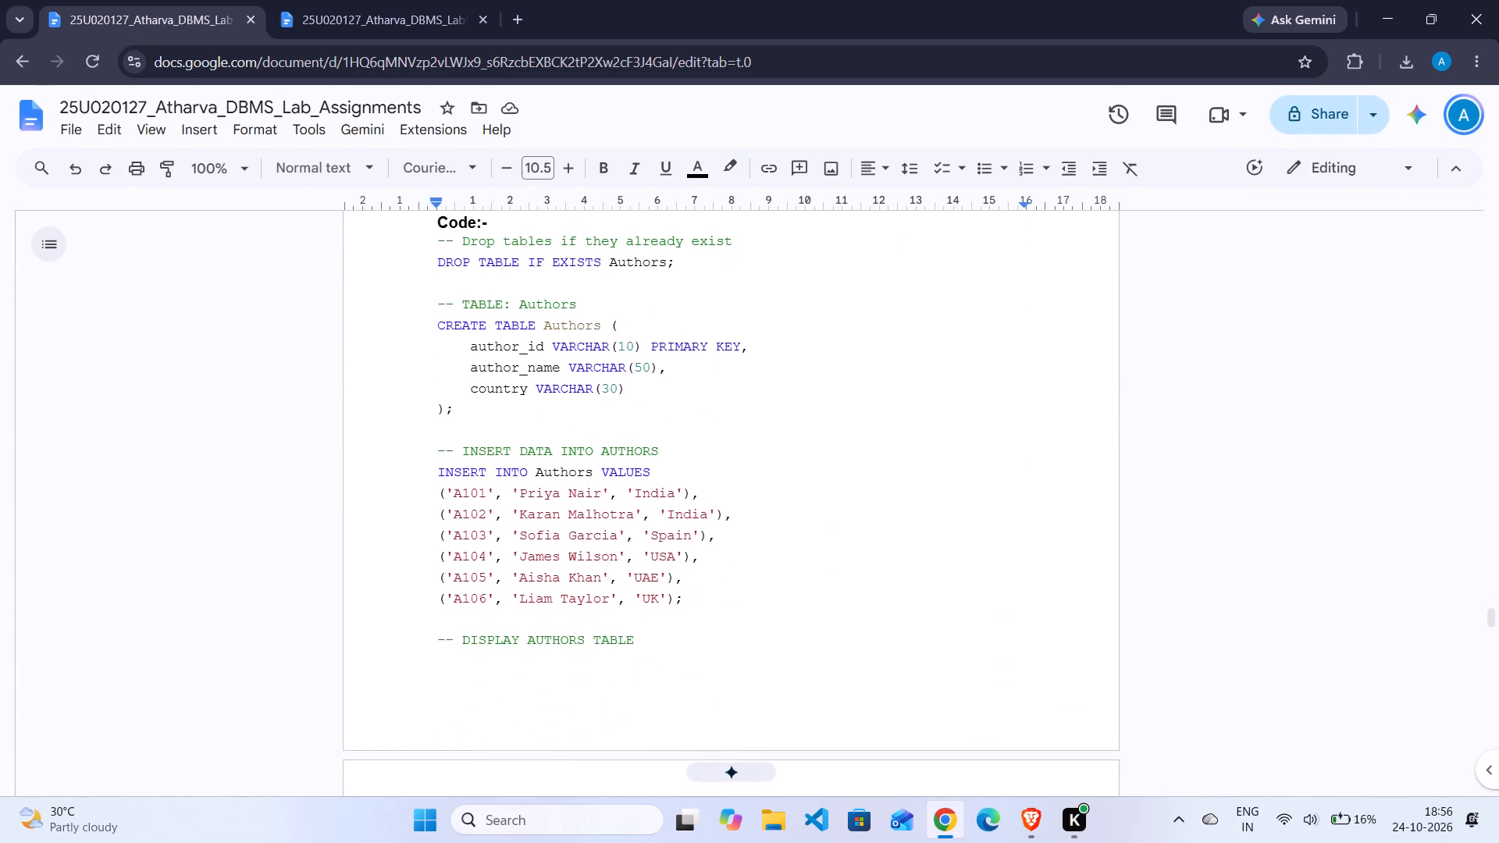
{"action": "scroll", "coordinate": [1017, 421], "scroll_direction": "up", "scroll_amount": 1}
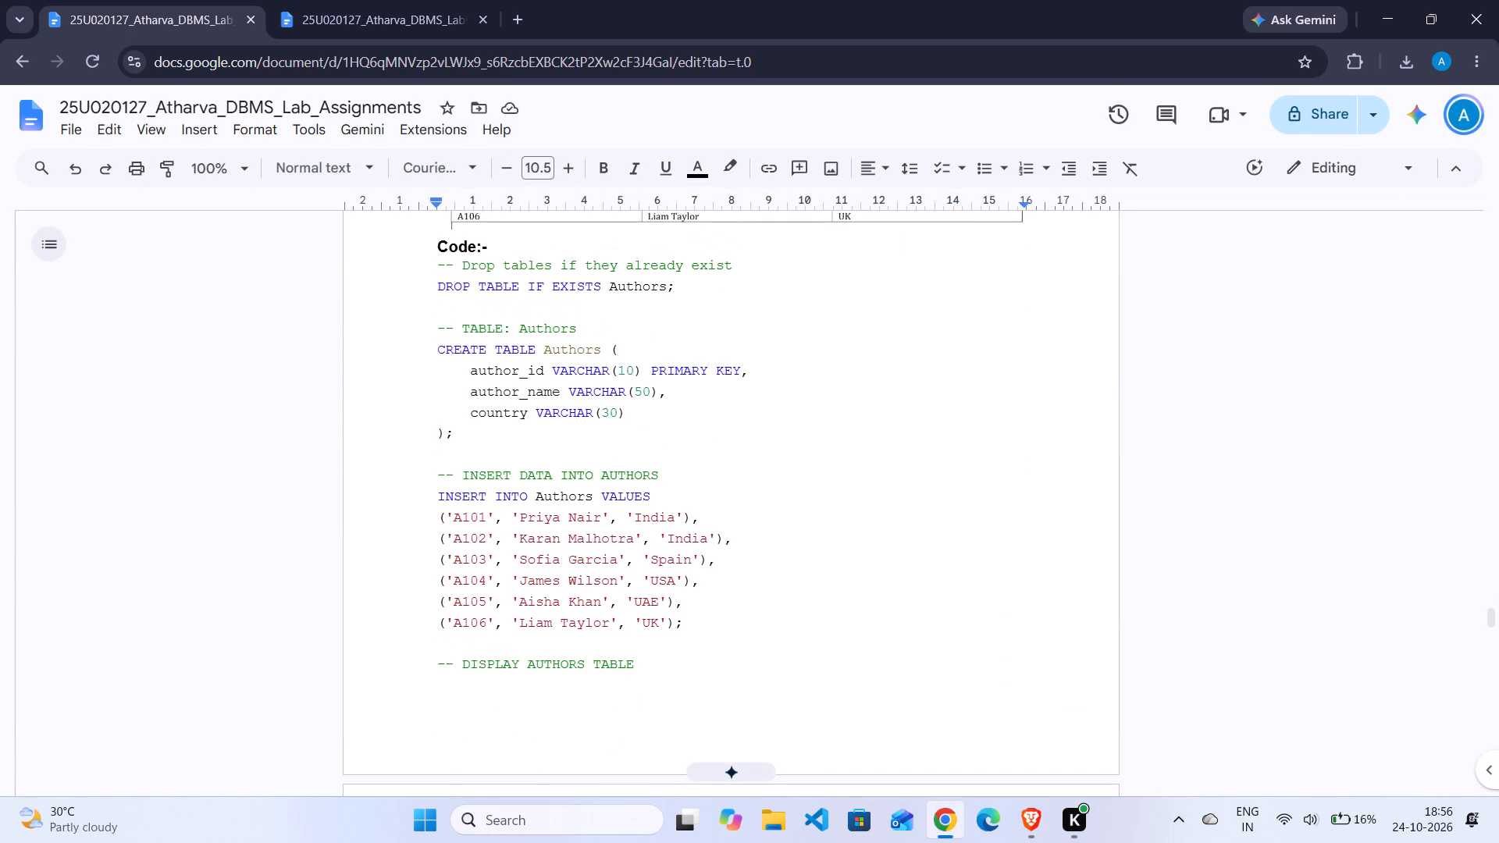